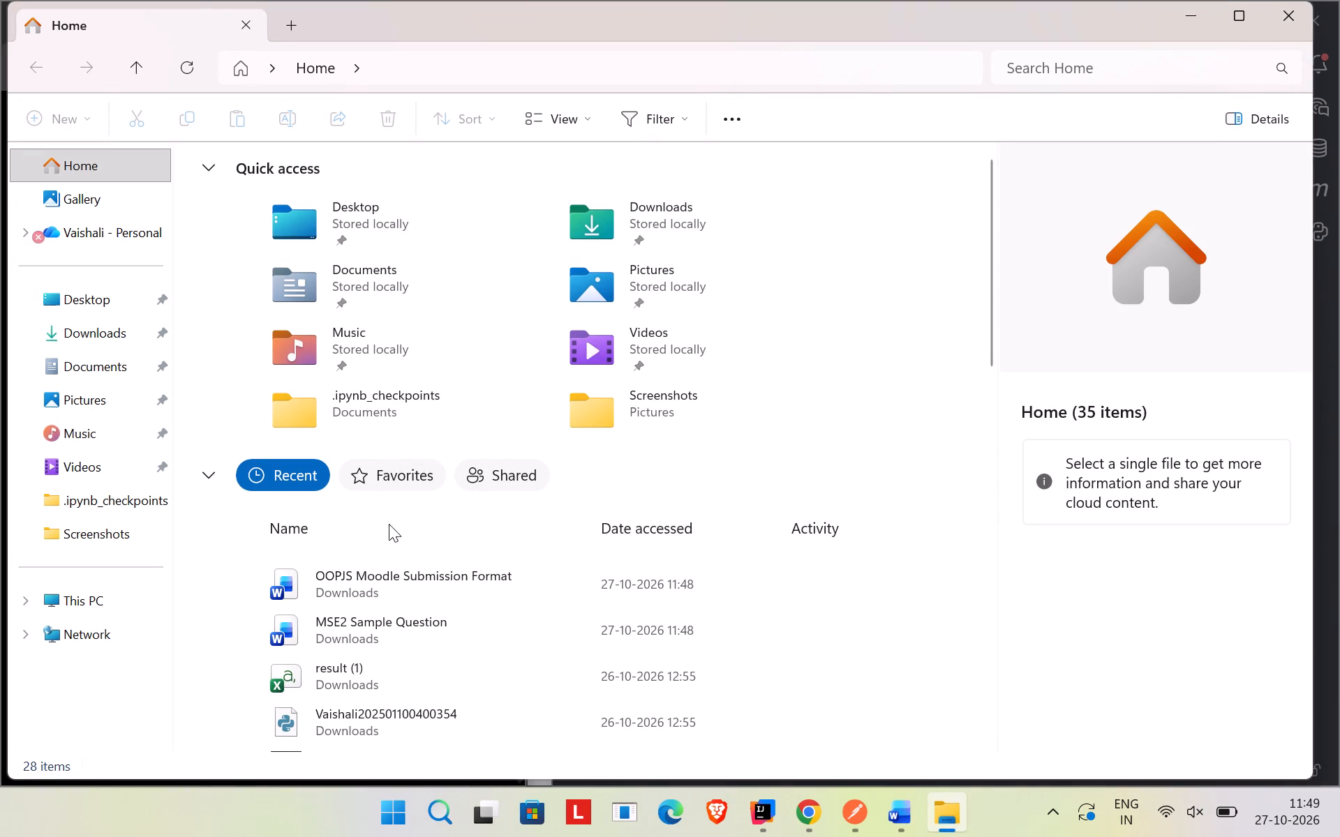
double_click(411, 563)
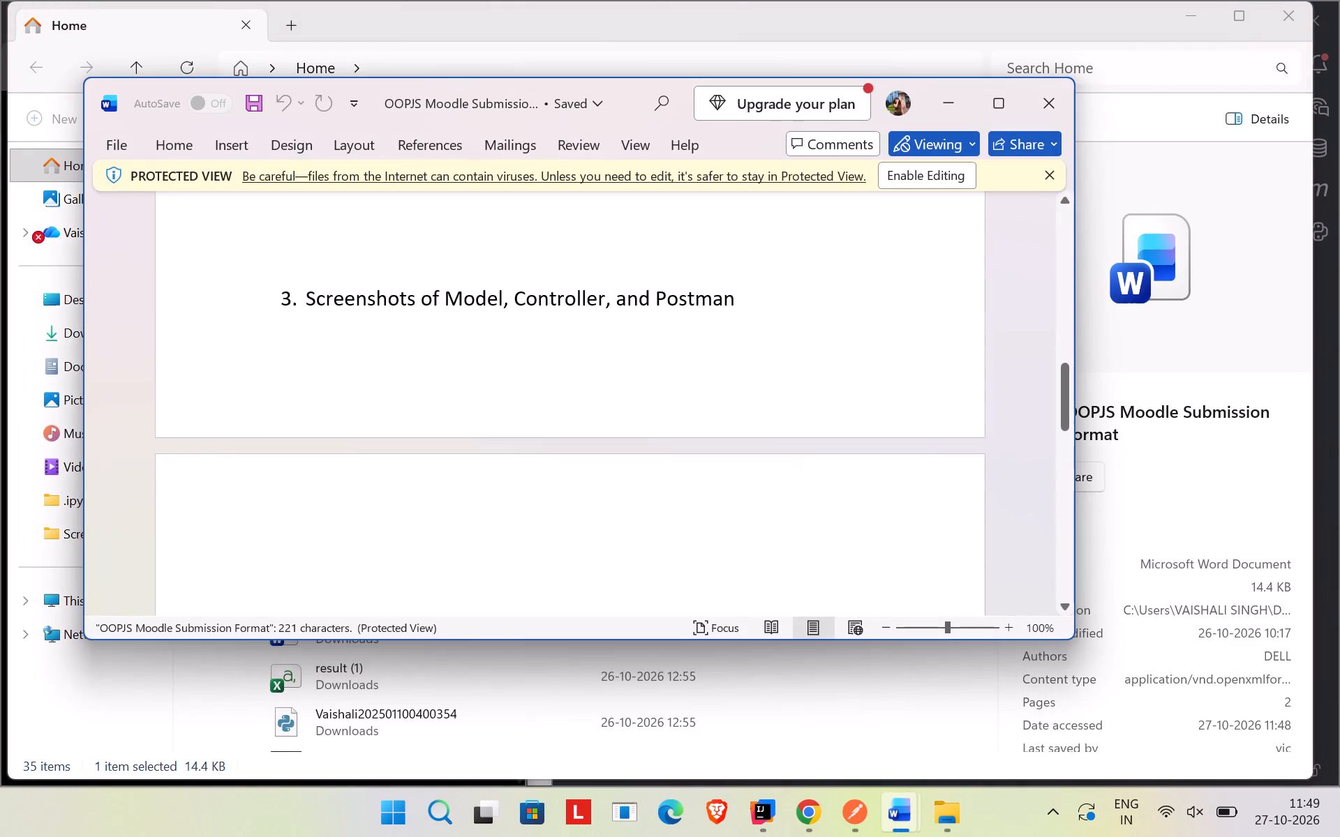
scroll(567, 419, up, 4)
scroll(567, 419, down, 1)
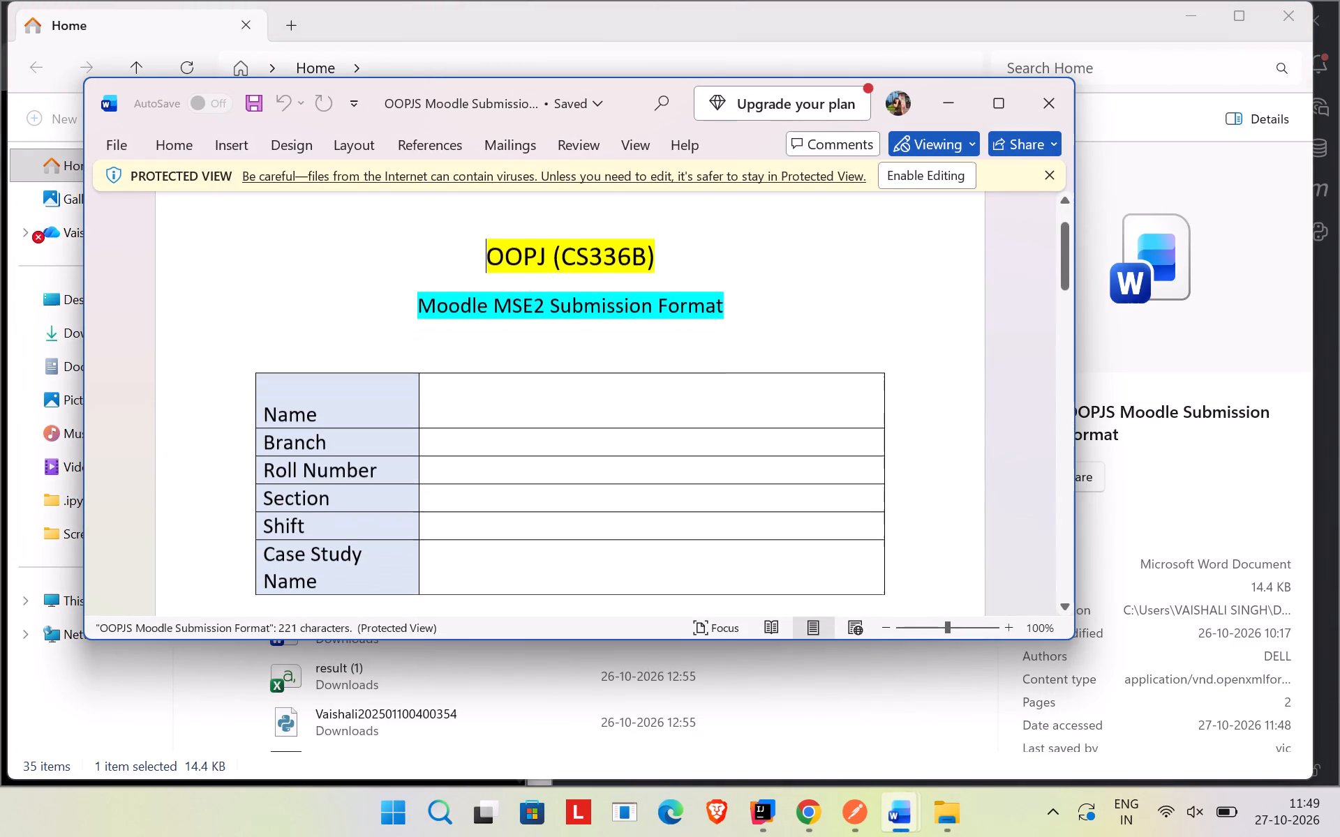
scroll(567, 419, down, 1)
click(1004, 104)
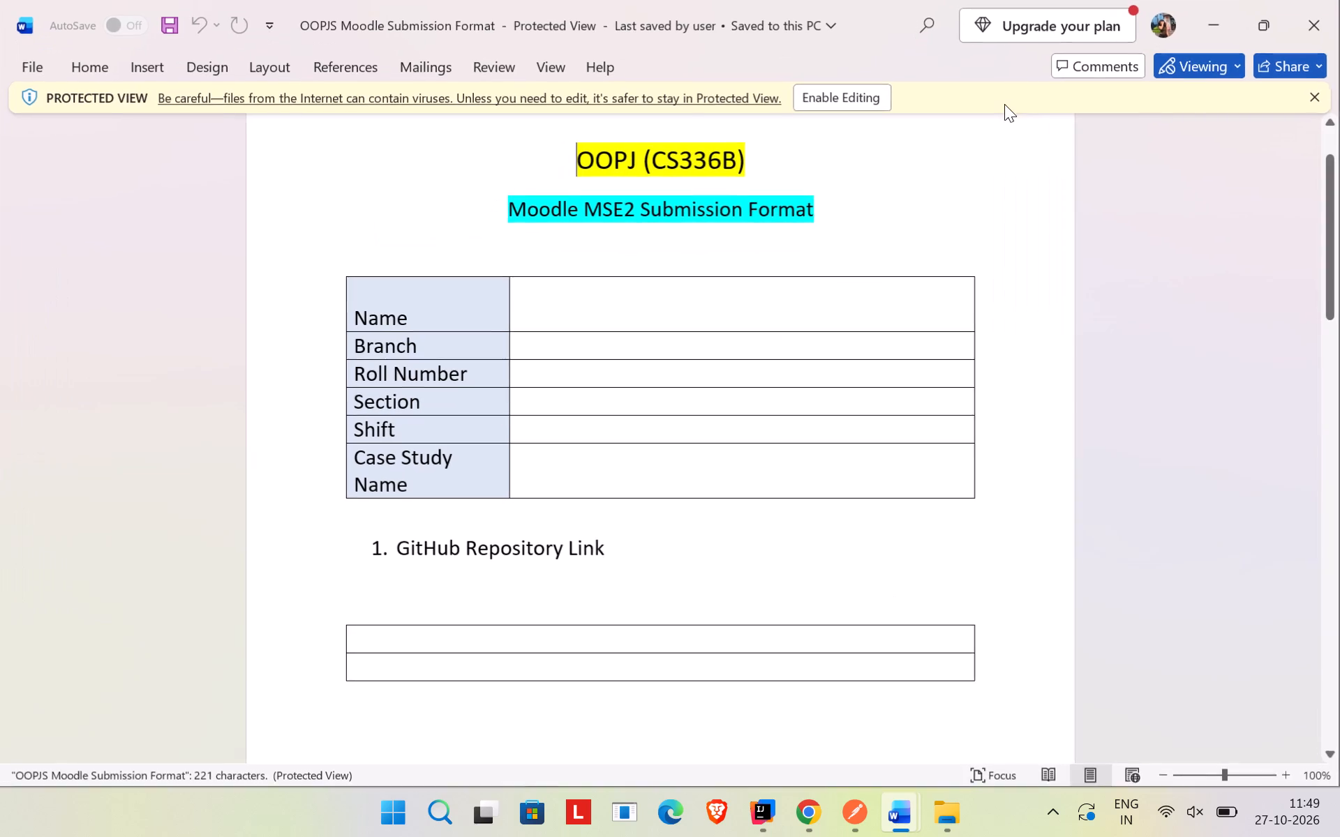
click(822, 107)
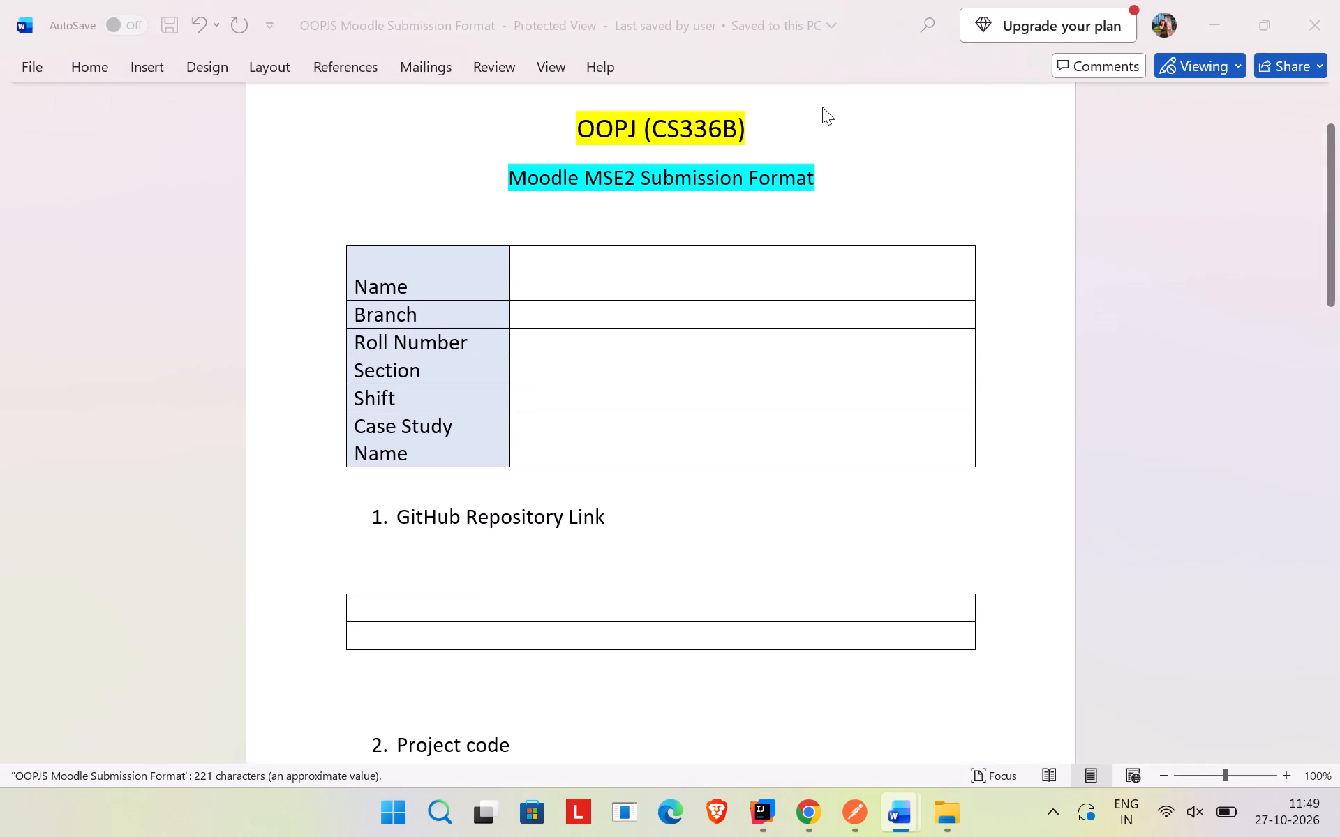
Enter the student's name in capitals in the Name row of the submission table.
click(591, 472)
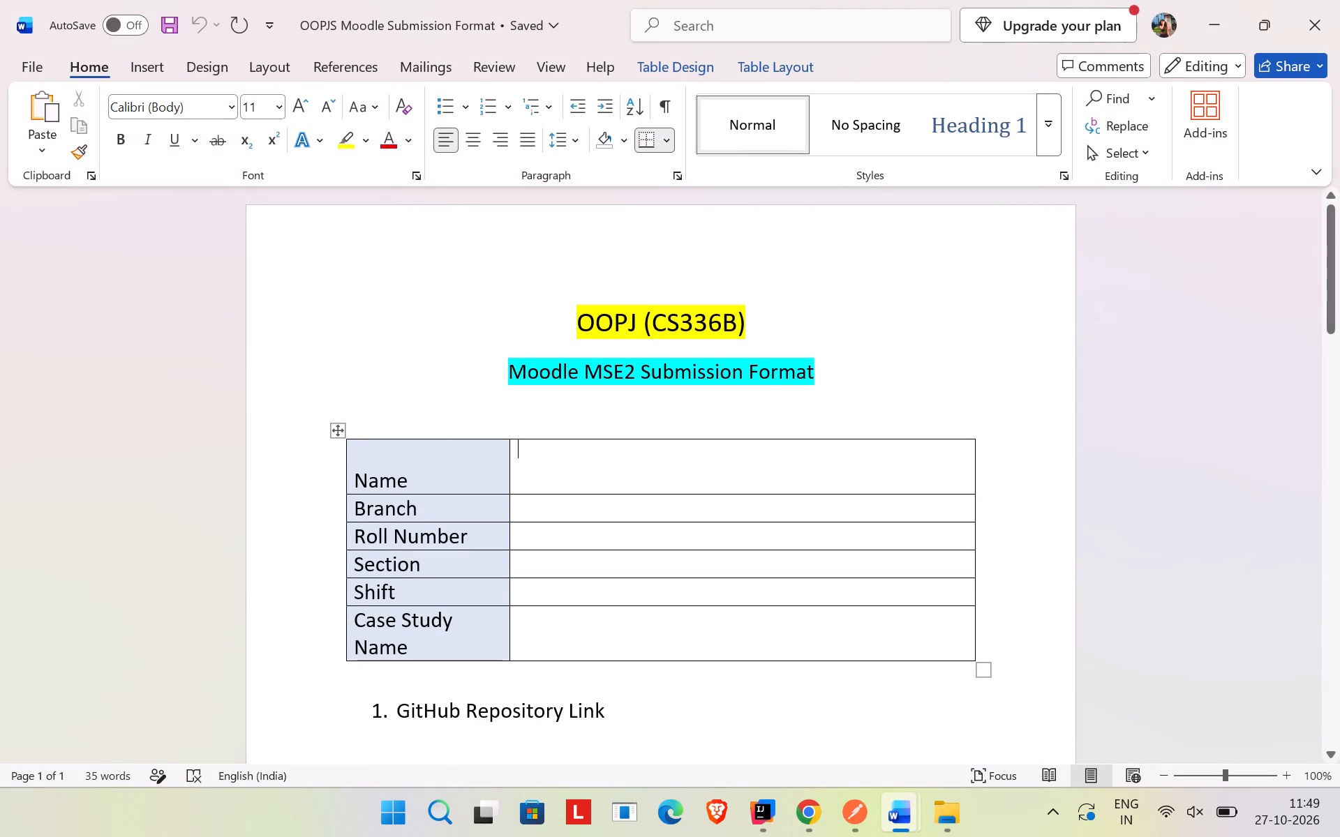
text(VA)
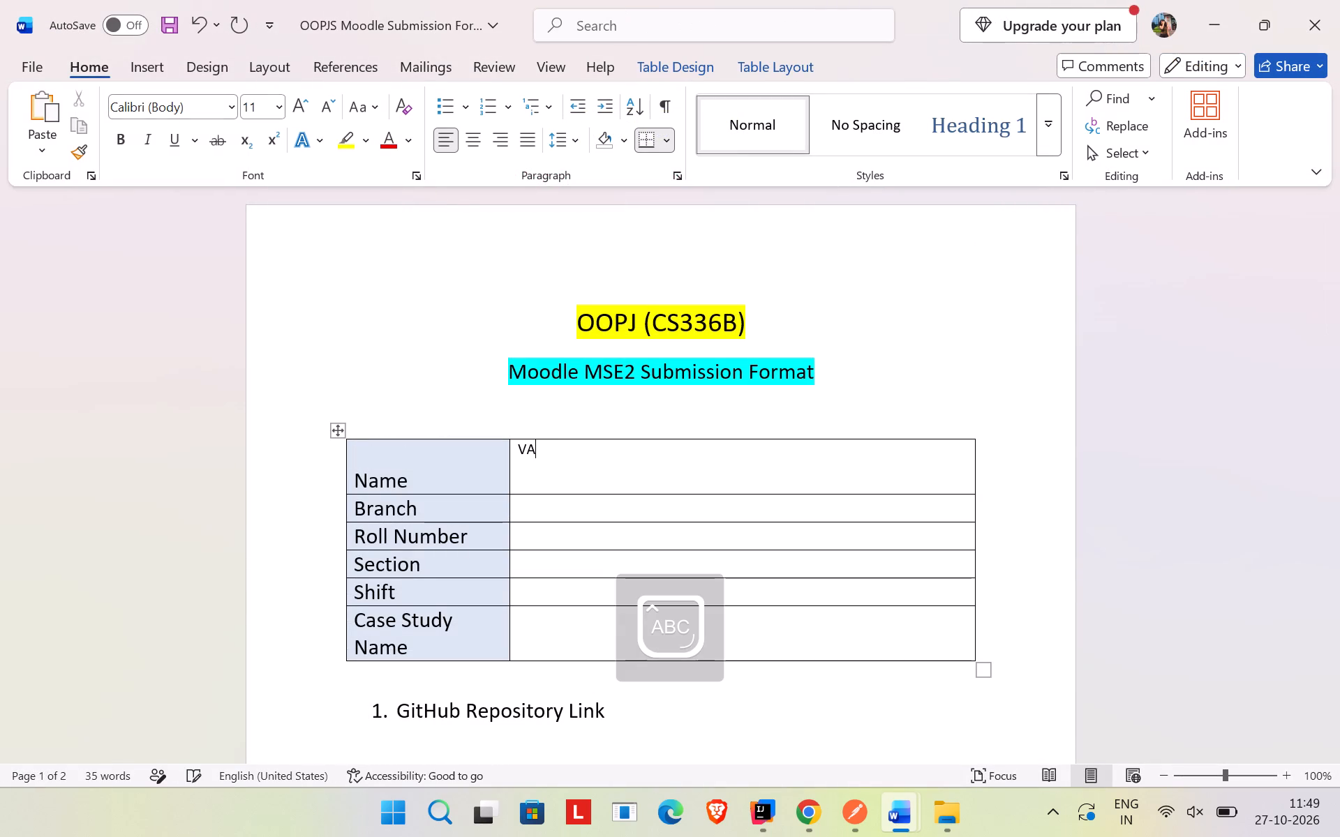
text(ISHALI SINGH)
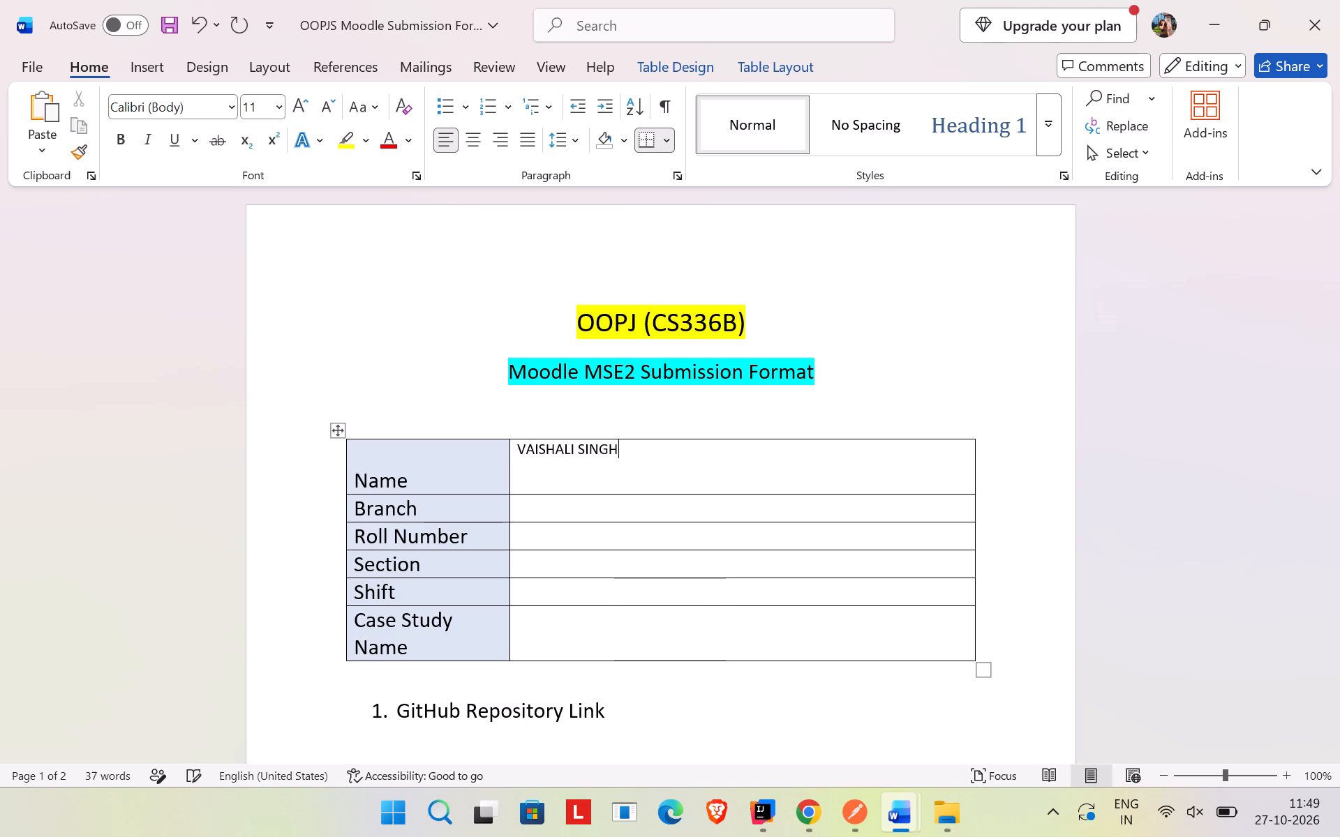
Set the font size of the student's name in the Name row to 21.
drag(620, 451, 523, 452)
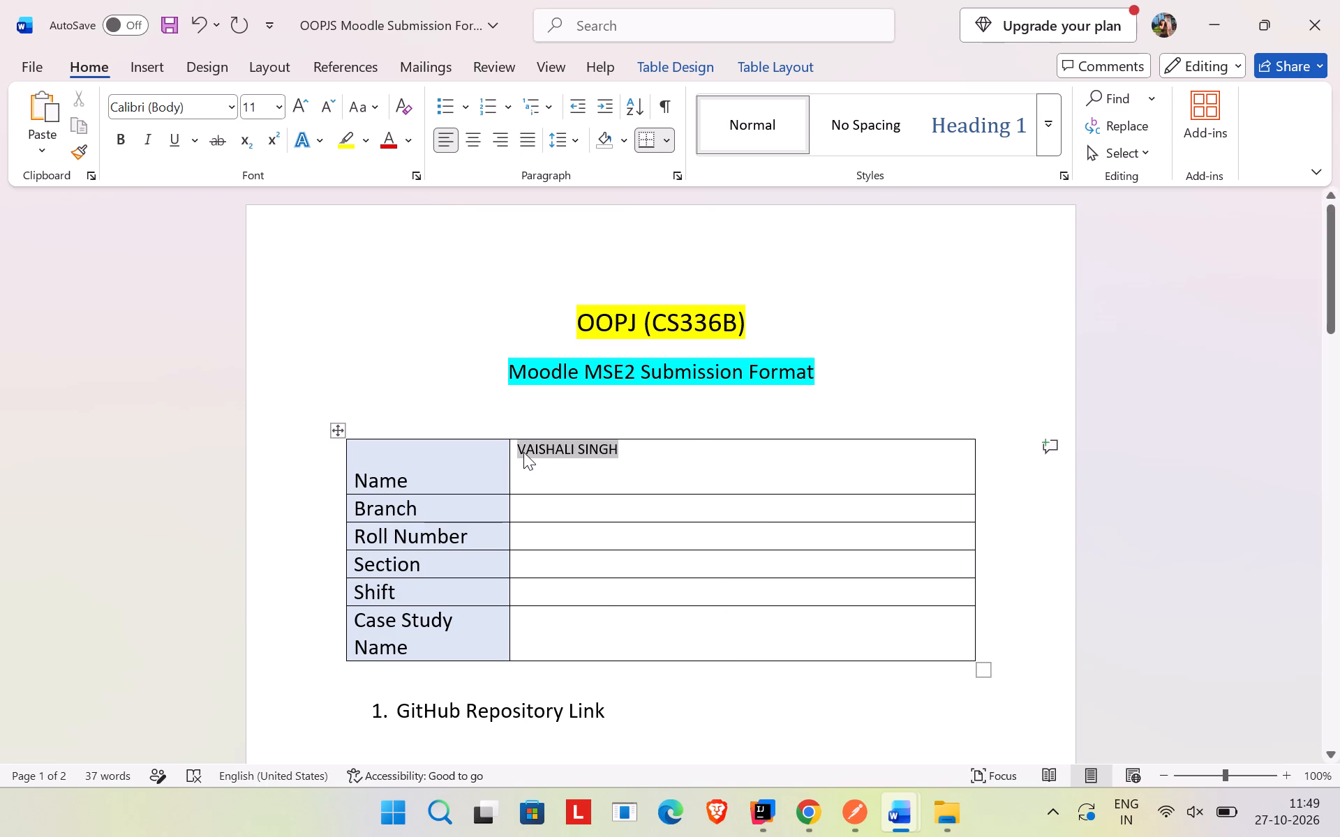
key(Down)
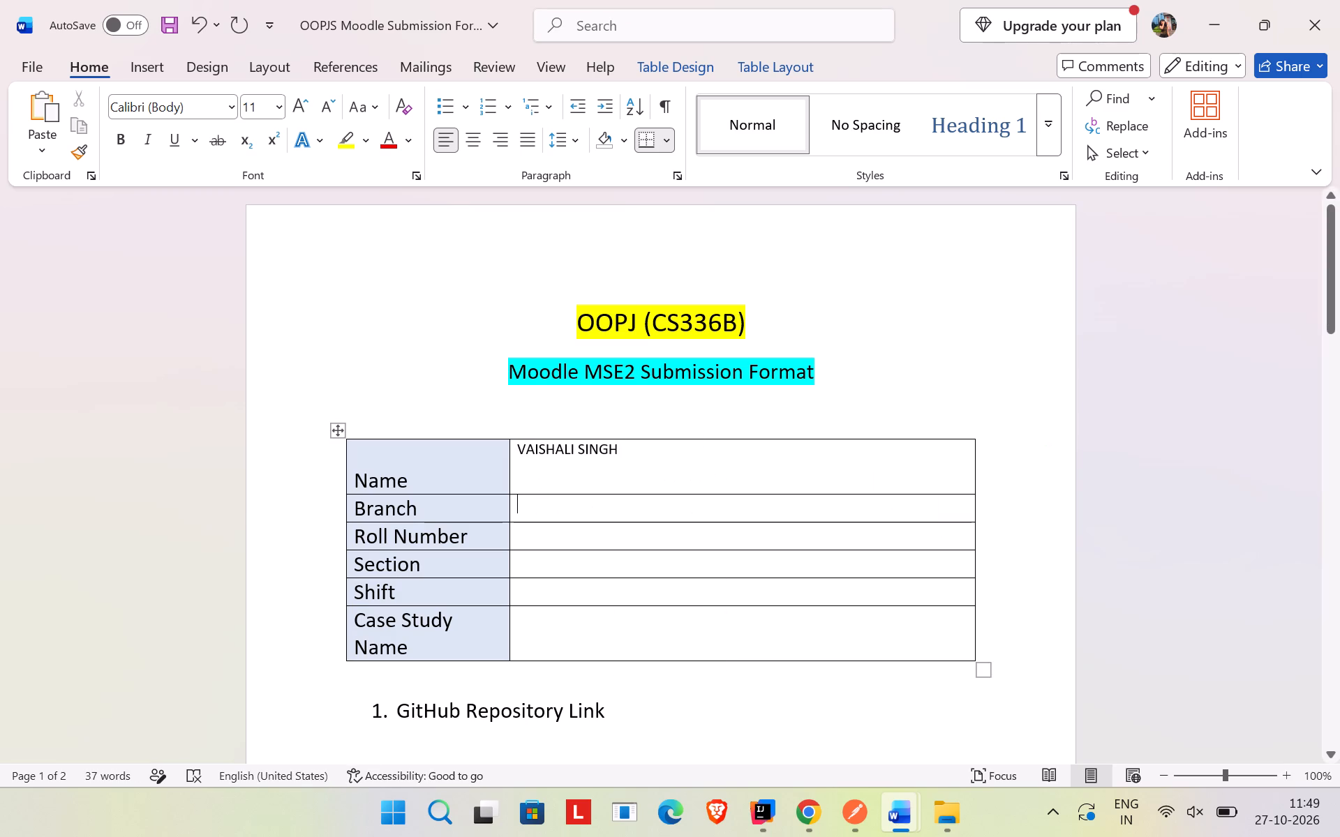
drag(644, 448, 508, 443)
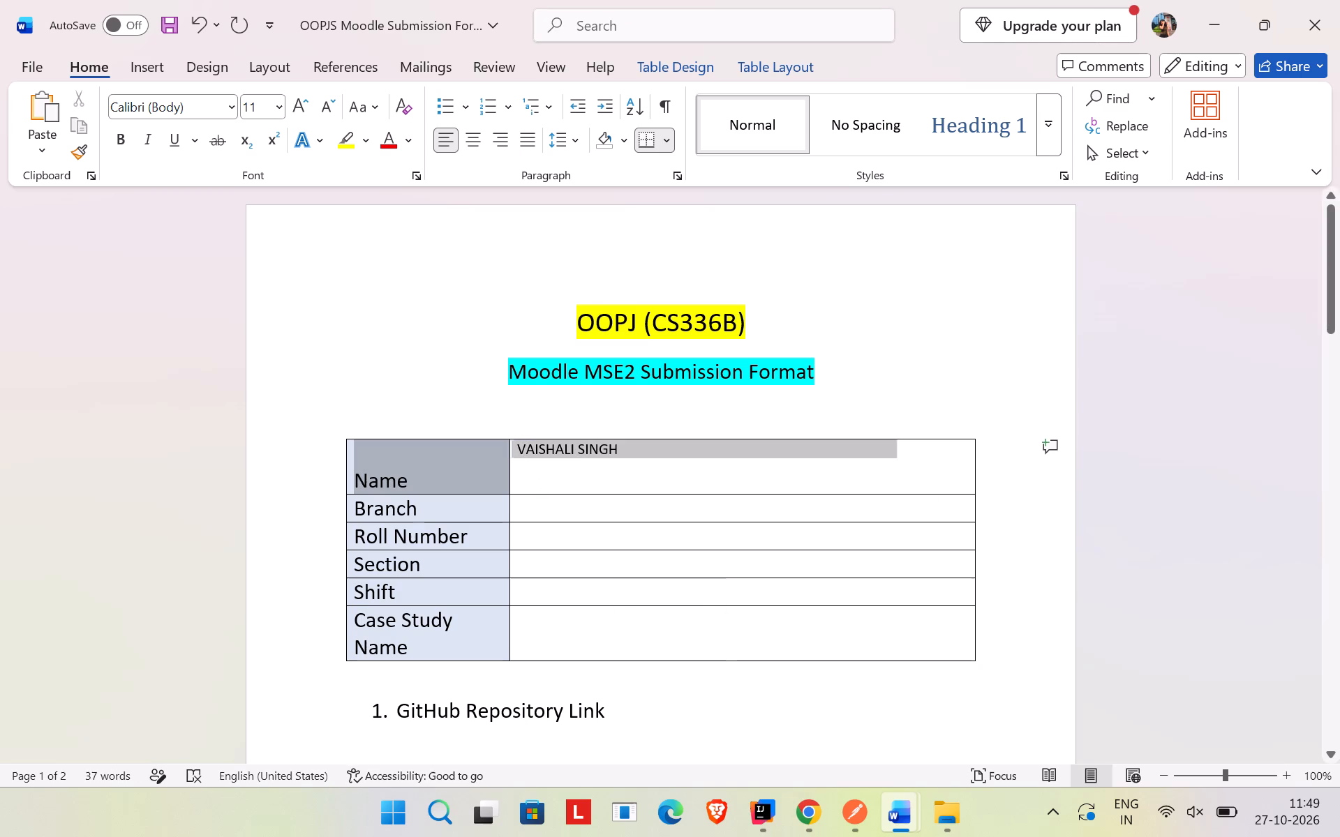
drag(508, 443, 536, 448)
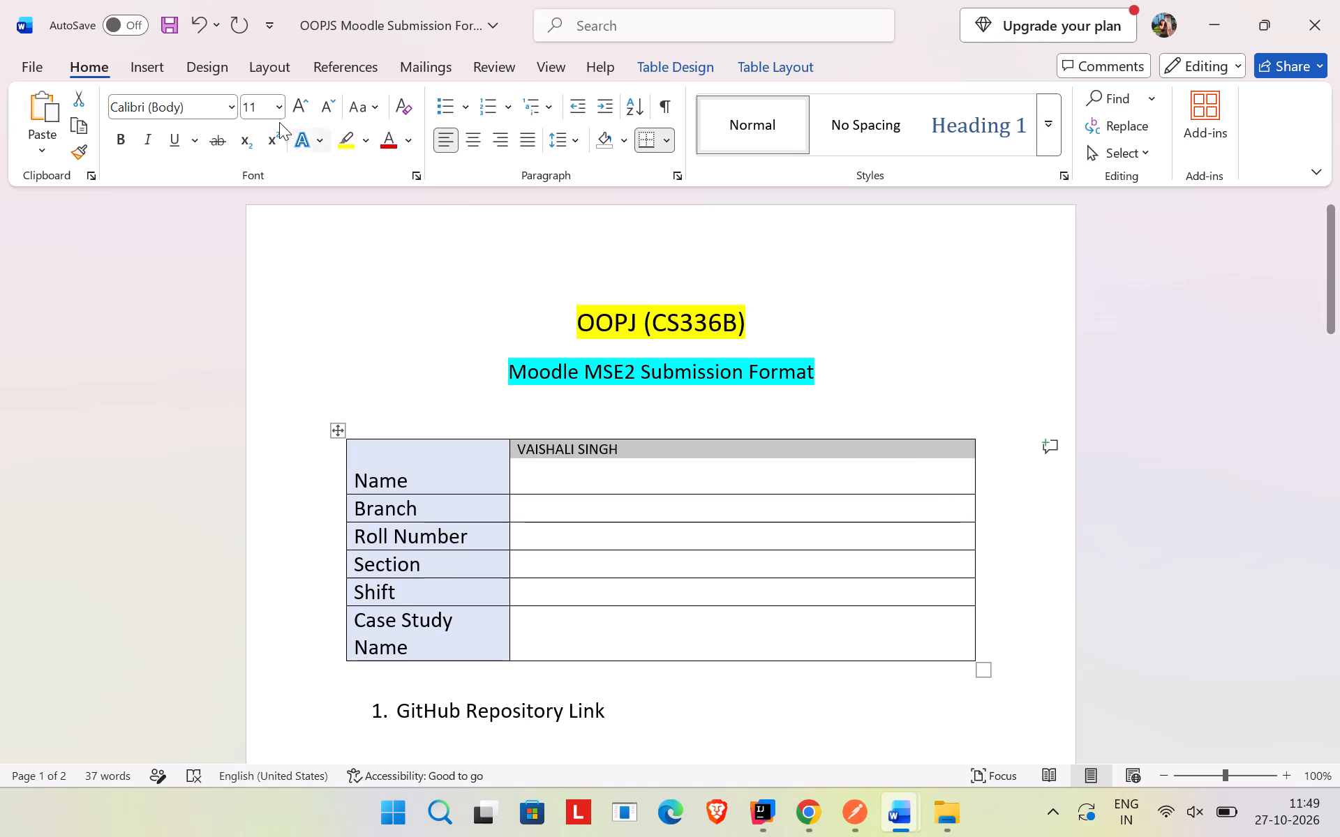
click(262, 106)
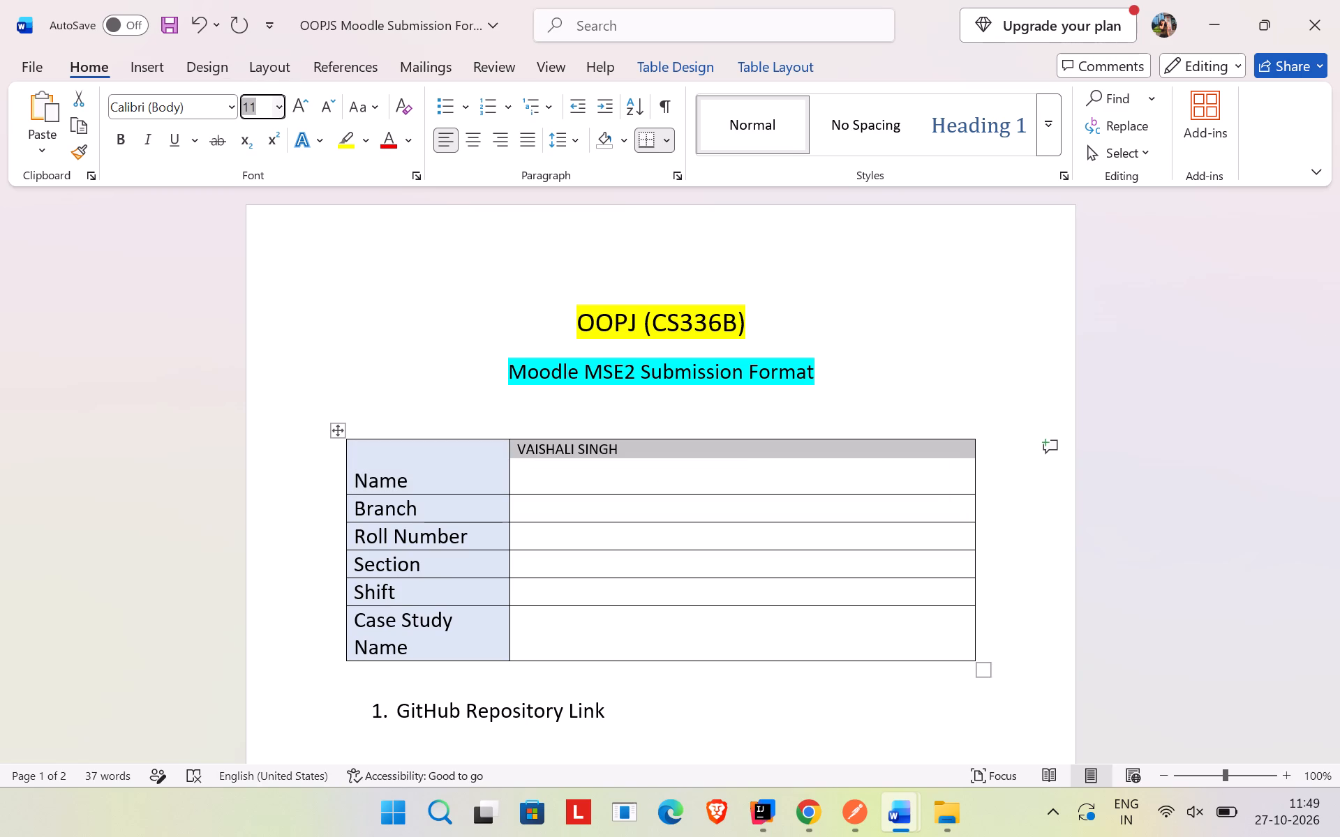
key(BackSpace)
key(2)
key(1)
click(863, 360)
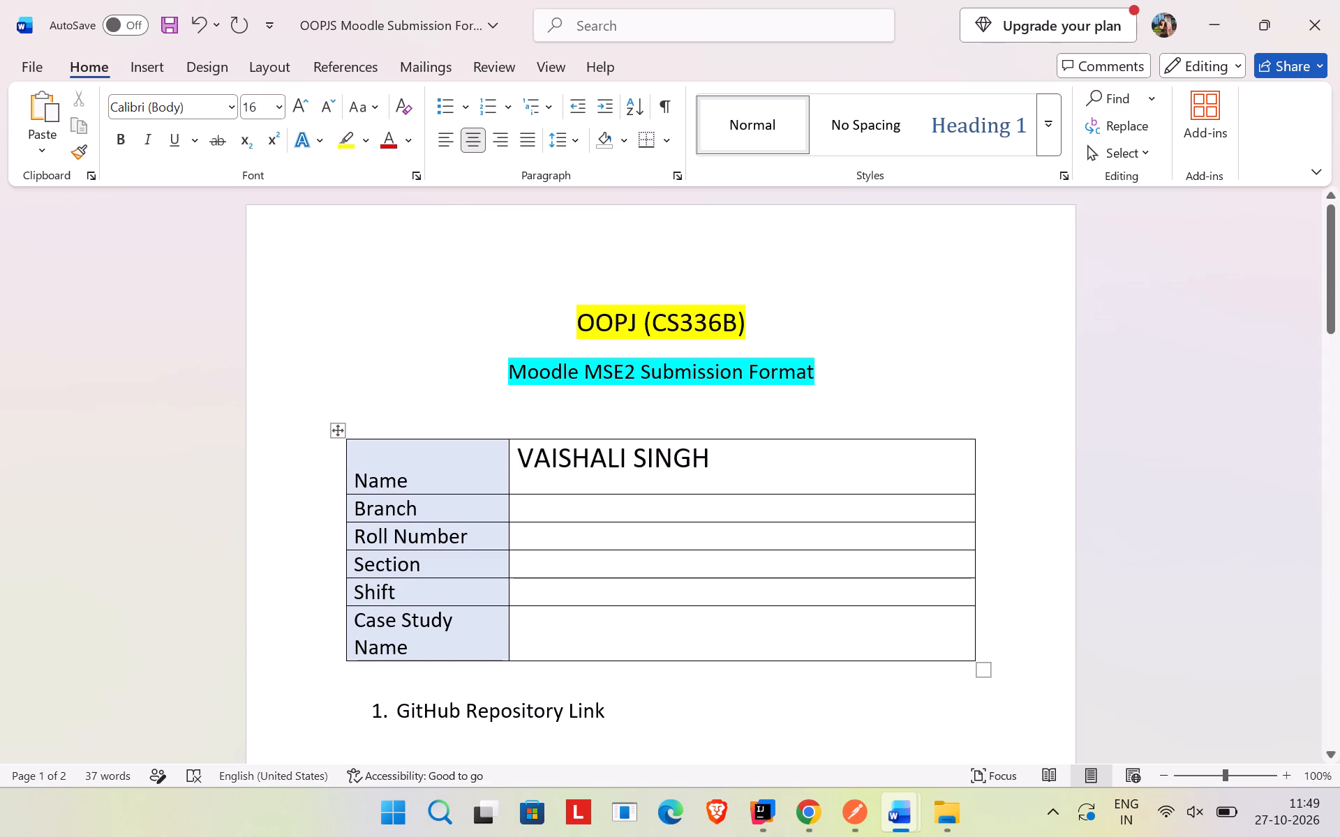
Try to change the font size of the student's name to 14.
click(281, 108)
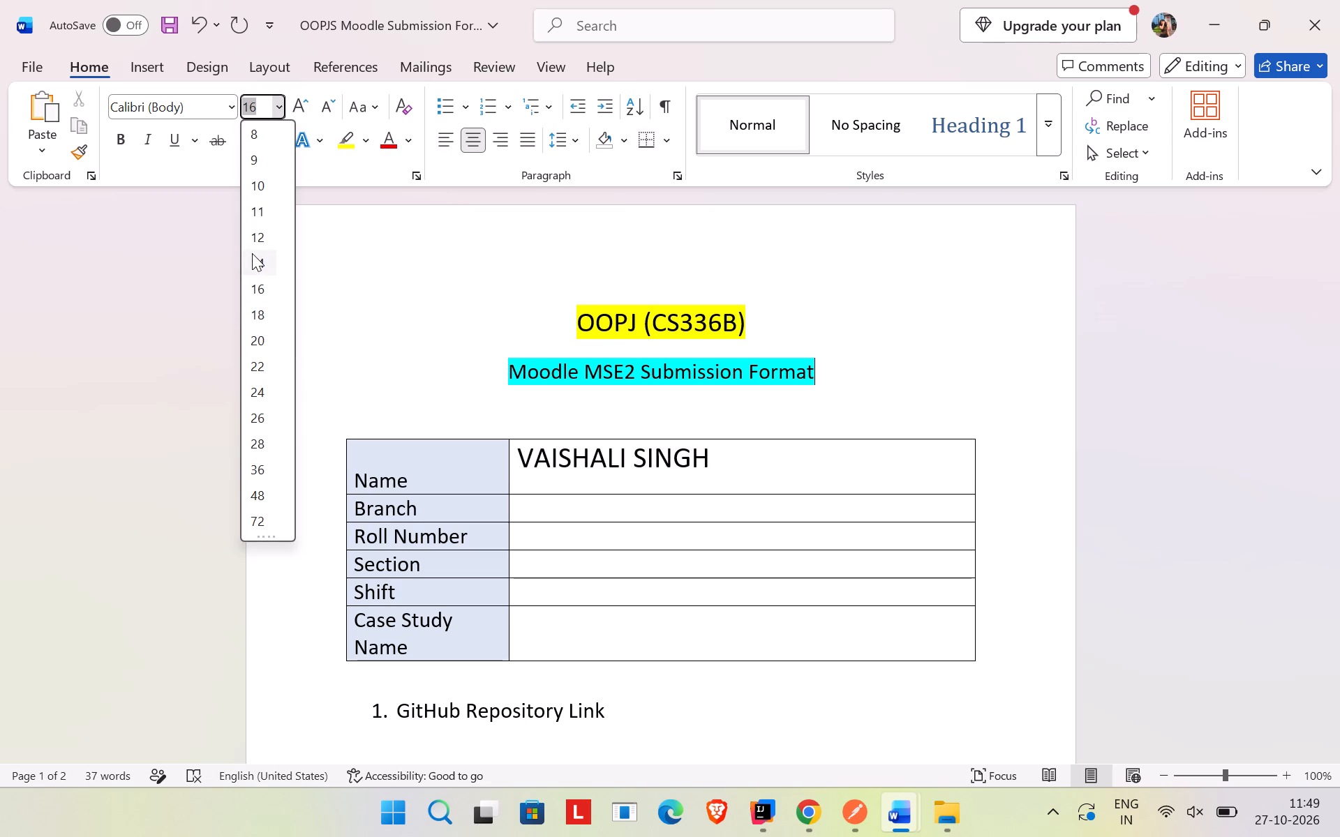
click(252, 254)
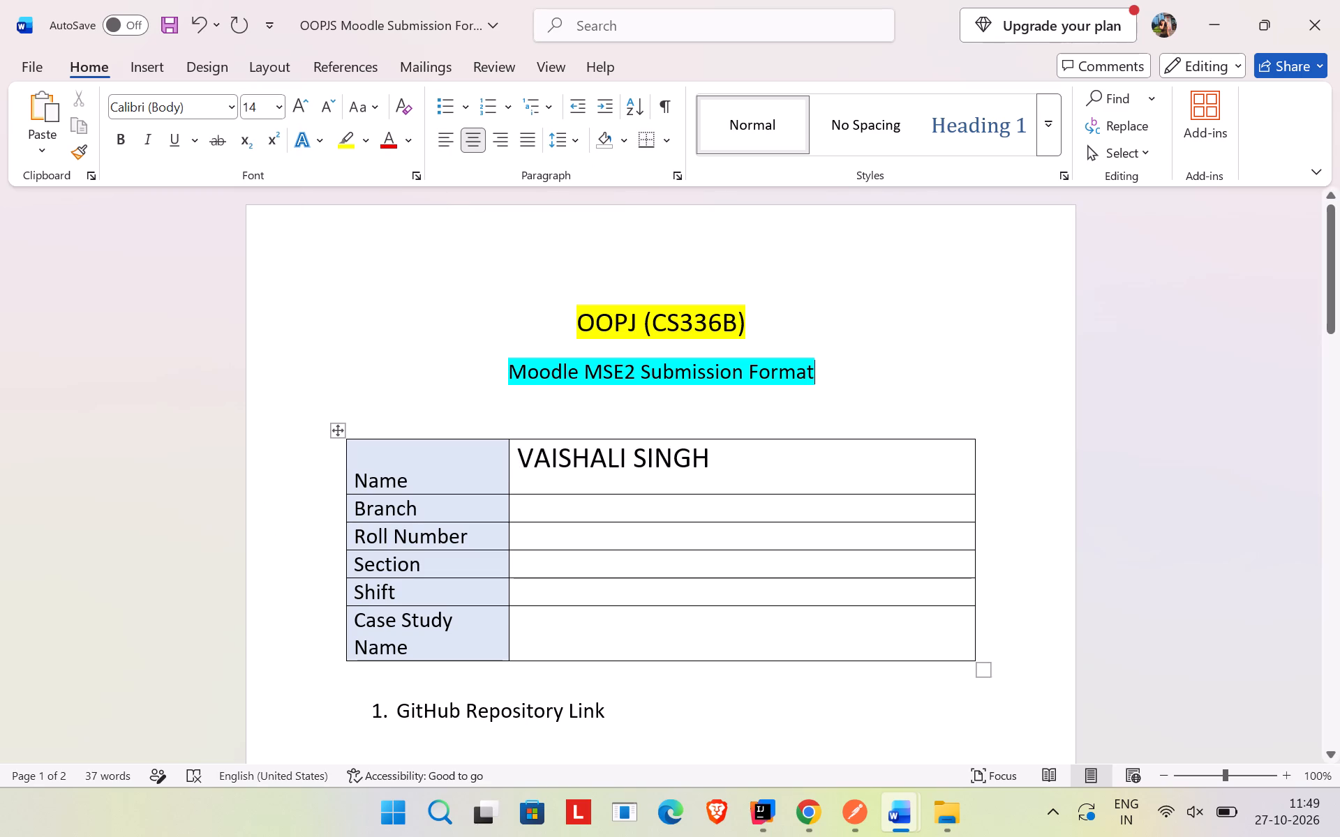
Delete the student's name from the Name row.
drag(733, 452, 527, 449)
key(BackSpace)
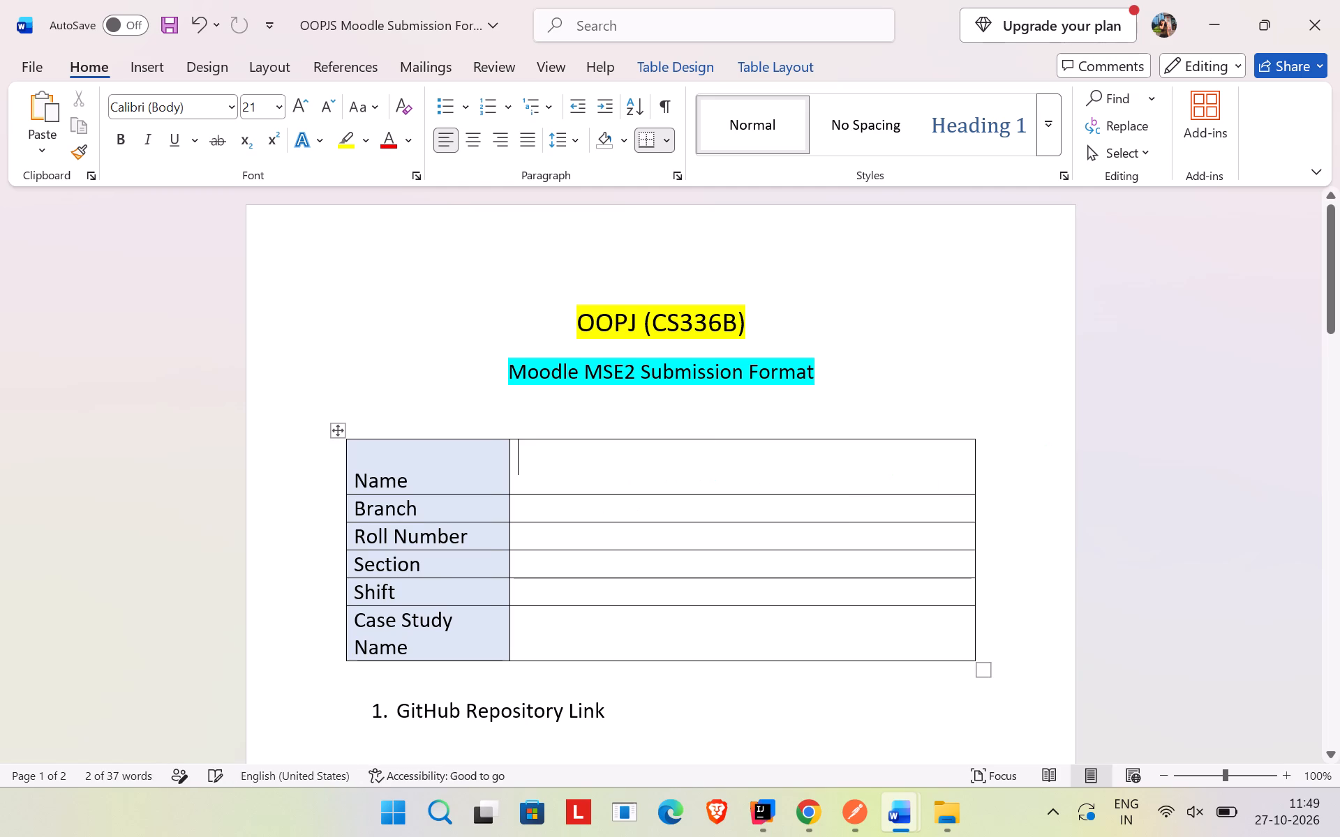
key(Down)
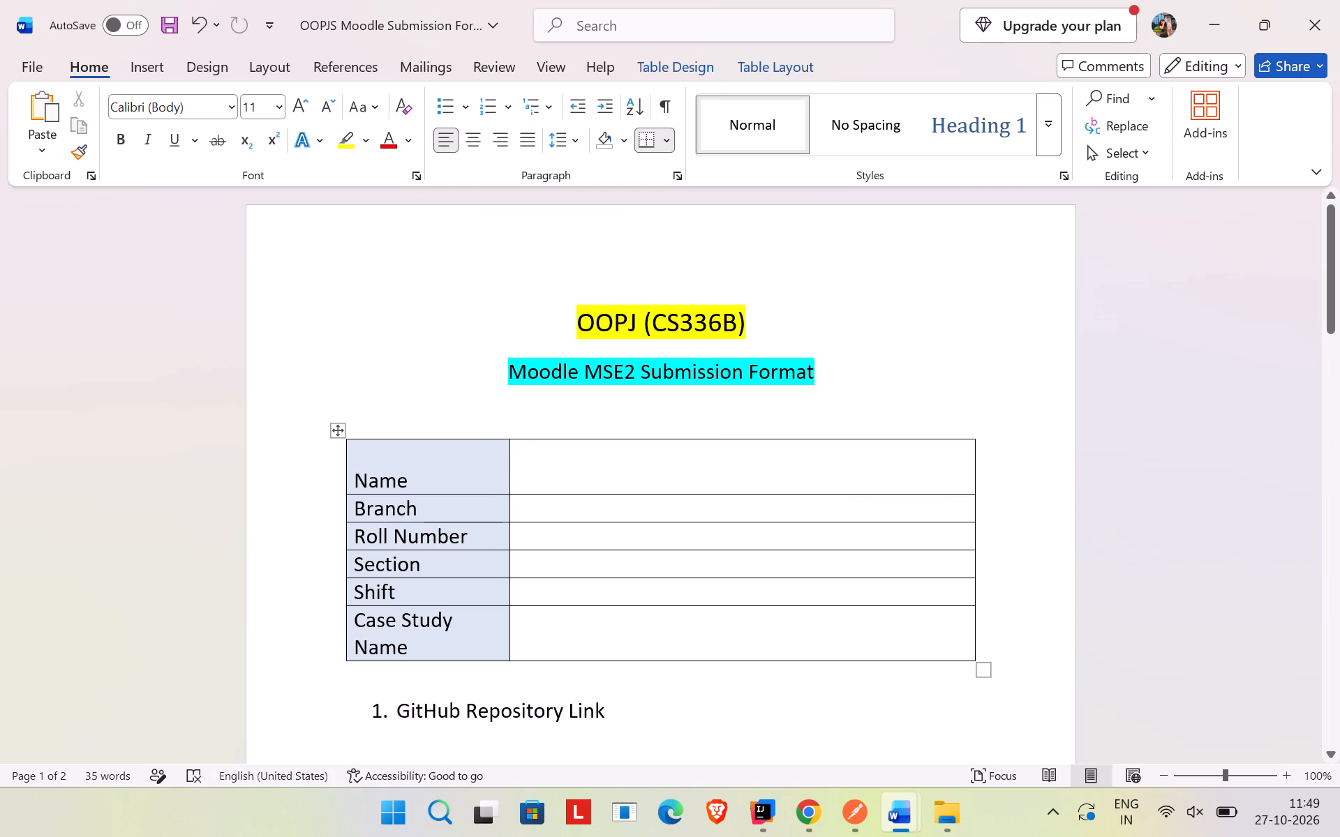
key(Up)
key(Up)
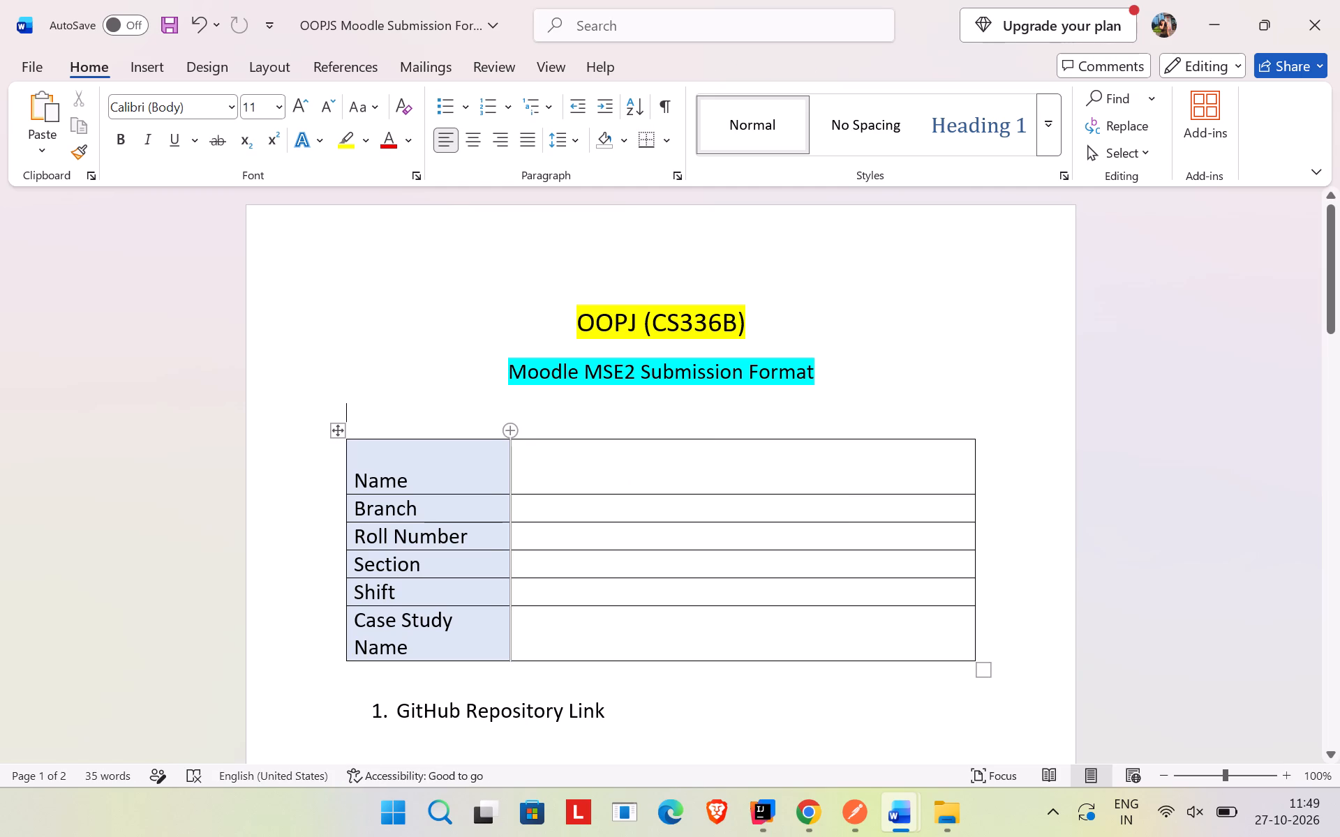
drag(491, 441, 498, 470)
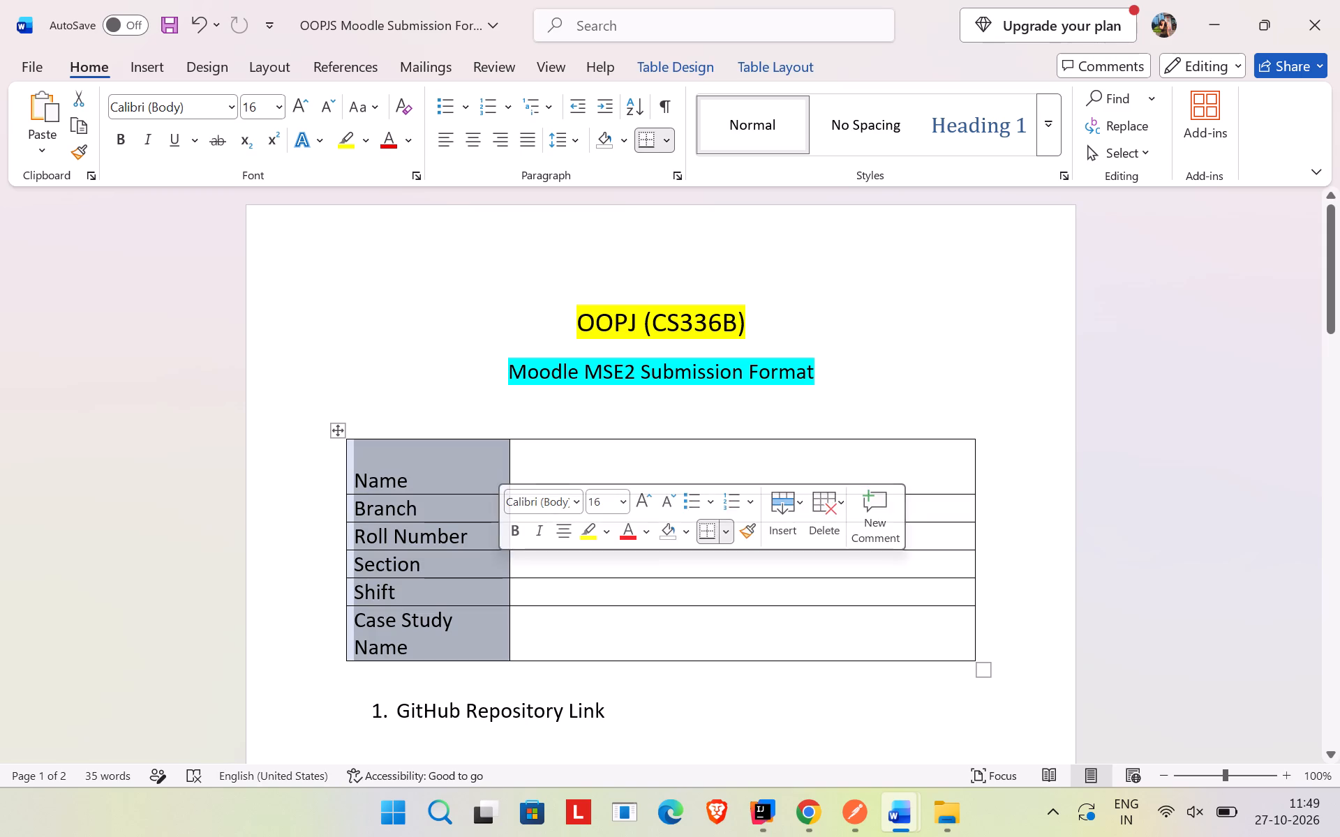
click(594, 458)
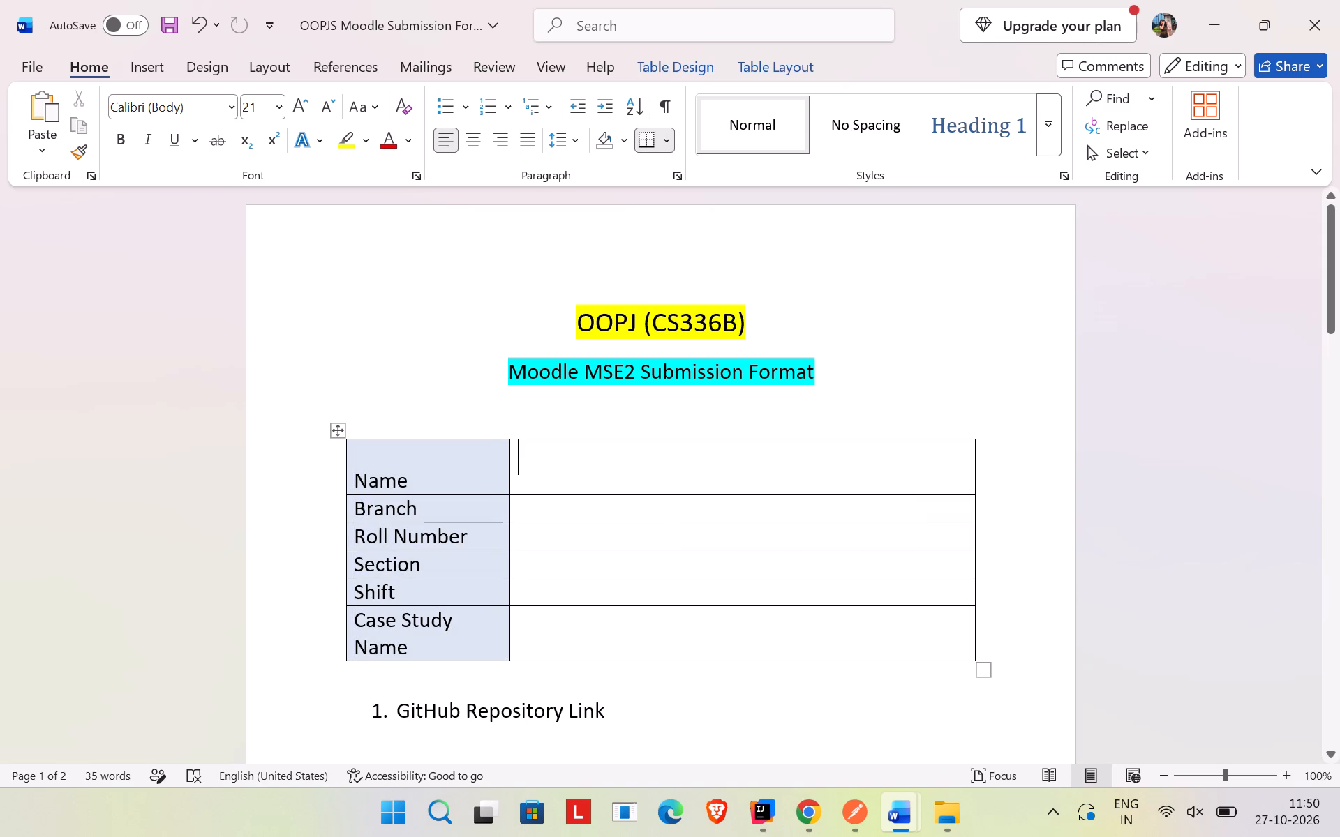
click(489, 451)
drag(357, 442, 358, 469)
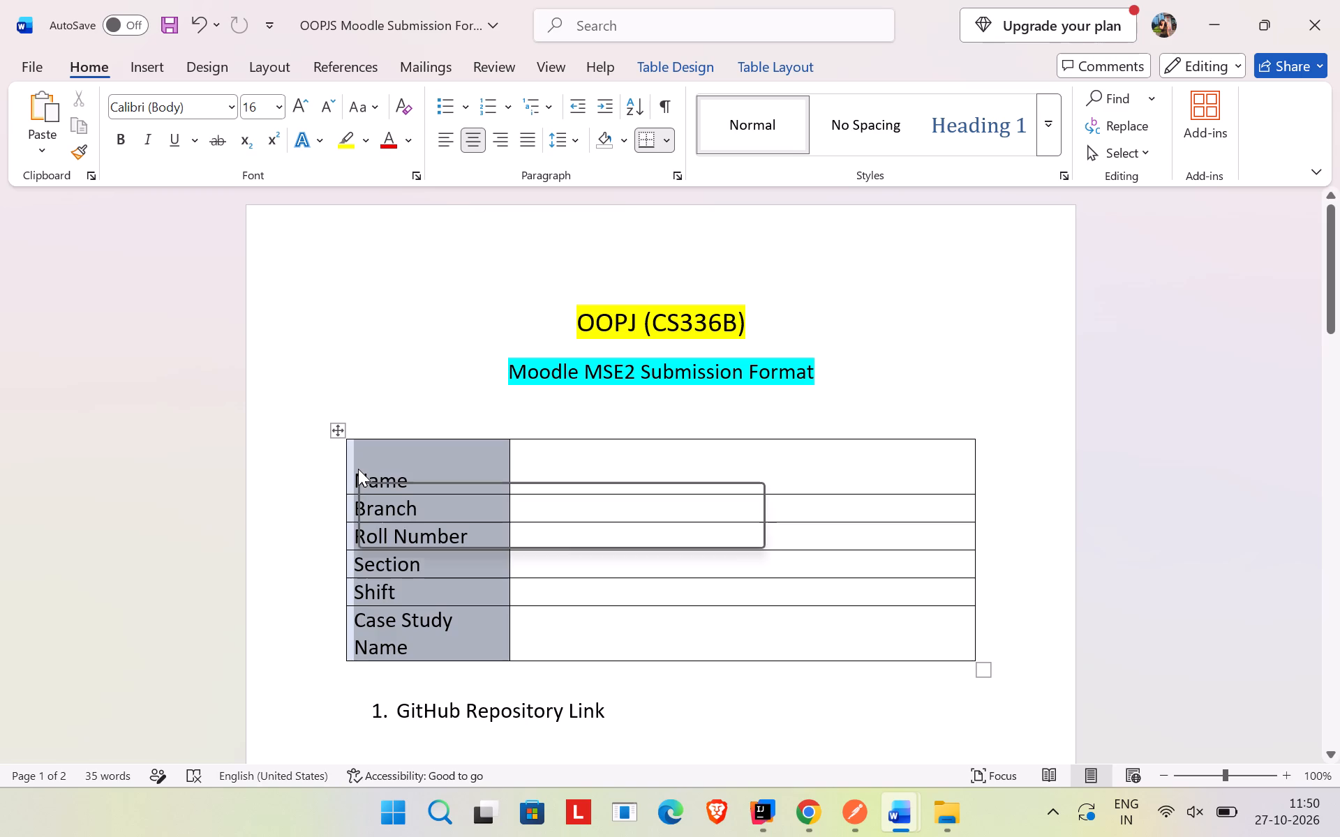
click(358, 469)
Enter the student's name in capitals at font size 14 in the Name row of the submission table.
click(604, 476)
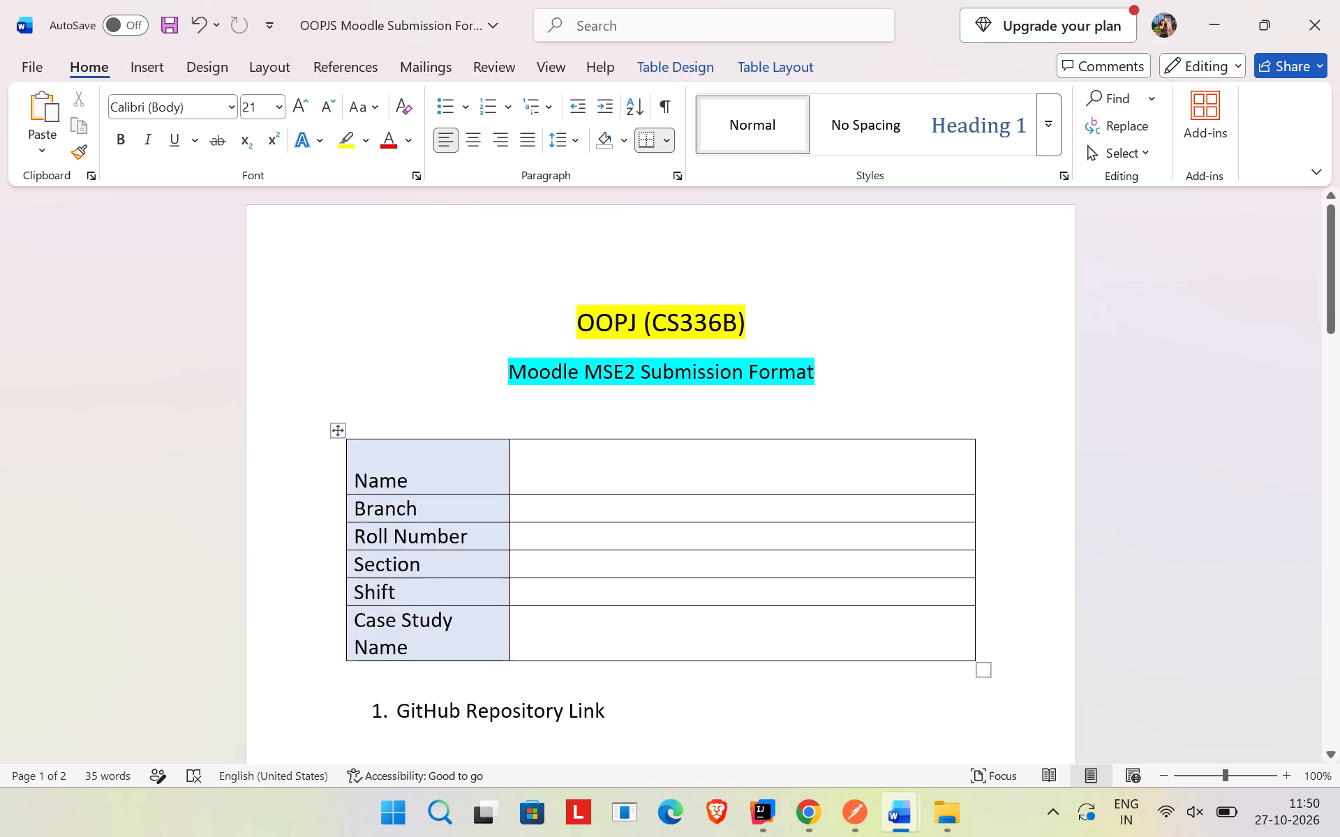
click(274, 105)
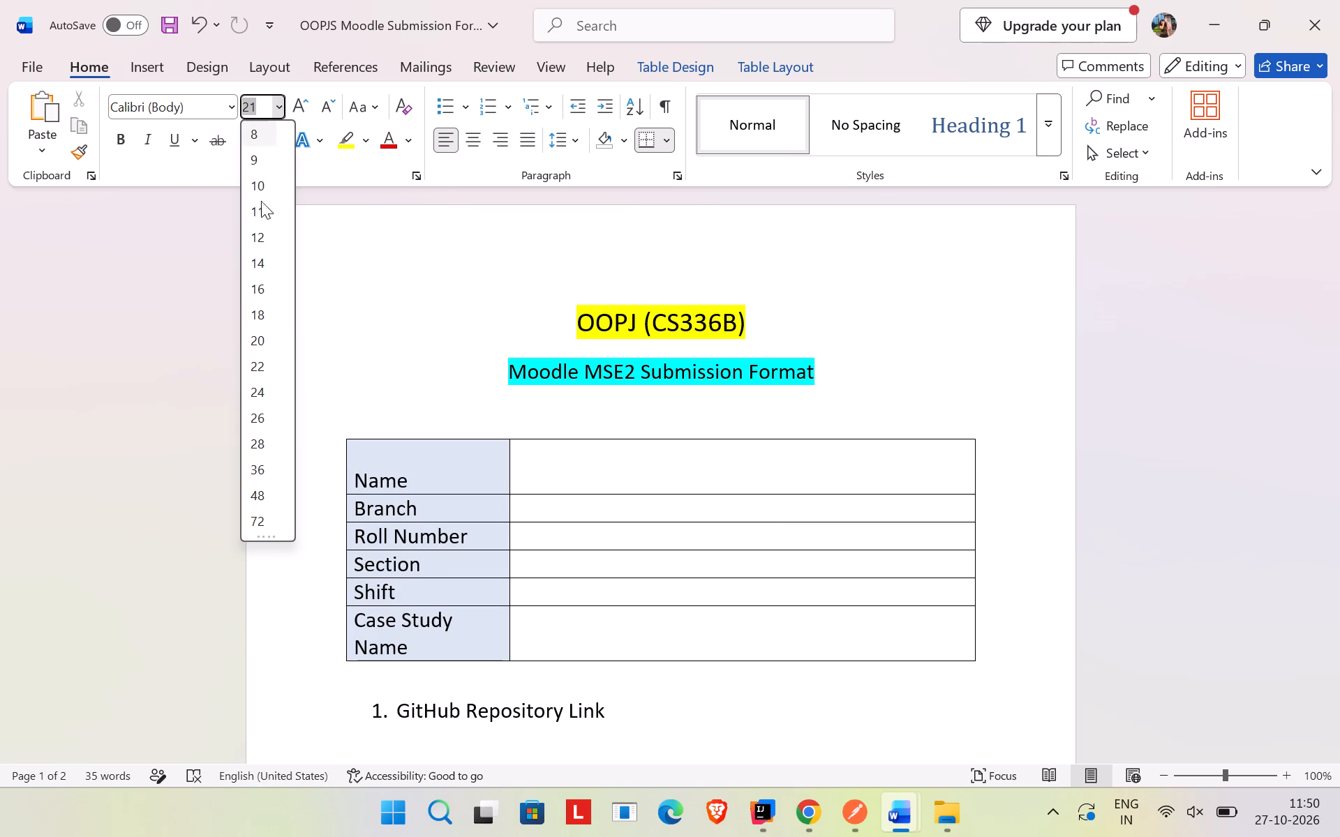
click(261, 258)
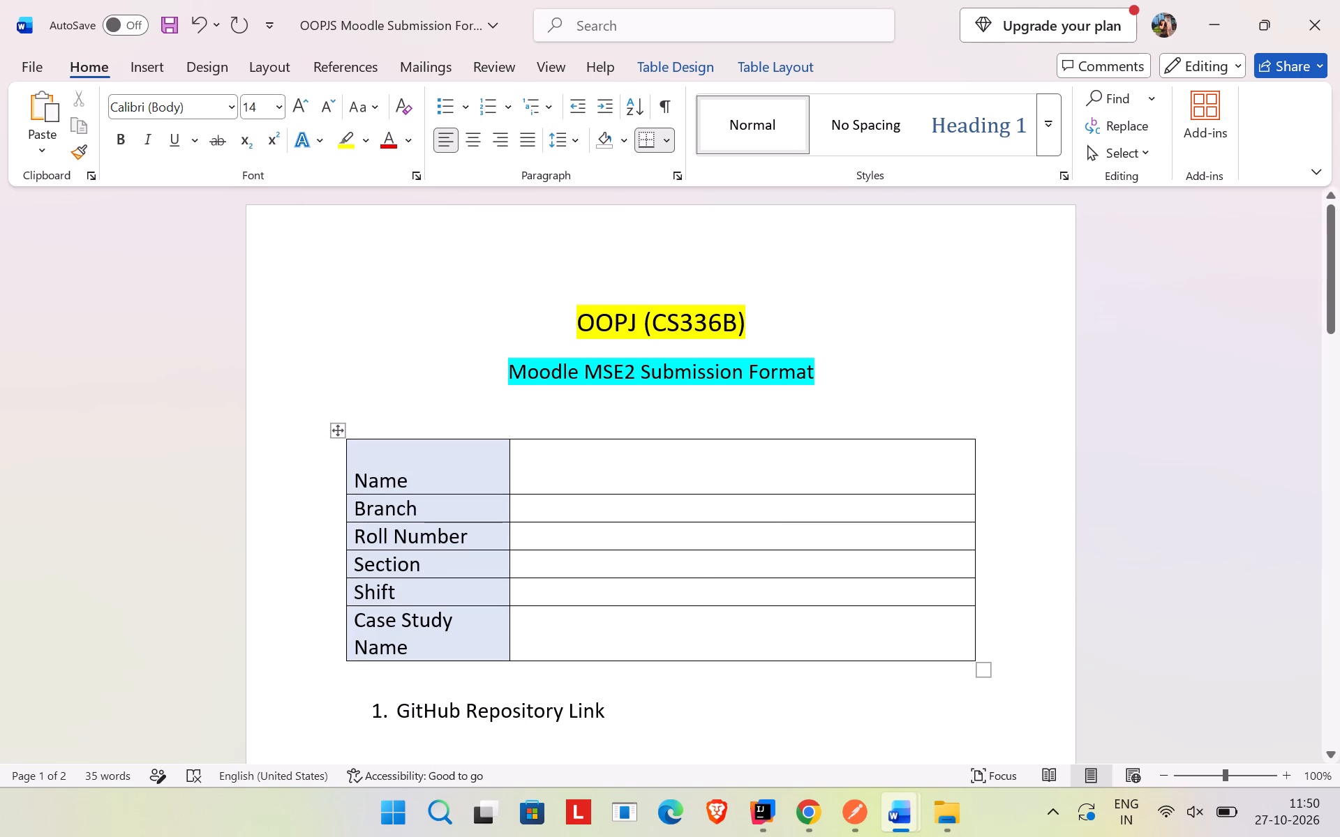
click(539, 475)
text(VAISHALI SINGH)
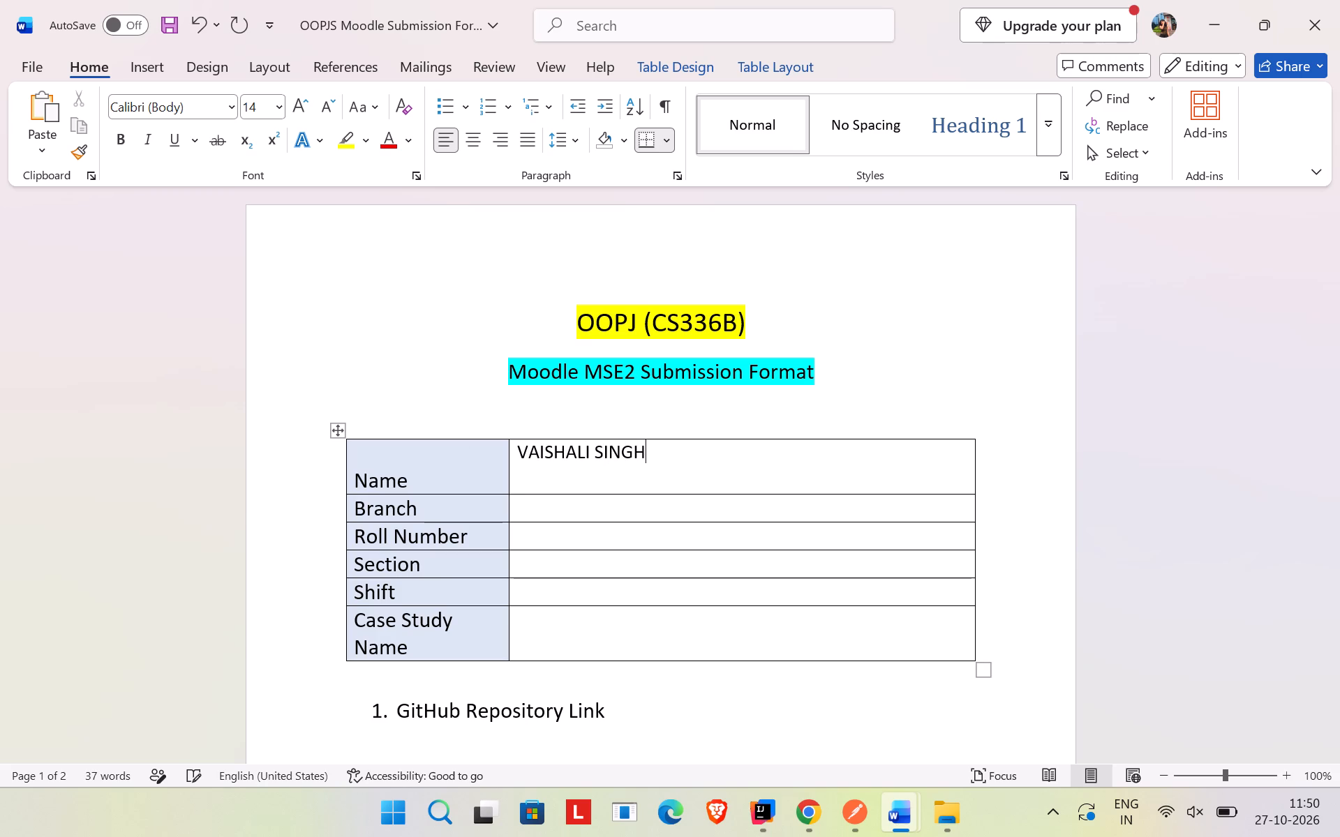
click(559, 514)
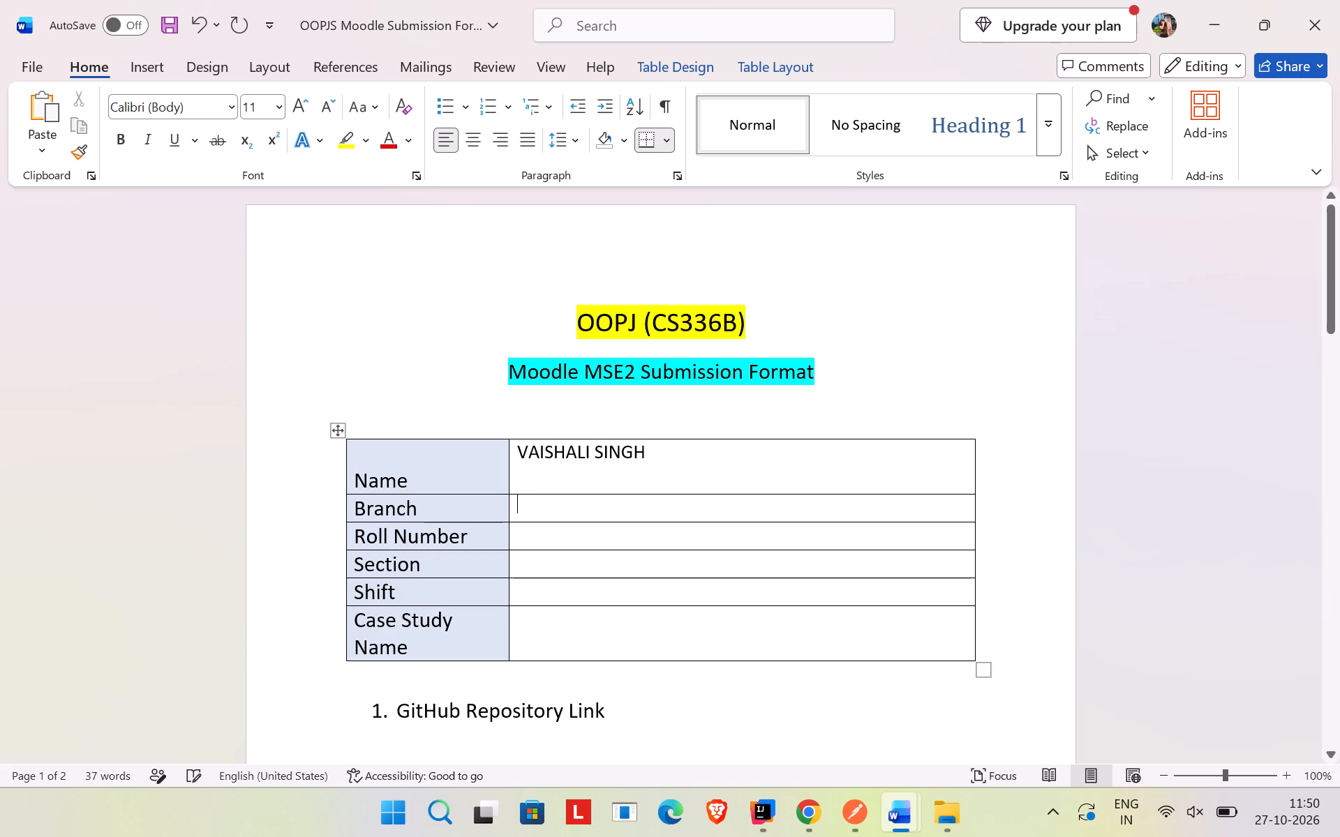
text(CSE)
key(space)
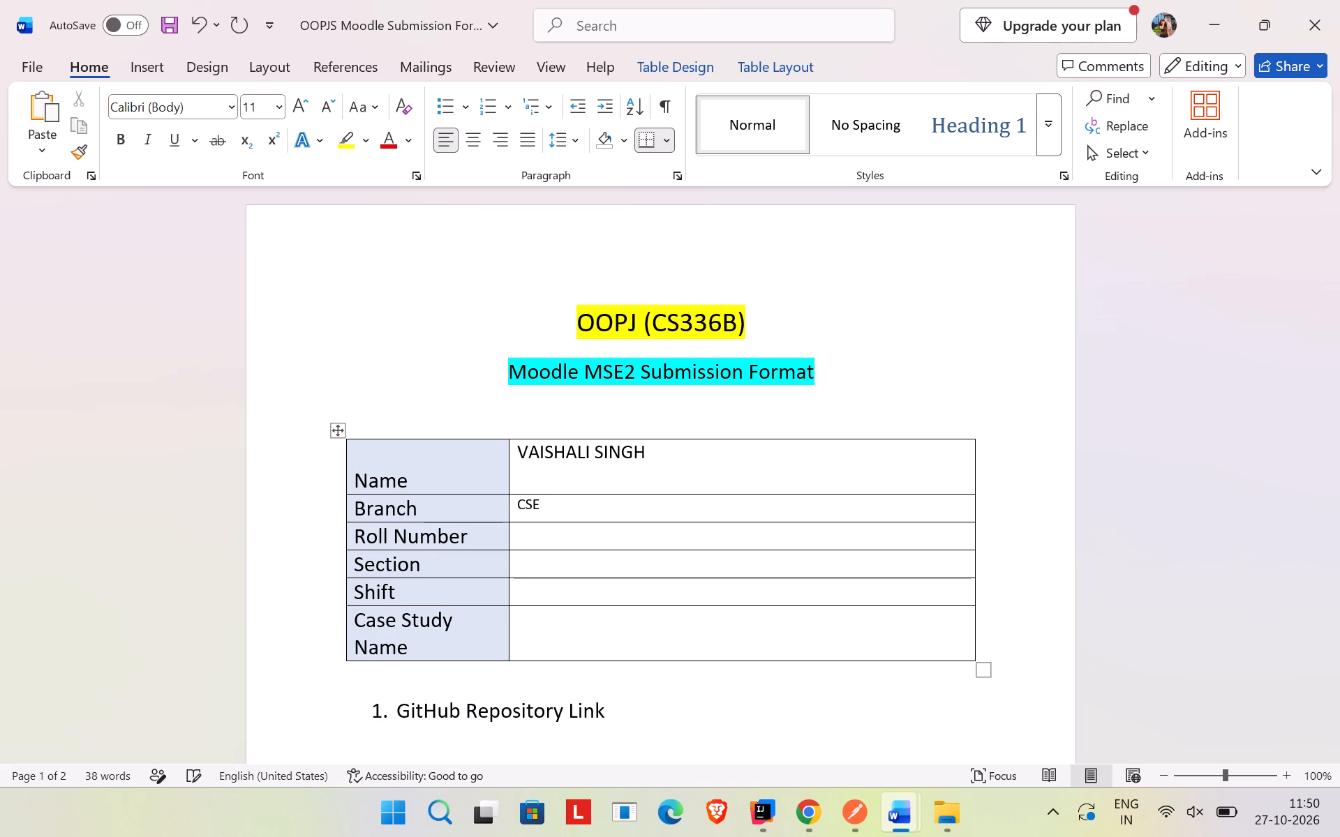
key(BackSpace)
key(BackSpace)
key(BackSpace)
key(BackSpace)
Enter CSE AIML at font size 14 in the Branch row of the student details table.
click(278, 111)
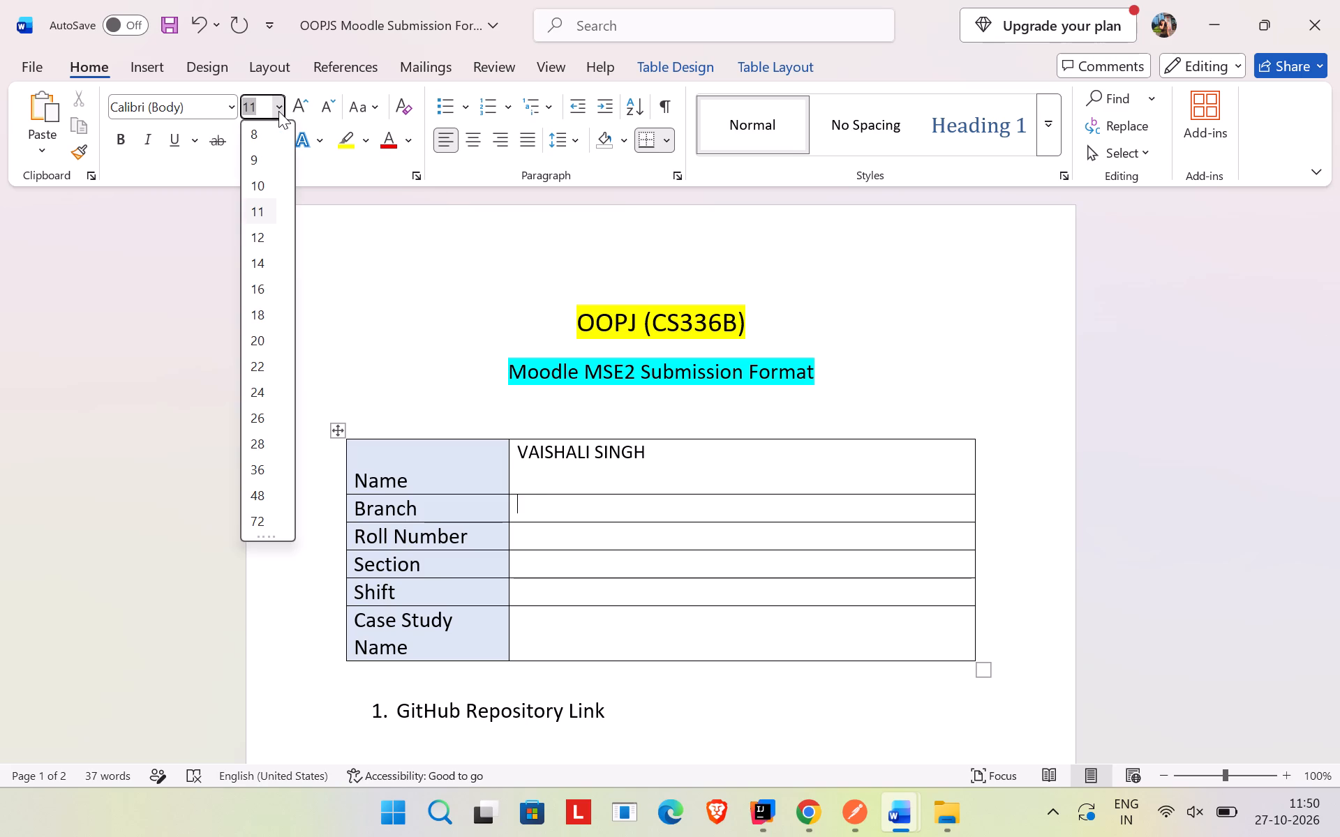
click(262, 250)
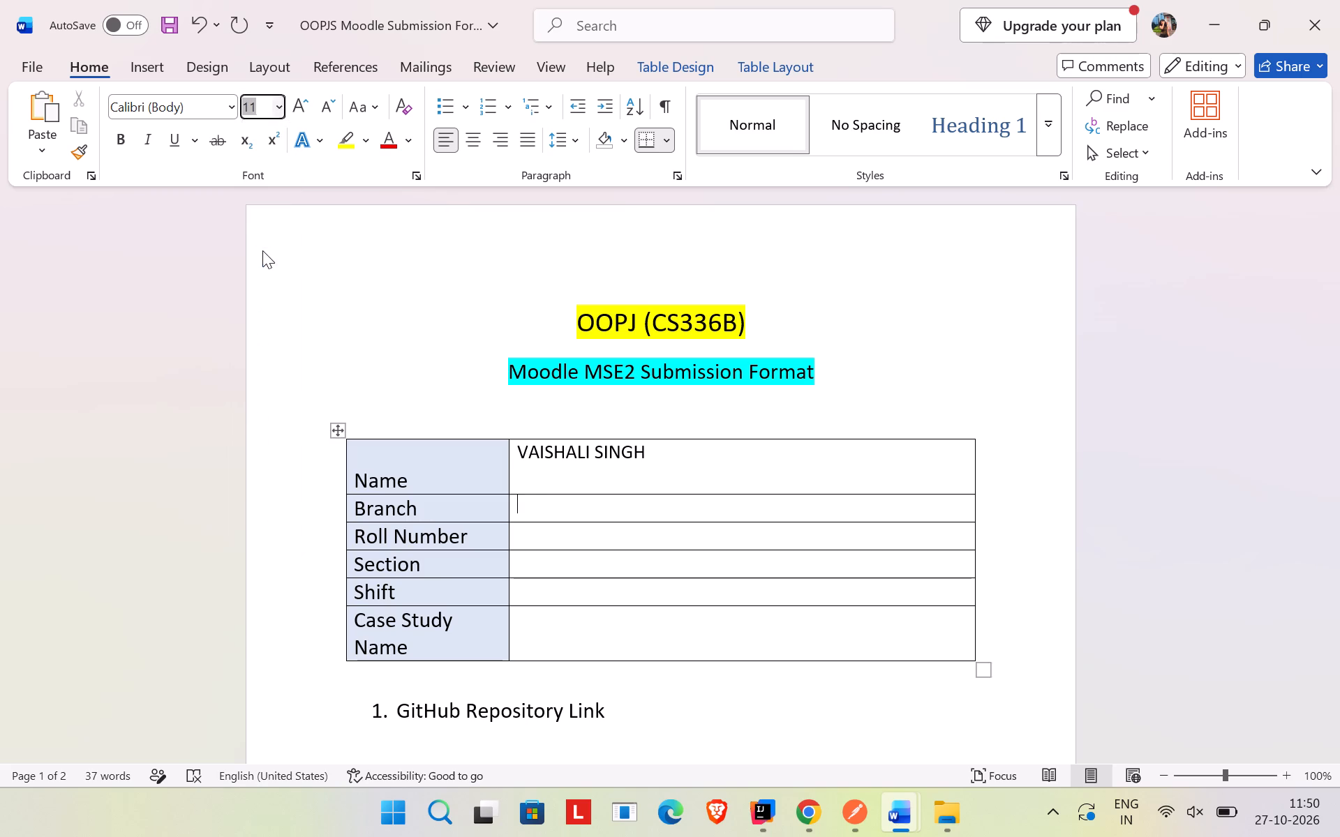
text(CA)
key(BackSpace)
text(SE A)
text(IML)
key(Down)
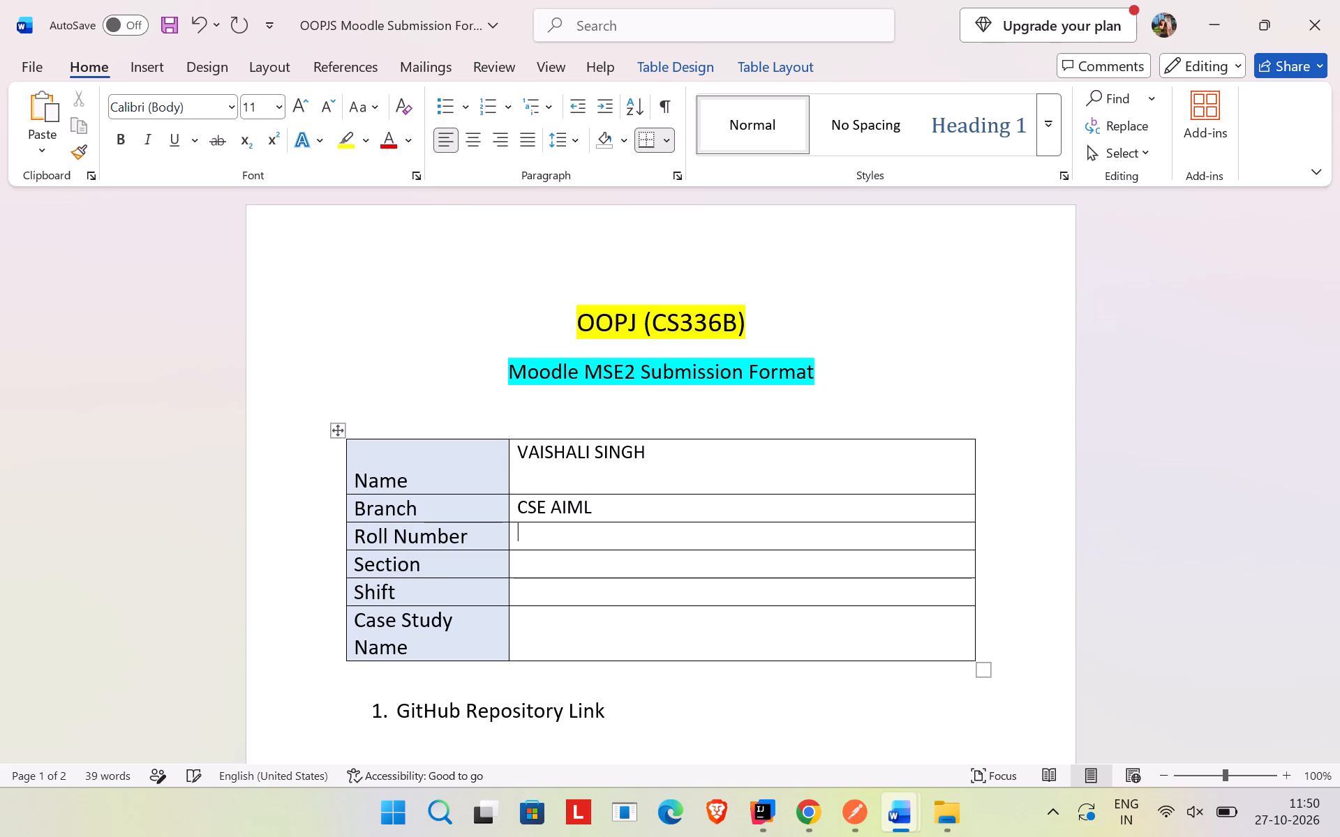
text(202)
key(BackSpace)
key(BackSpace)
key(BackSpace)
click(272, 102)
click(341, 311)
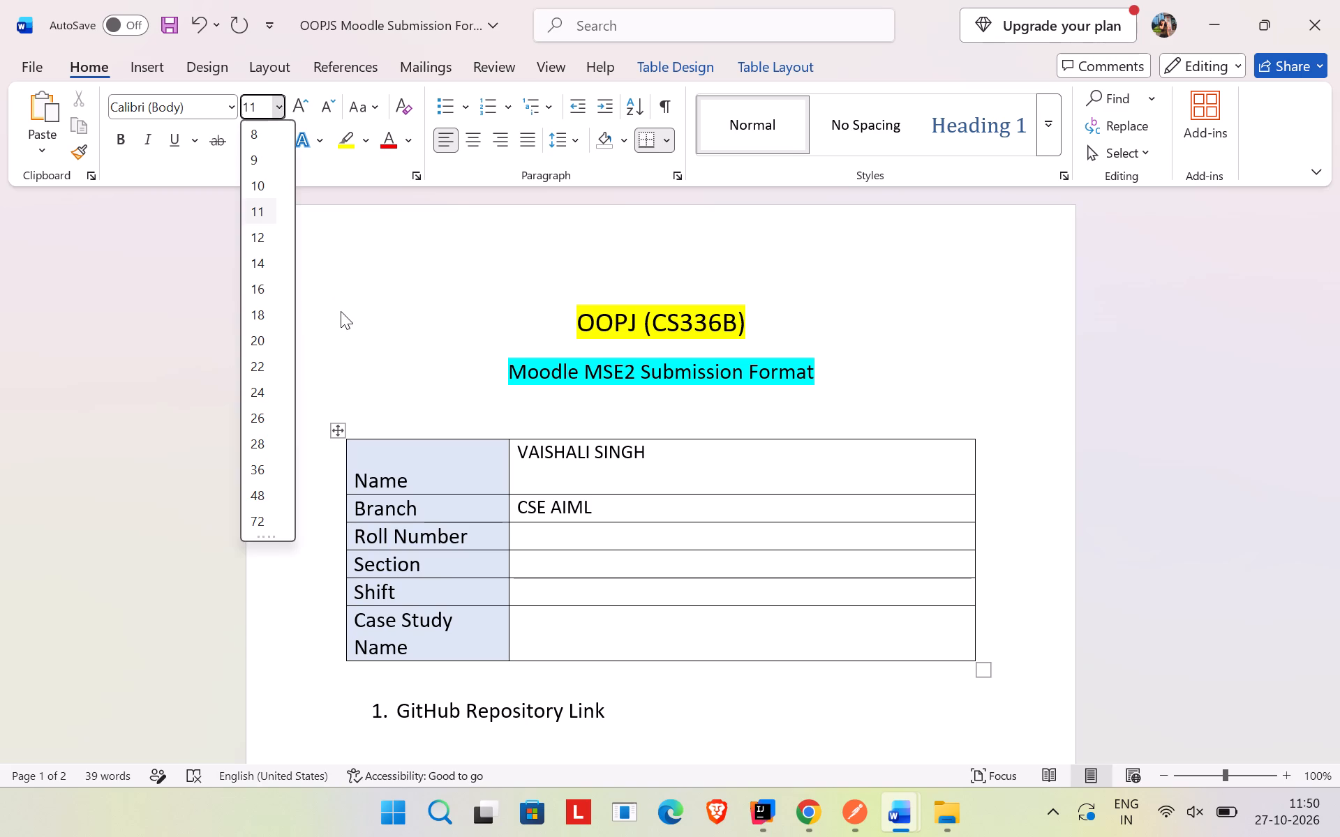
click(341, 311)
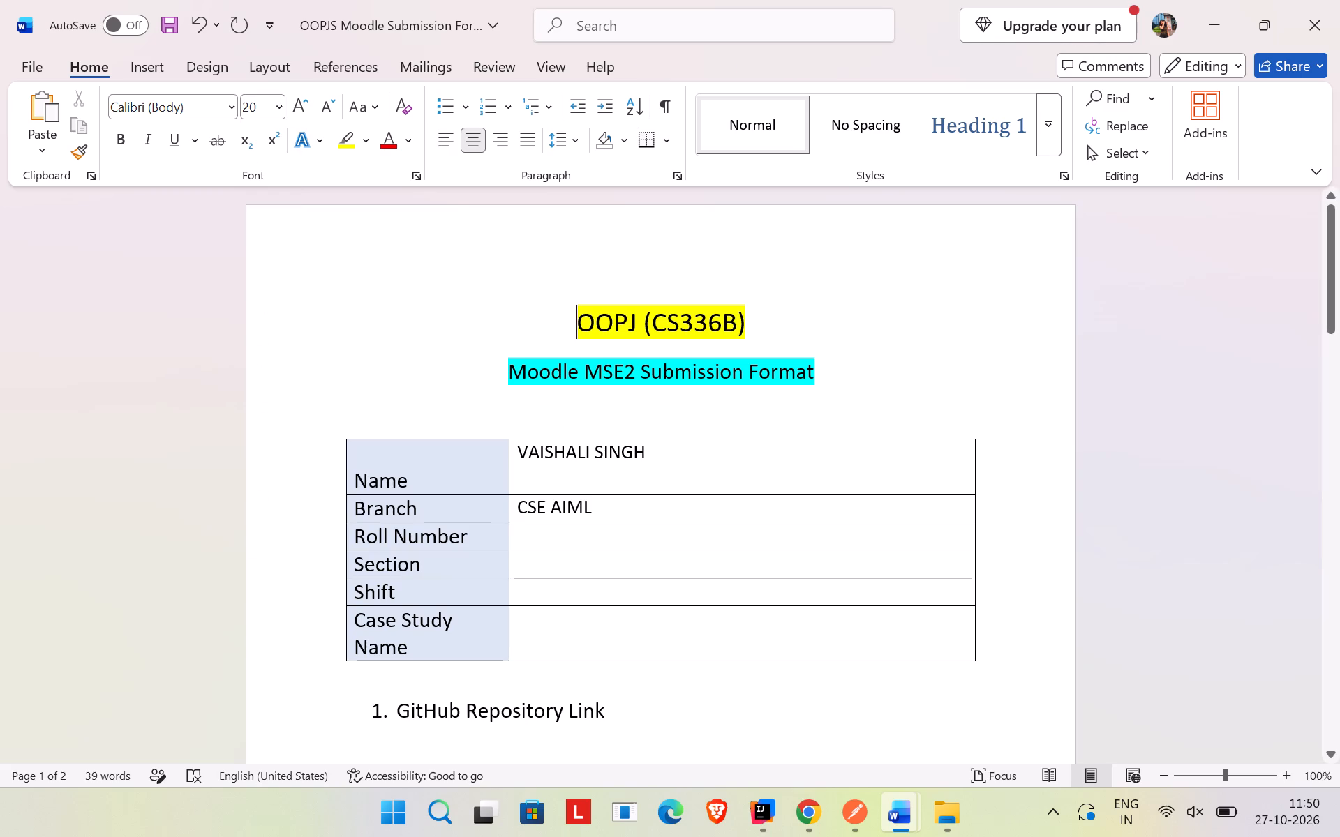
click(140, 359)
Set the font size of the whole Name row, including its label, to 14.
click(151, 469)
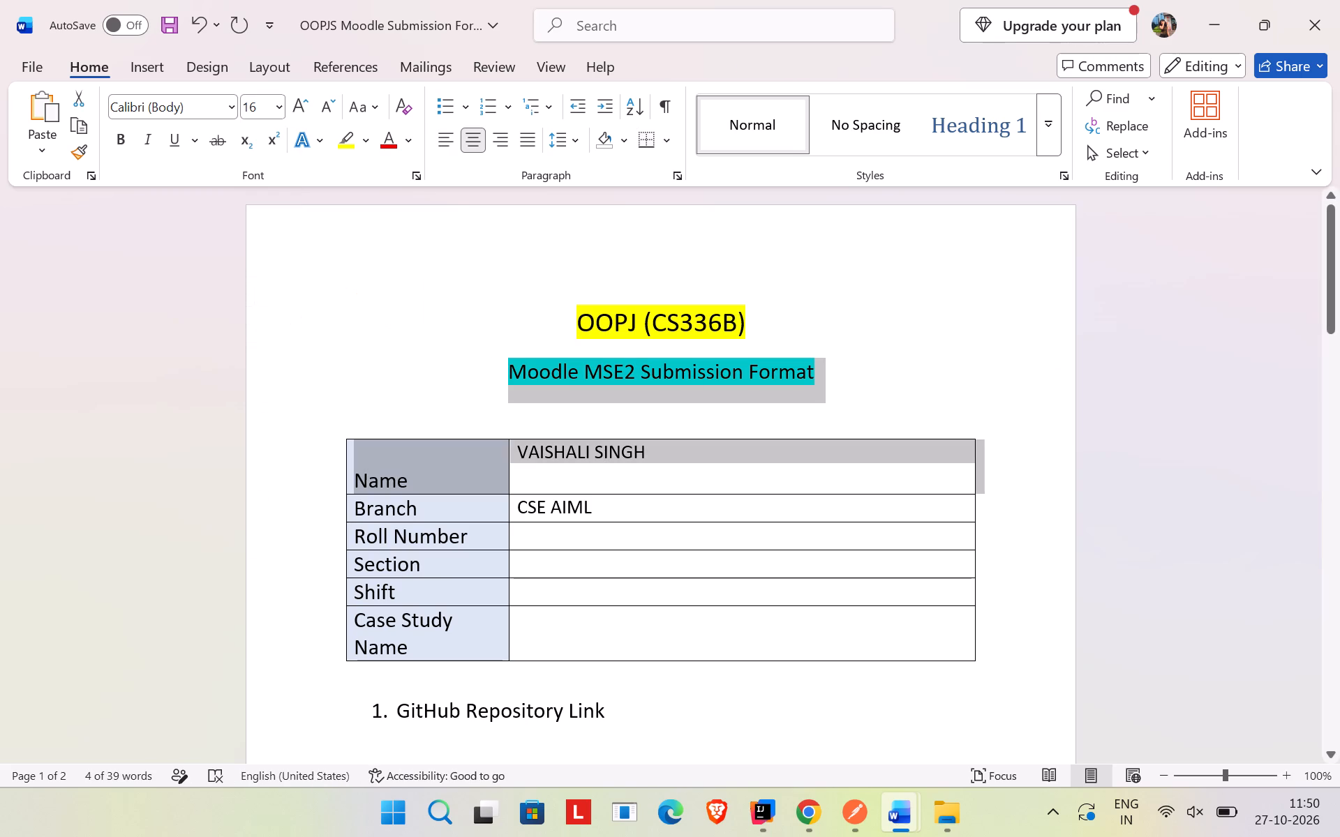
click(274, 105)
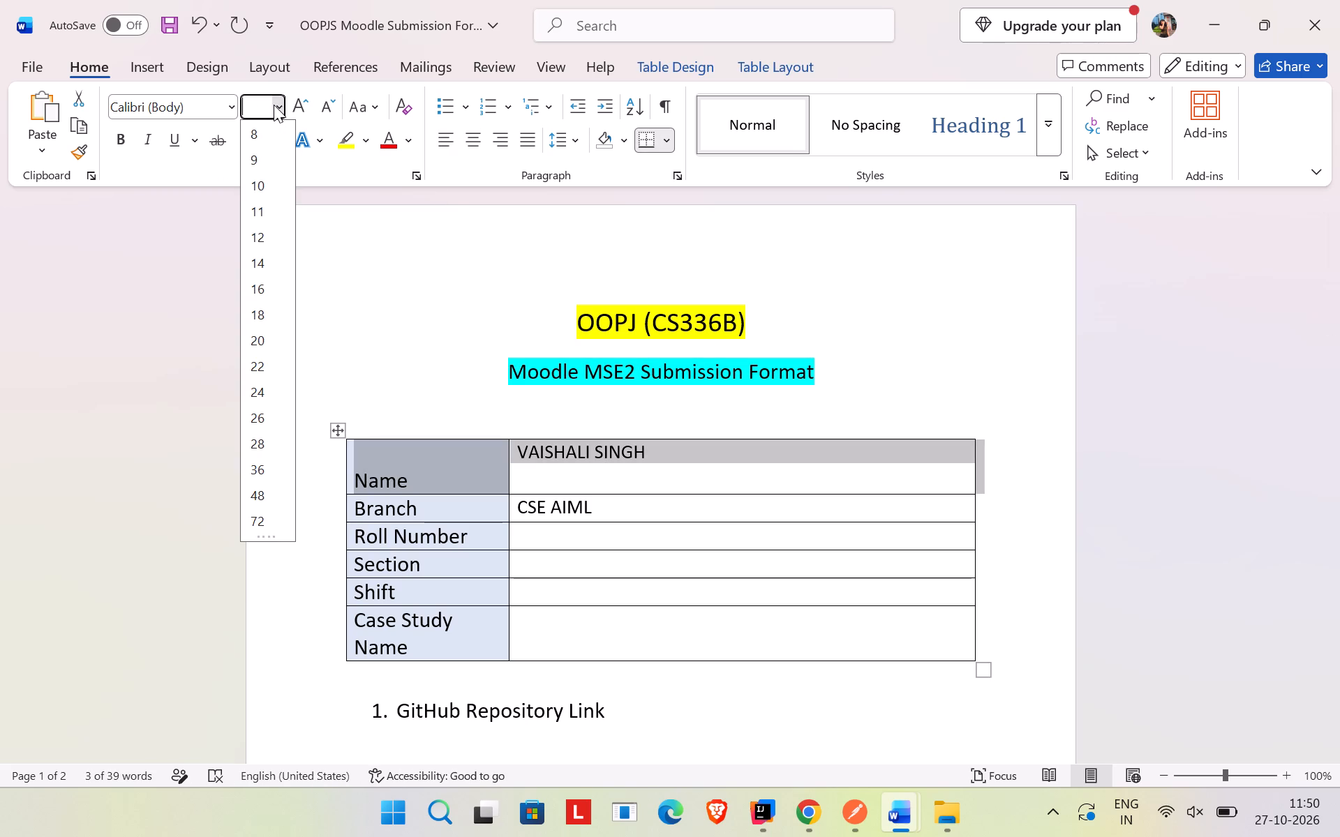
click(261, 269)
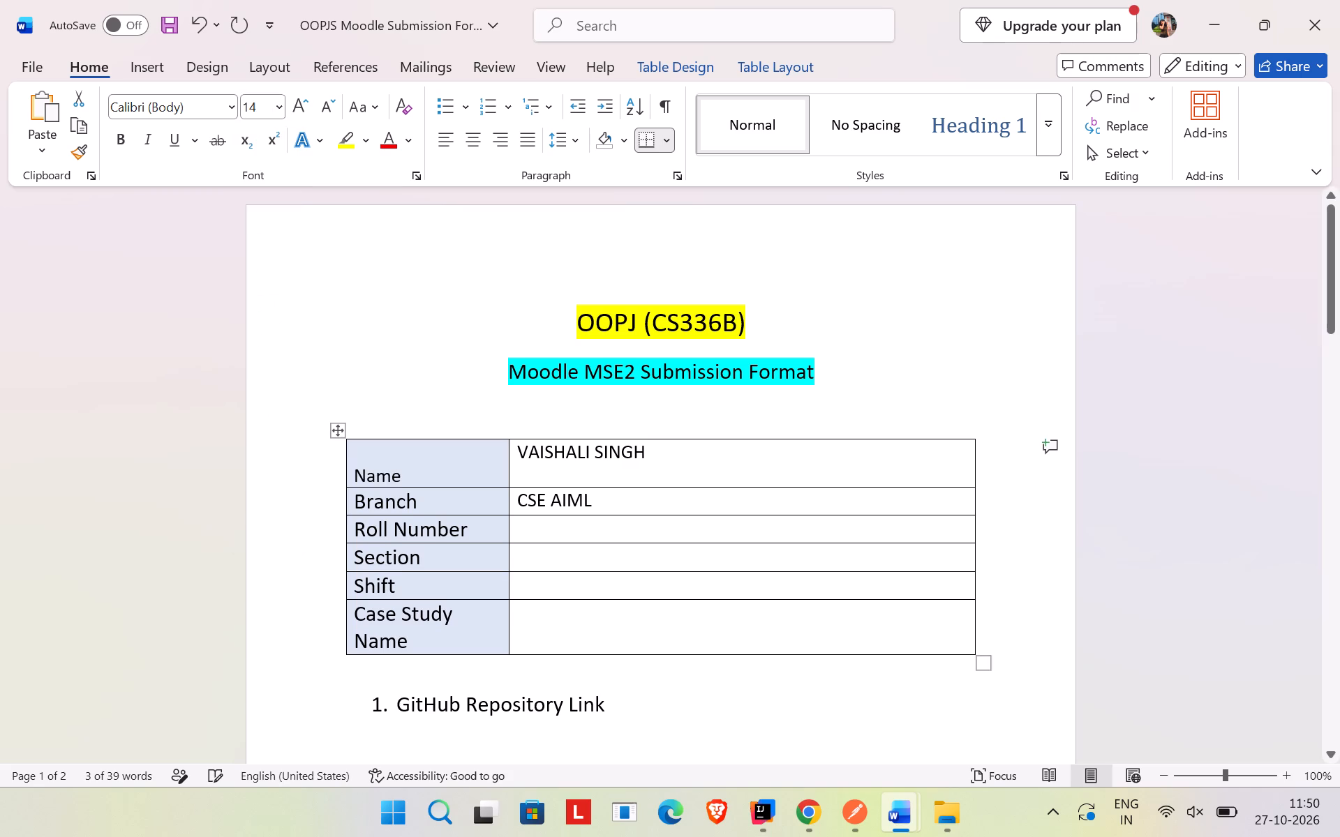
Enter the student's roll number in the Roll Number row and set its font size to 14.
click(589, 538)
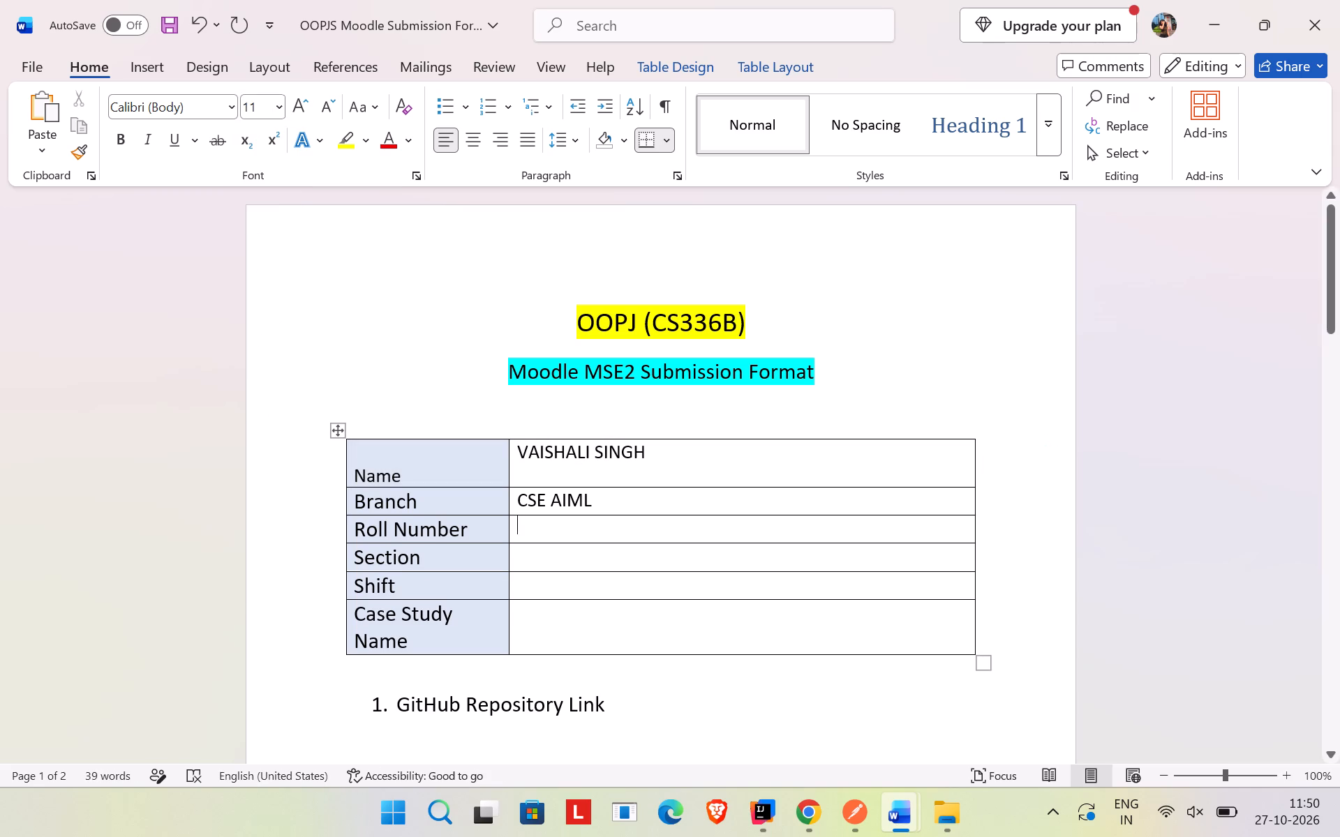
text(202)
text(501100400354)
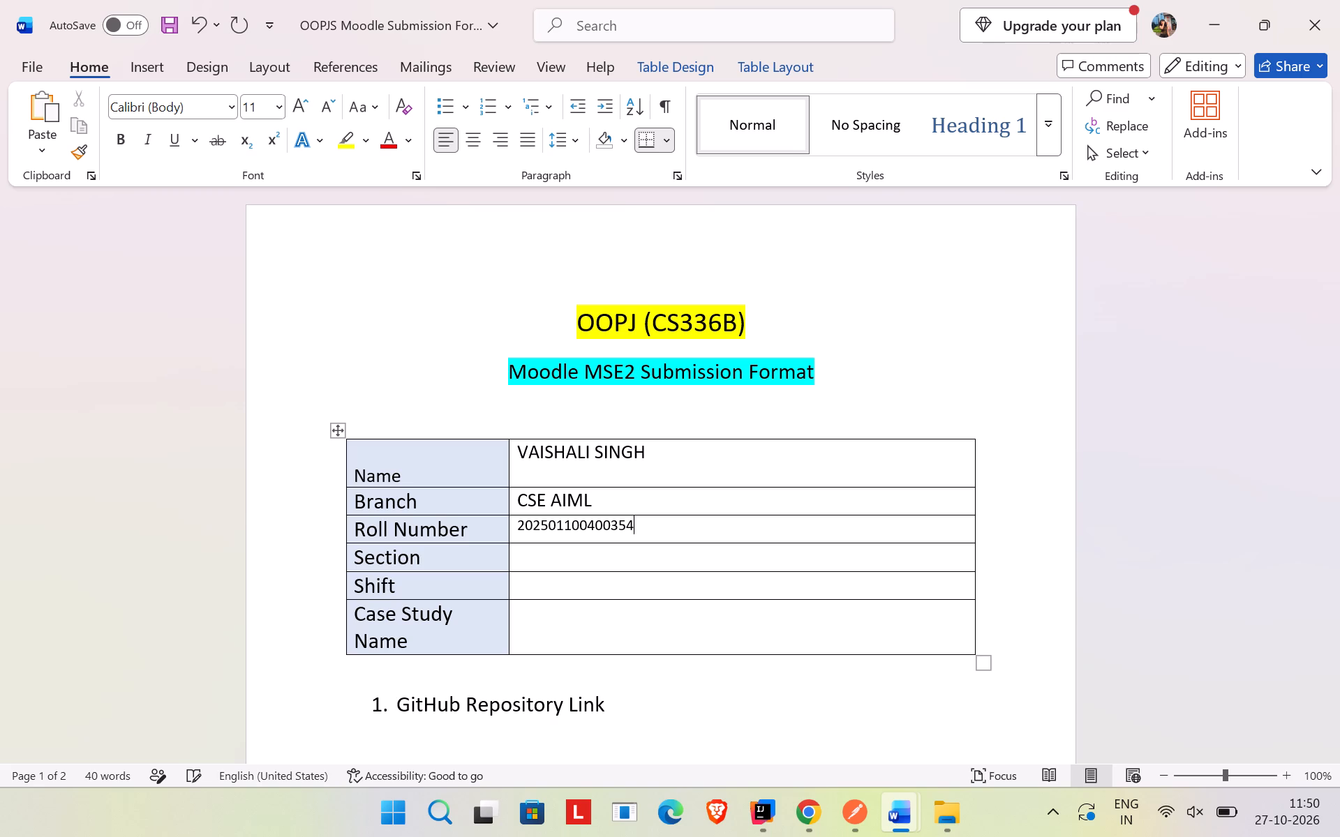
drag(660, 528, 517, 528)
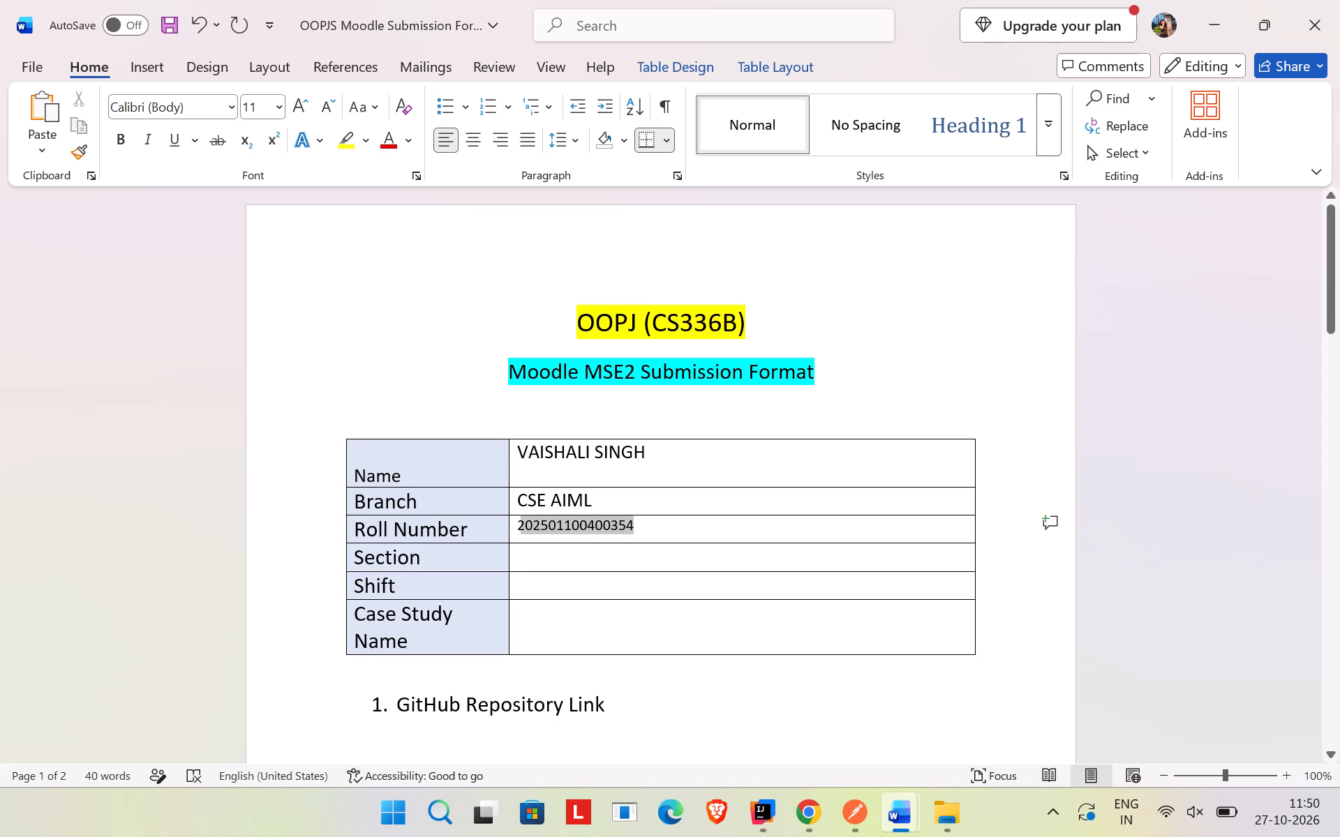
drag(517, 528, 514, 528)
click(276, 107)
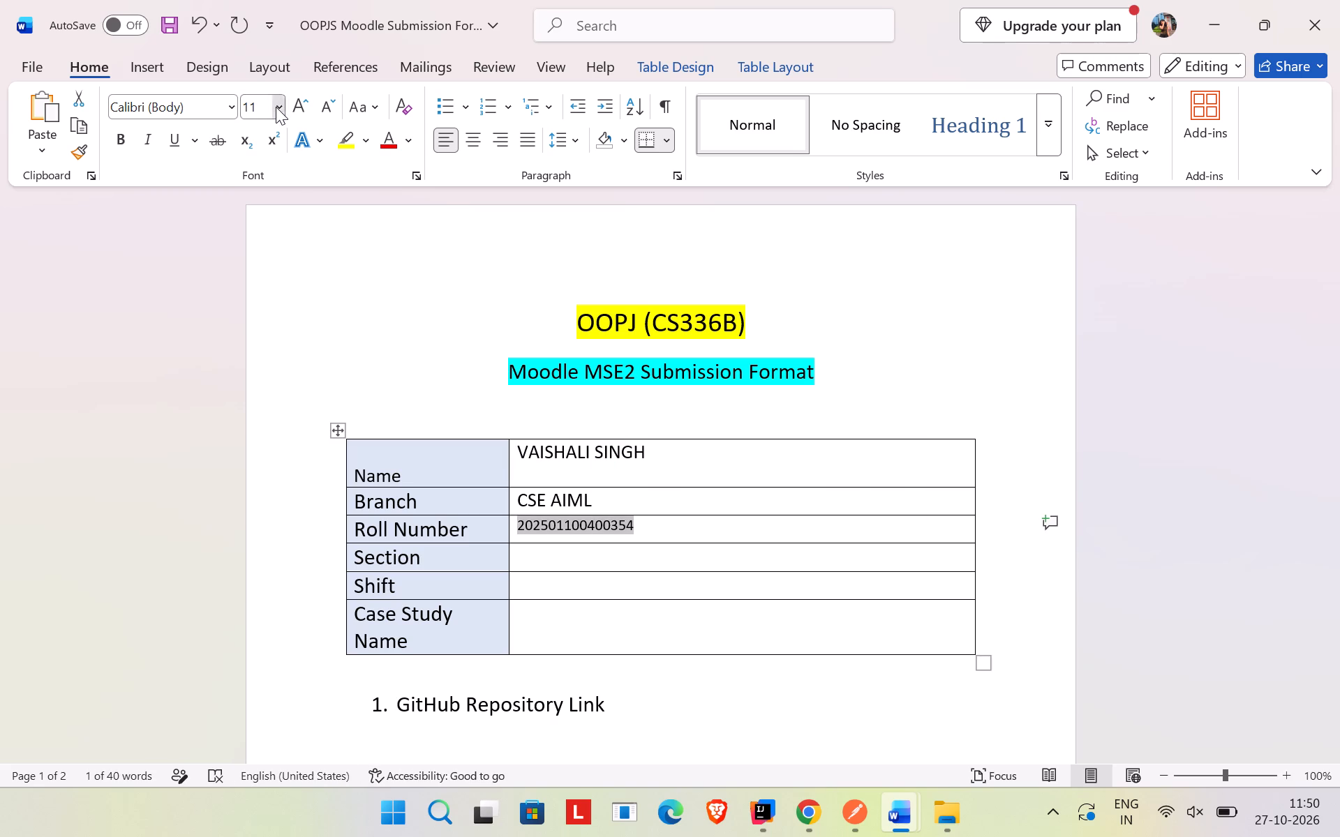
click(273, 264)
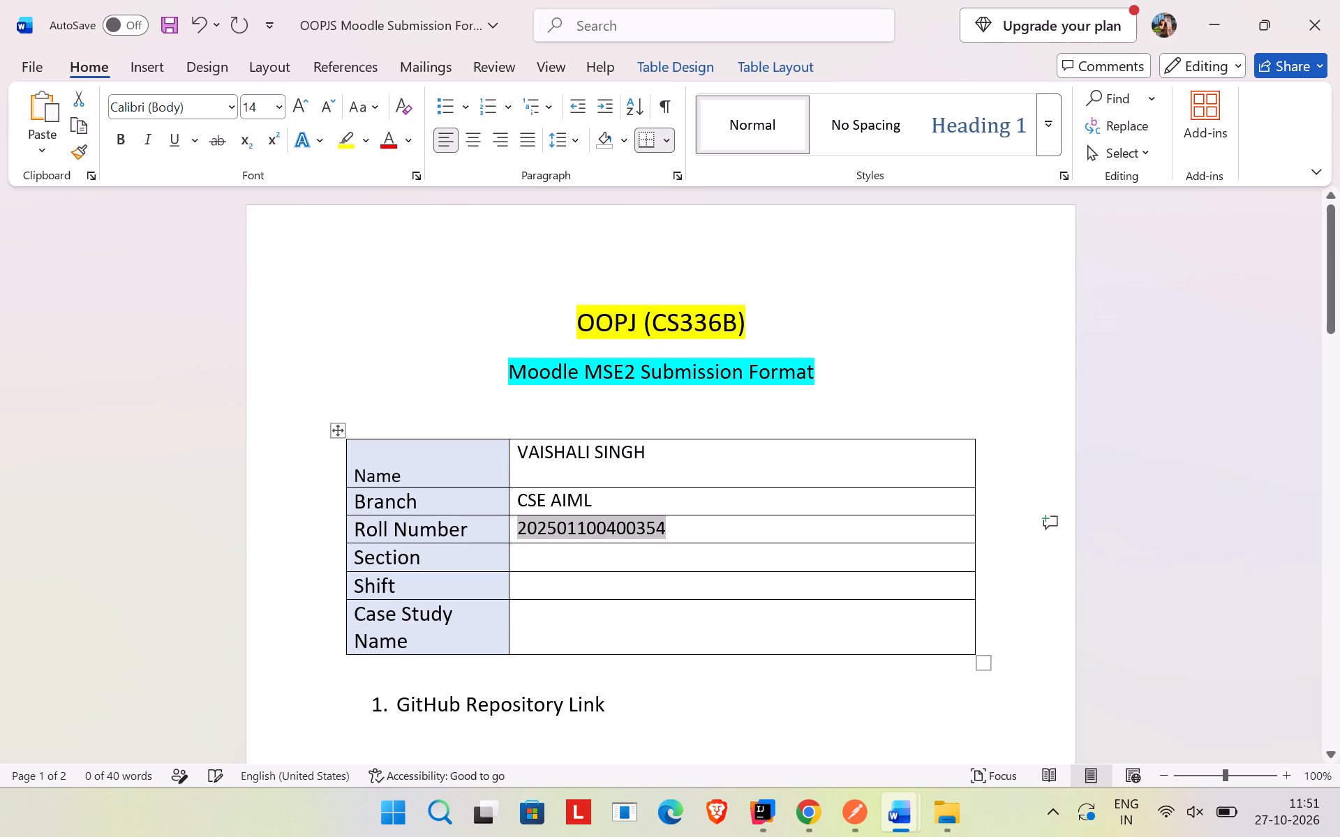
Enter E in the Section row and set its font size to 14.
click(543, 560)
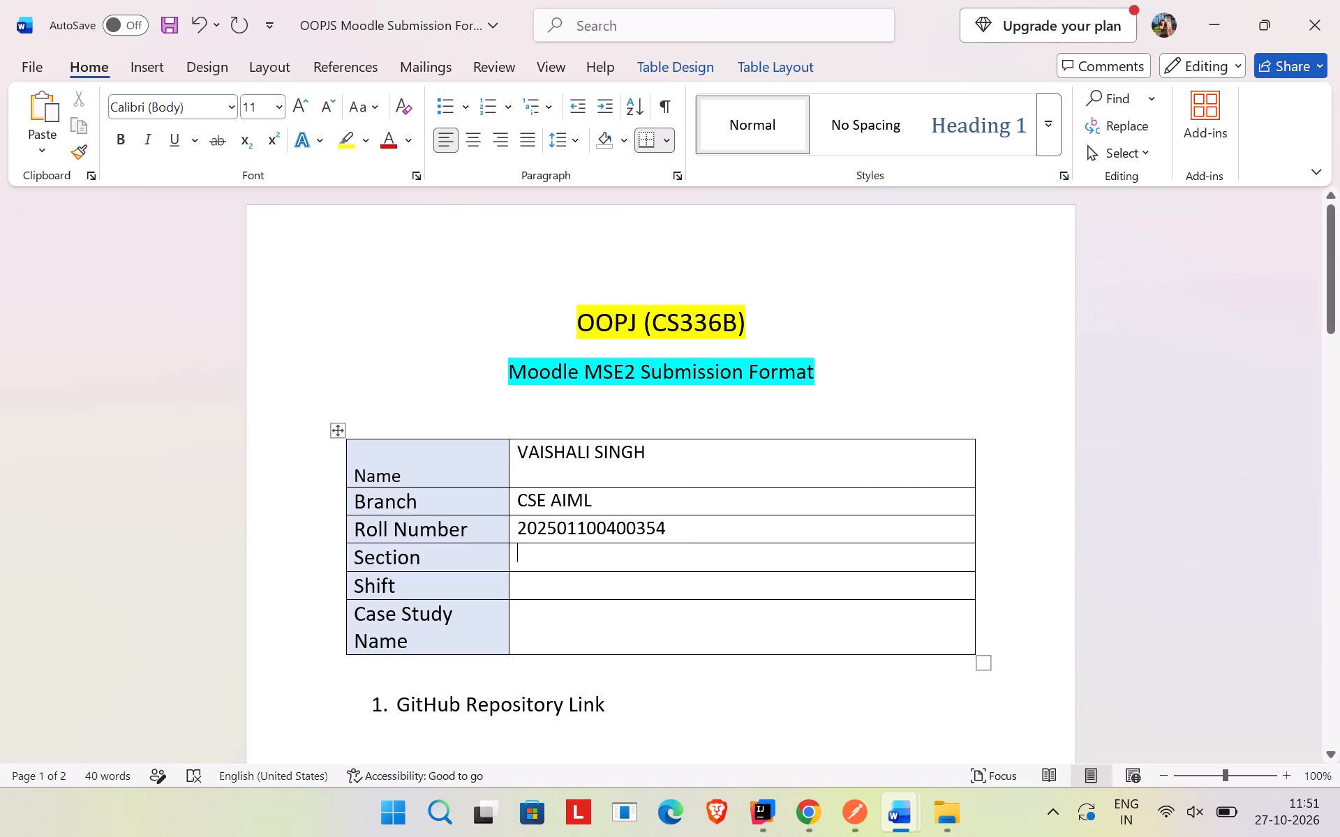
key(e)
drag(540, 569, 510, 552)
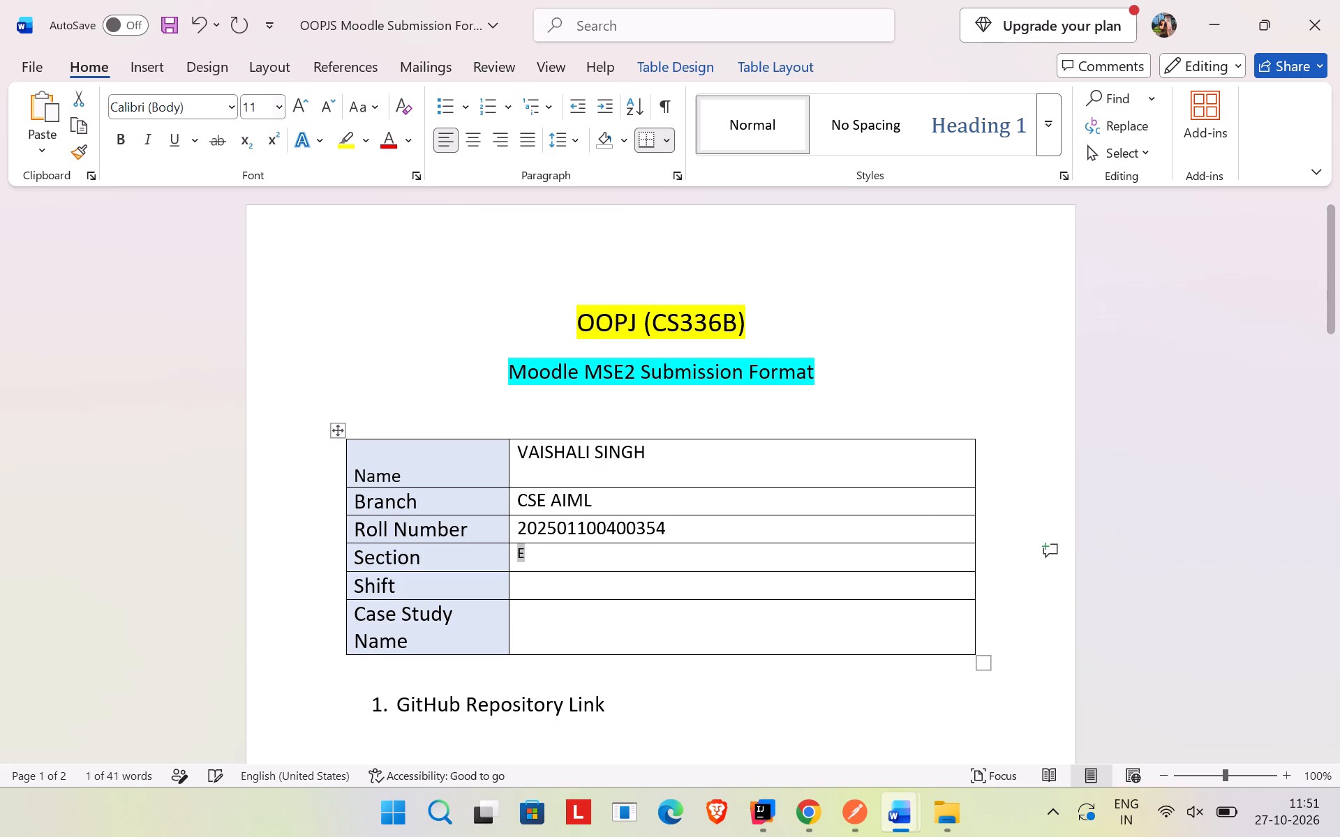
click(271, 107)
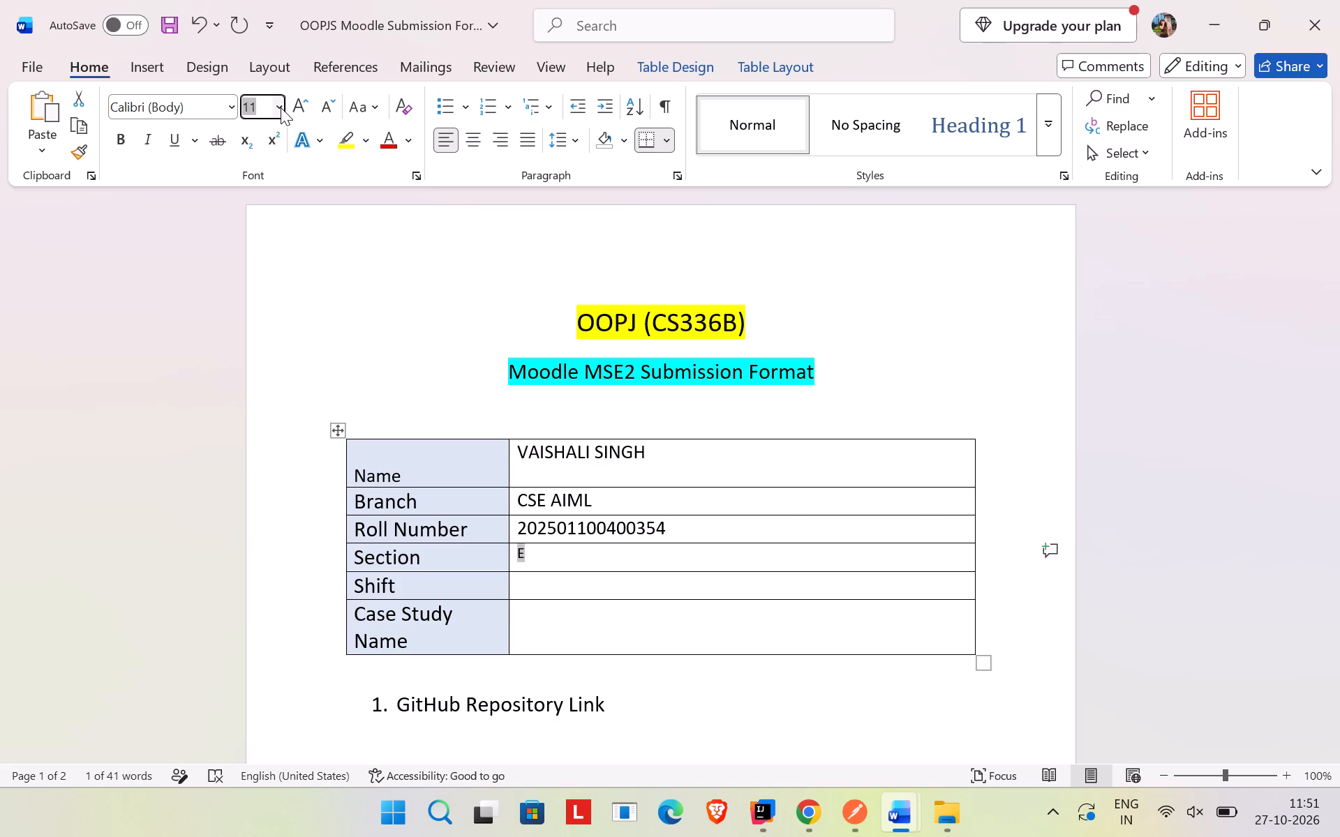
click(281, 107)
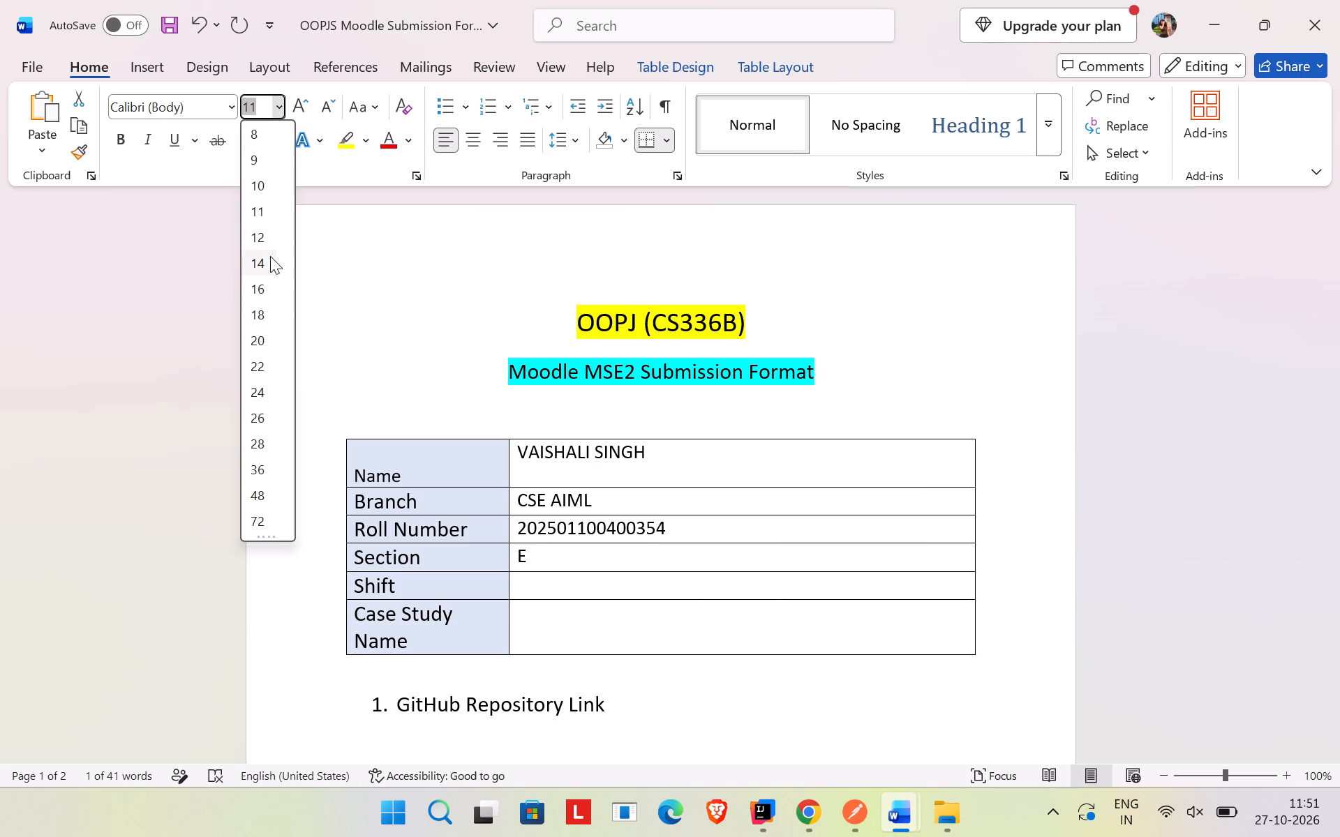
click(270, 256)
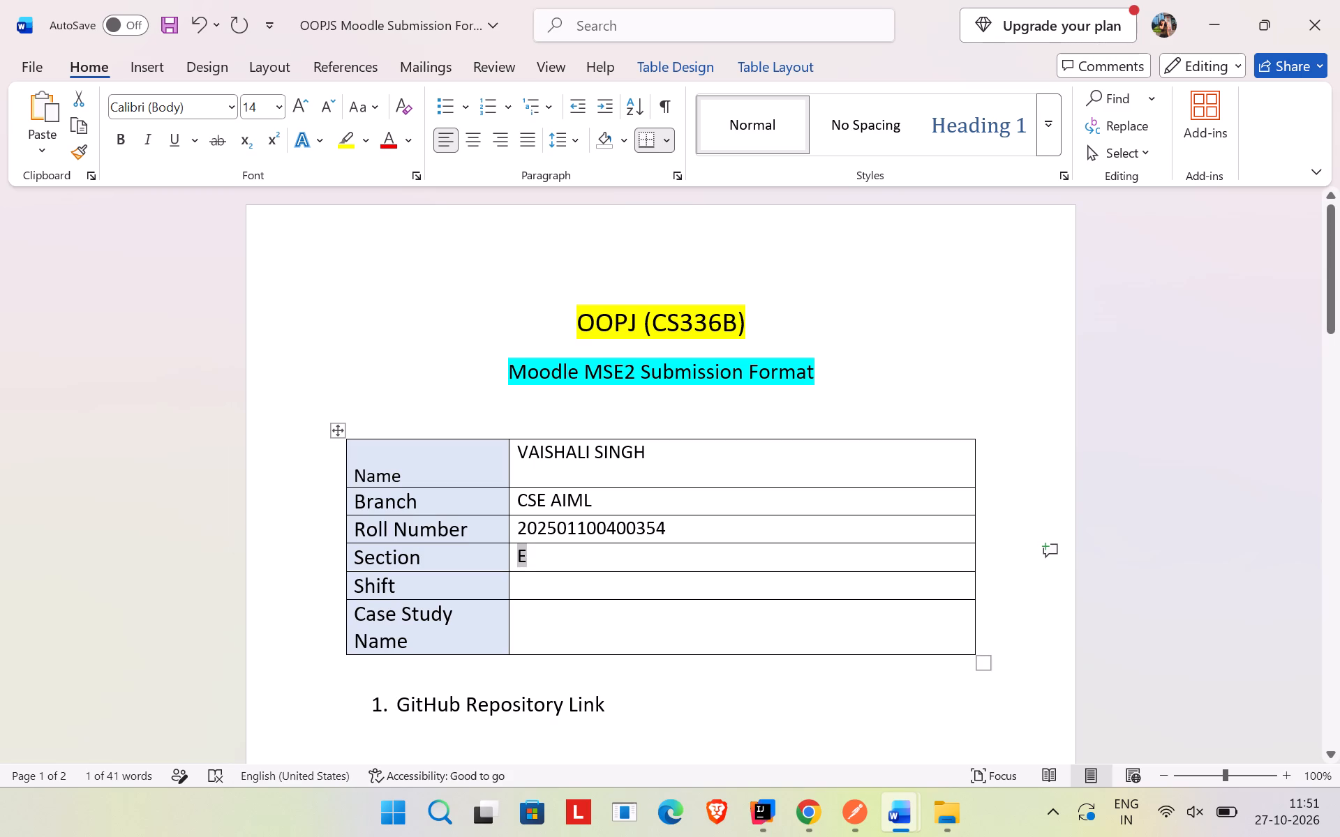
Enter 1 in the Shift row of the student details table.
click(536, 589)
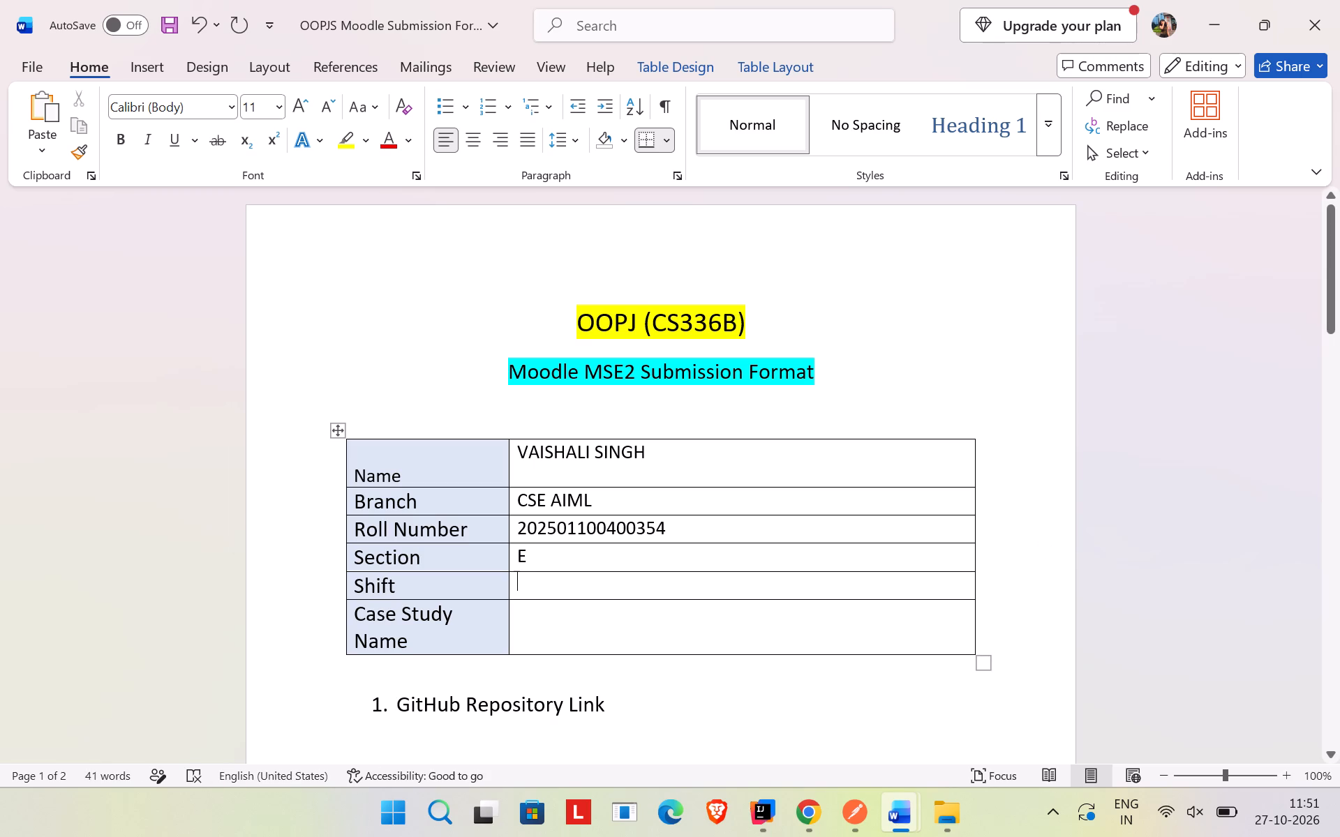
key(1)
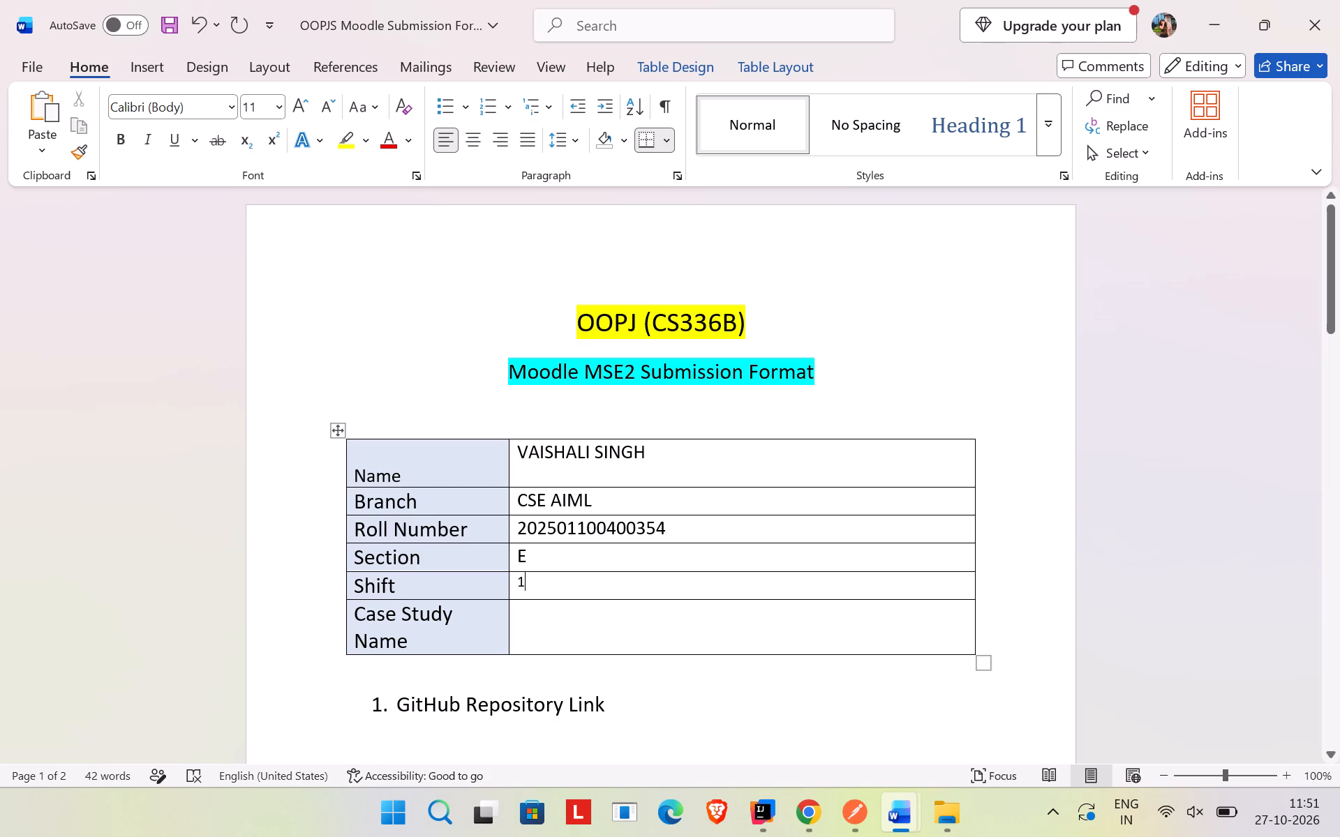
click(533, 637)
key(ctrl+z)
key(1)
Paste the copied project name Student-Management-API at font size 14 in the Case Study Name row.
click(556, 619)
click(274, 115)
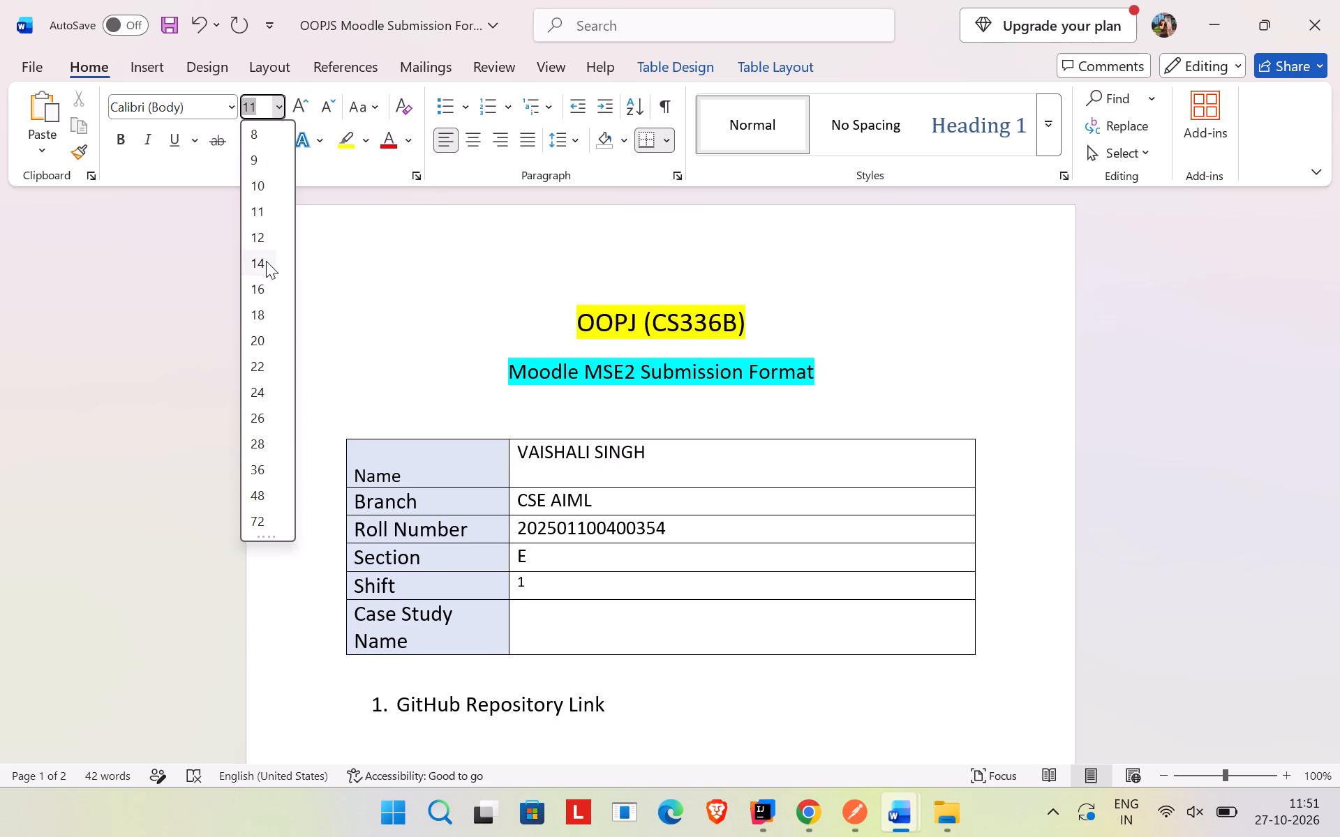
click(266, 261)
key(ctrl+v)
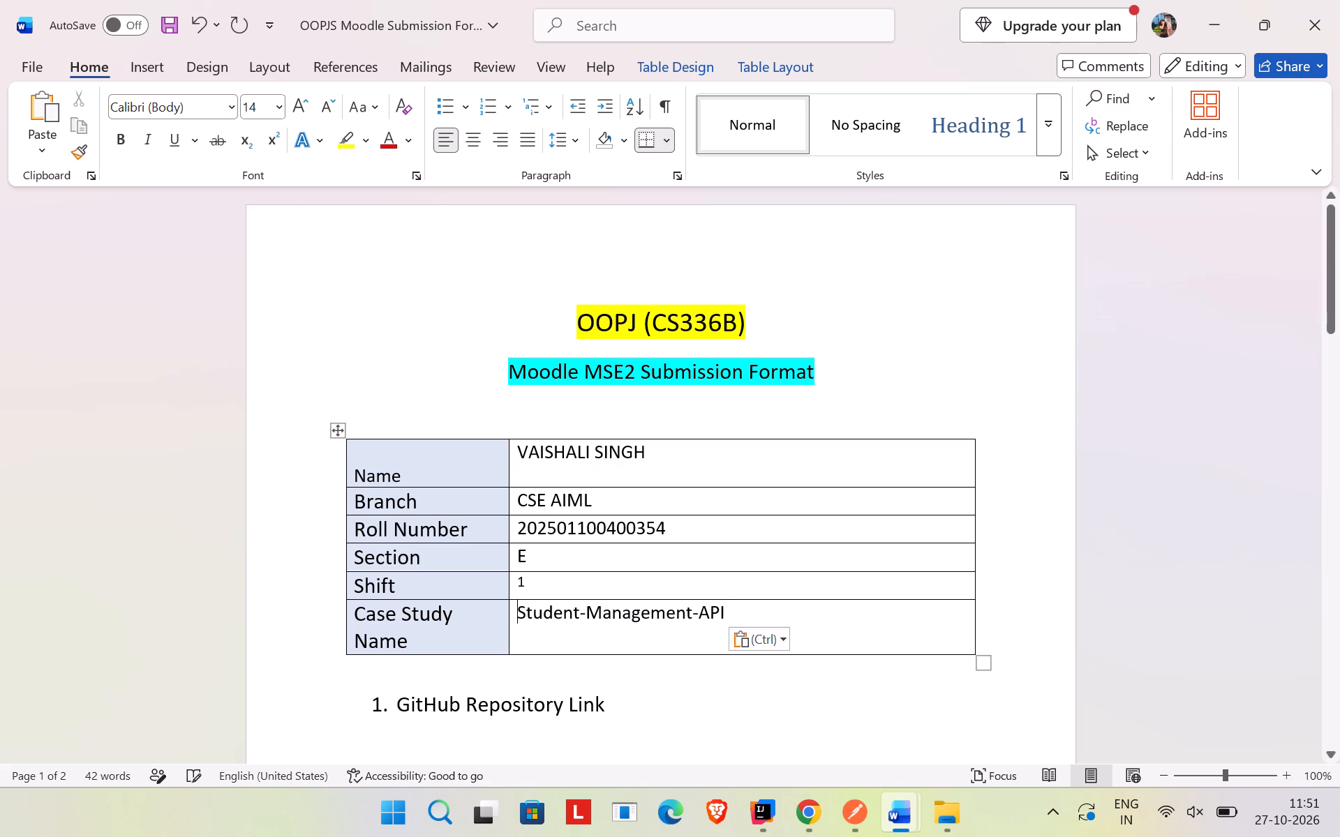
Switch to Chrome and enter GITHUB as the address in a new browser tab.
scroll(878, 432, down, 1)
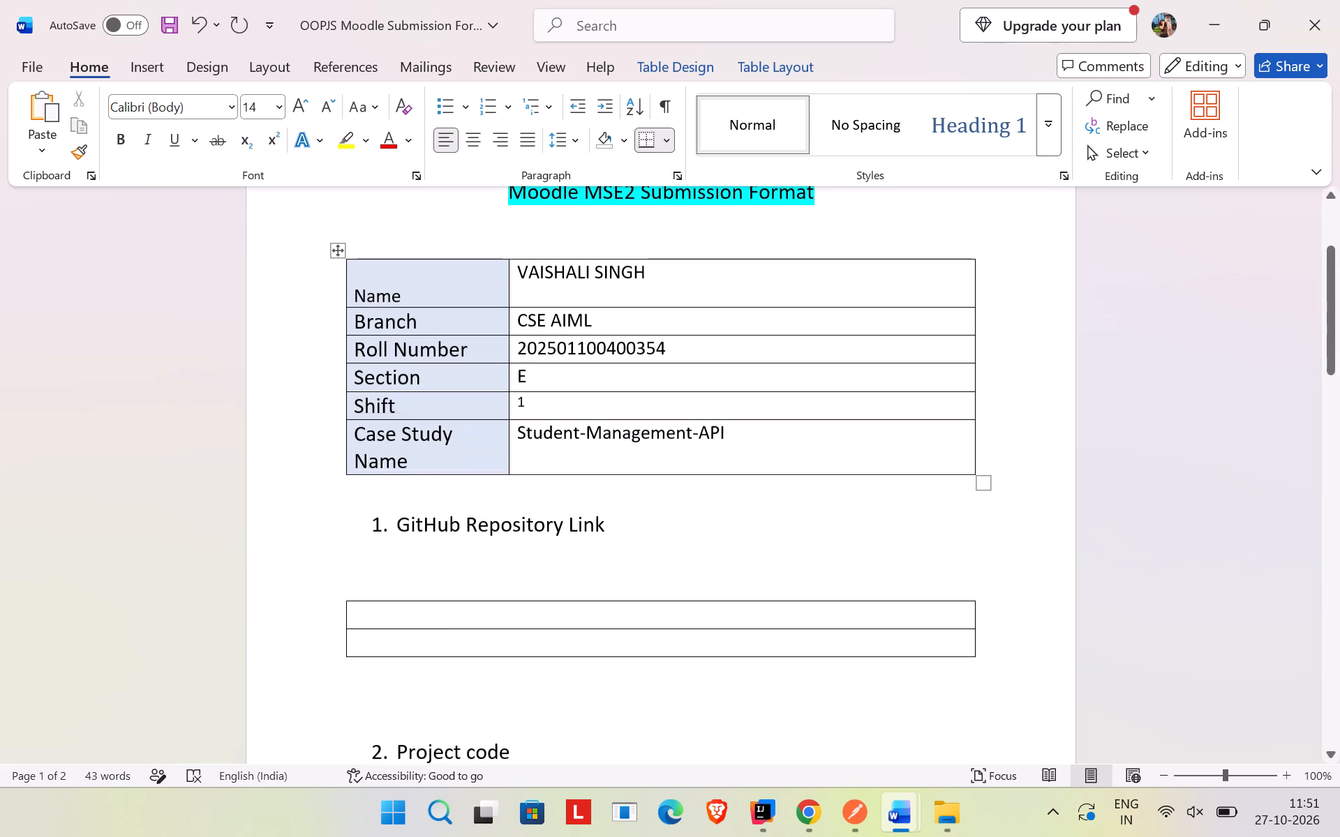
click(802, 805)
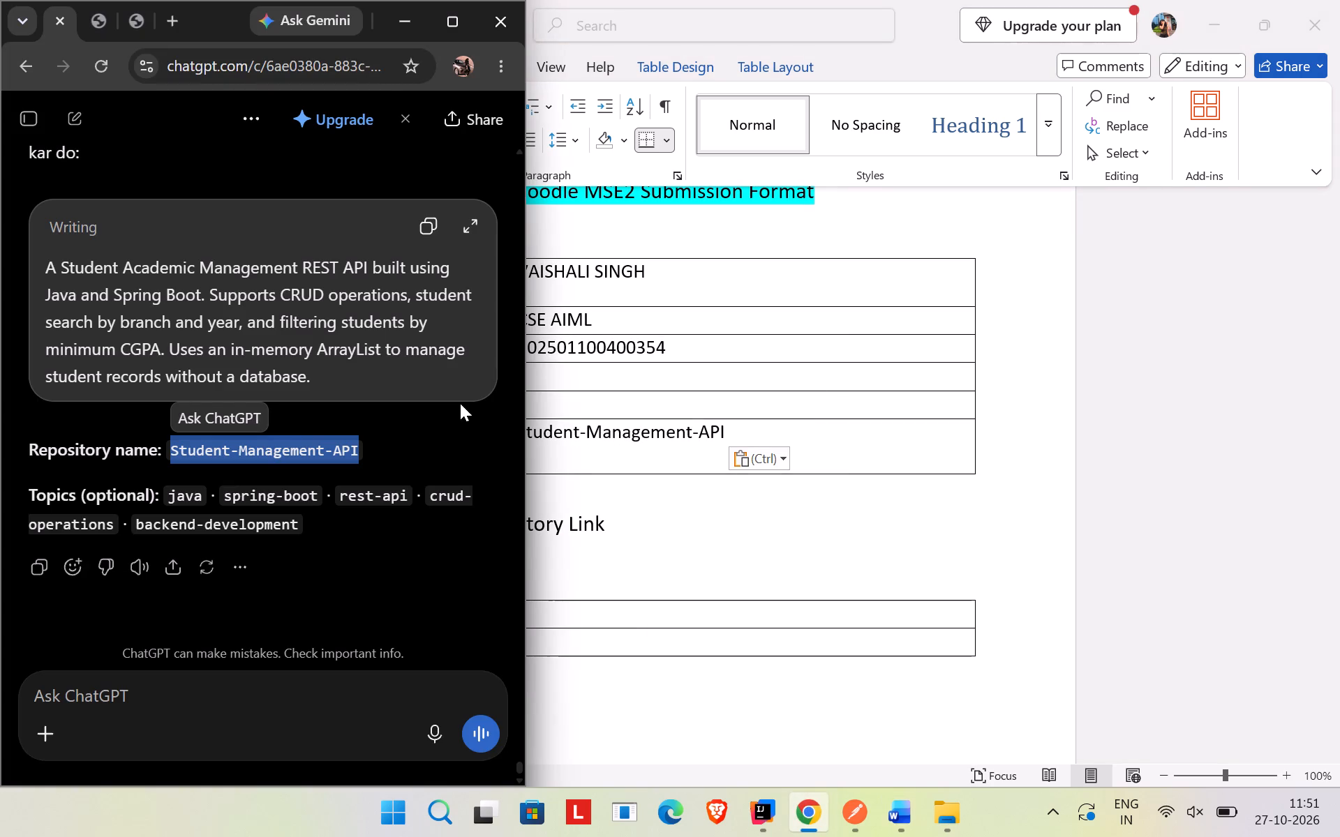
click(164, 15)
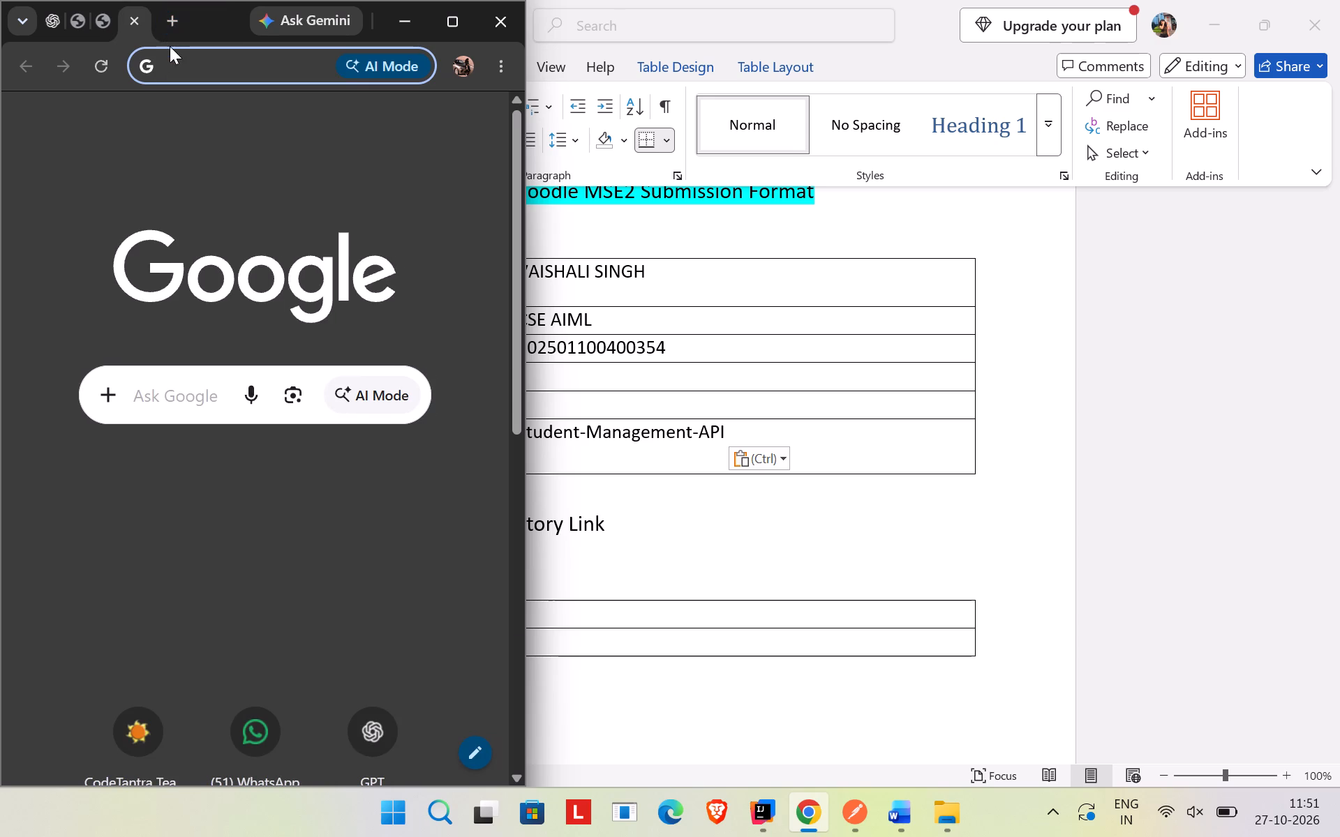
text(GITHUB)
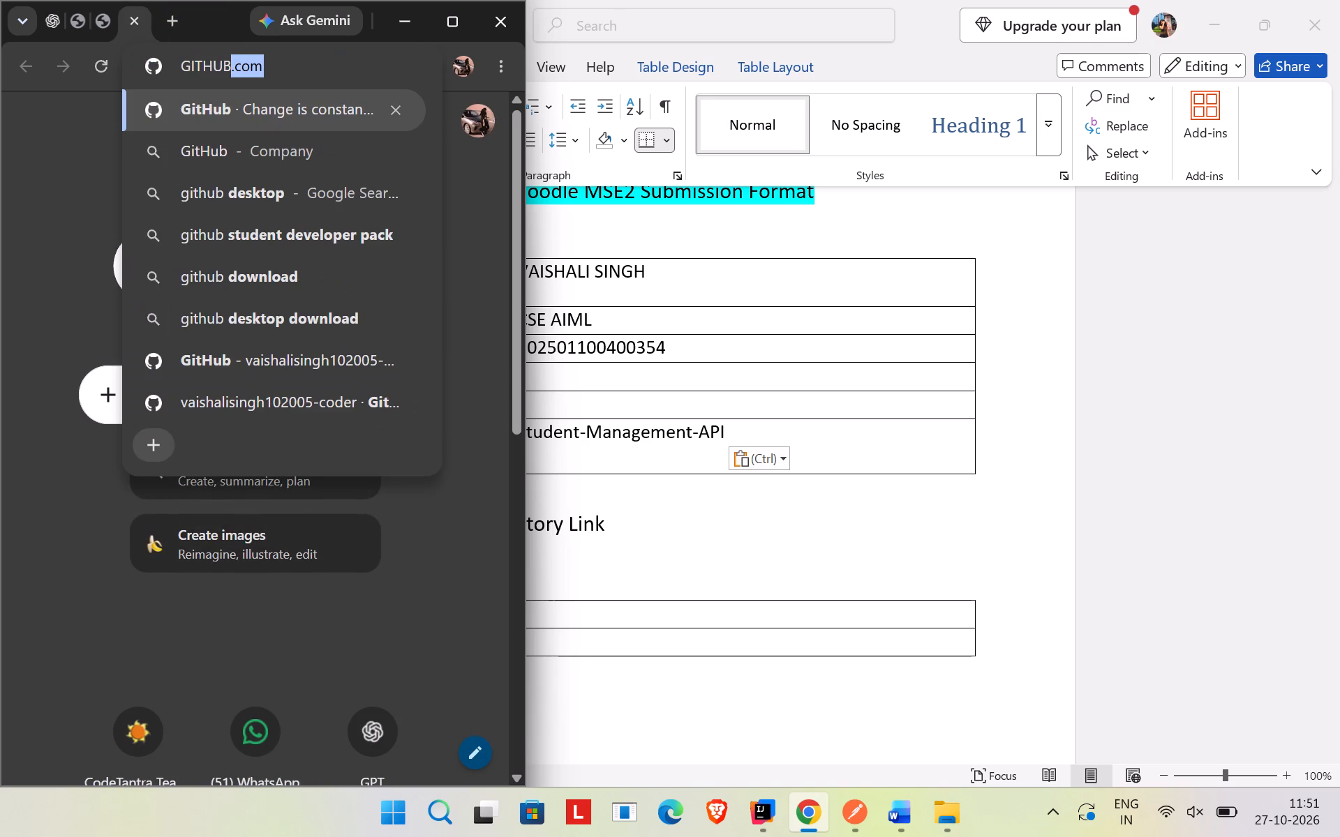
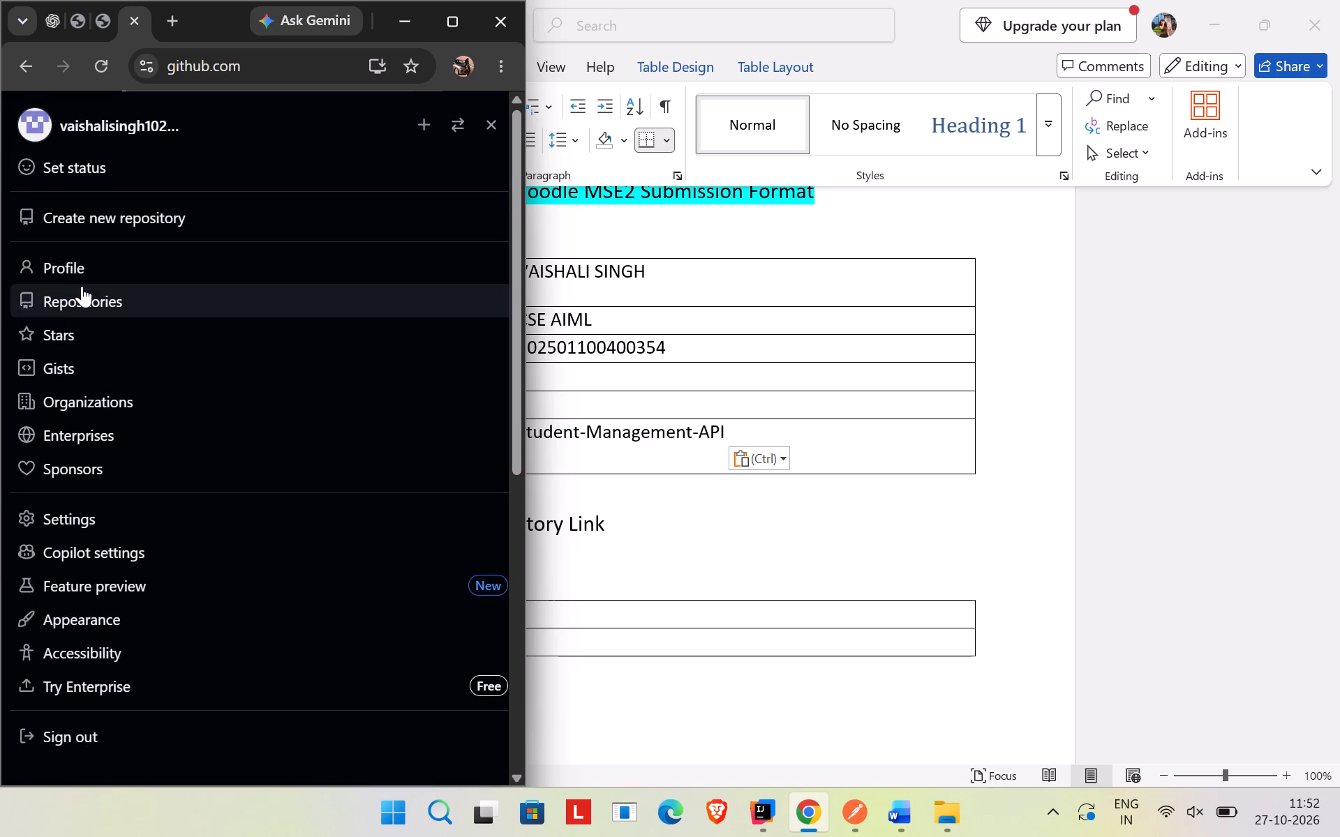
Open the Student-Management-API repository from the GitHub profile's repository list and maximise the browser window.
click(83, 278)
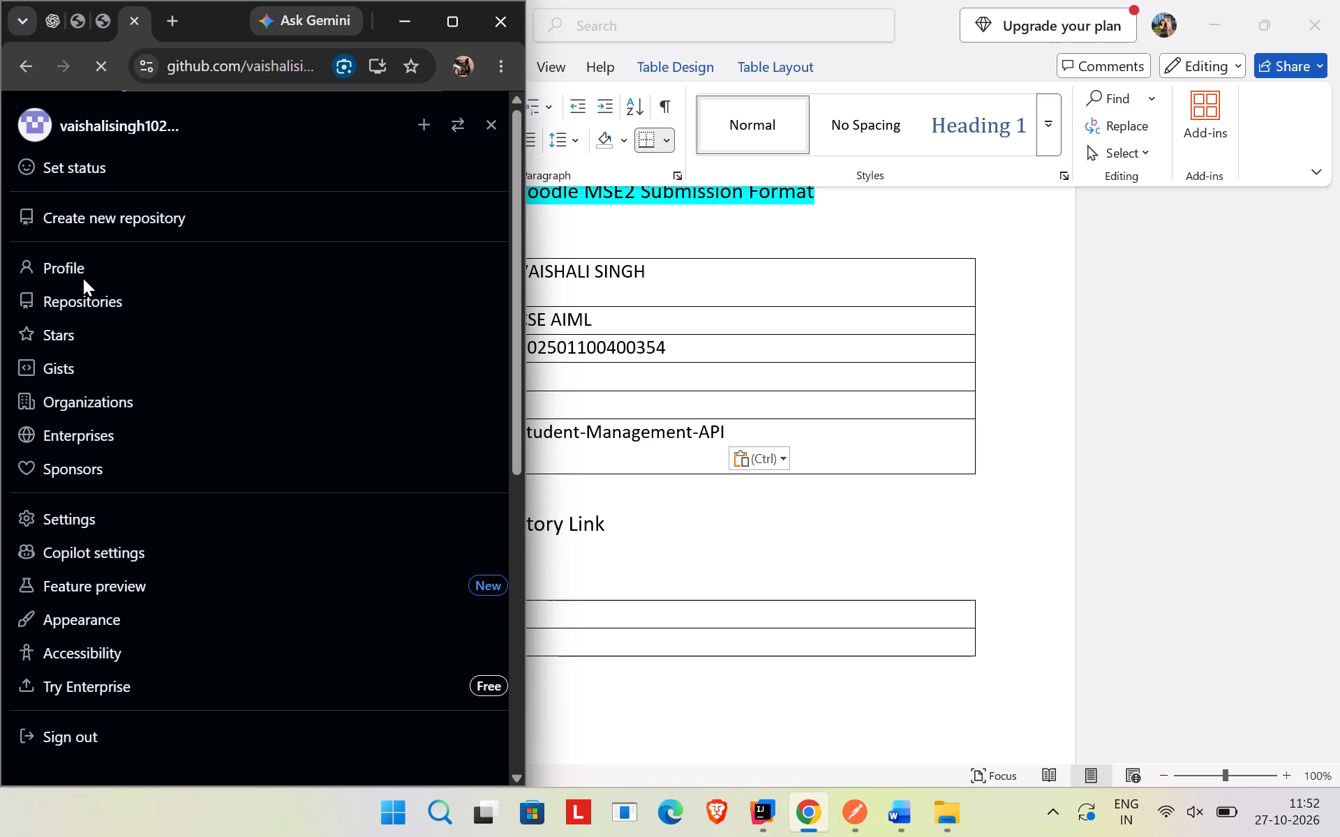
click(40, 268)
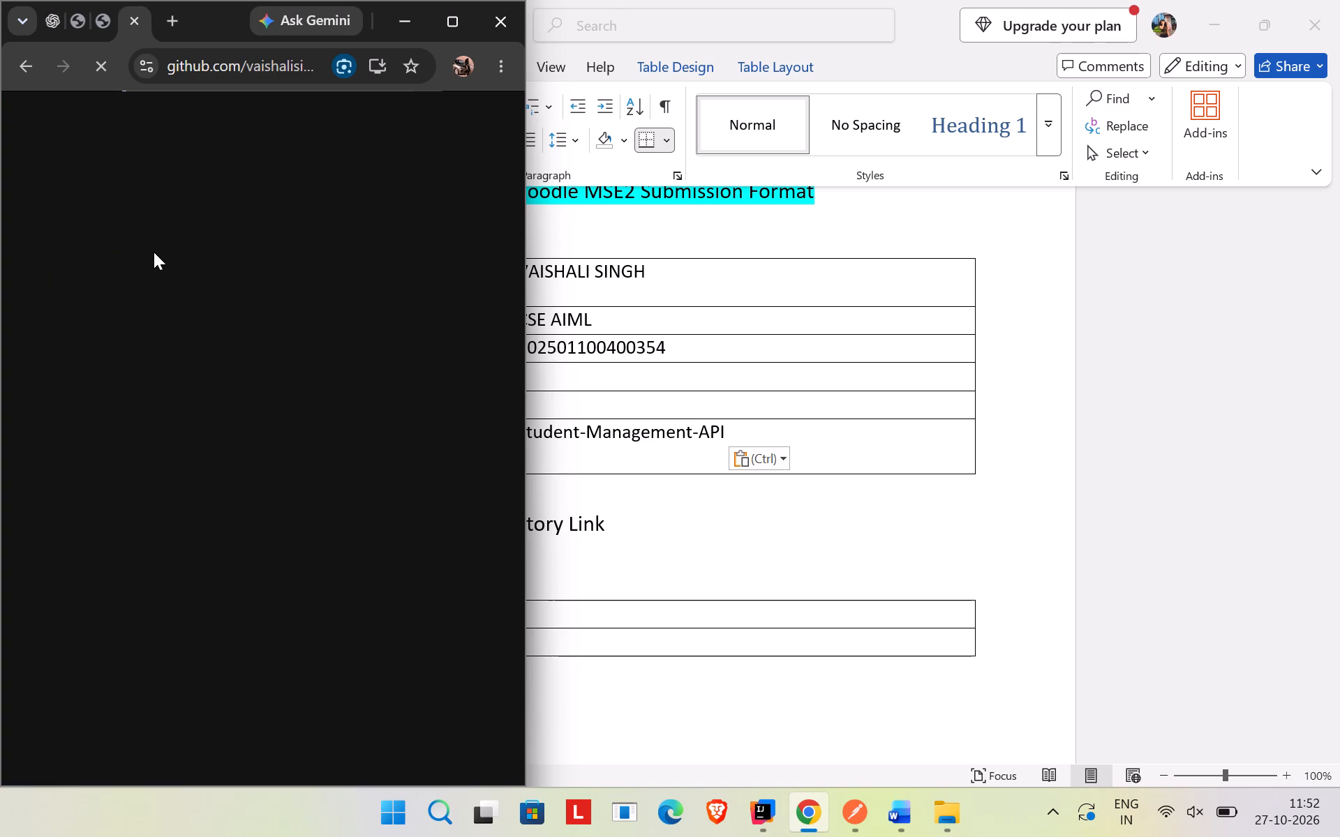
scroll(203, 405, down, 1)
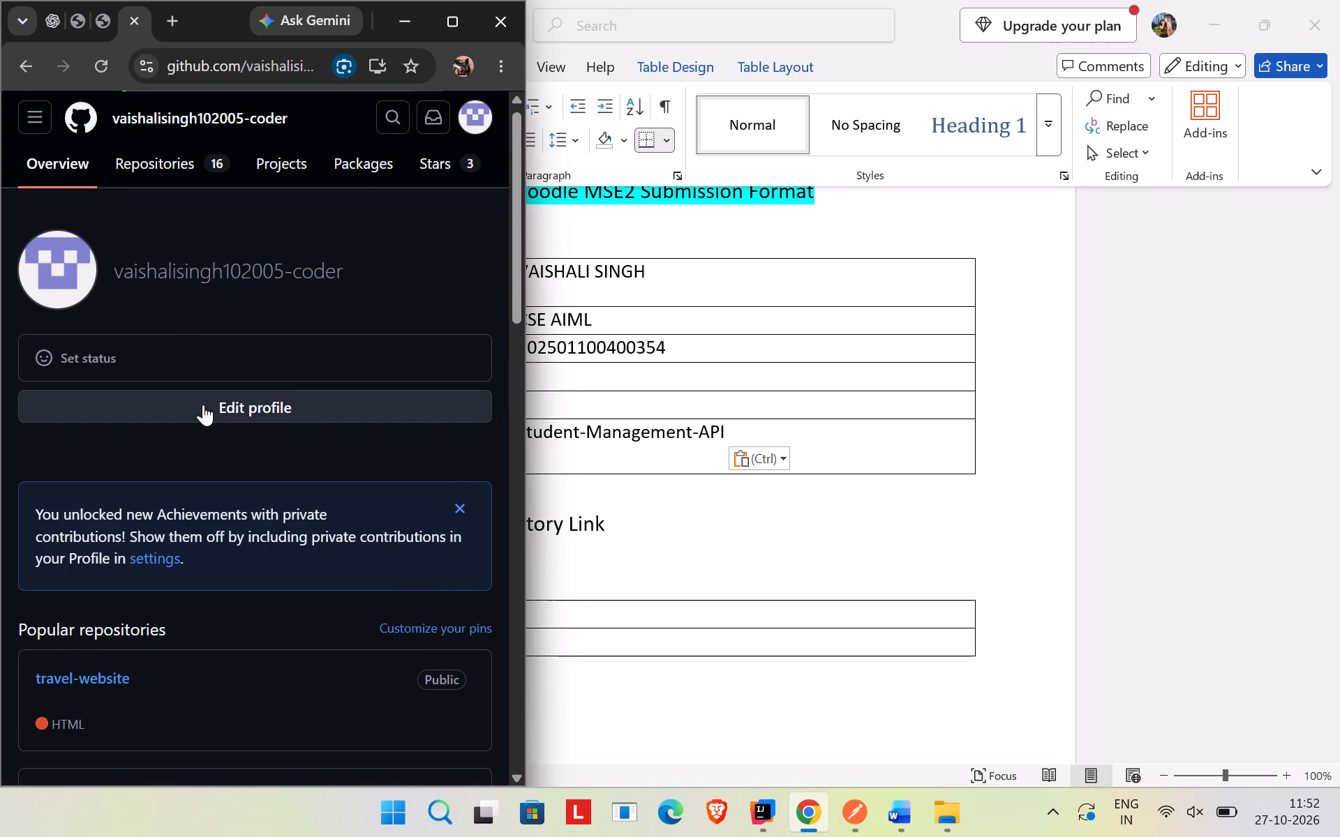
scroll(203, 405, down, 1)
scroll(203, 405, up, 3)
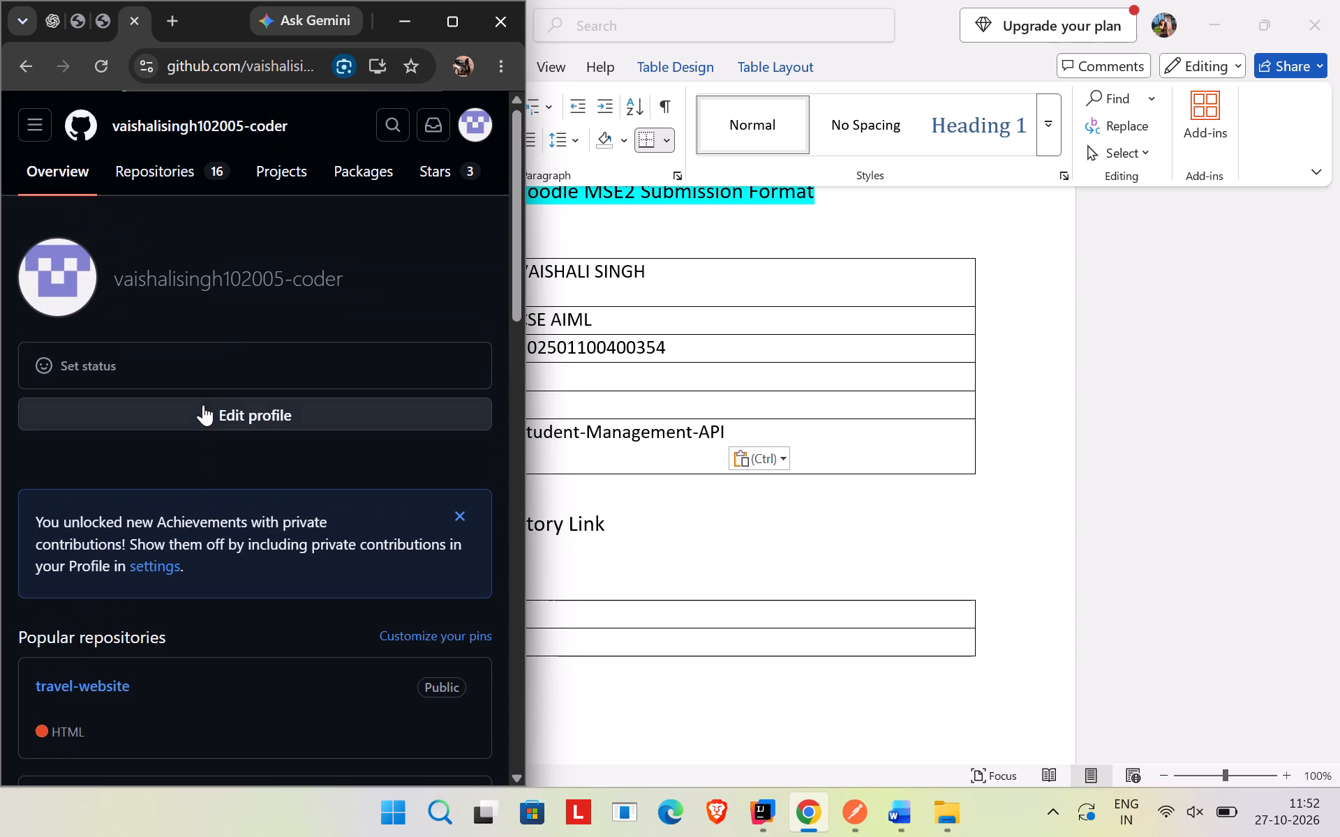
click(199, 157)
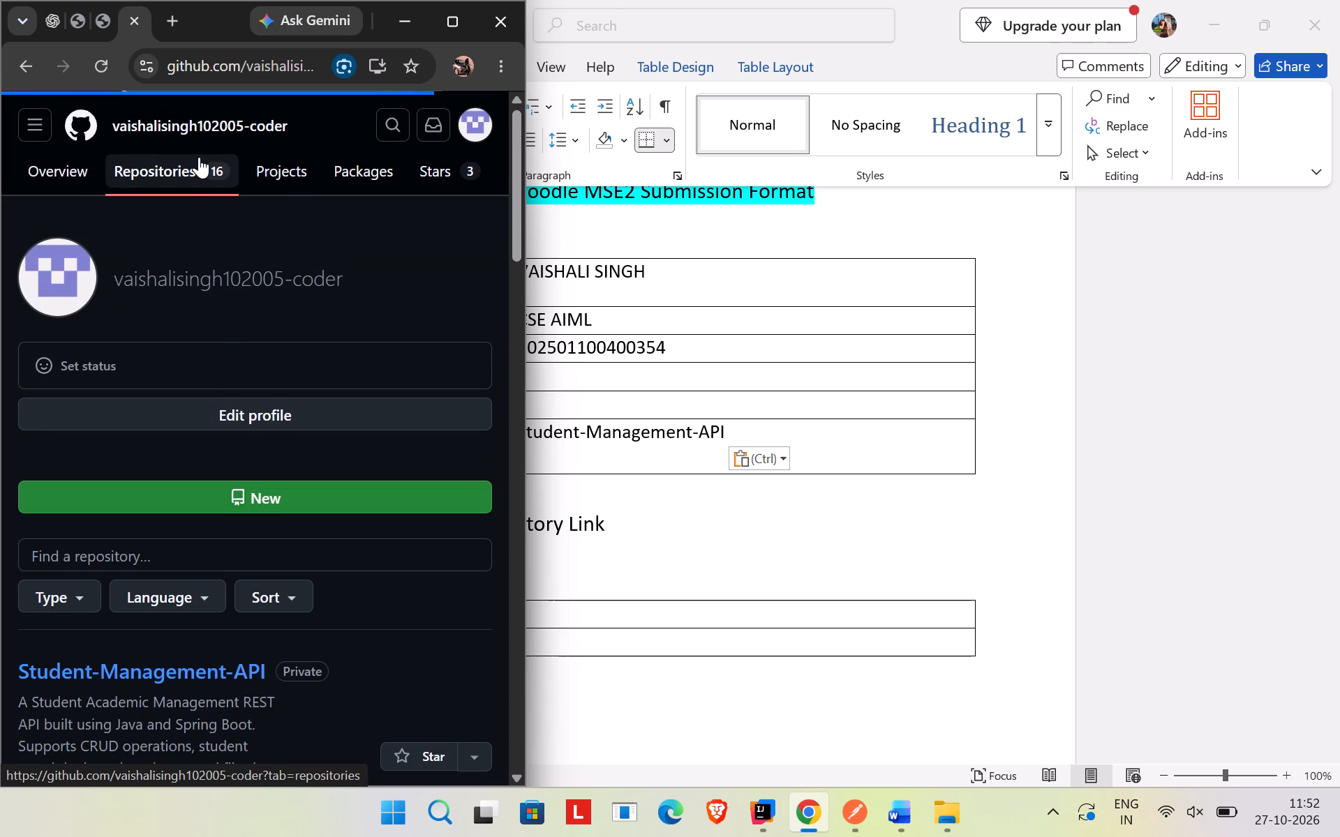
scroll(173, 439, down, 3)
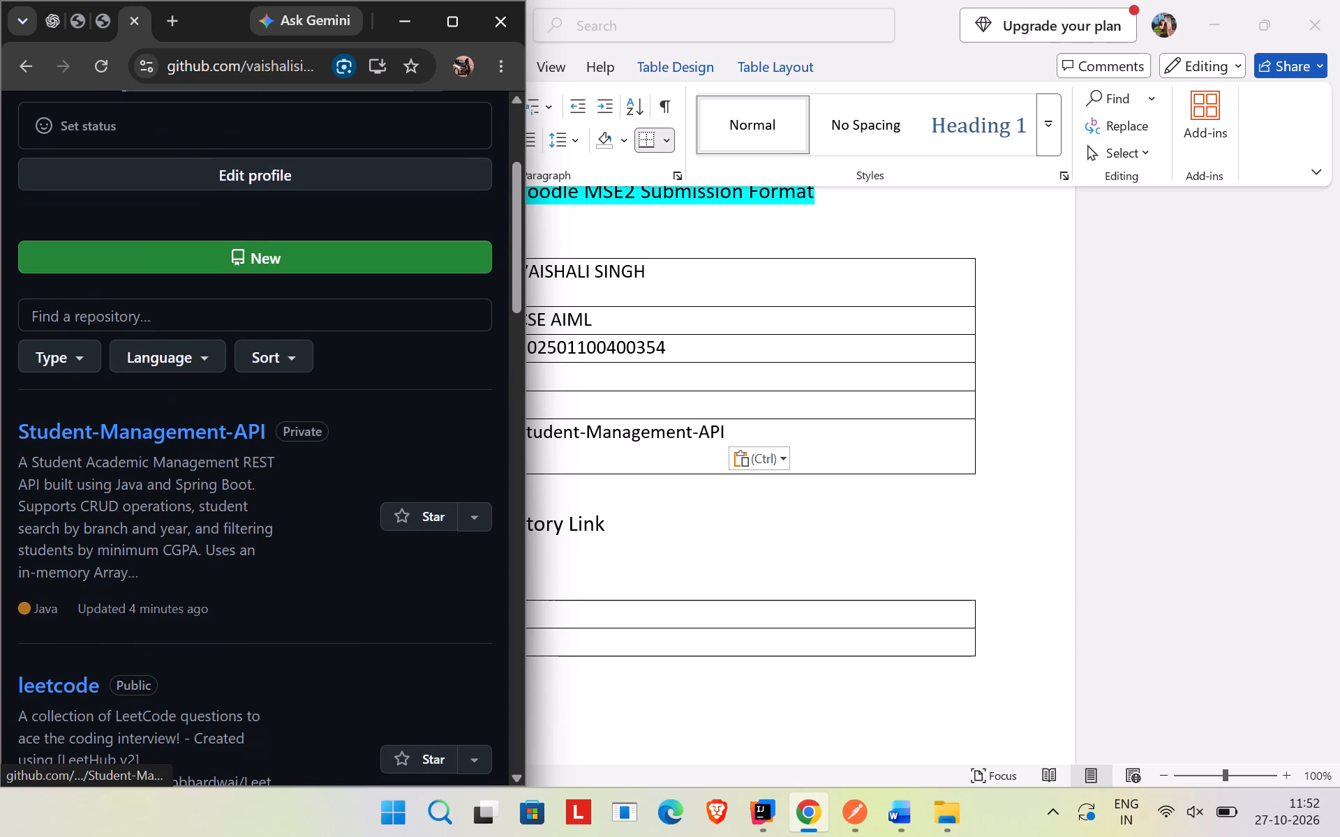
click(174, 506)
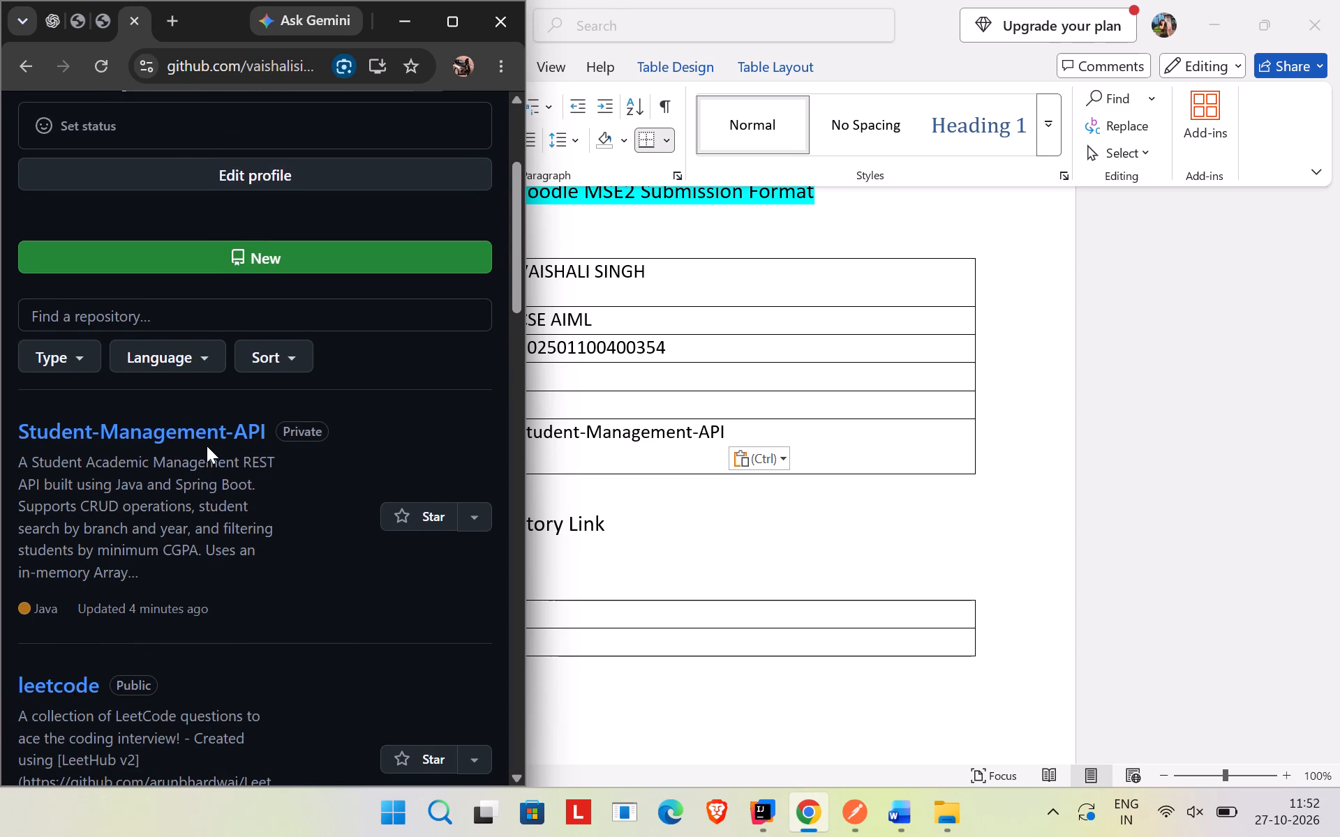
click(300, 426)
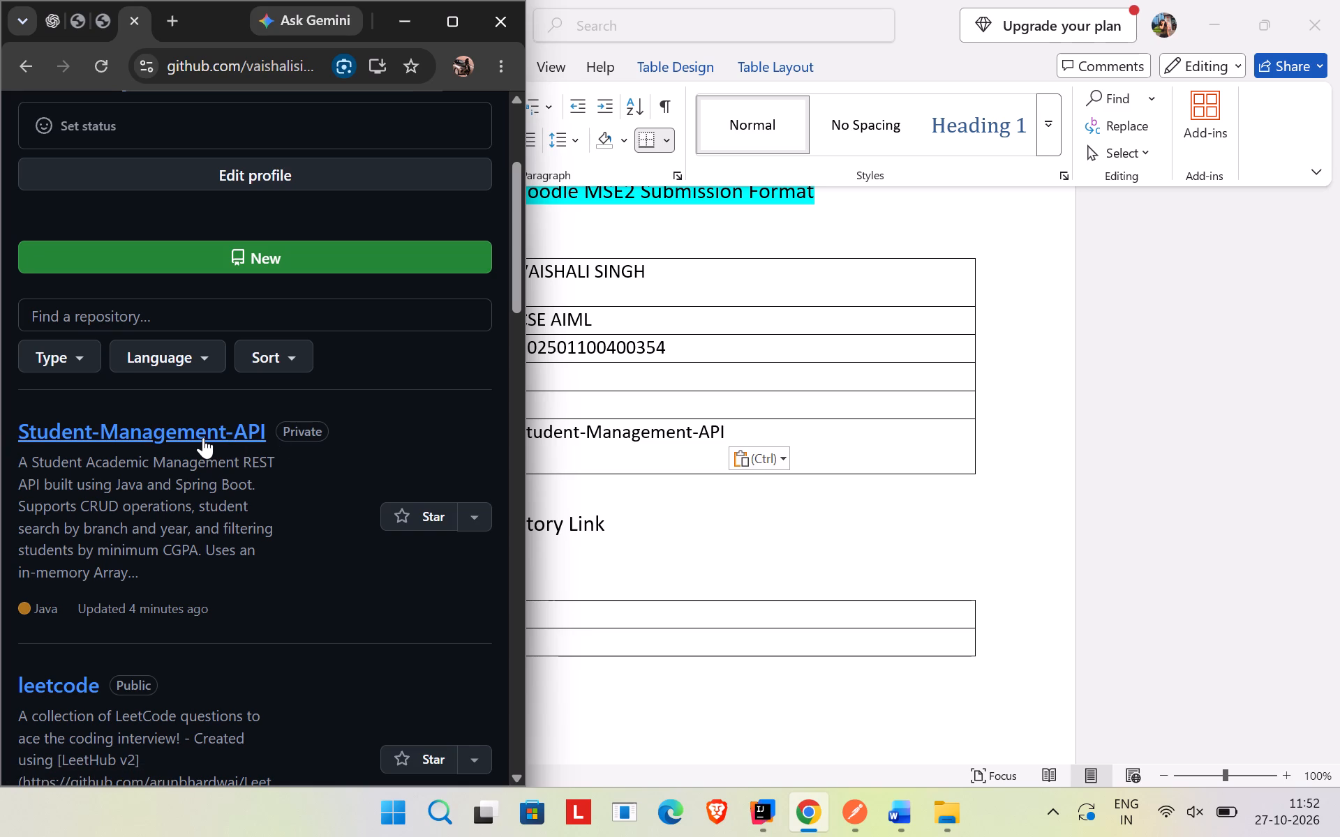
click(203, 437)
click(466, 6)
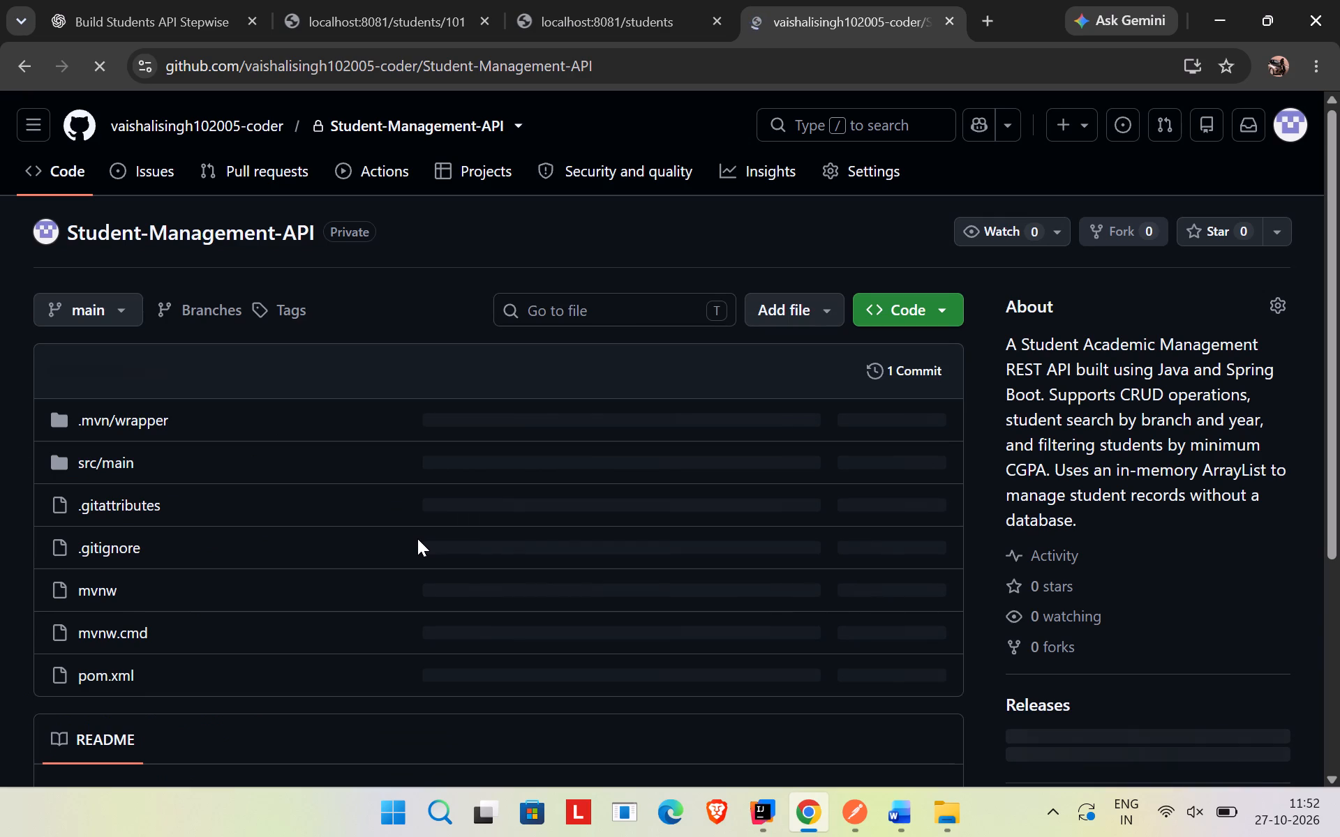
Copy the web address of the Student-Management-API repository page.
scroll(417, 538, down, 2)
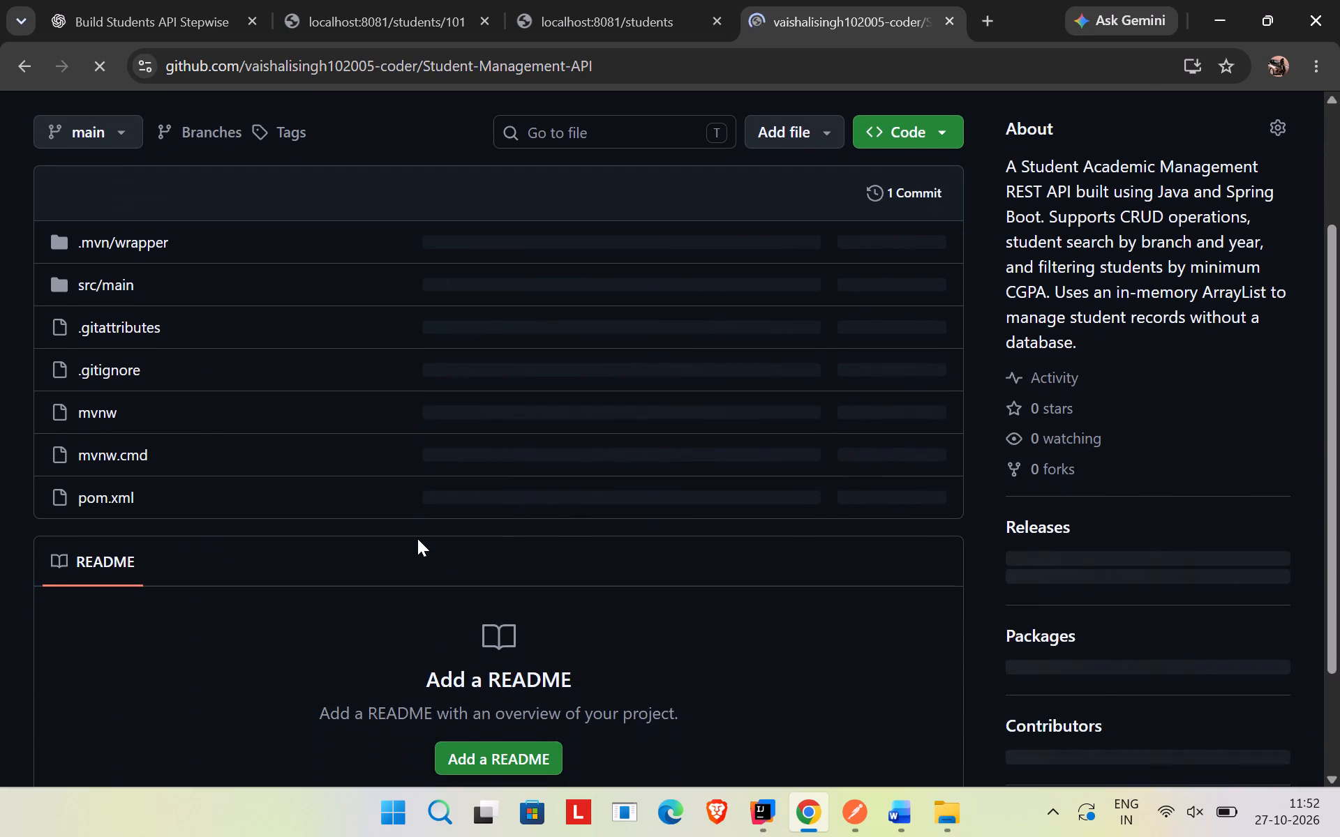
scroll(417, 538, down, 6)
scroll(417, 538, up, 5)
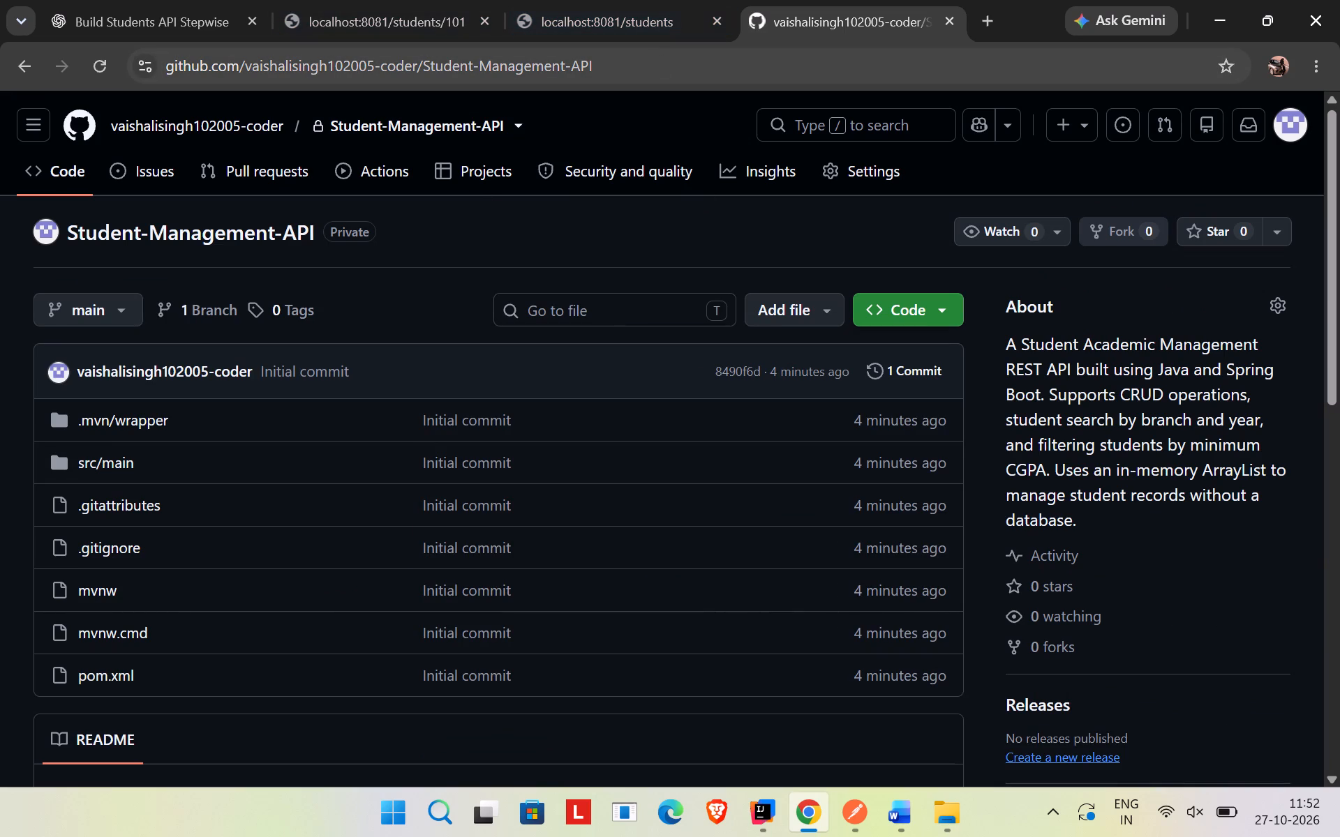
click(662, 70)
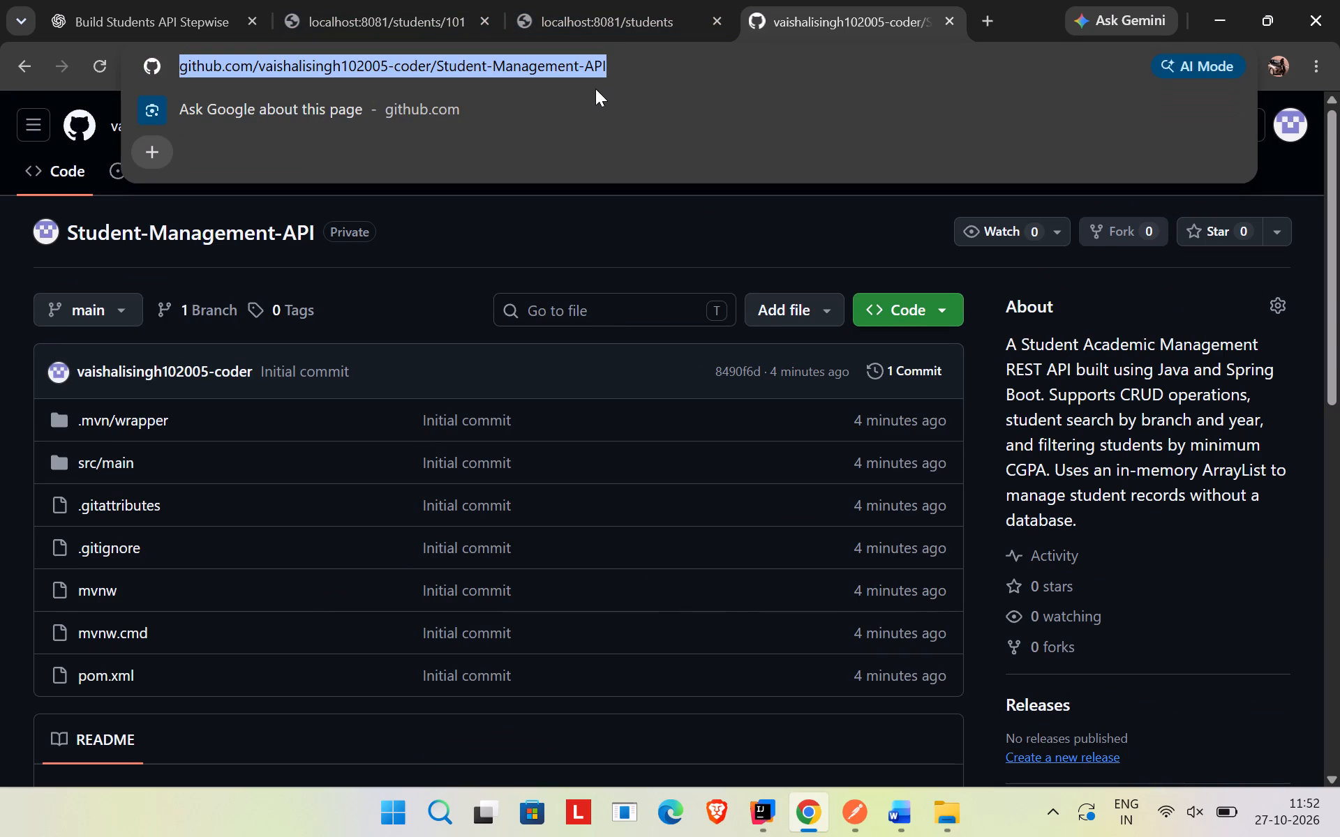
key(ctrl+c)
click(775, 234)
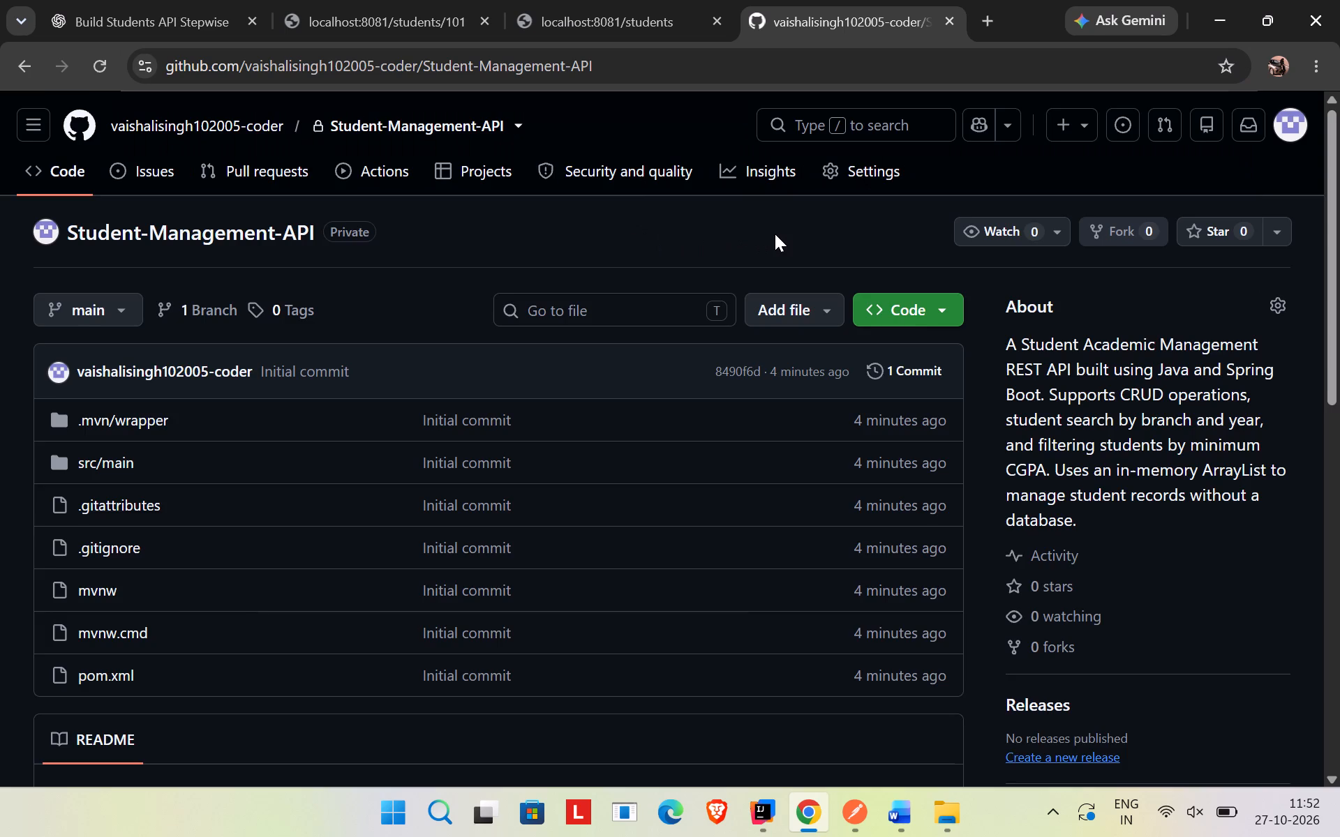
Change the Student-Management-API repository's visibility to public in the Danger Zone of its settings, accepting the stated effects.
scroll(775, 234, down, 5)
scroll(775, 234, up, 6)
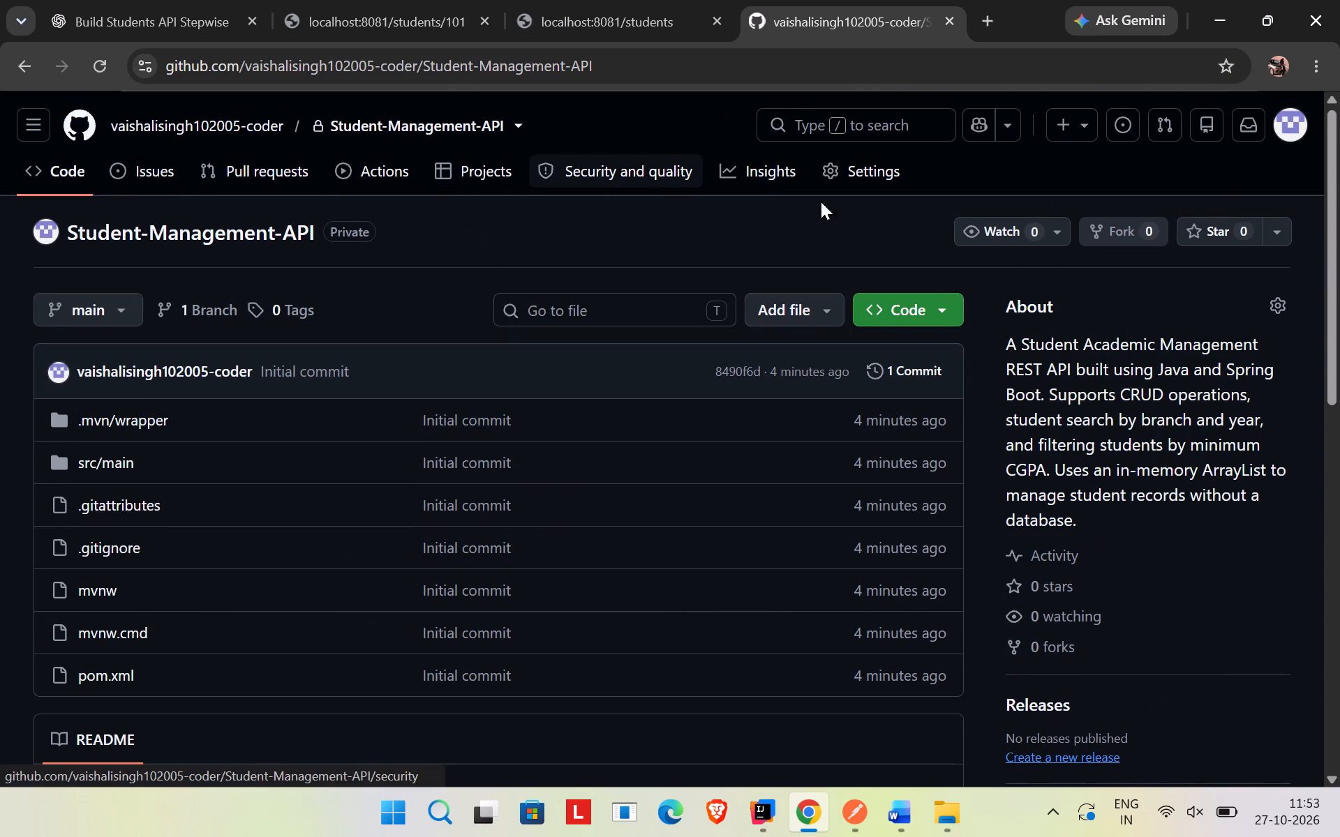
click(866, 166)
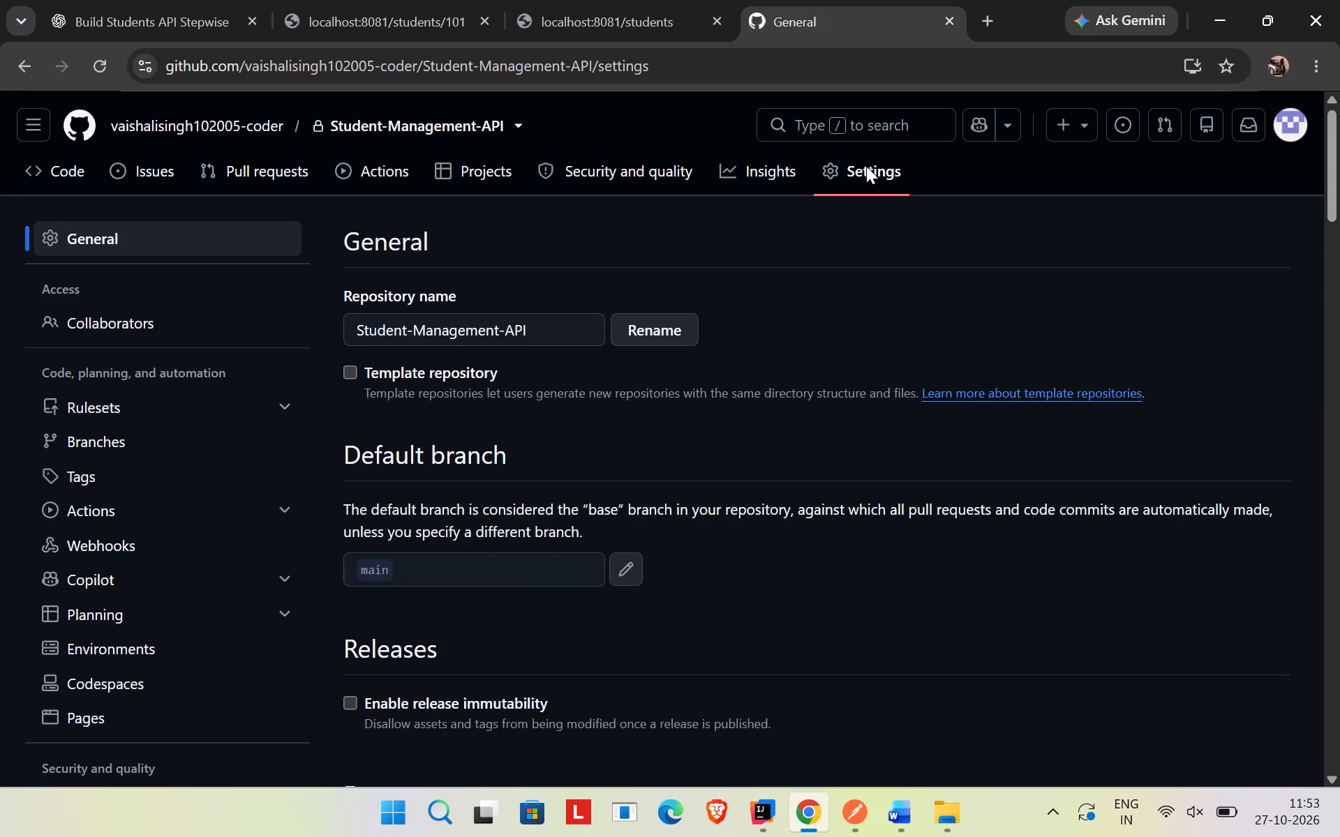
scroll(523, 451, down, 2)
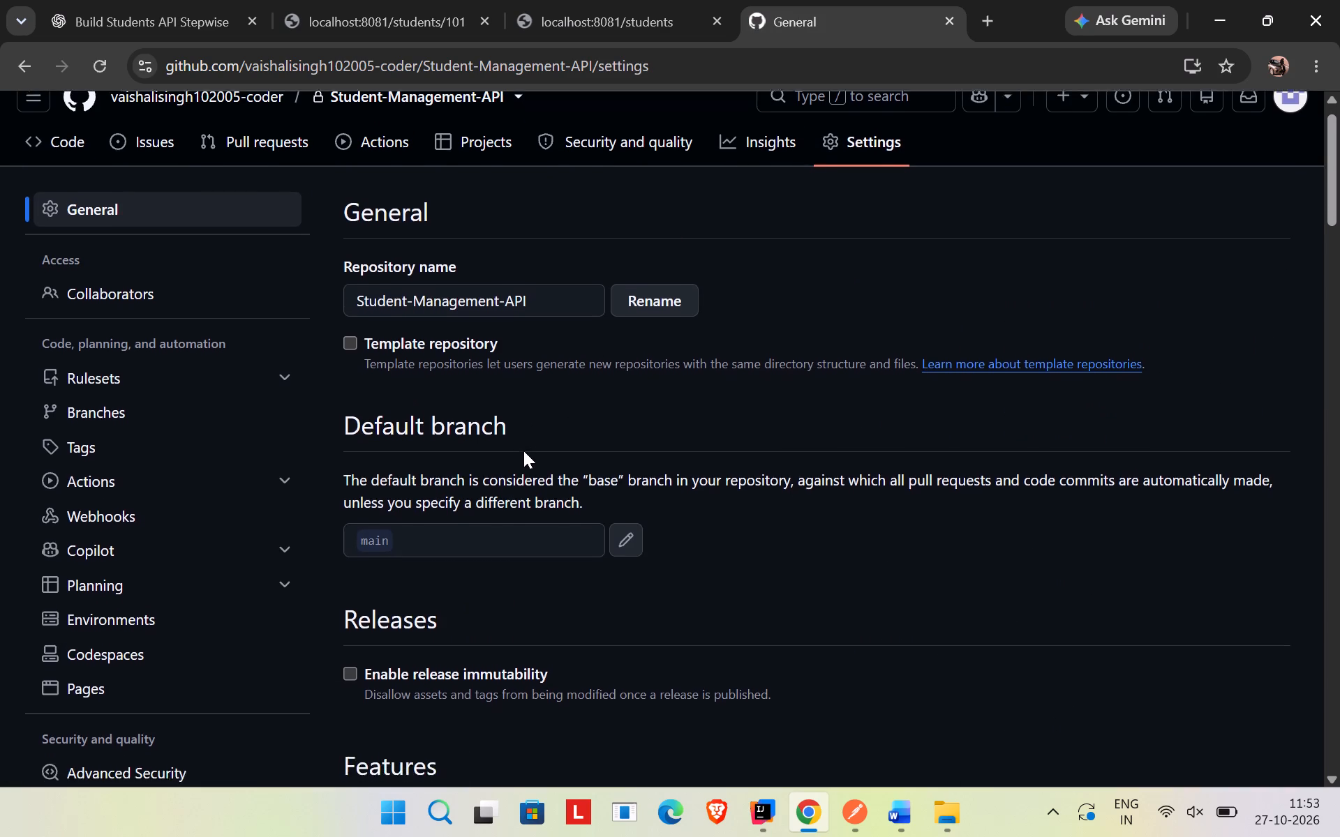
scroll(523, 451, down, 7)
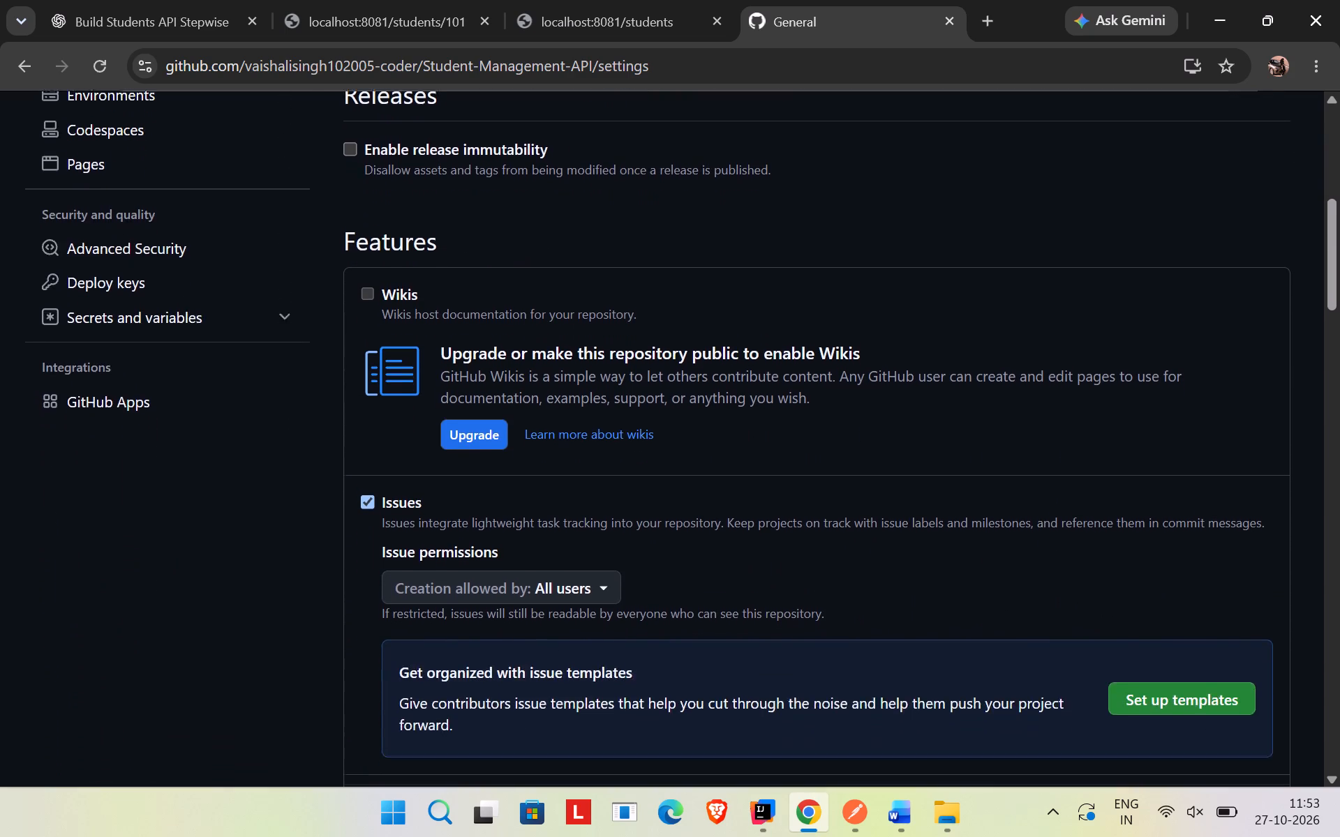
scroll(523, 451, down, 12)
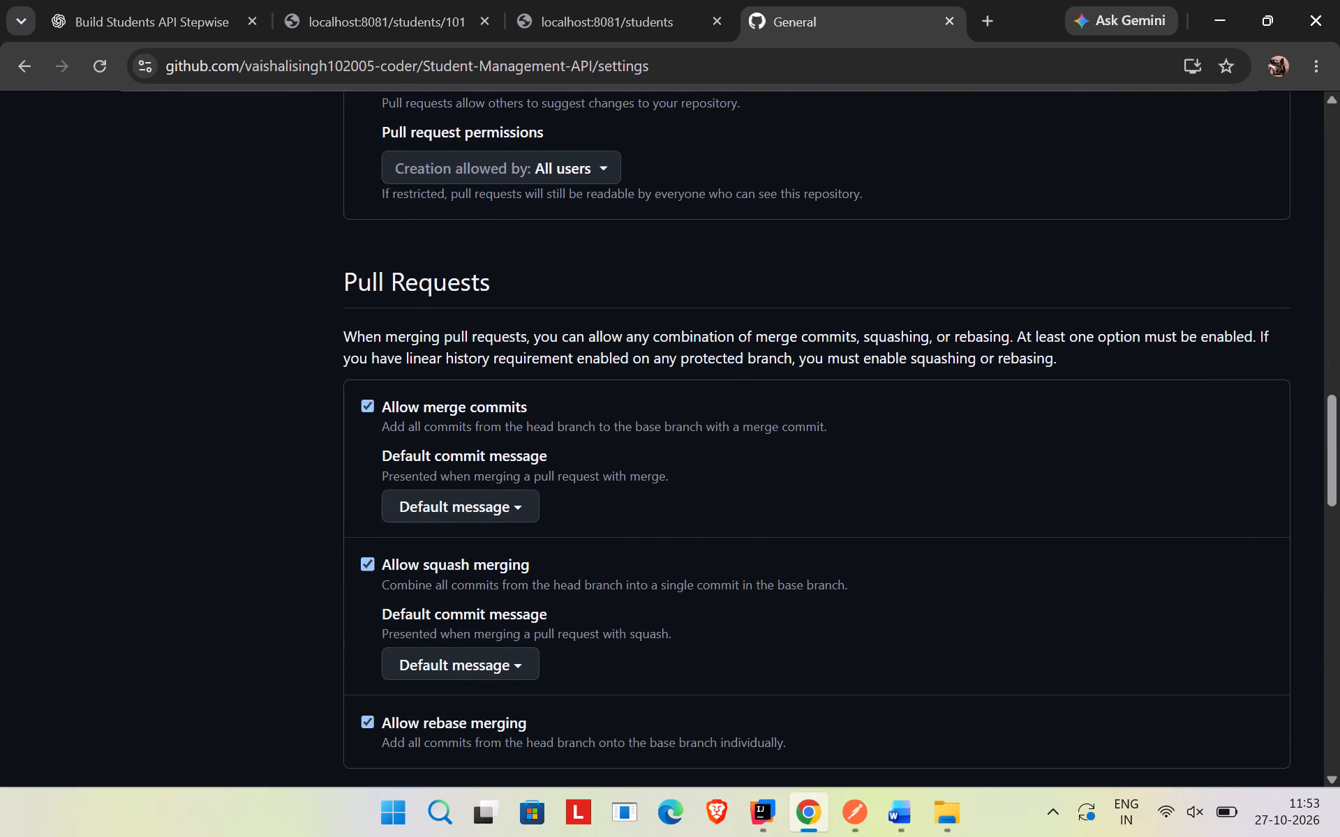
scroll(523, 451, down, 8)
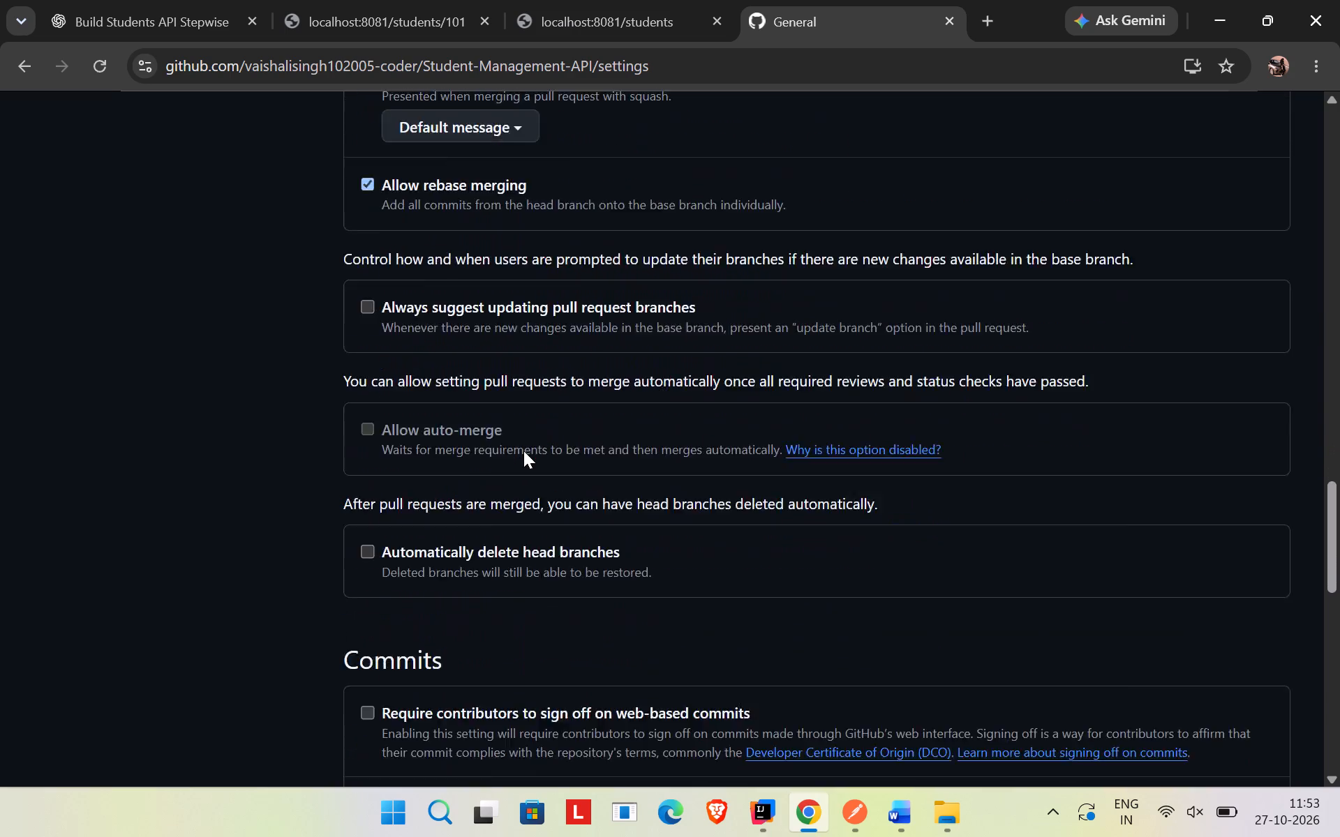
scroll(523, 451, down, 8)
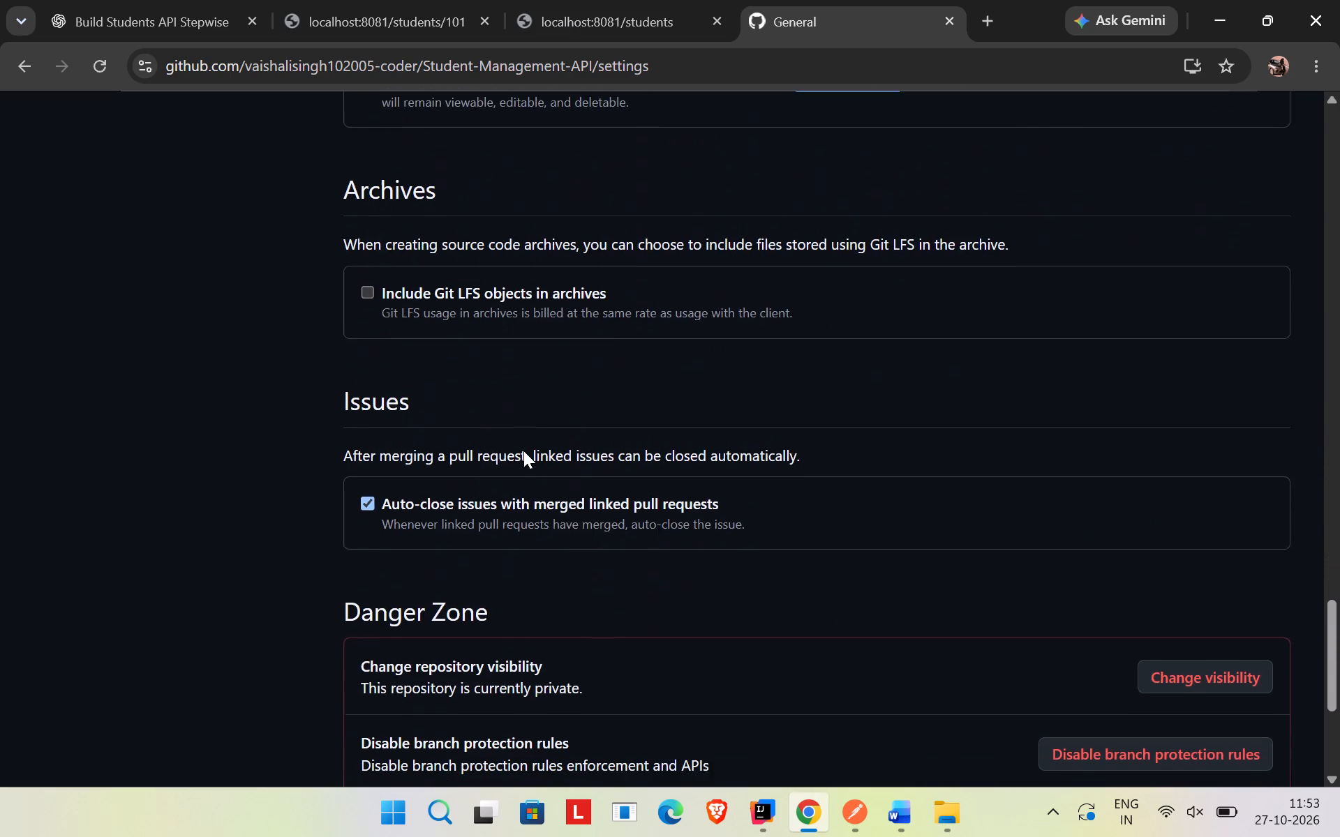
scroll(523, 451, down, 3)
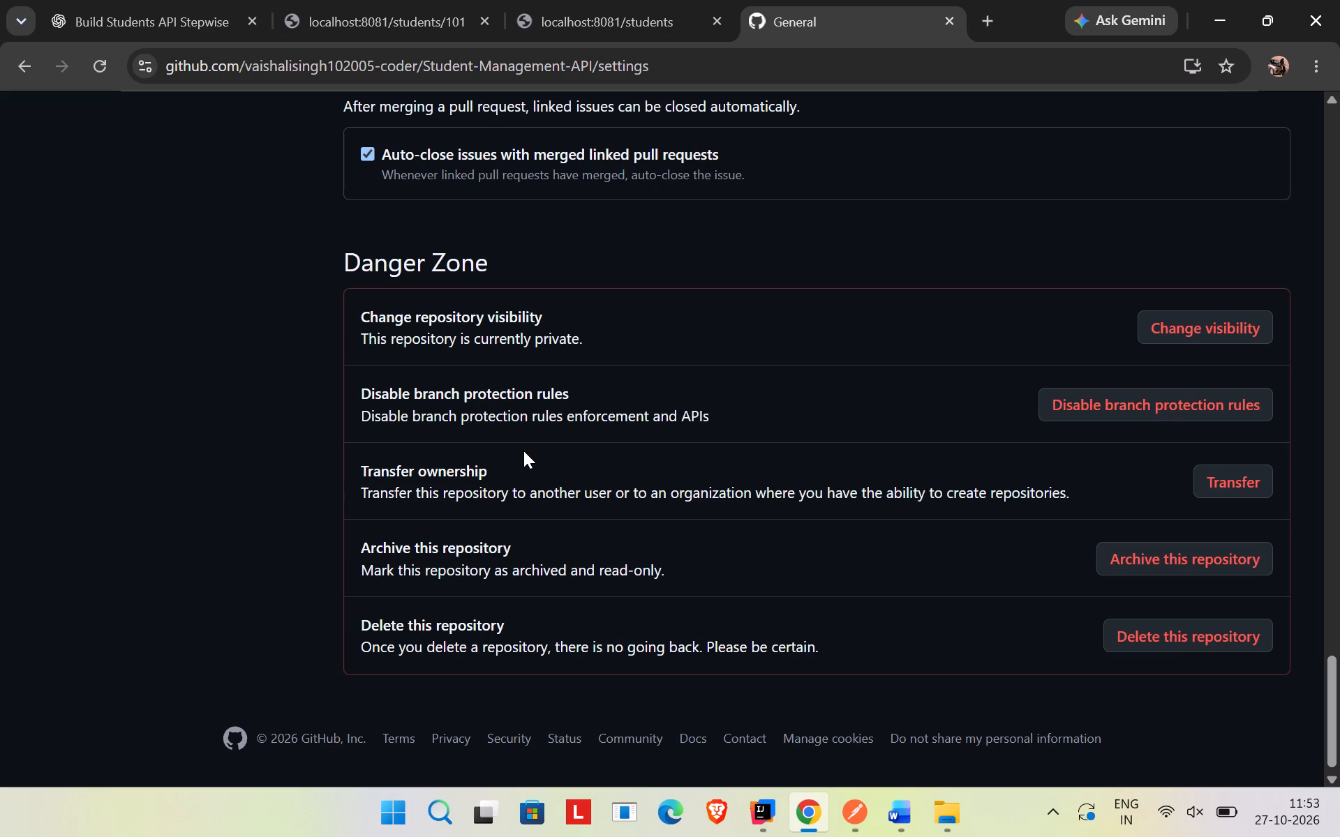
scroll(523, 451, down, 1)
click(1190, 325)
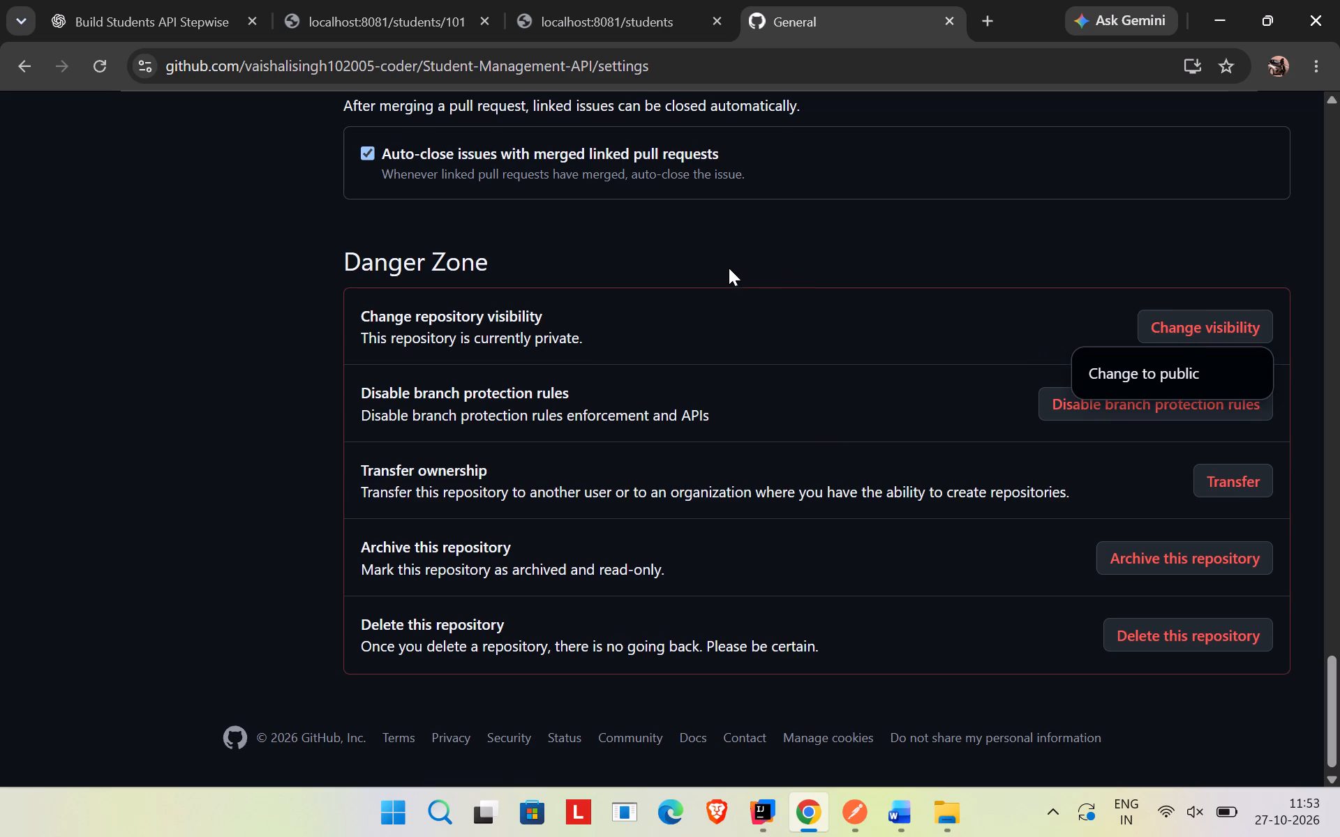
click(1139, 368)
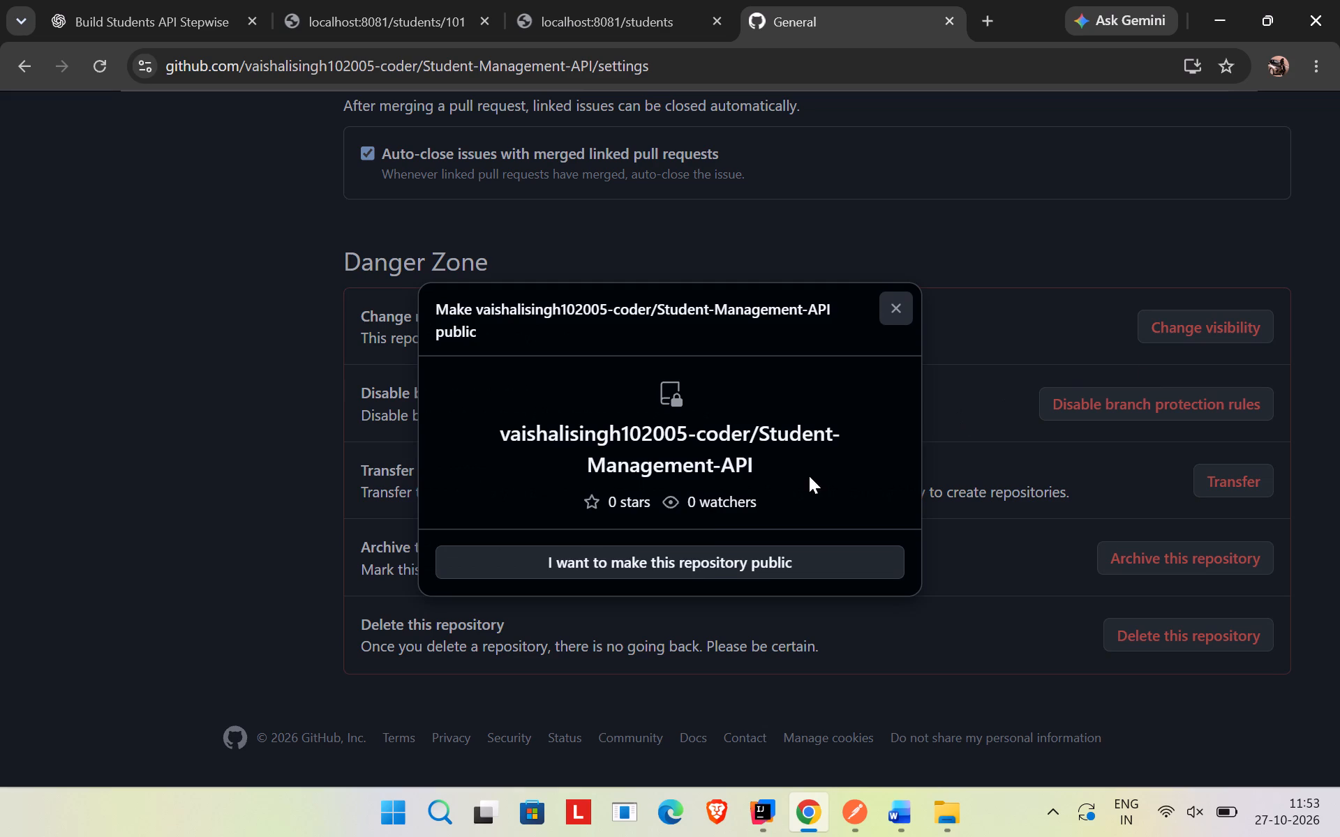
scroll(703, 497, down, 3)
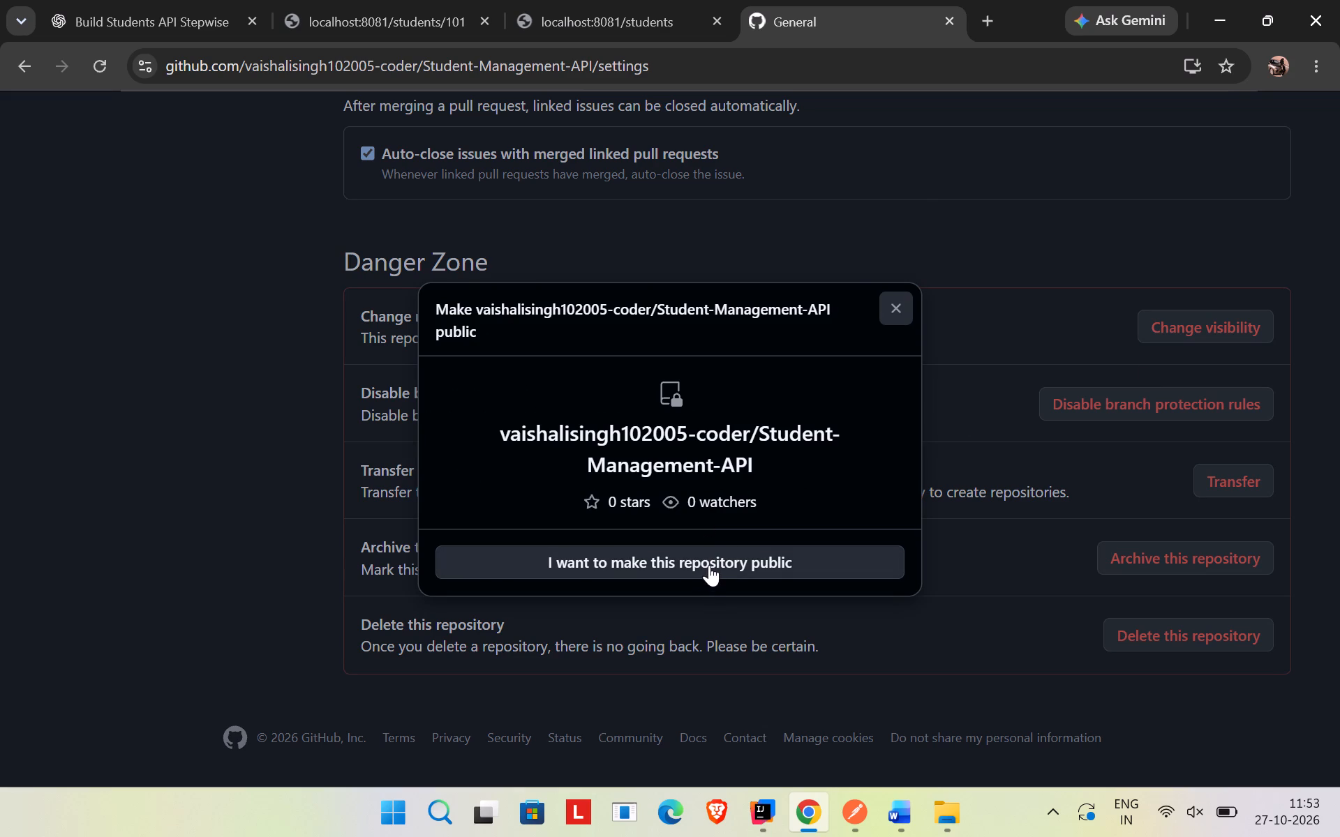
click(709, 565)
scroll(694, 632, down, 2)
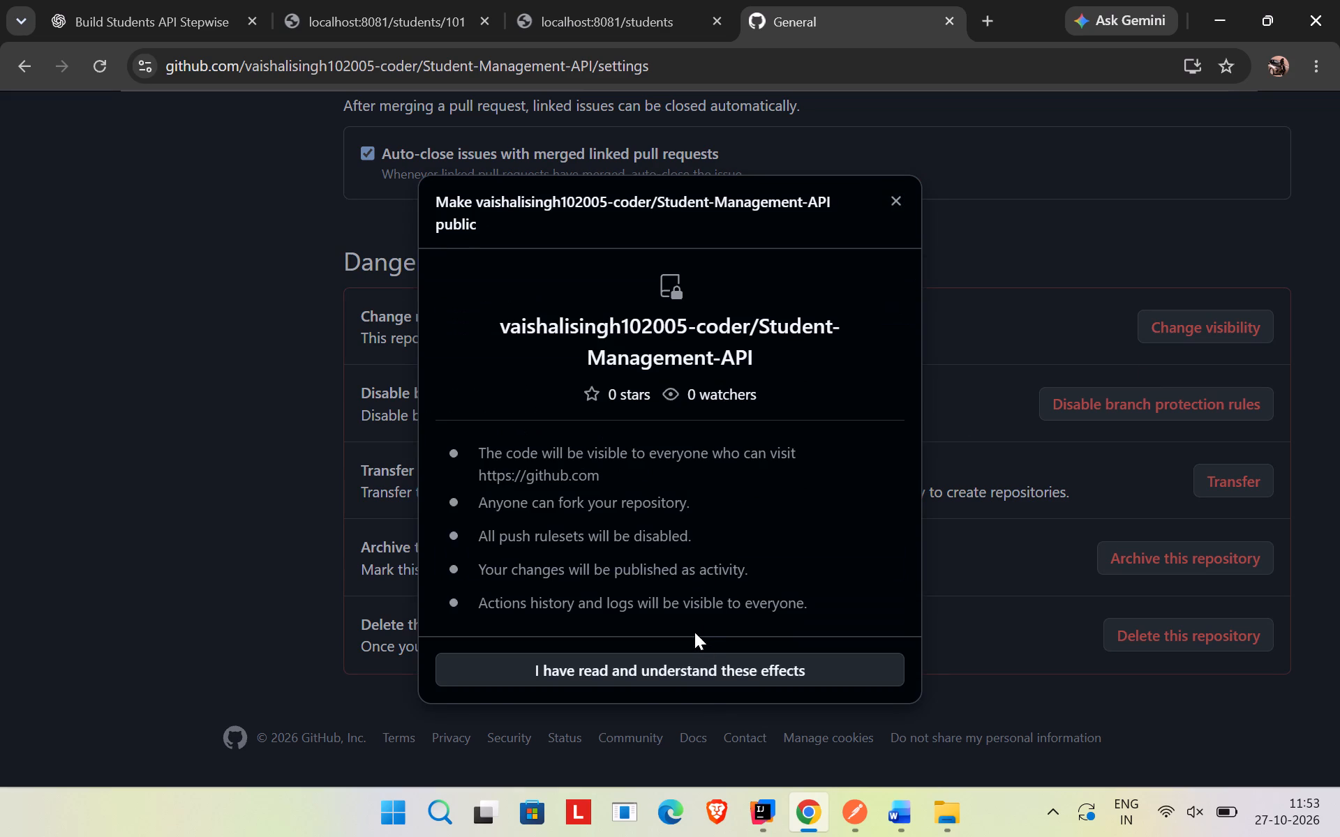
click(699, 665)
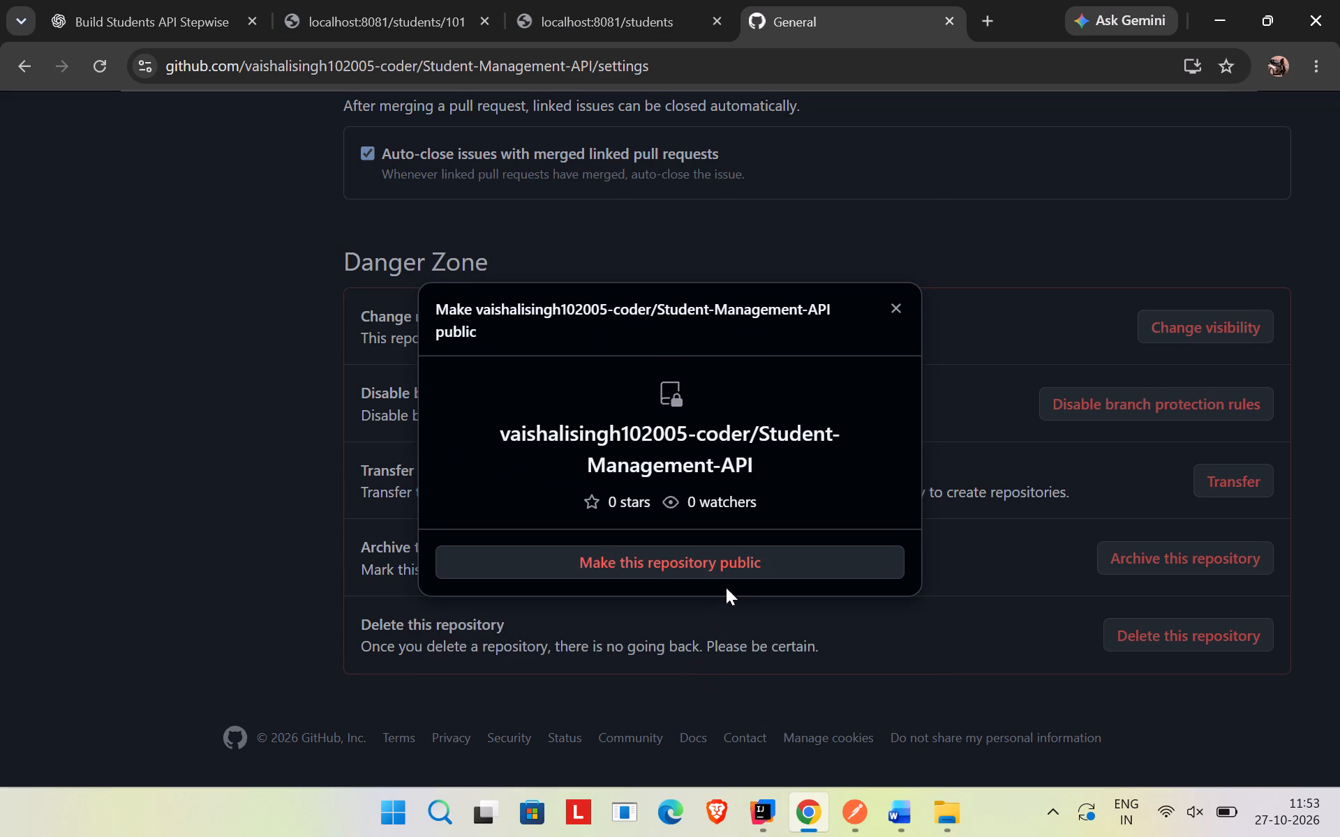
click(744, 569)
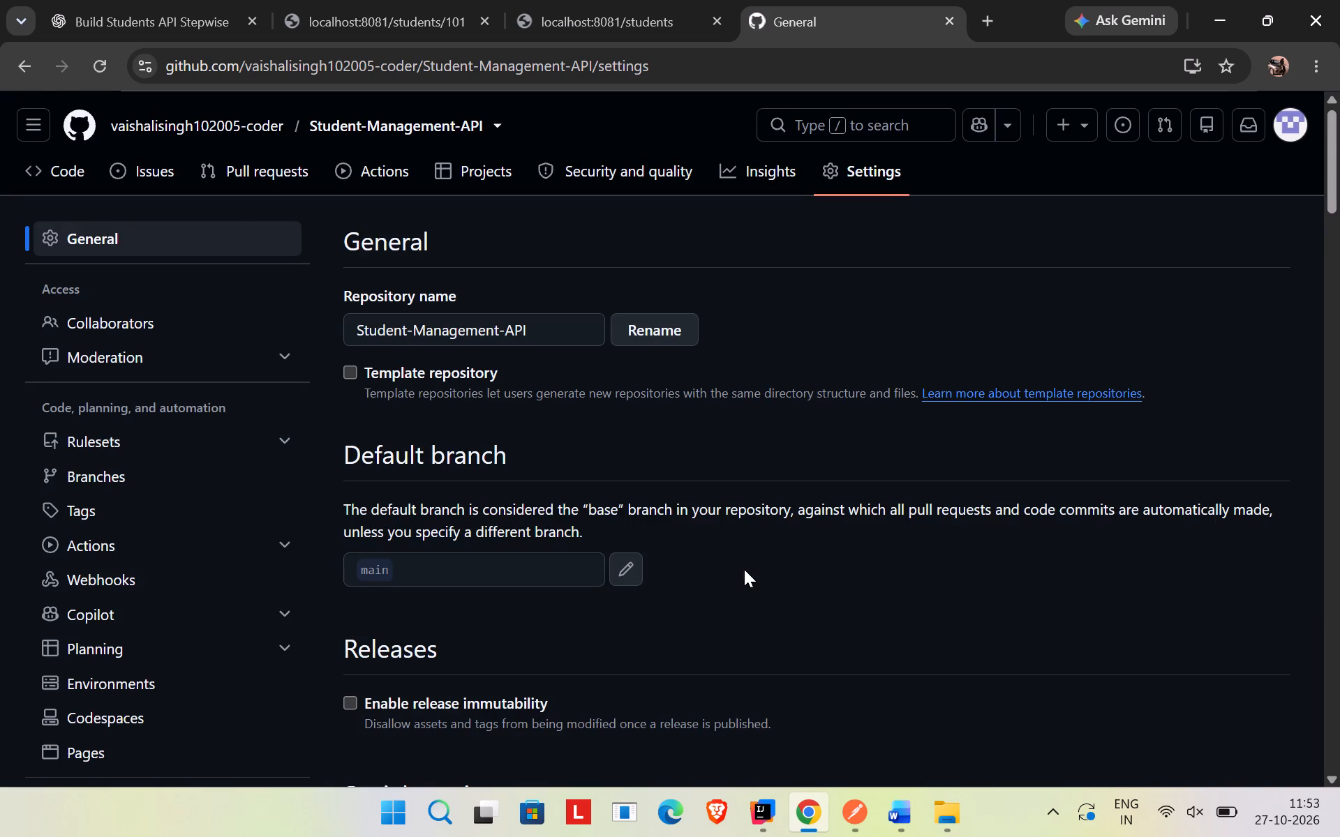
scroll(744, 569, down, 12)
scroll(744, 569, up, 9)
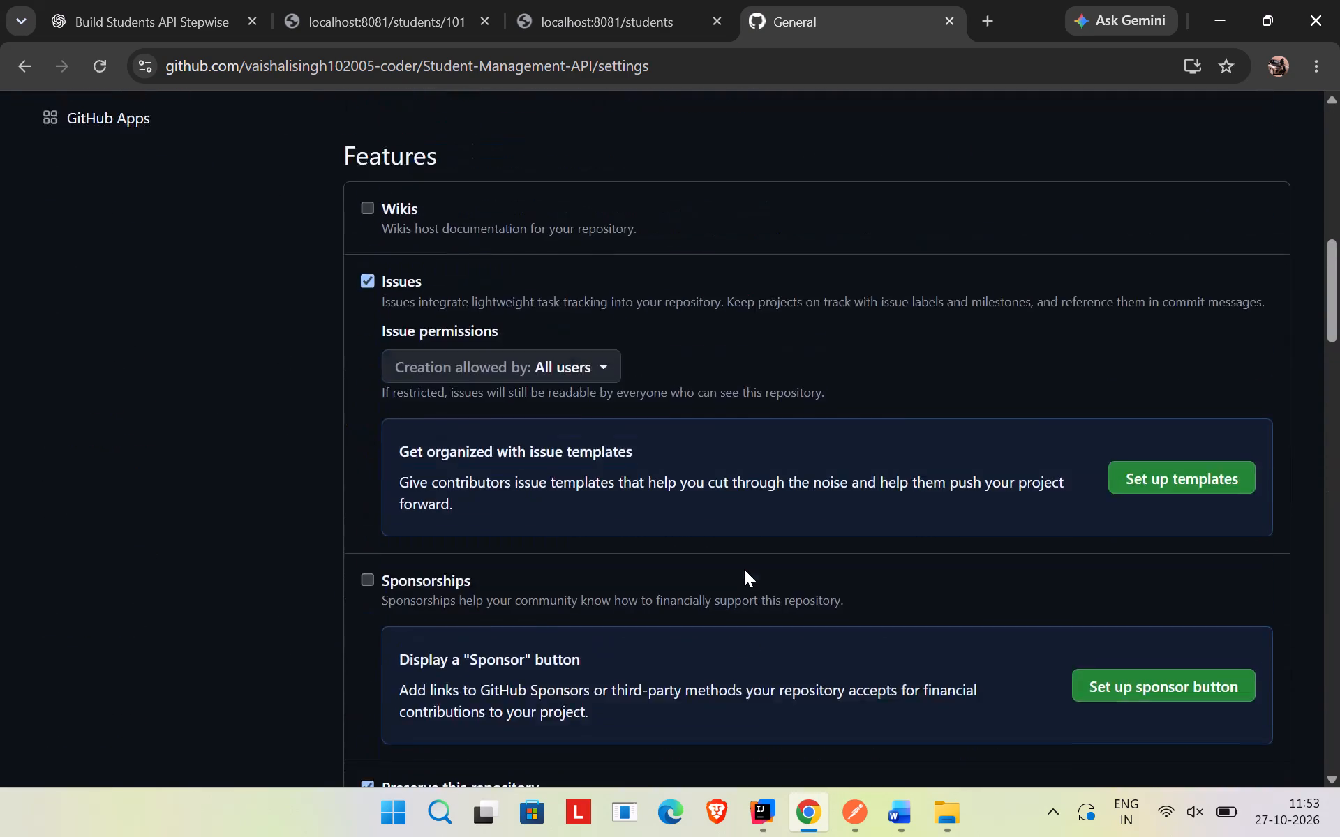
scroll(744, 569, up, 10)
Close the MSE2 Sample Question and Document1 windows of Word.
click(894, 820)
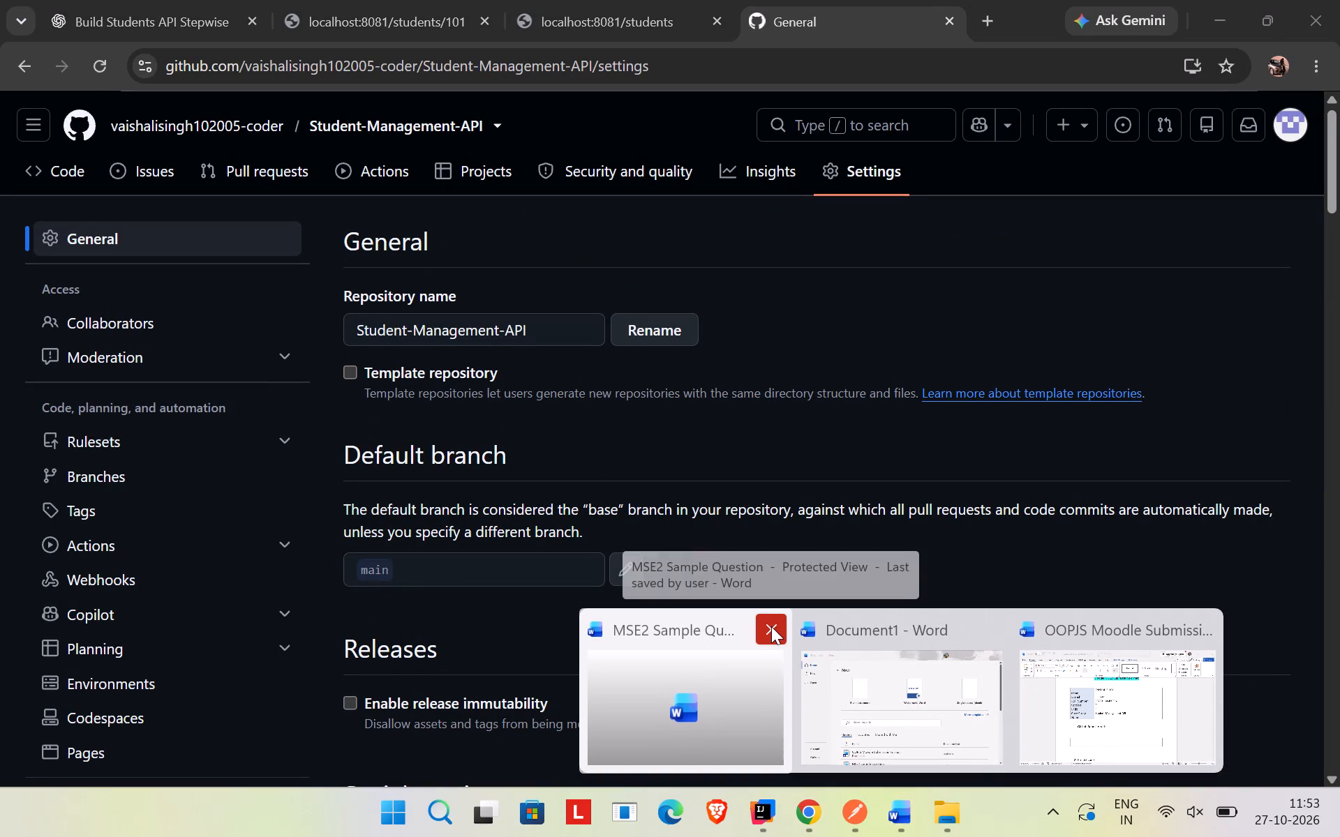
click(779, 632)
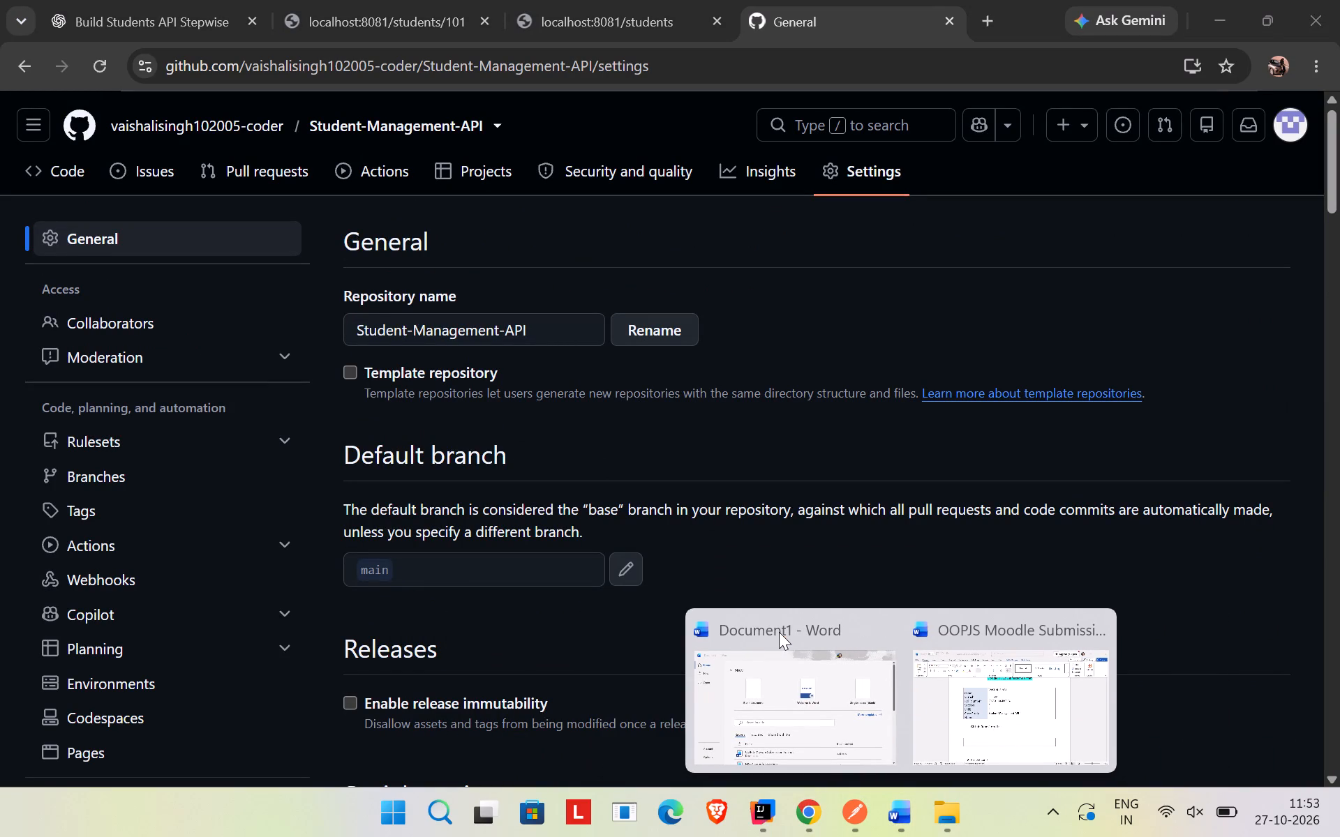
click(881, 624)
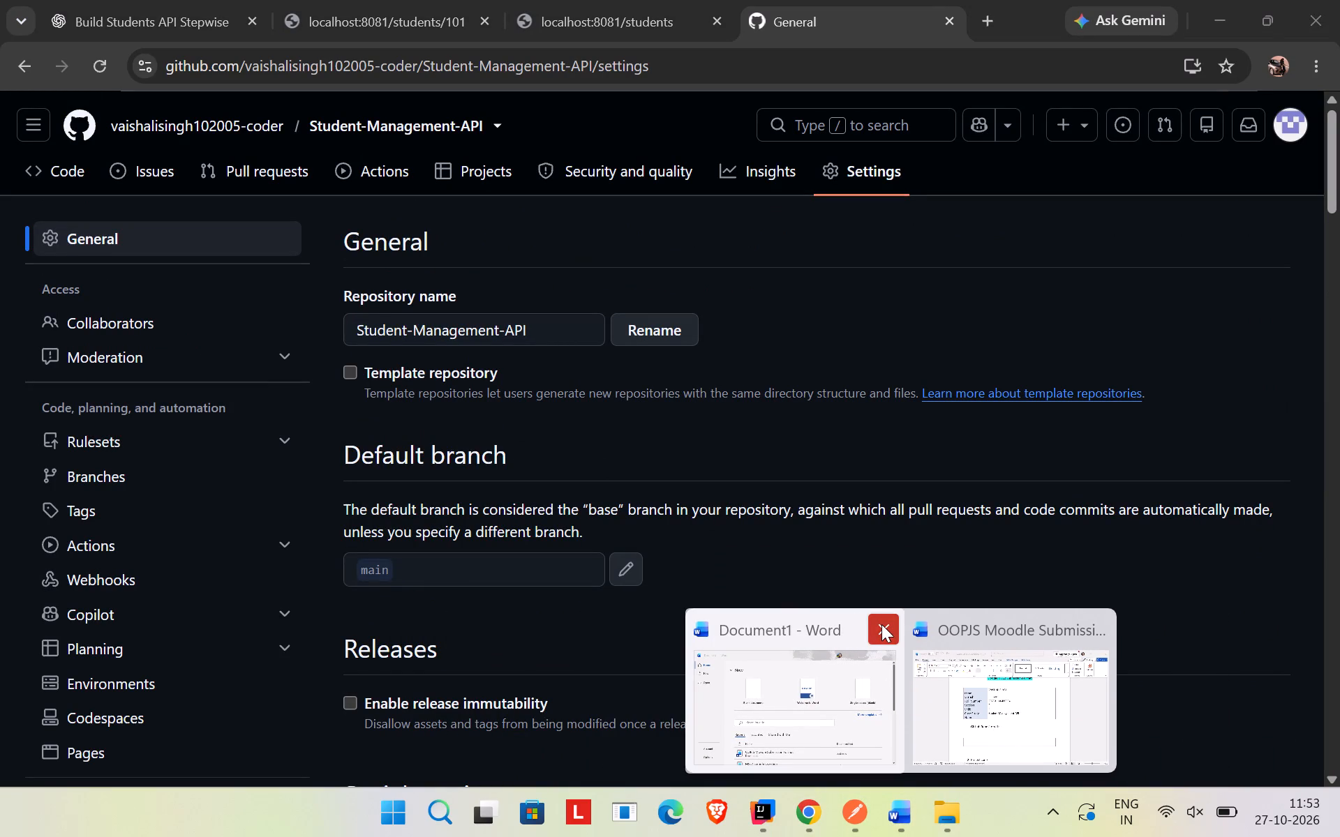
Switch to the OOPJS Moodle submission document in Word and paste the copied link in the first table row under GitHub Repository Link.
click(851, 709)
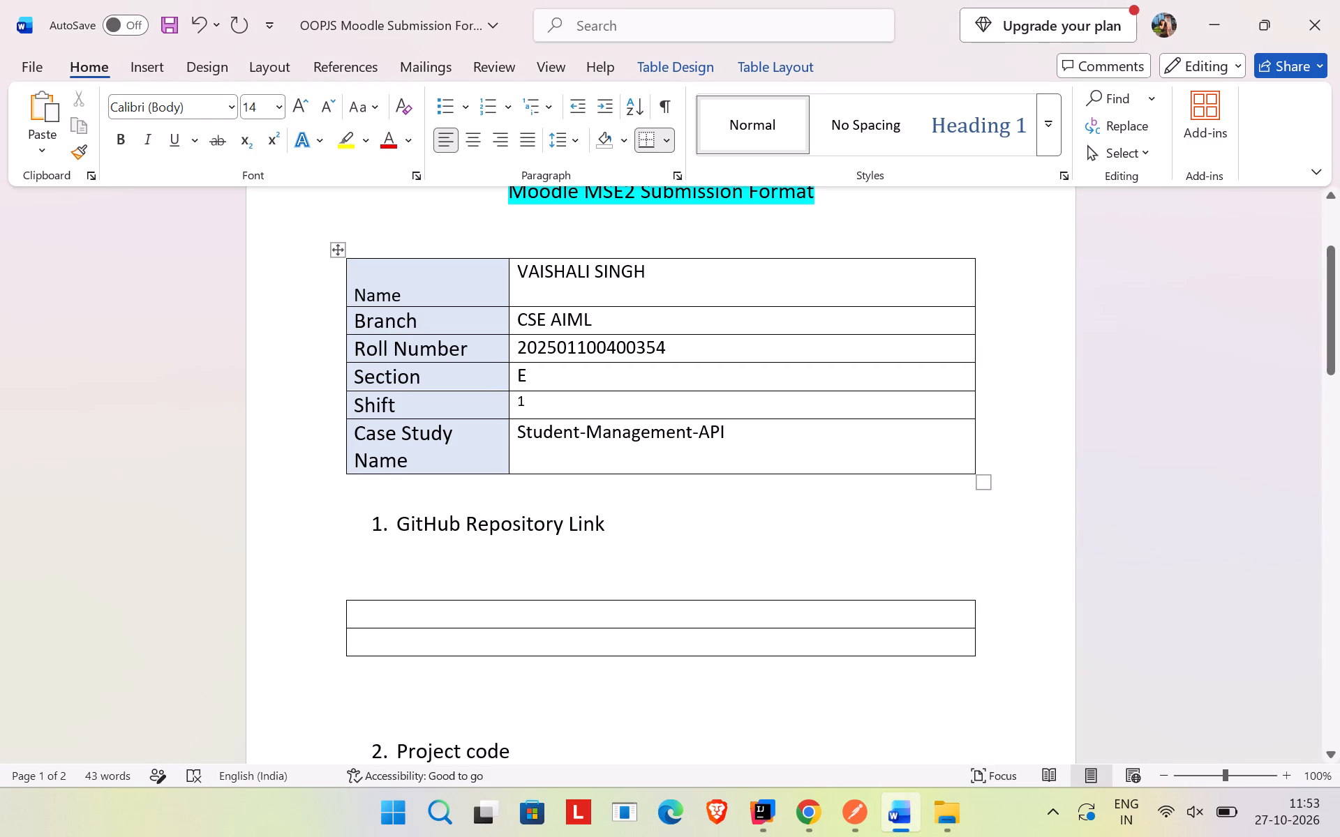
click(516, 614)
key(ctrl+v)
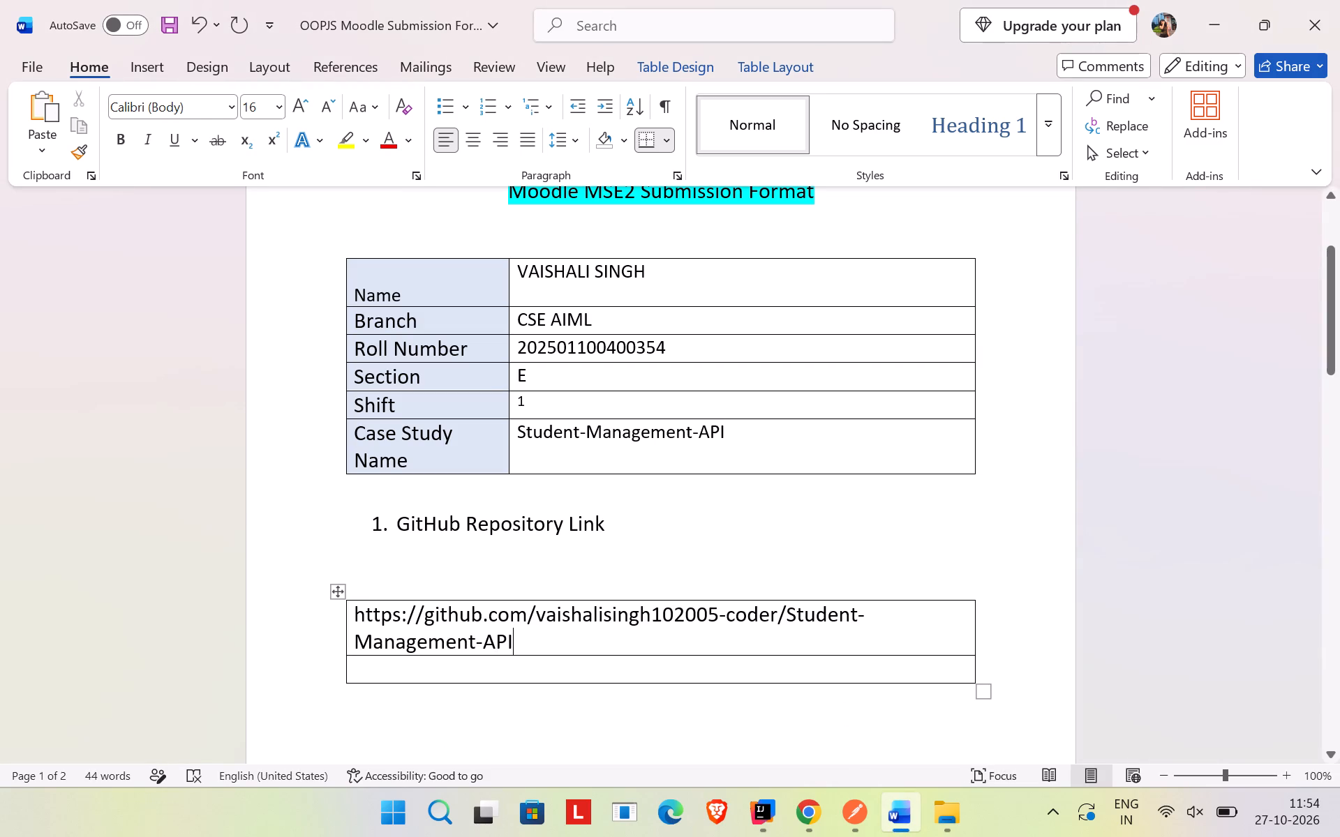
Switch to Chrome and open the copied Student-Management-API repository link in a new tab to check it.
click(817, 816)
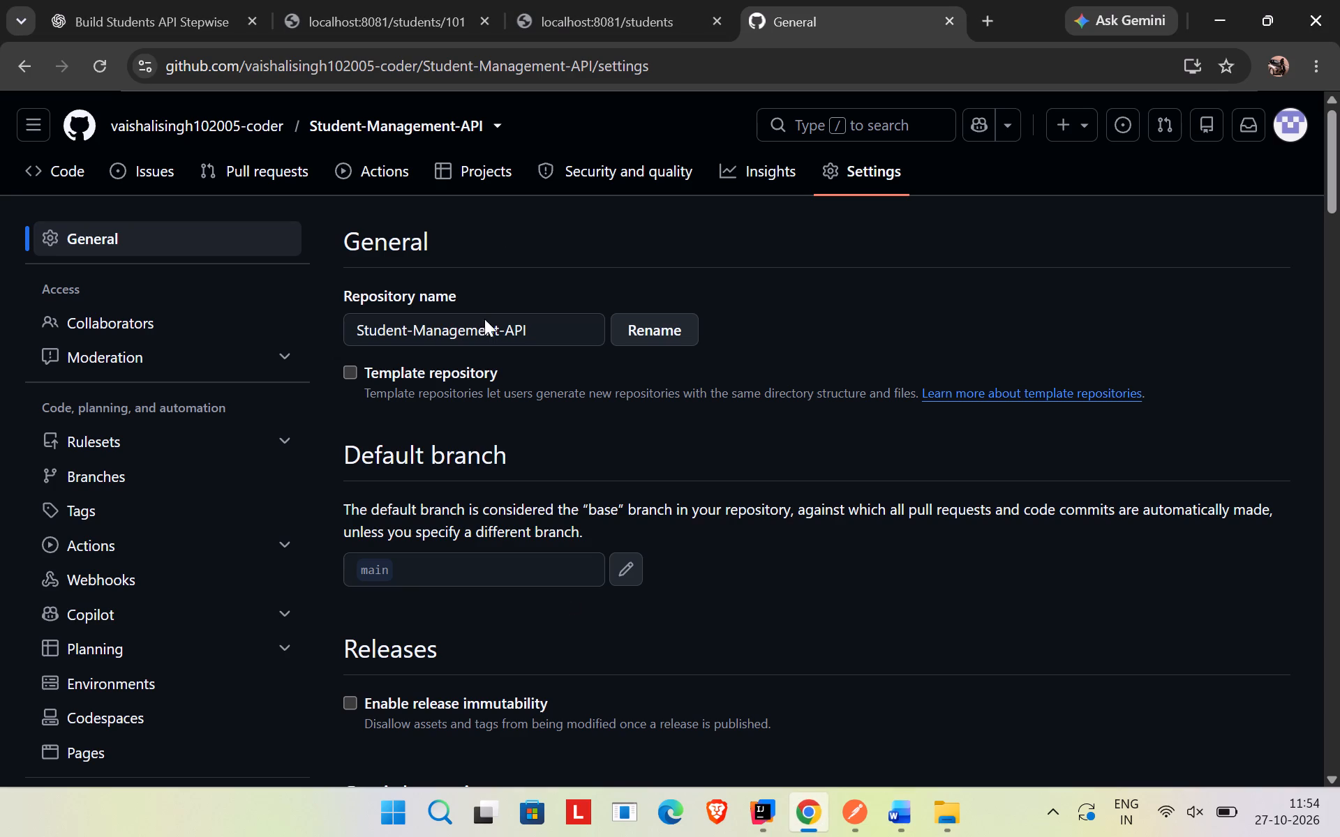
click(985, 17)
key(ctrl+v)
key(Return)
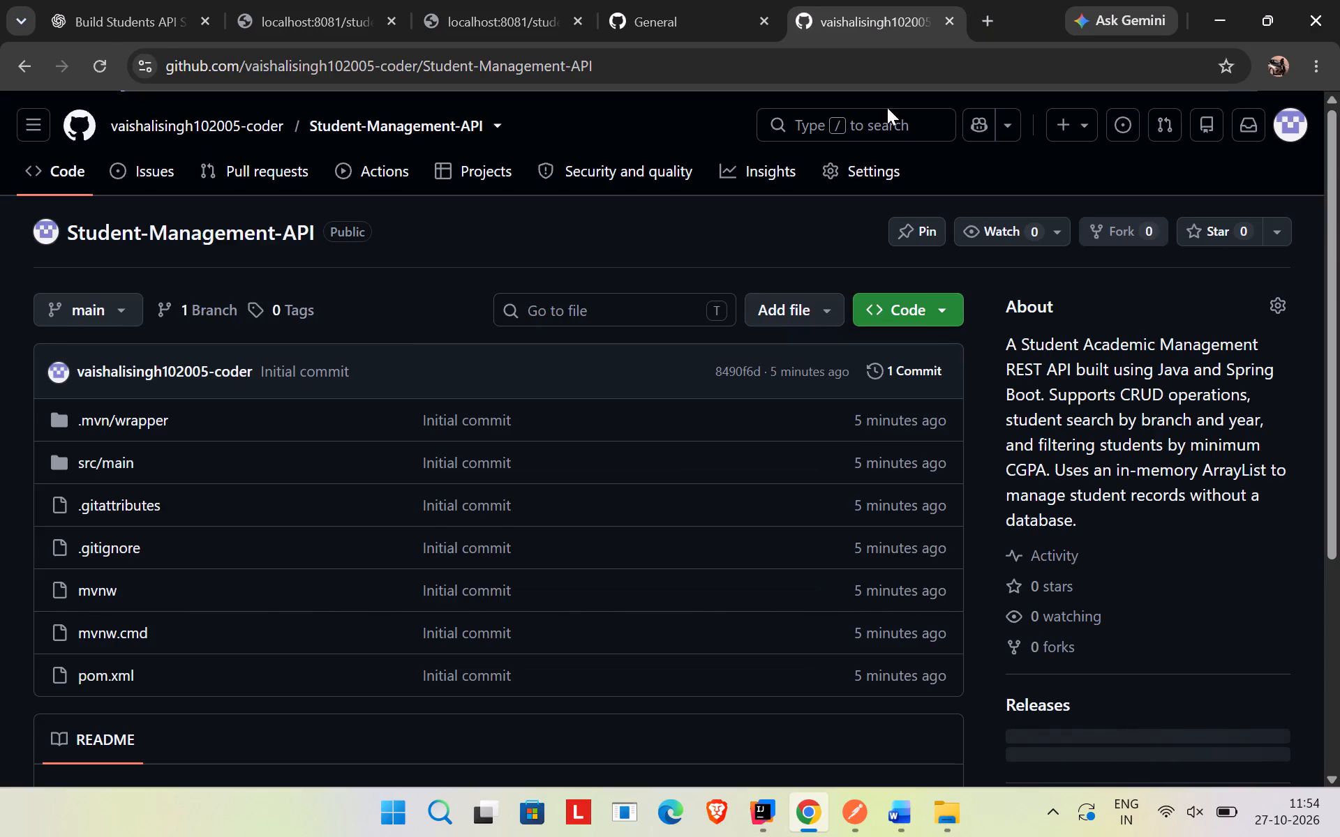
Switch back to the OOPJS Moodle submission document in Word and look through its remaining sections, from Project code onwards.
click(855, 824)
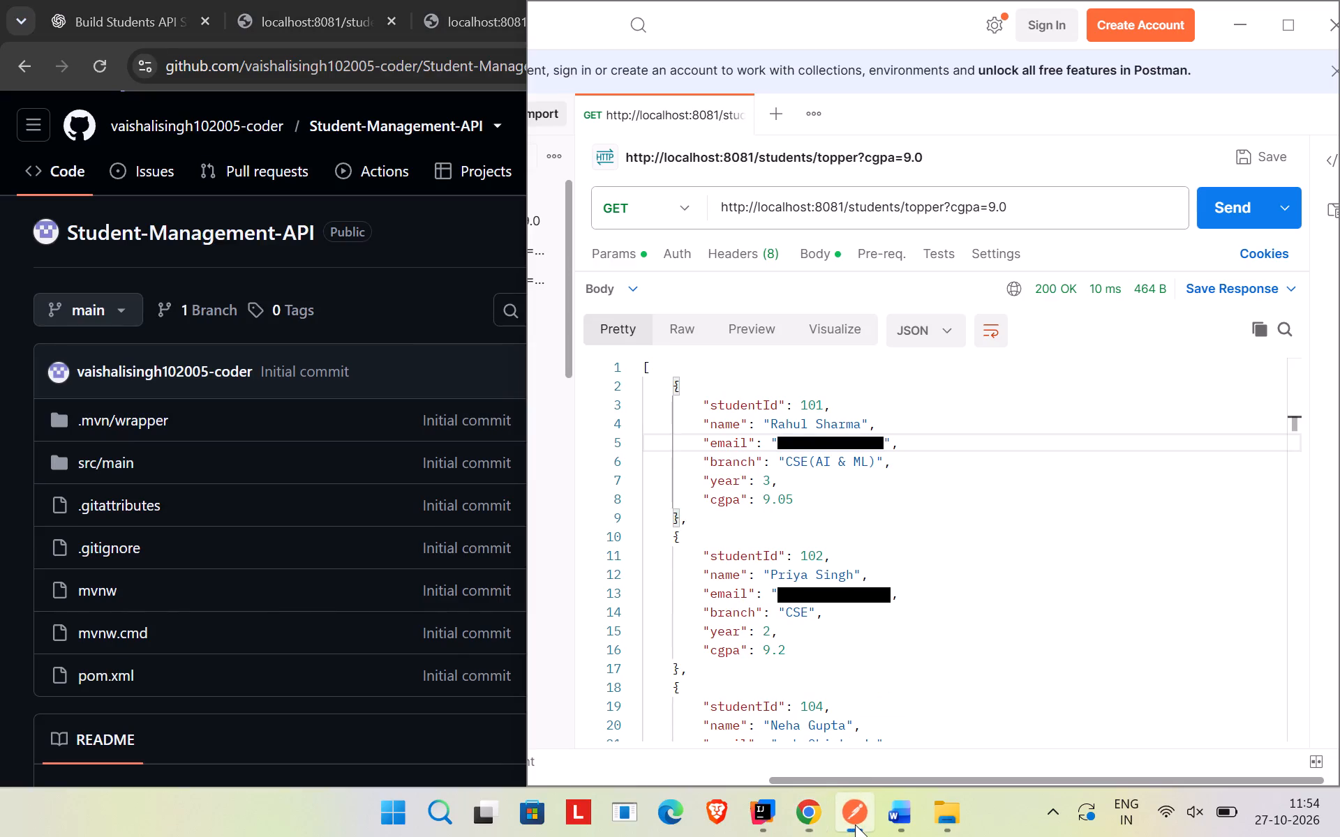
click(898, 813)
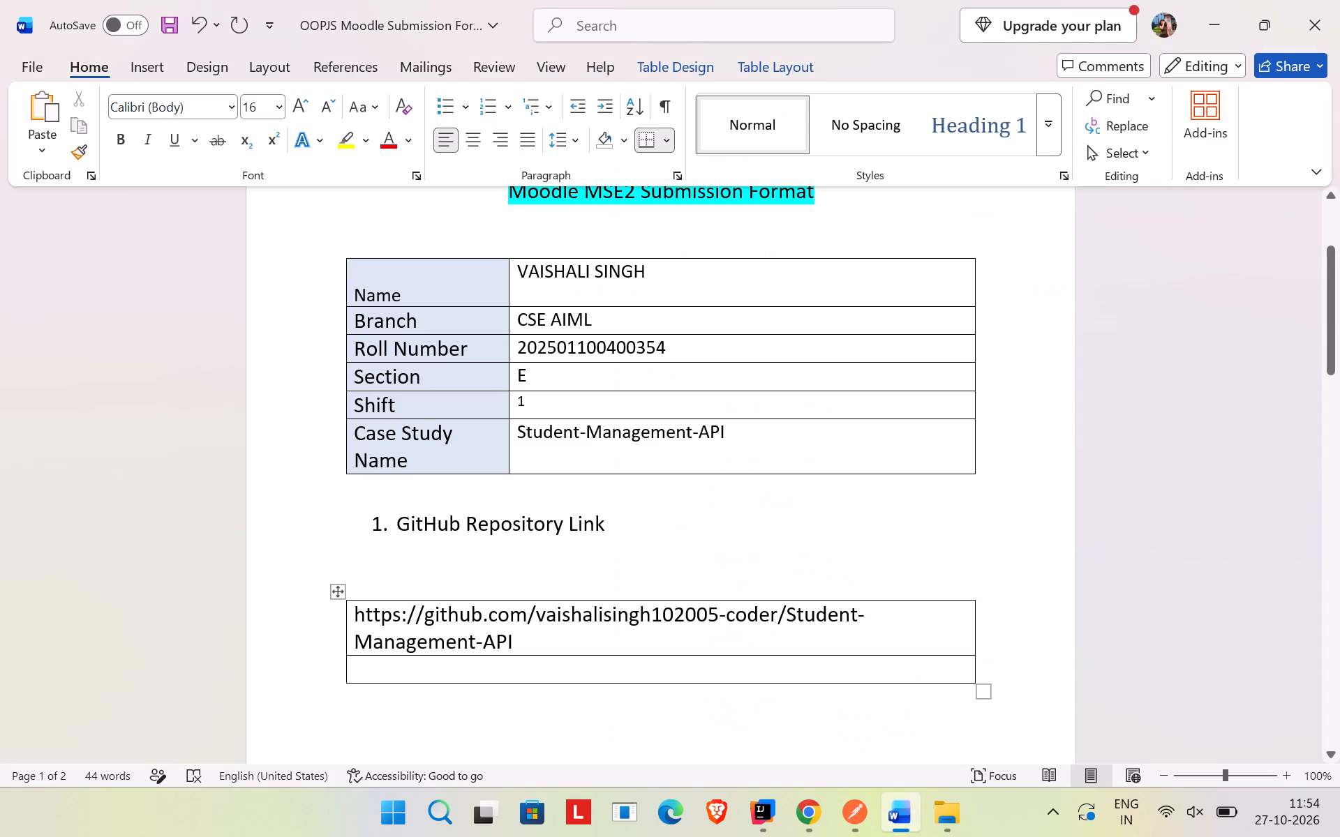
scroll(683, 556, down, 3)
click(576, 409)
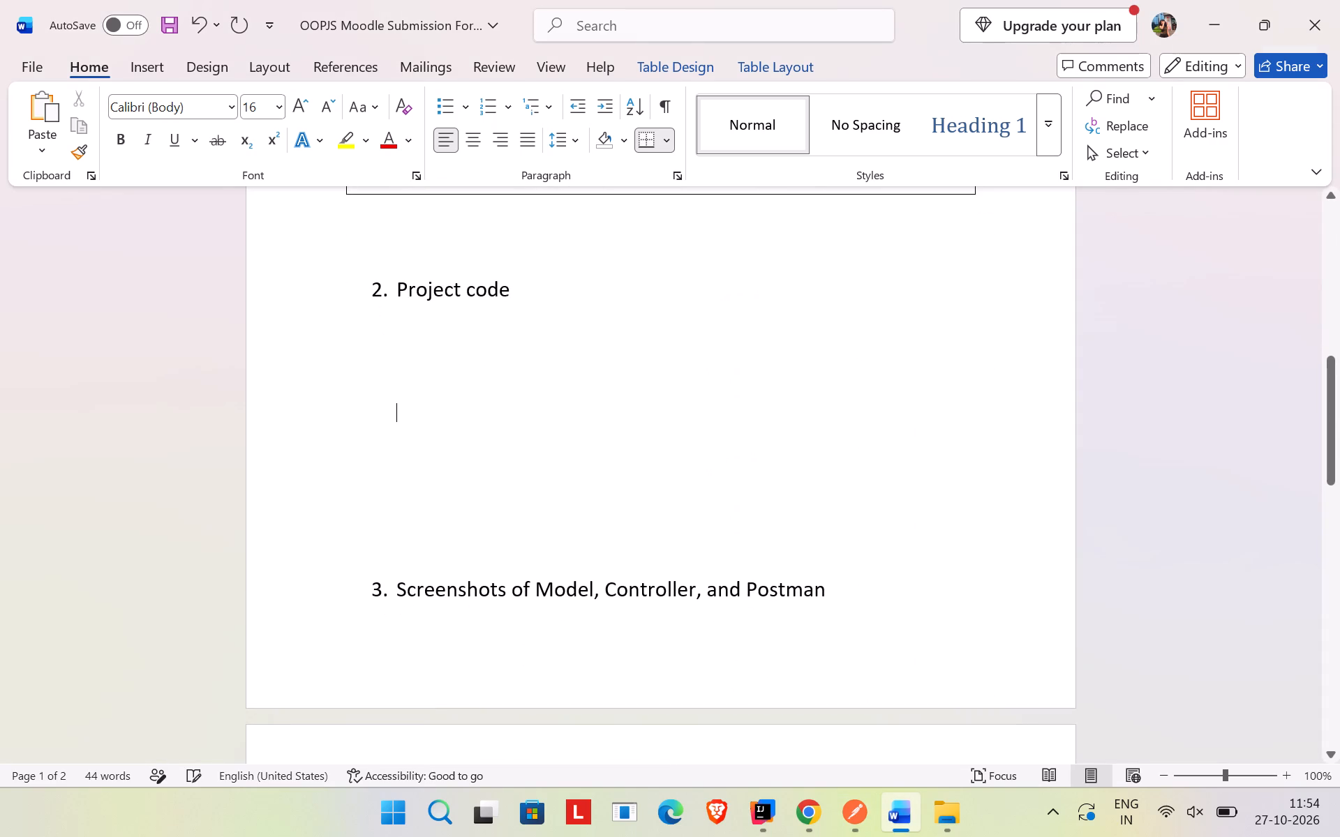
scroll(576, 409, down, 2)
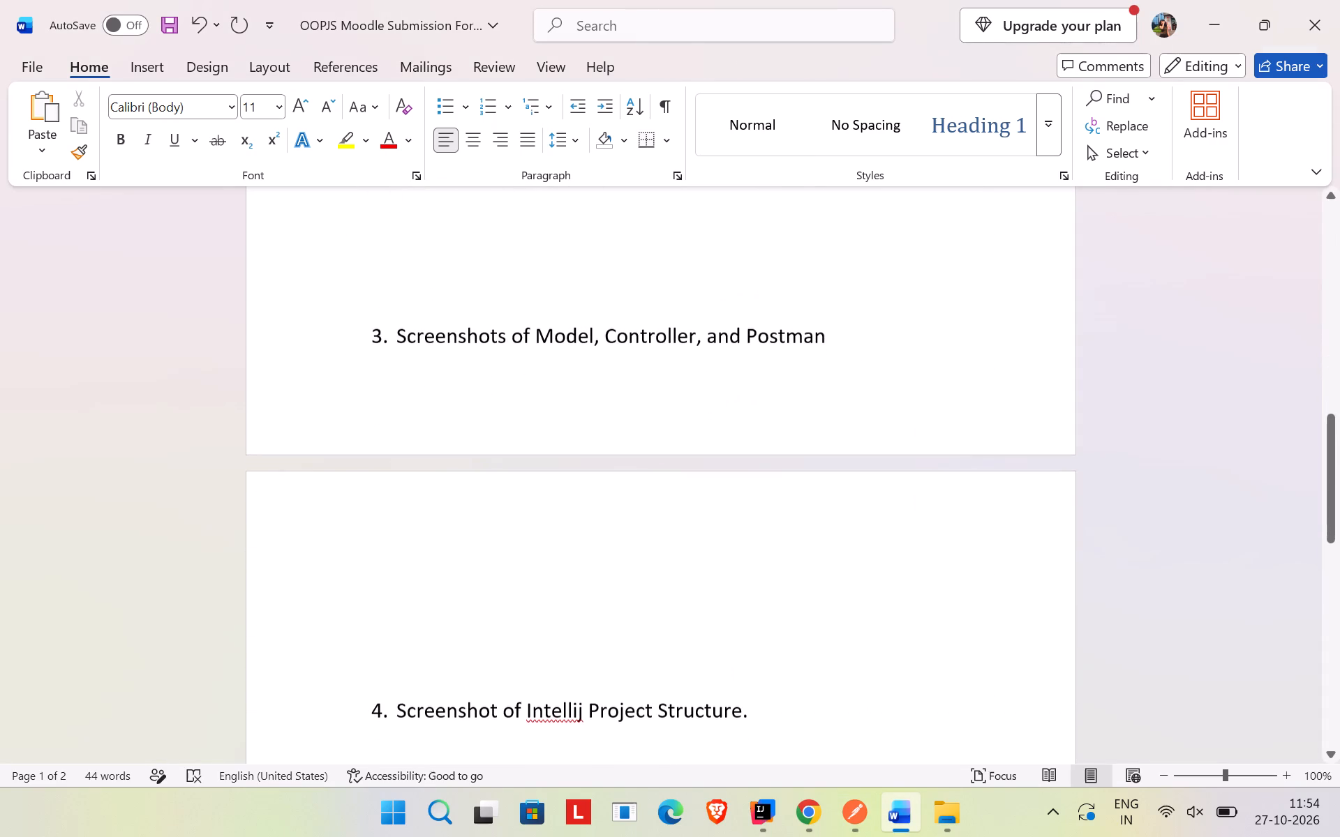
scroll(576, 409, down, 2)
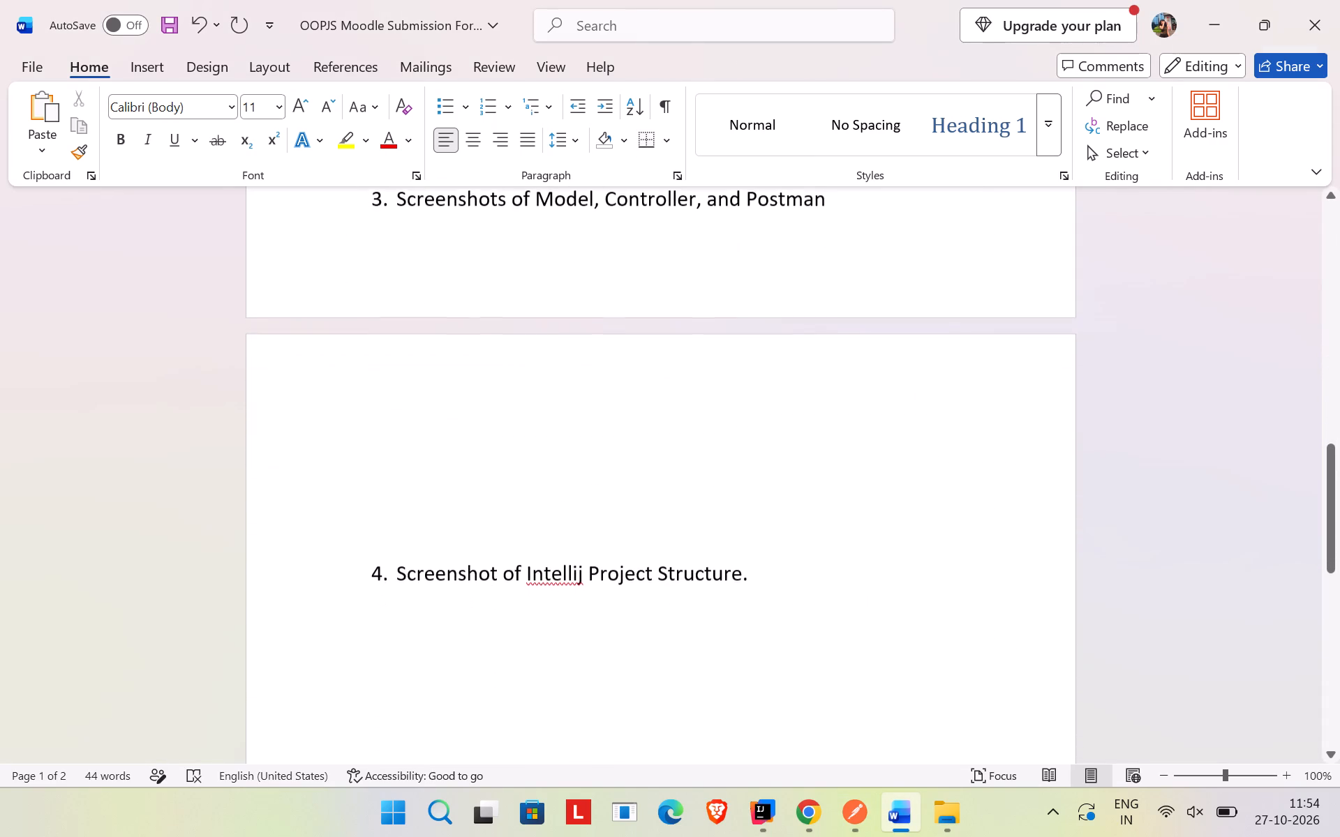
scroll(576, 409, down, 3)
scroll(576, 409, up, 4)
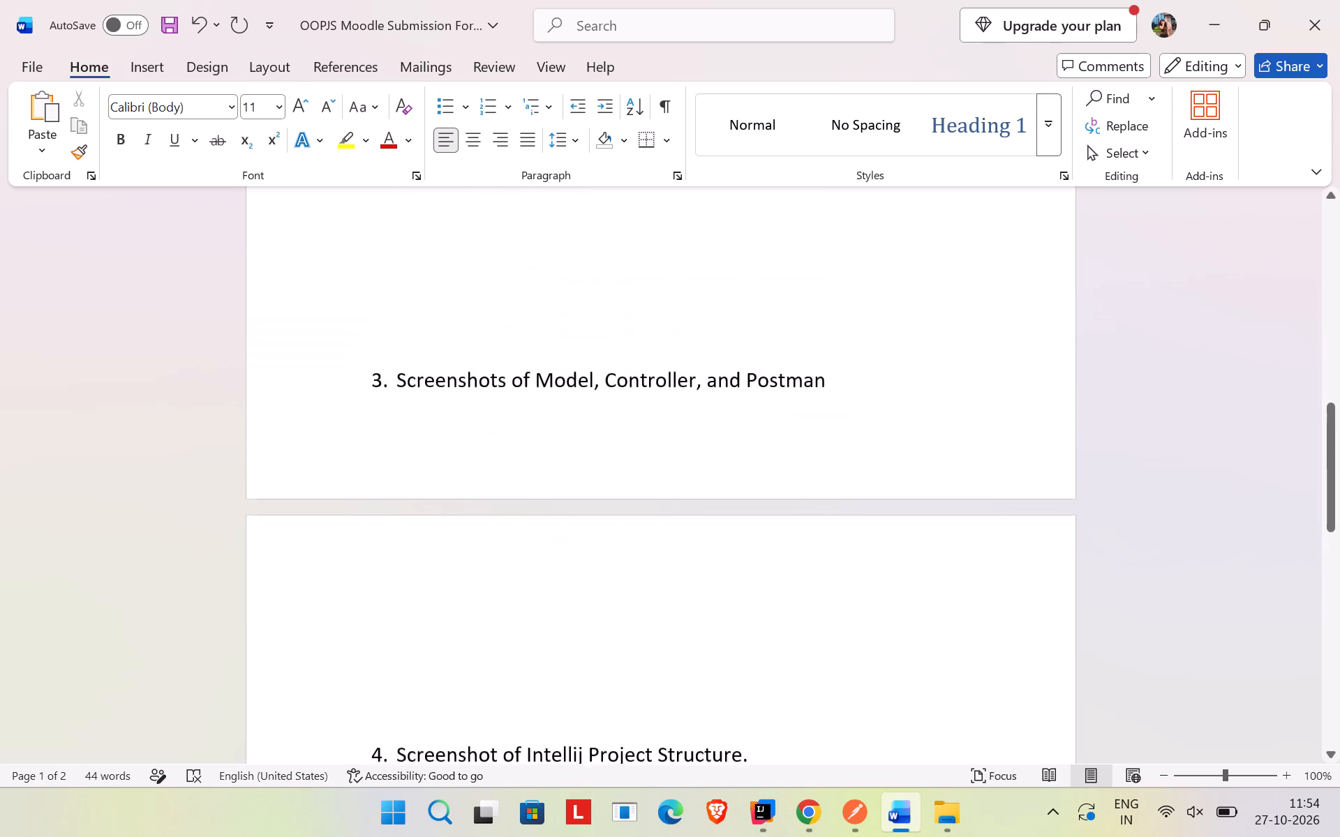
click(491, 537)
scroll(491, 537, down, 1)
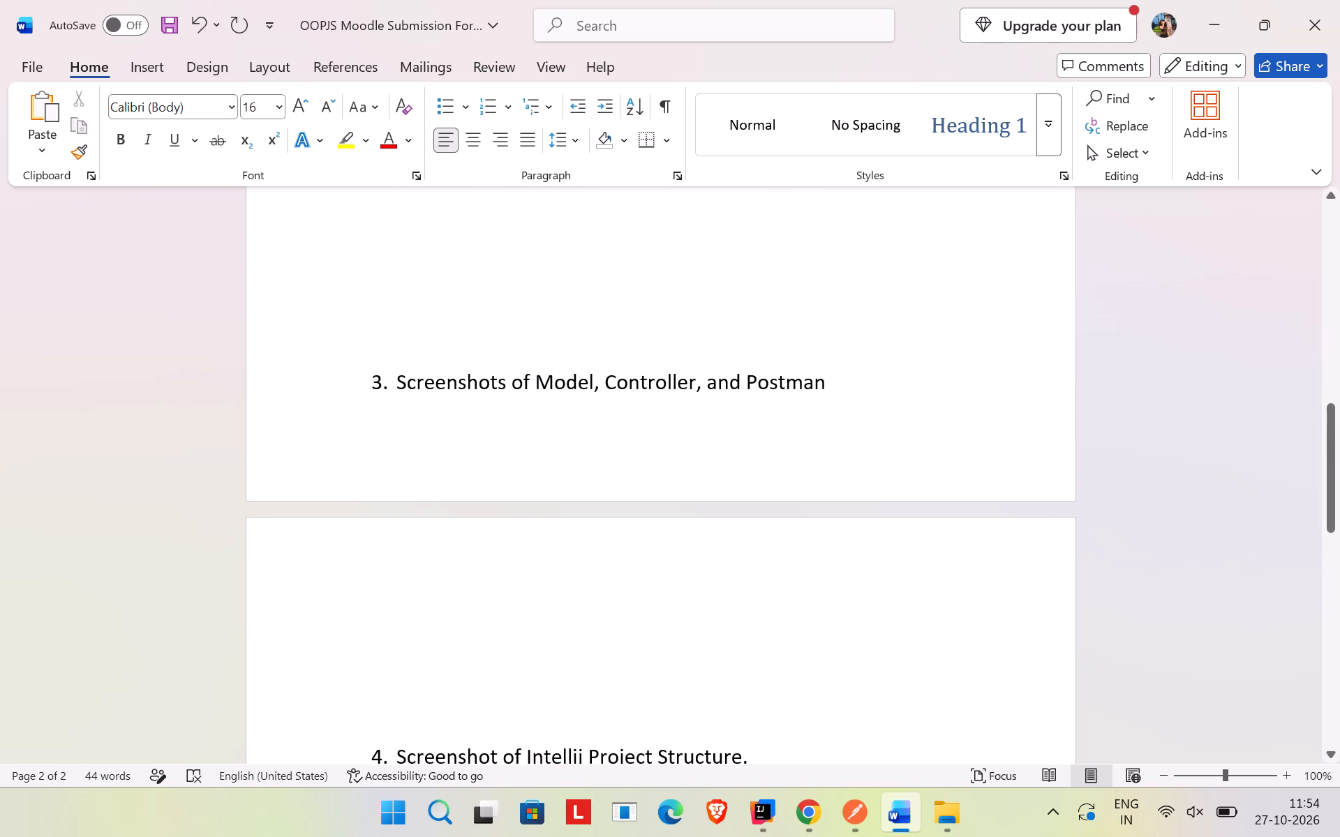
scroll(491, 537, down, 1)
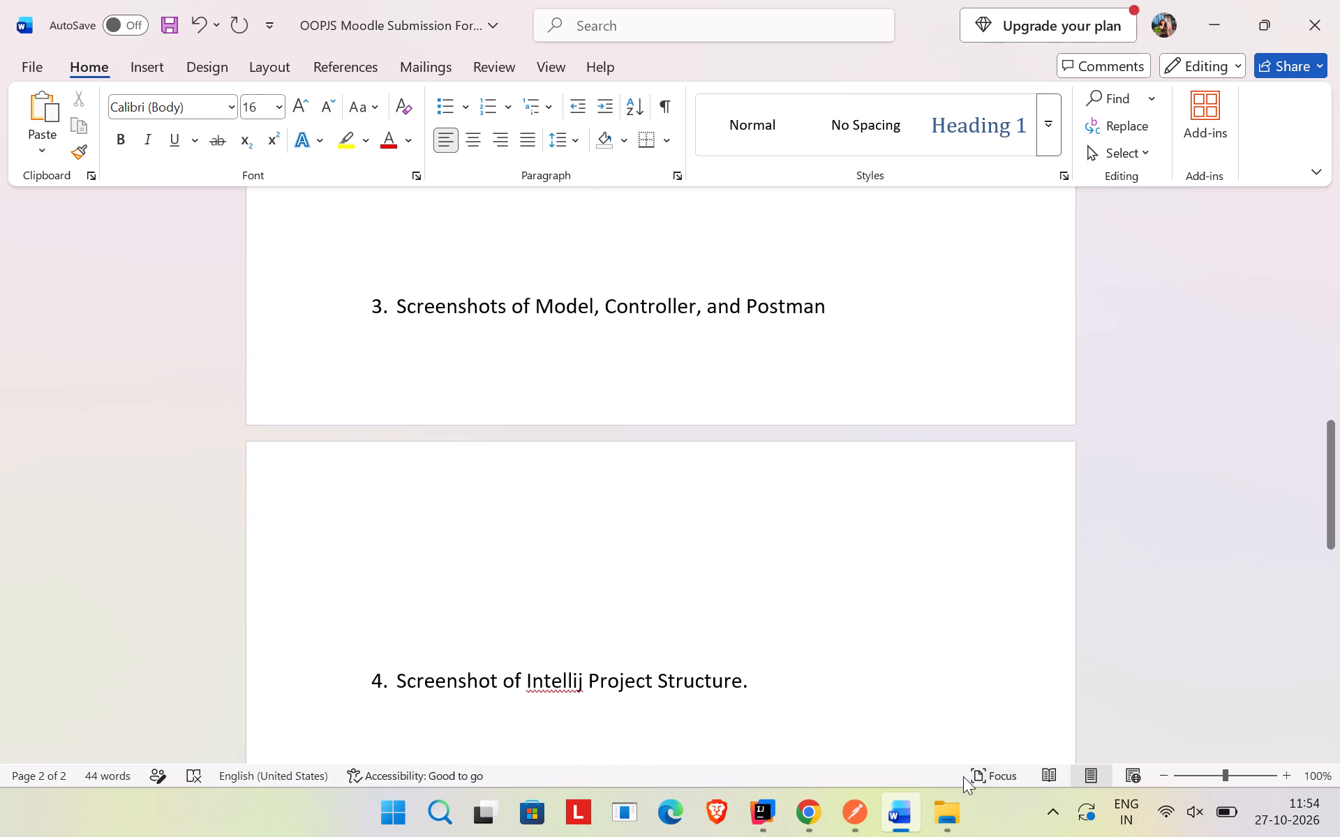
click(961, 810)
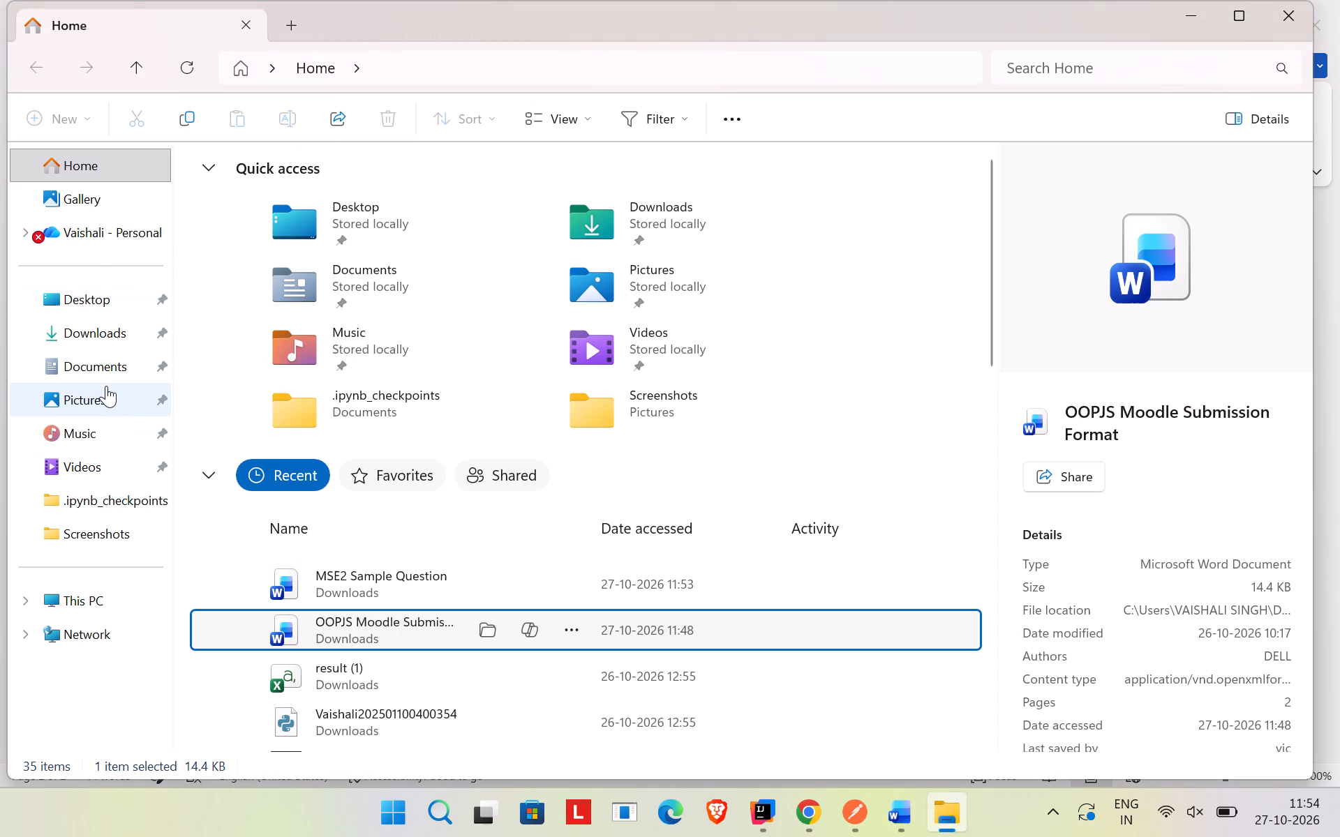
click(112, 519)
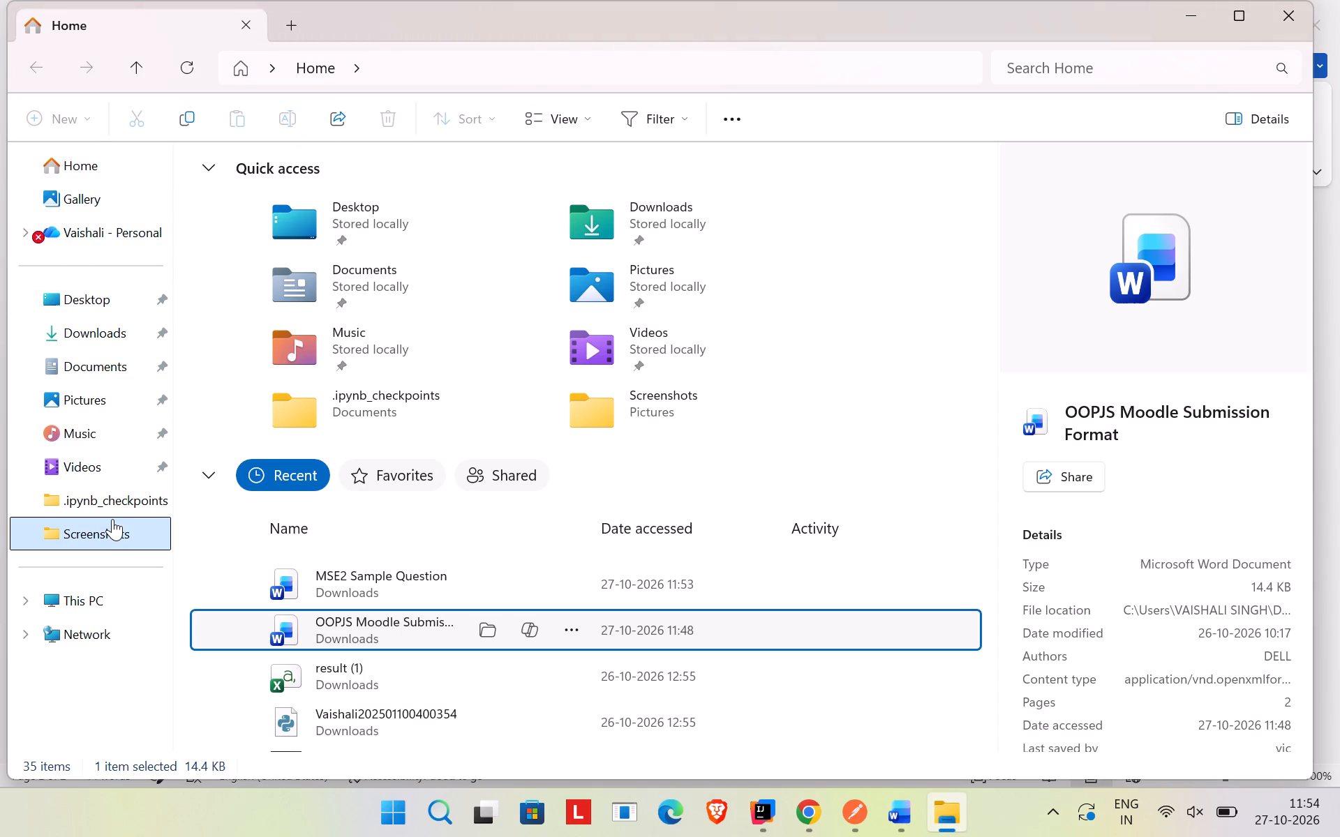
scroll(449, 418, down, 9)
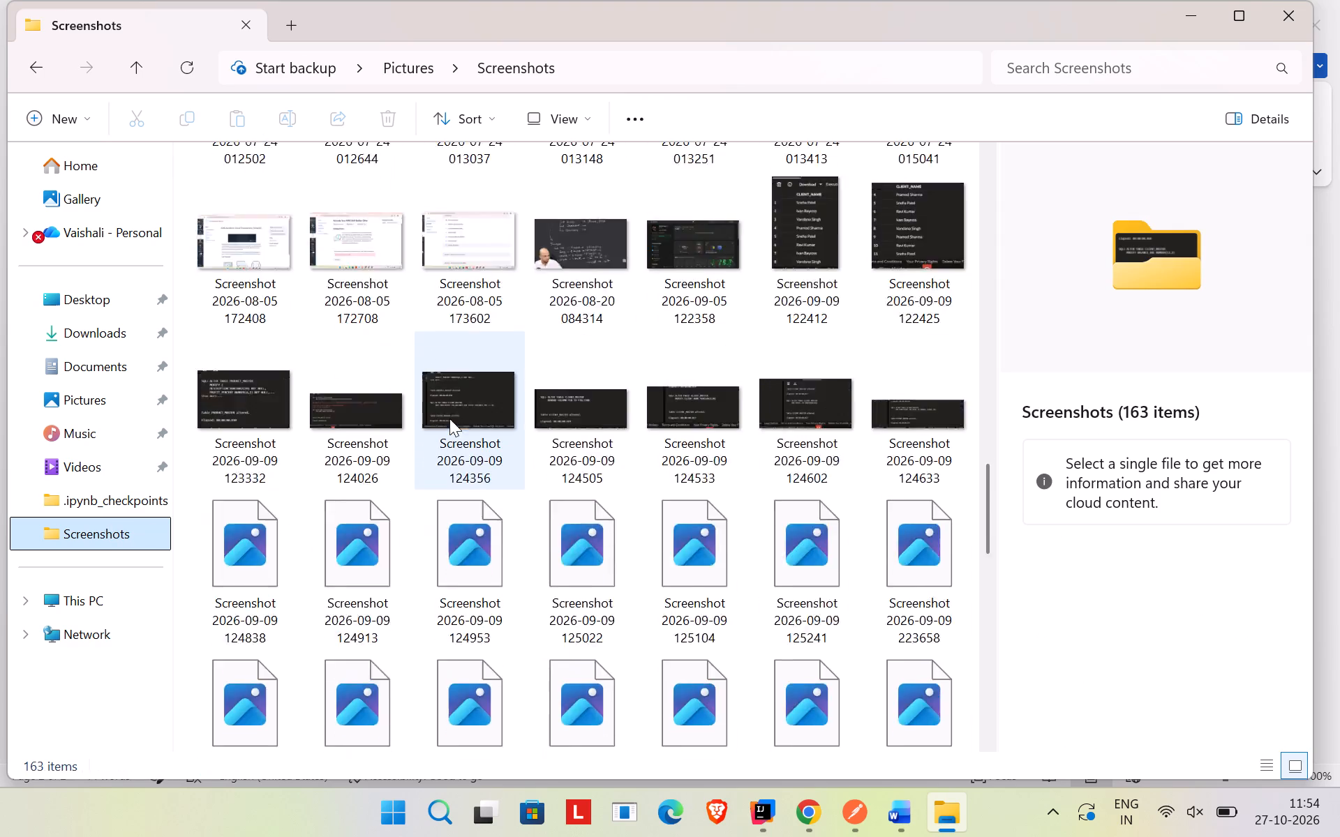
scroll(449, 418, down, 15)
drag(338, 503, 899, 809)
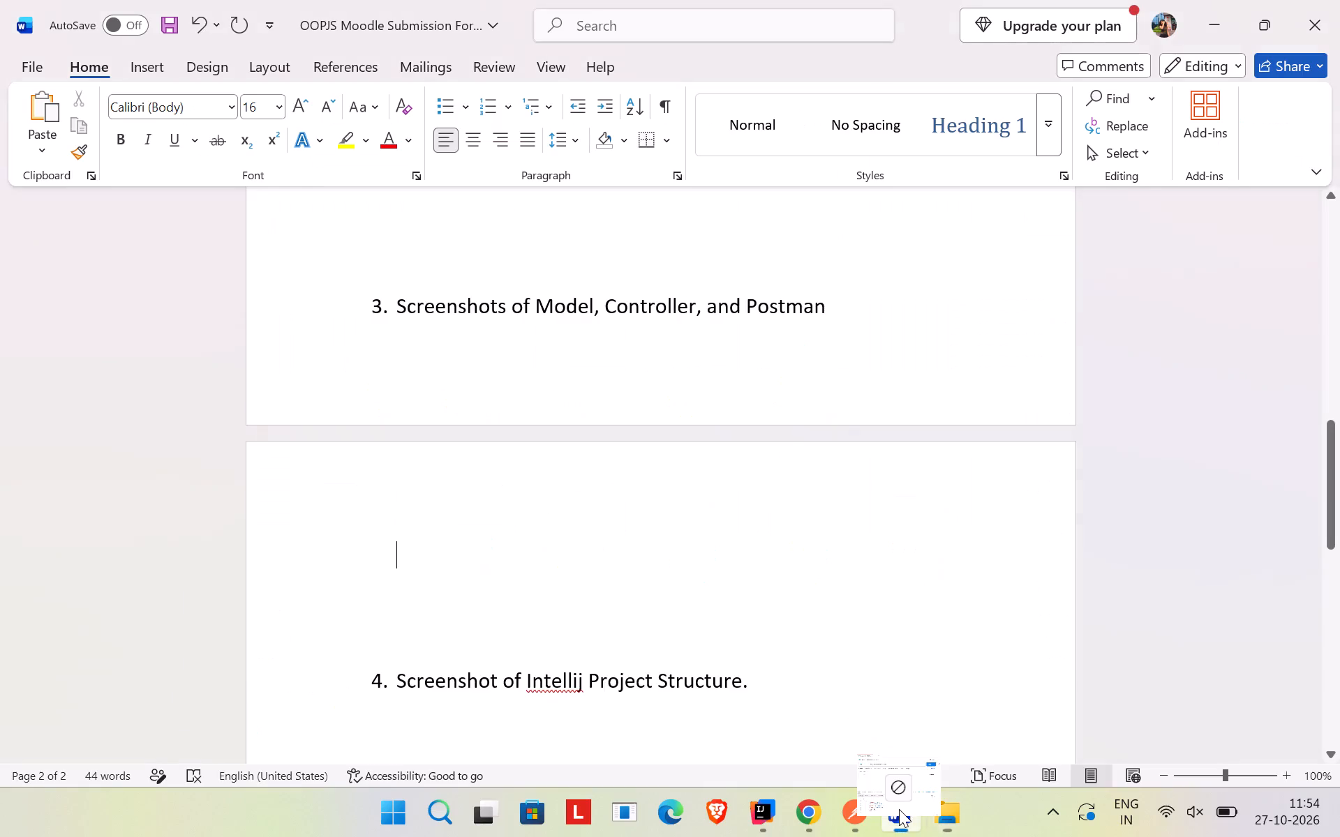
drag(899, 809, 530, 511)
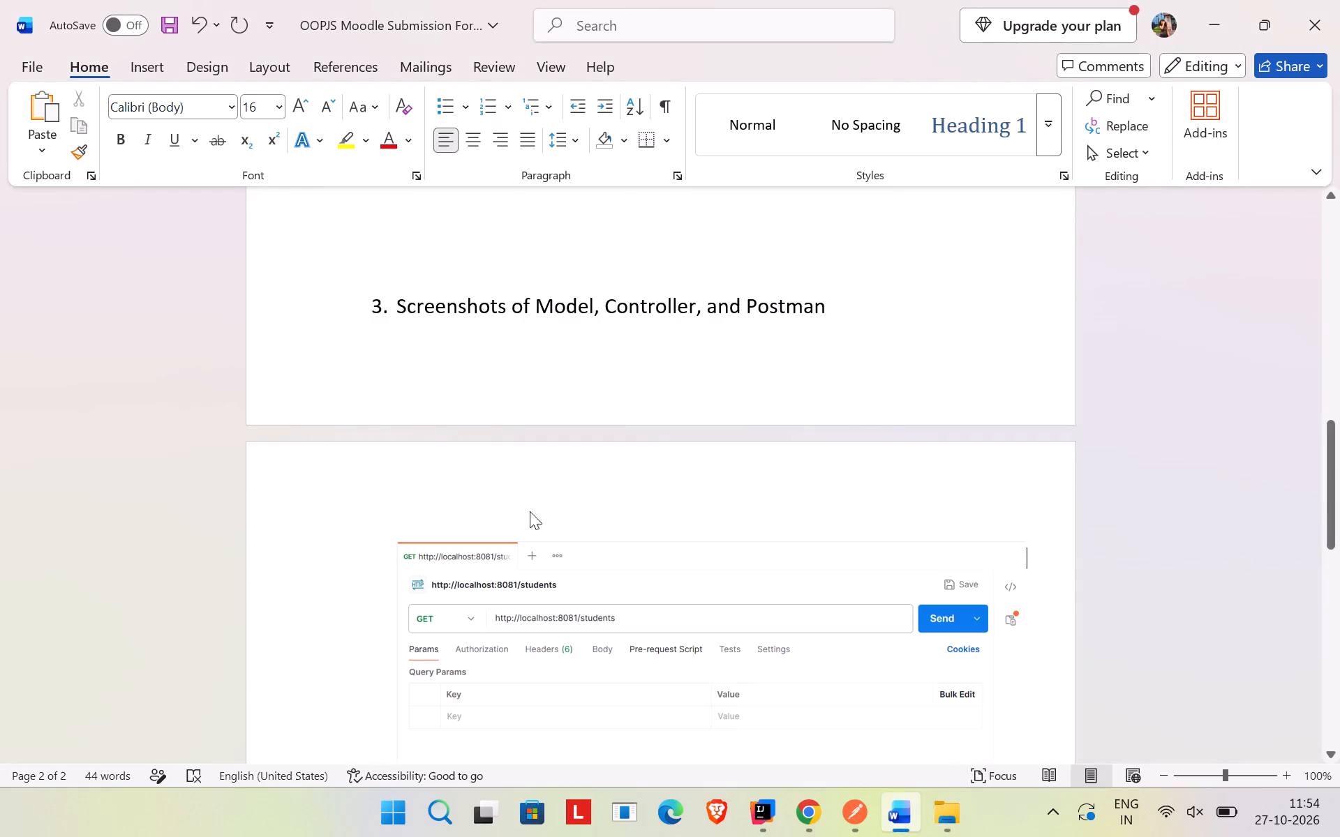
scroll(530, 511, down, 1)
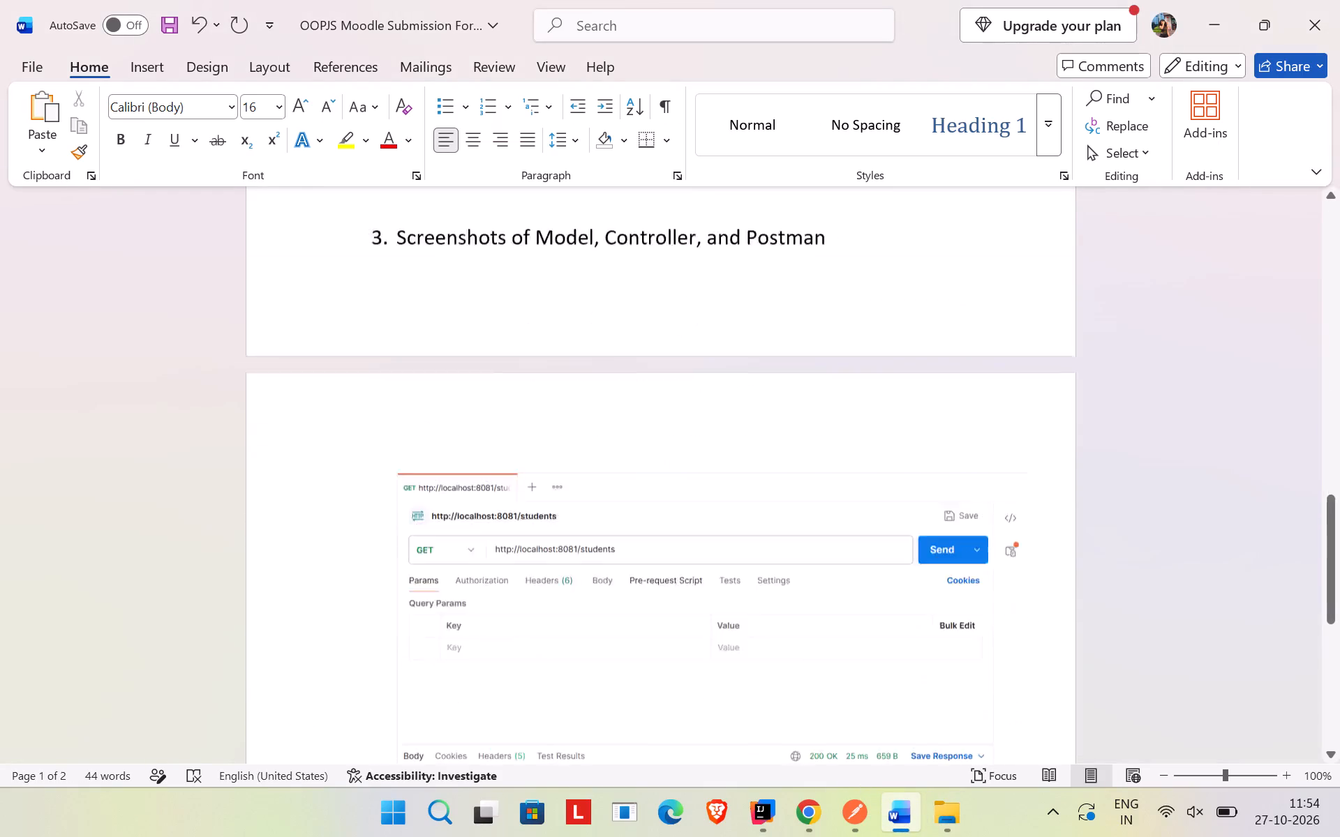
scroll(530, 511, down, 1)
scroll(530, 511, up, 3)
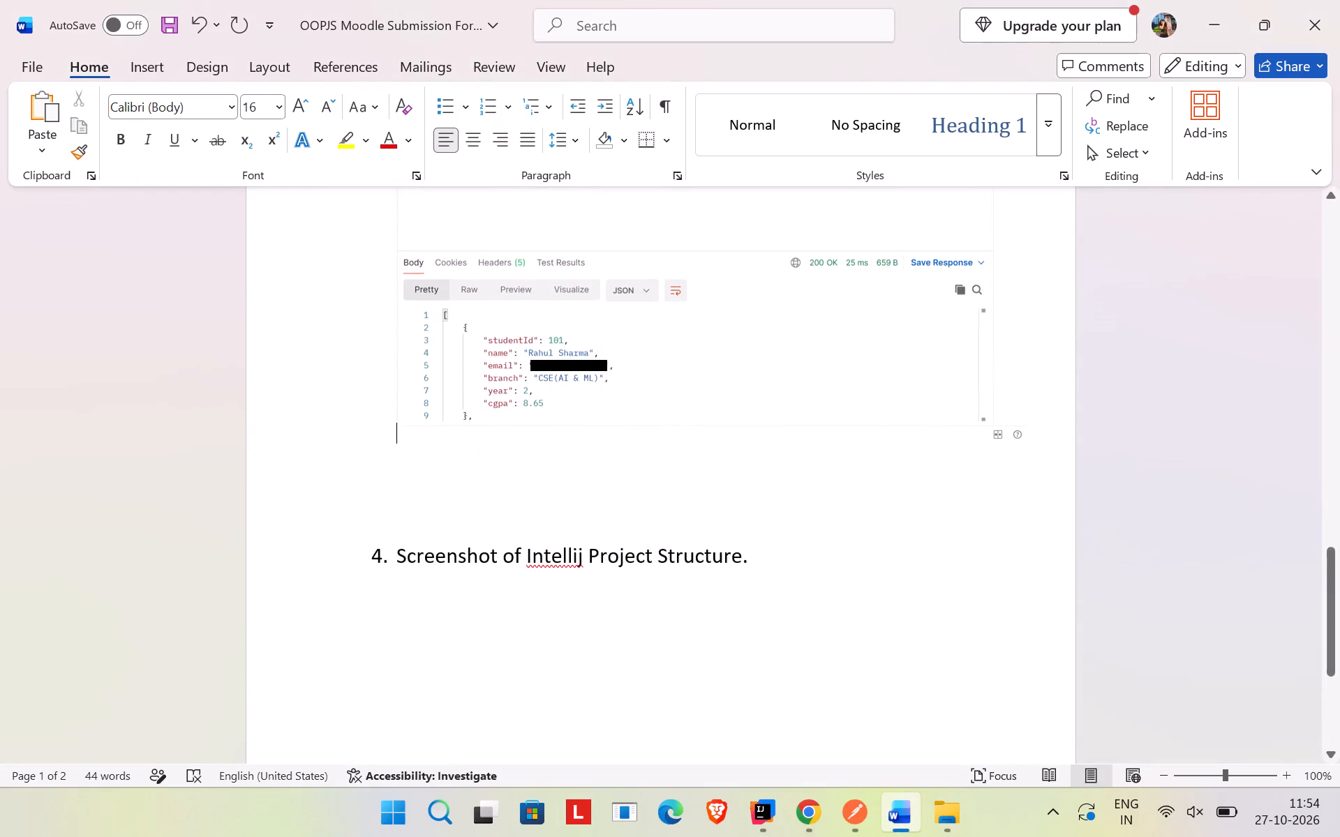
click(954, 836)
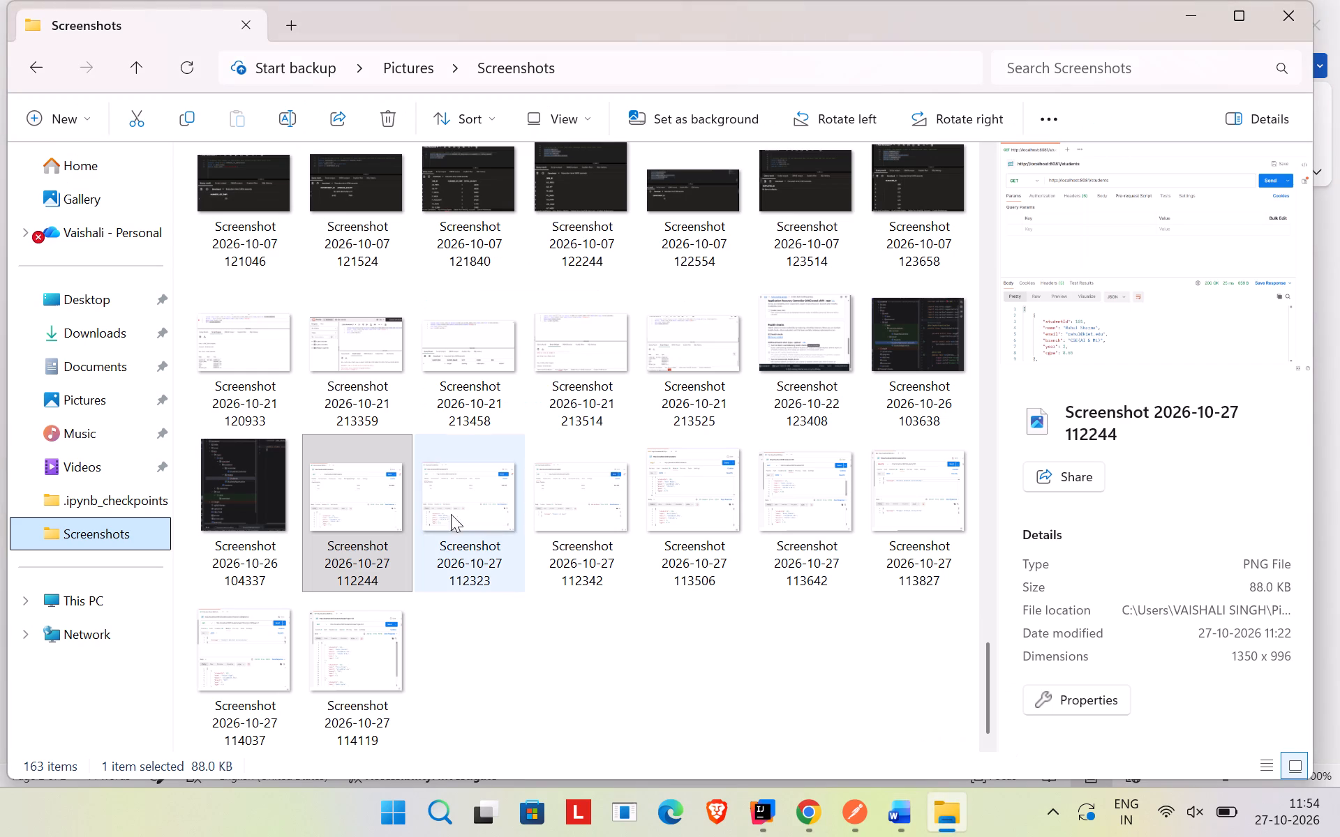
drag(431, 485, 893, 812)
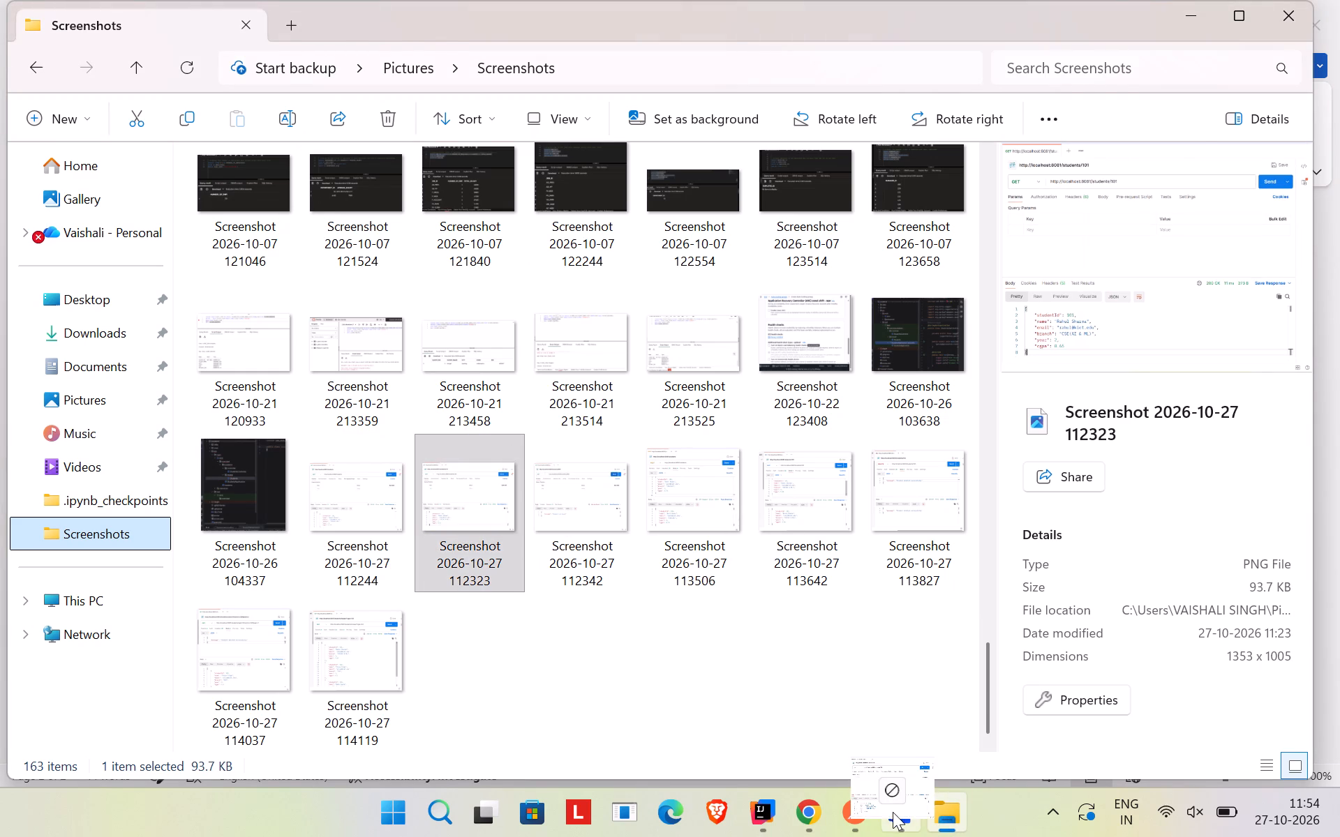
drag(893, 812, 569, 493)
scroll(569, 493, down, 4)
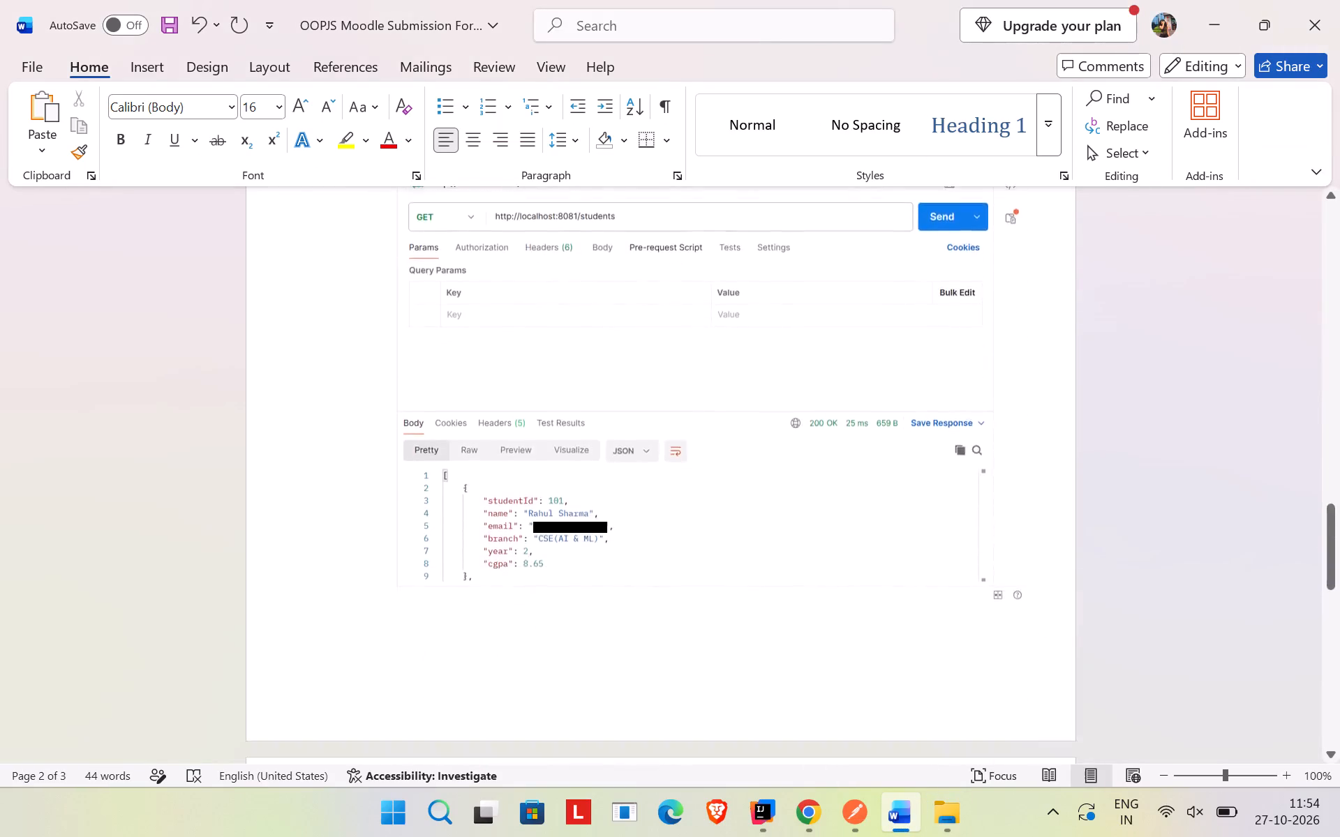
click(928, 811)
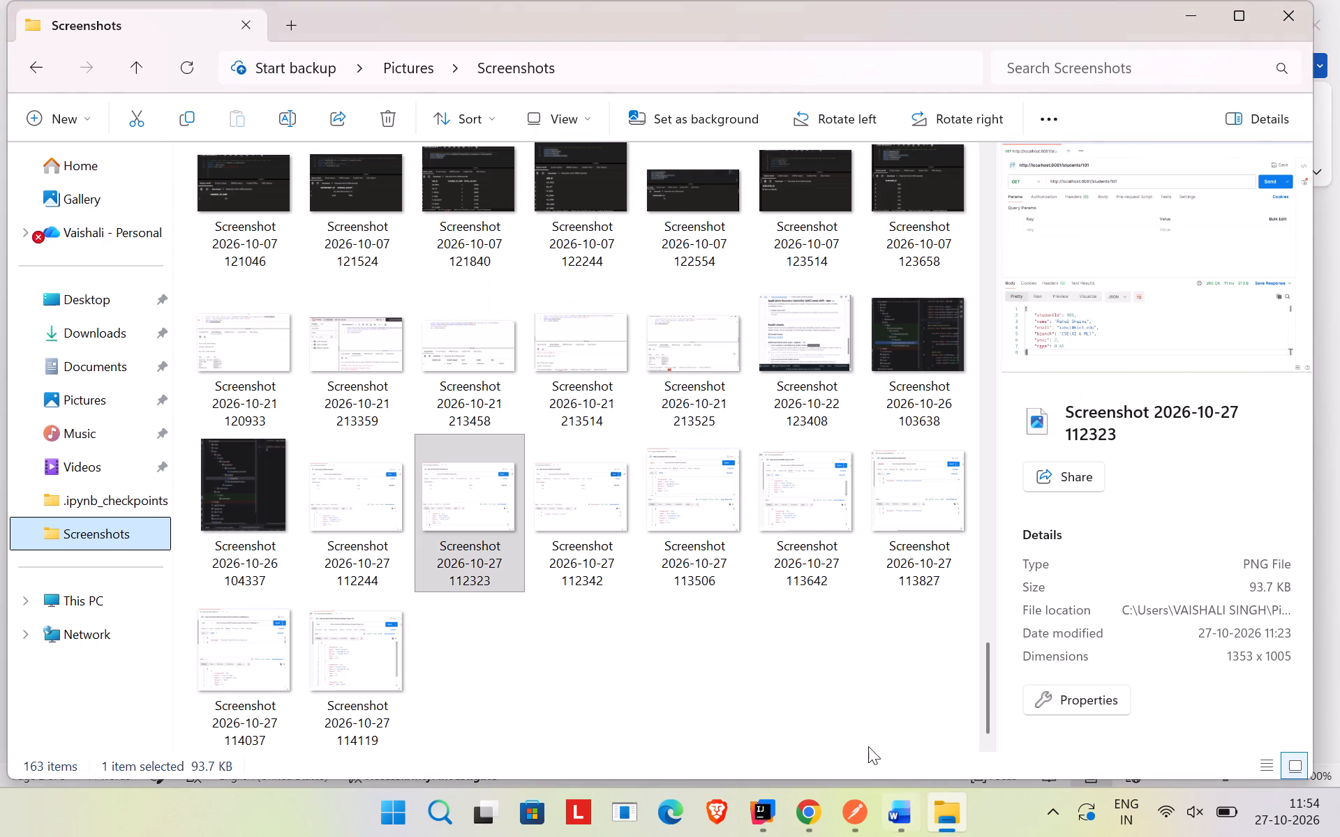
drag(607, 506, 888, 815)
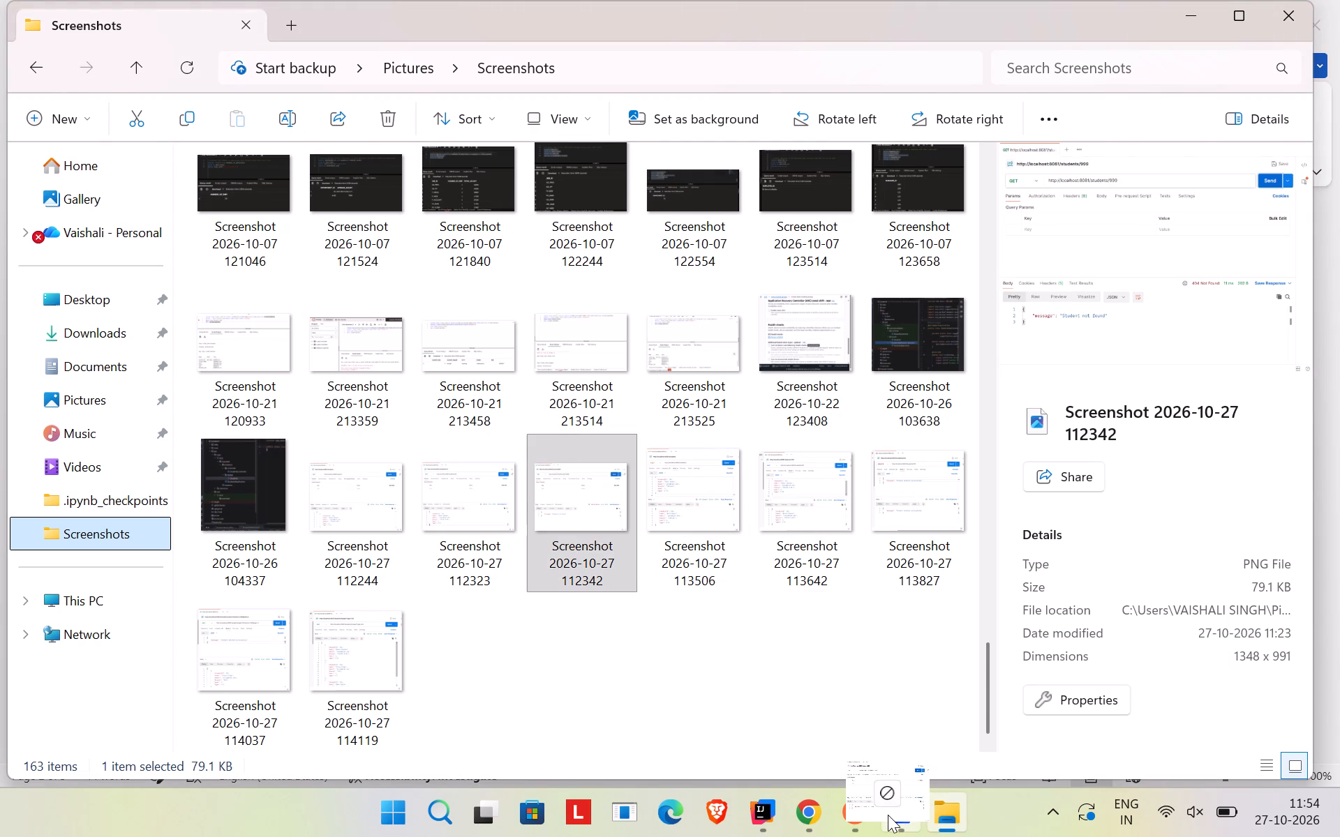
drag(888, 815, 571, 600)
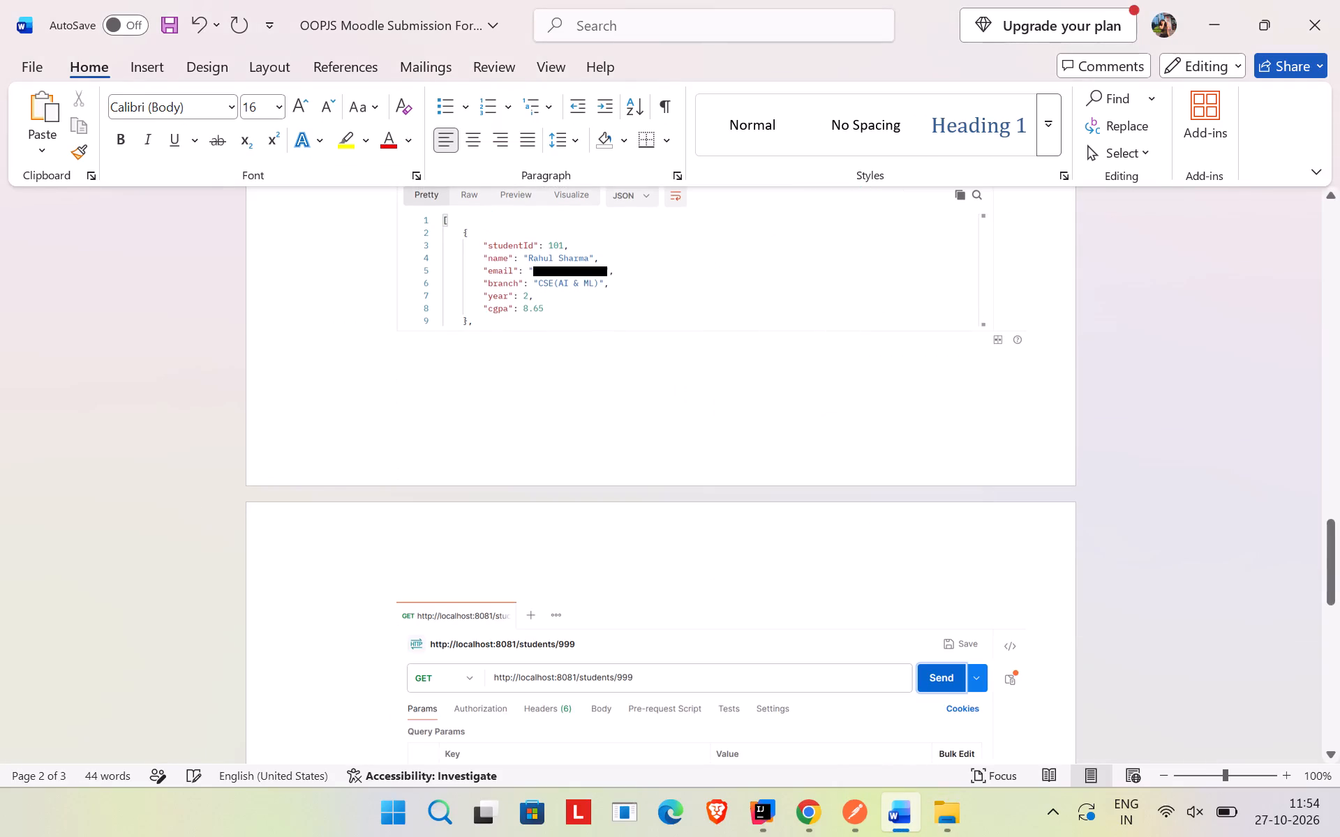
scroll(571, 600, down, 3)
scroll(571, 600, up, 1)
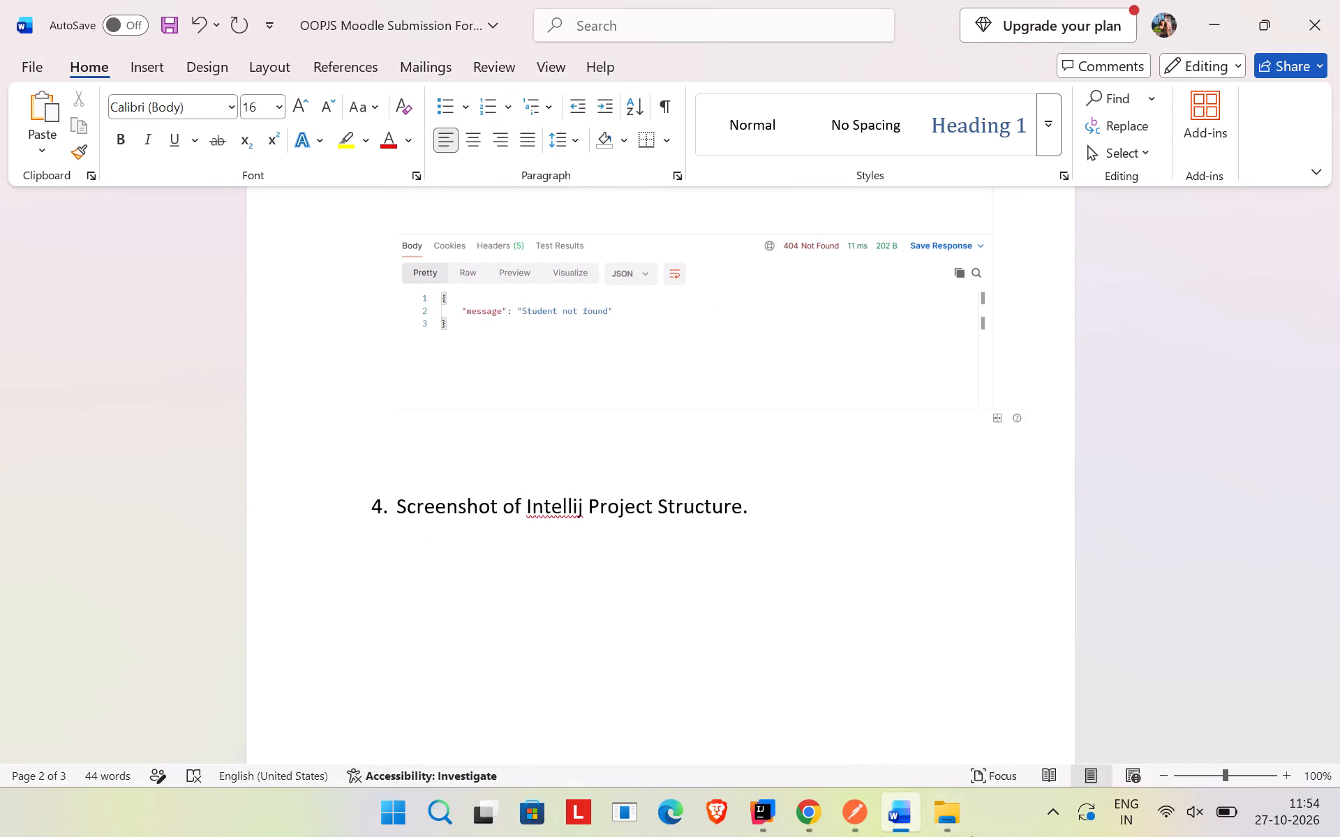
click(971, 836)
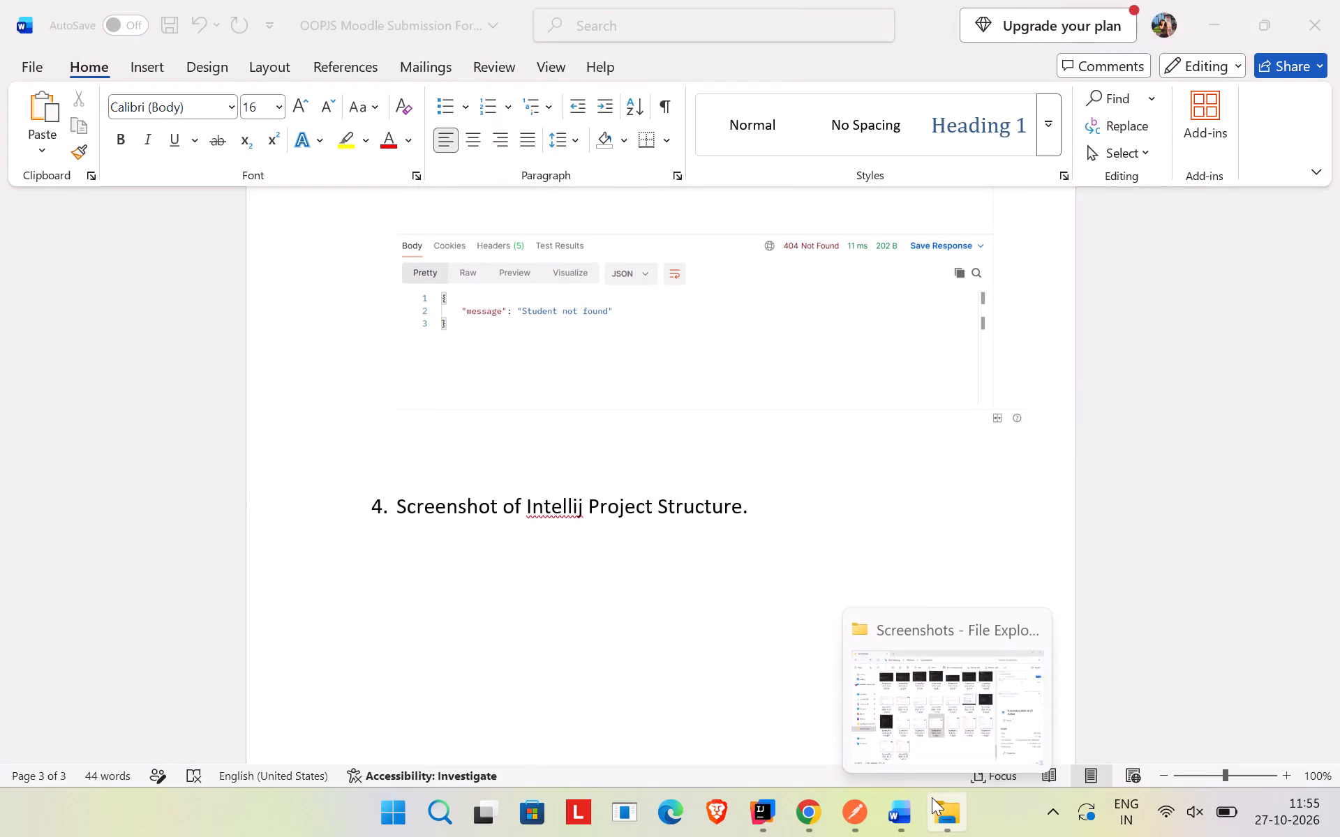
click(932, 797)
drag(669, 545, 820, 708)
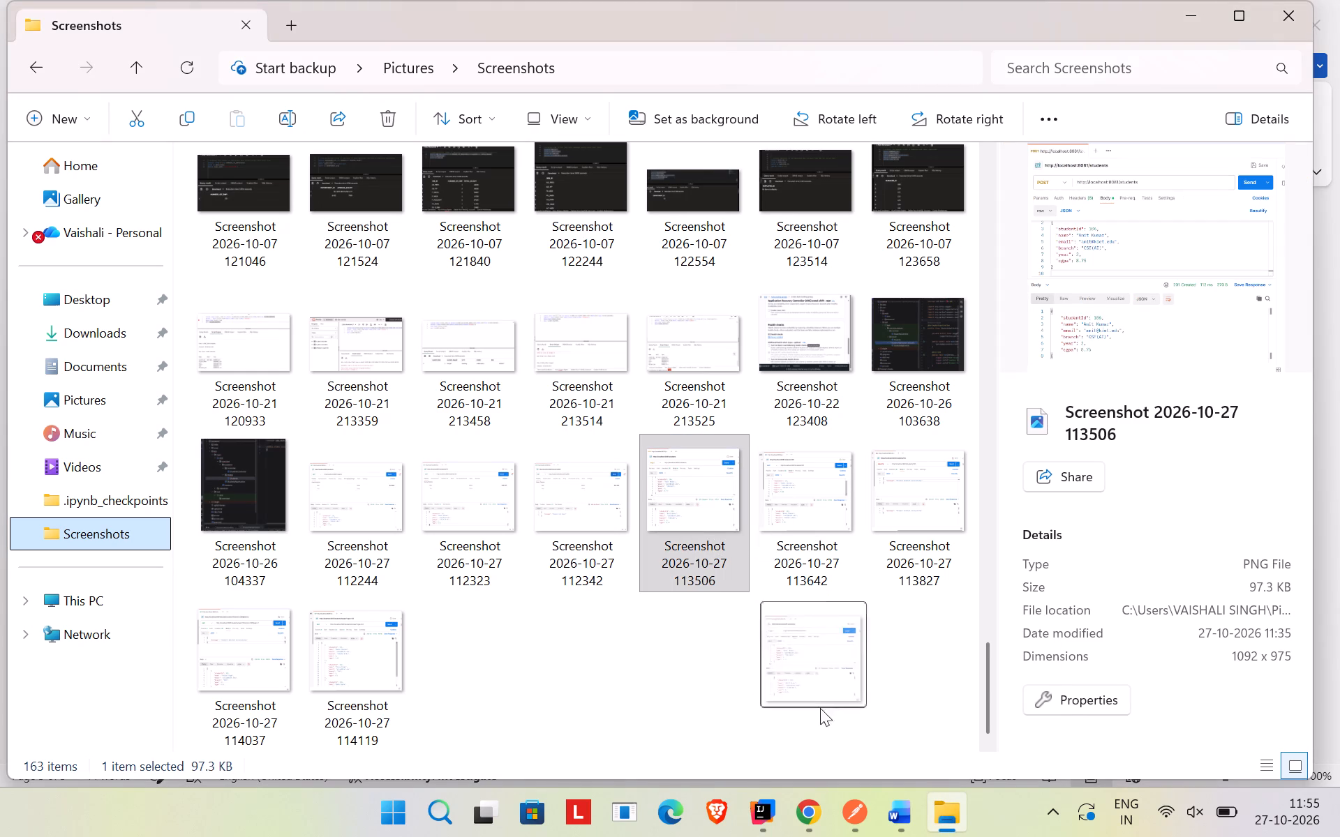
drag(820, 708, 479, 438)
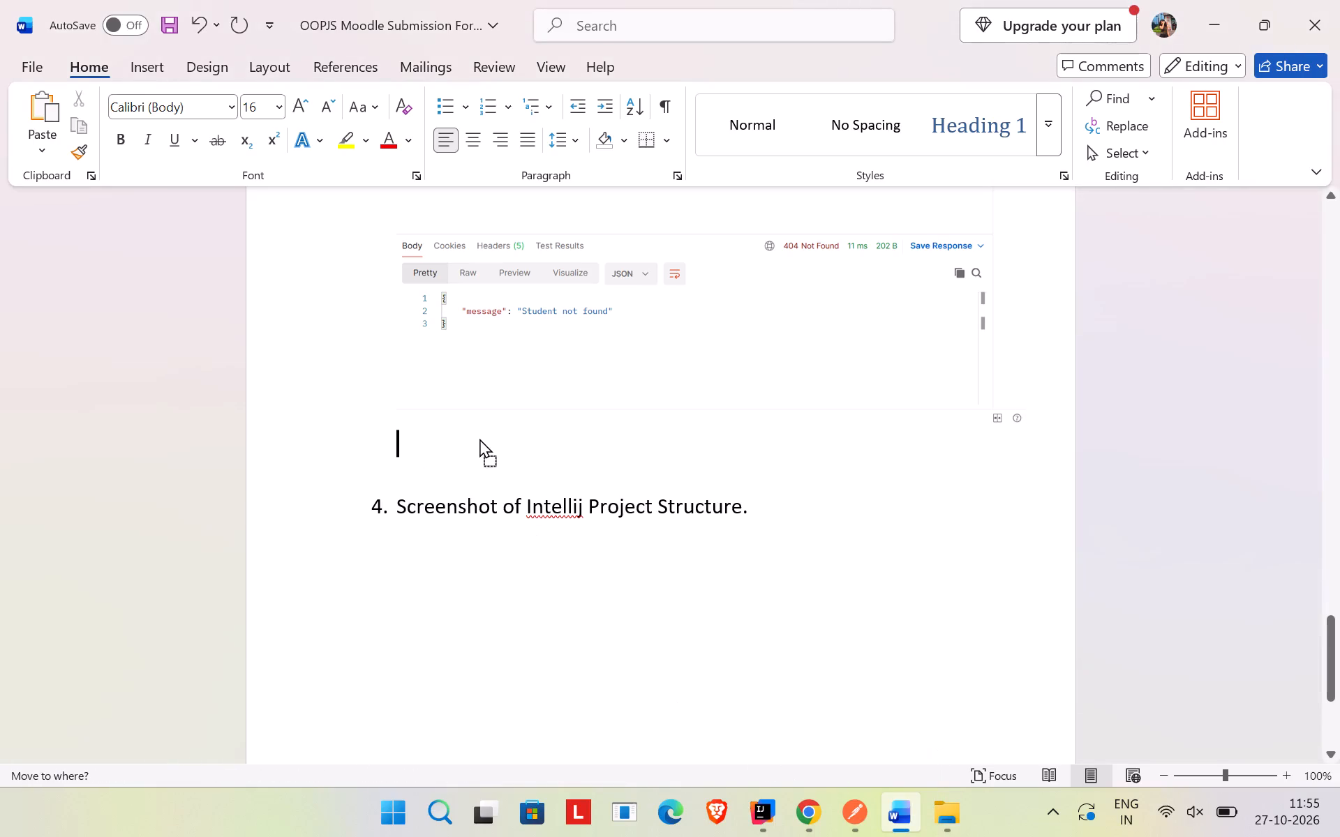
drag(479, 438, 481, 441)
scroll(481, 441, down, 5)
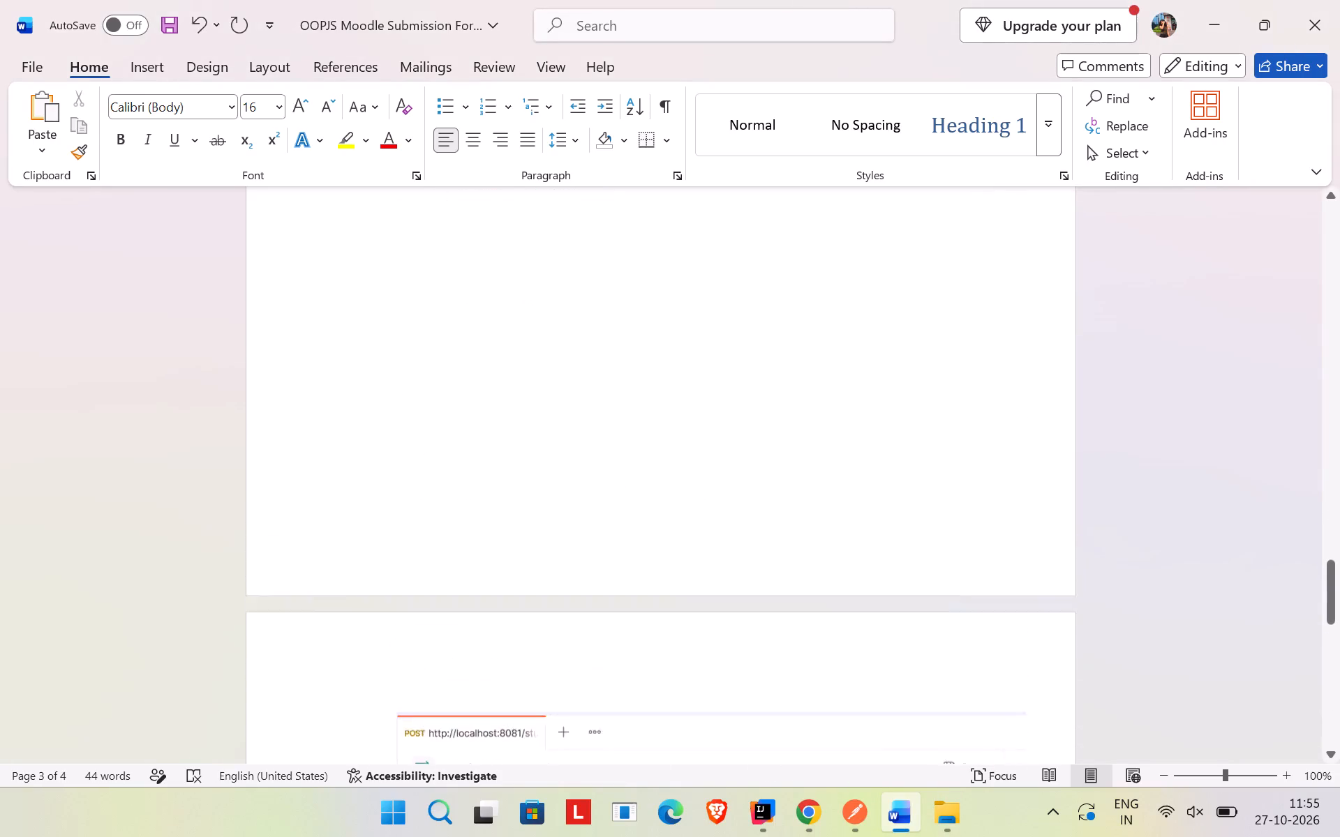
scroll(481, 441, down, 1)
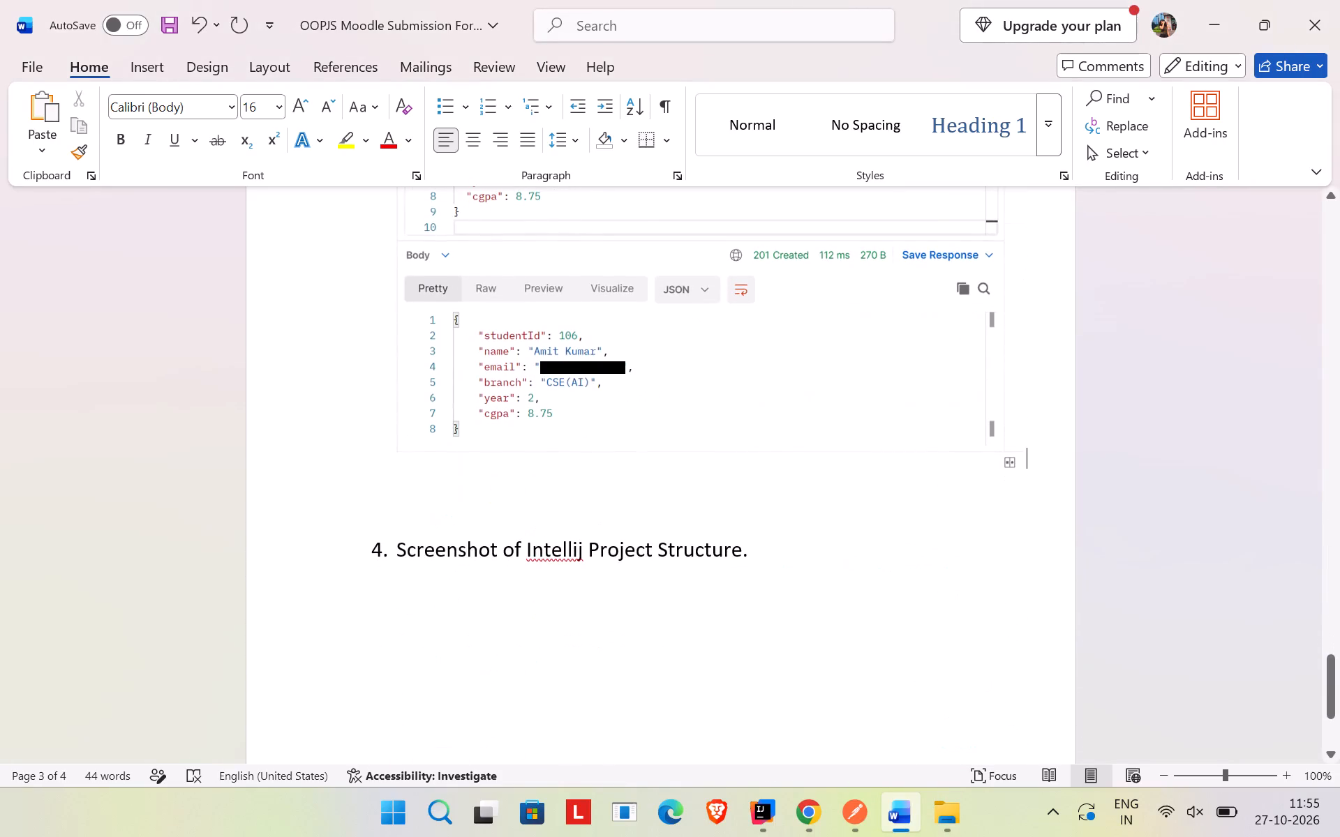
click(967, 826)
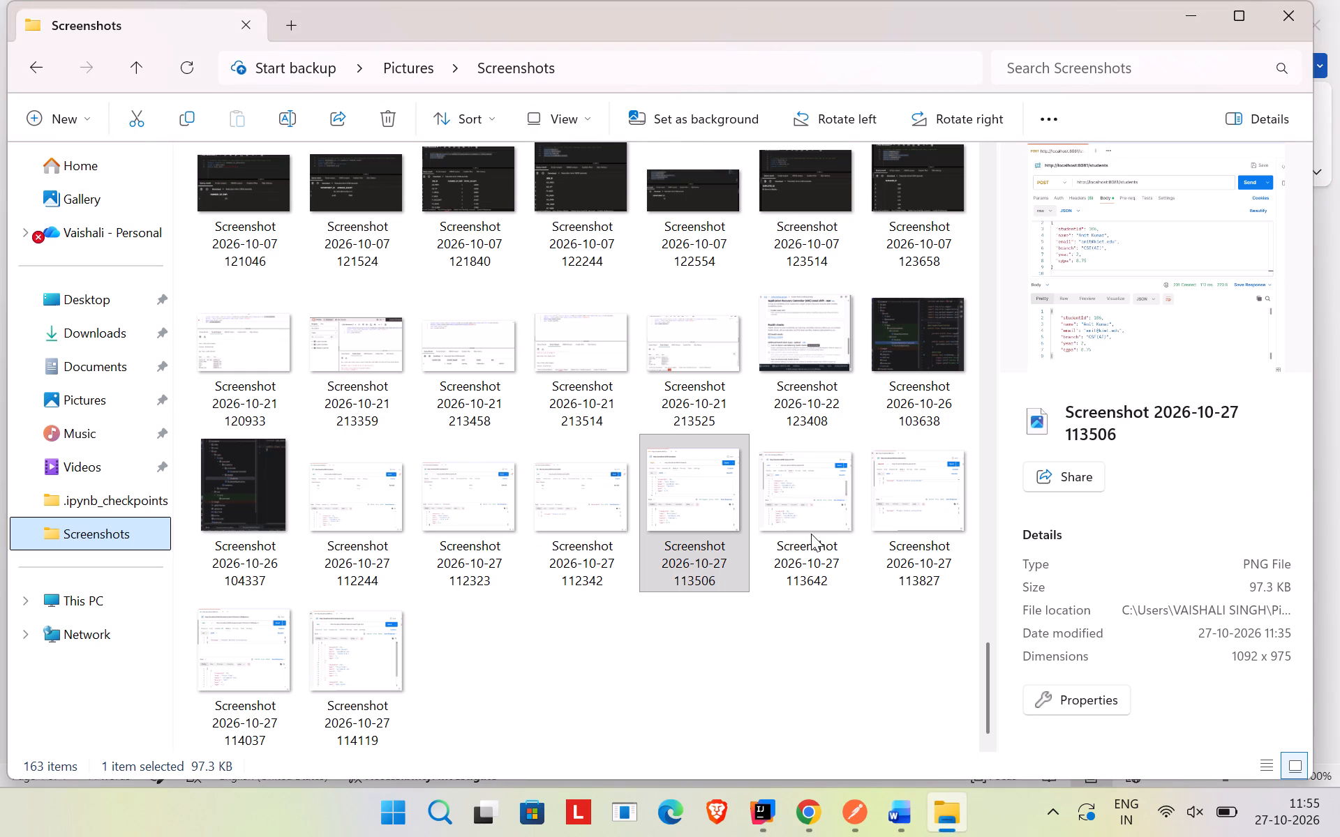
drag(811, 534, 599, 511)
scroll(599, 511, down, 3)
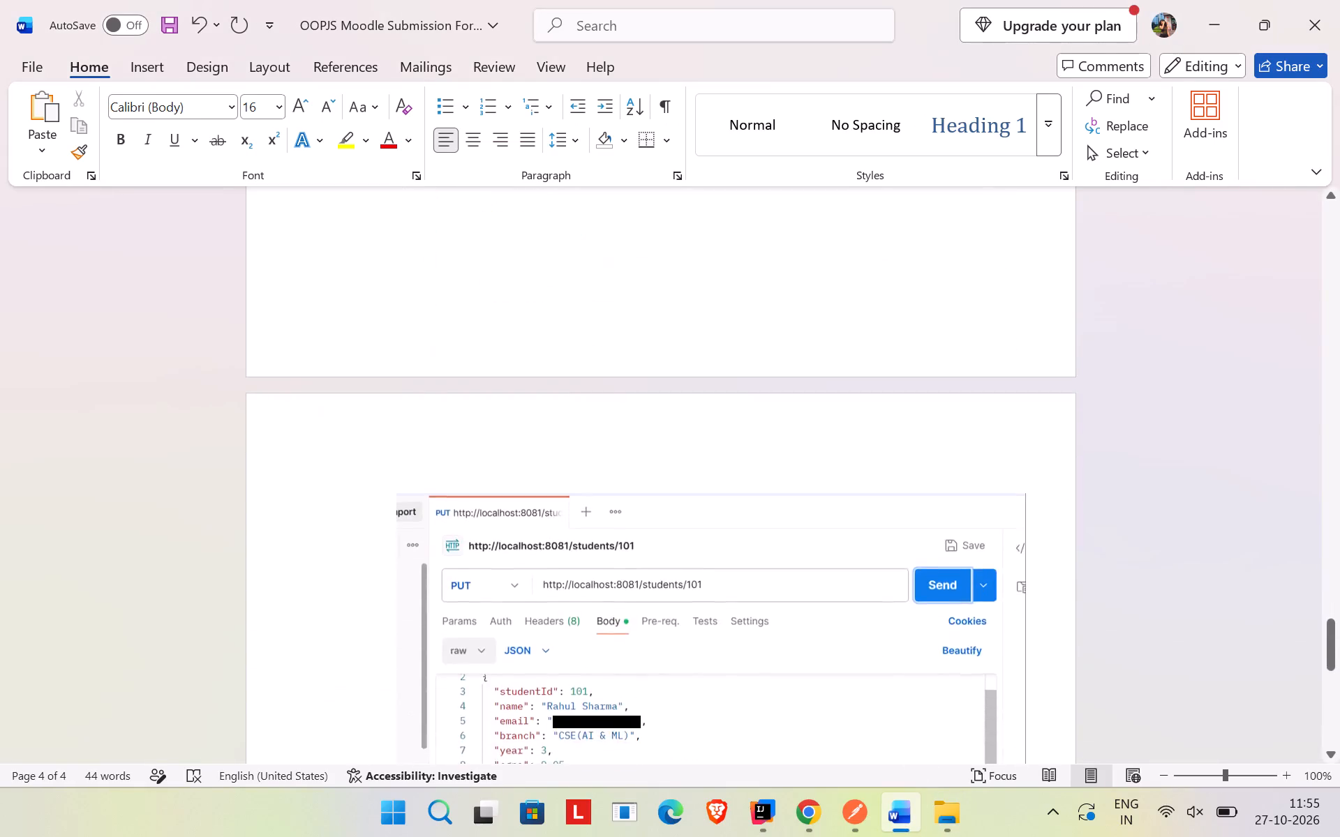
scroll(599, 511, down, 3)
scroll(599, 511, up, 2)
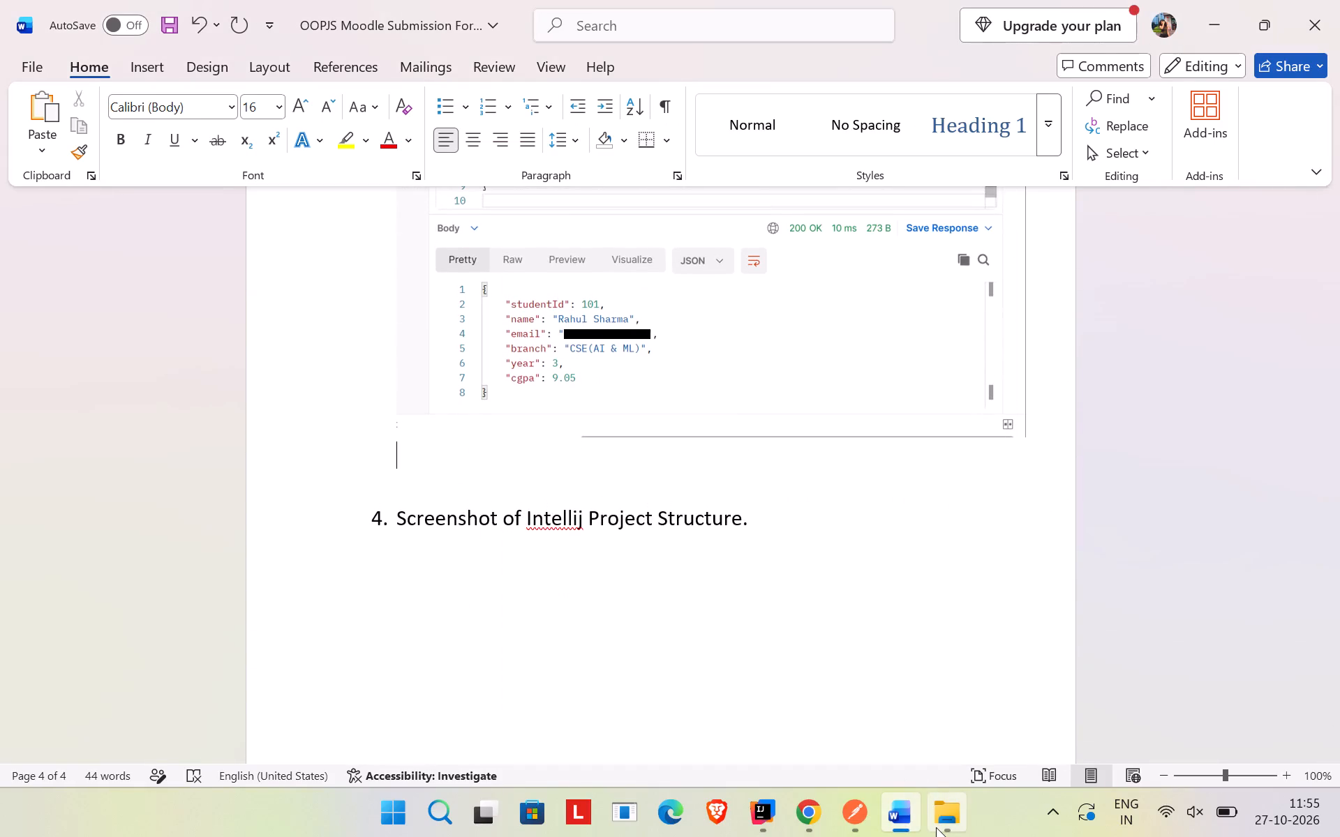
click(936, 827)
drag(897, 486, 891, 796)
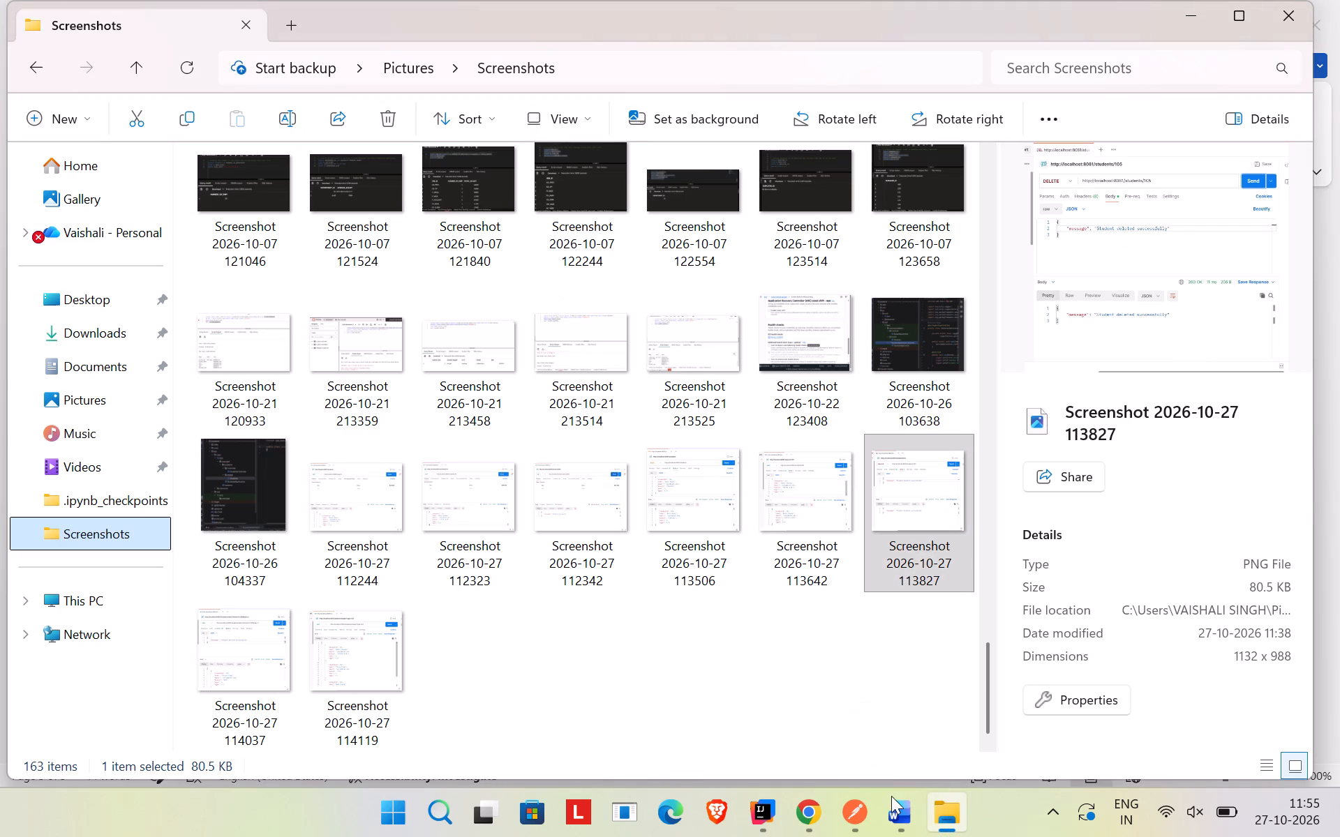
drag(891, 796, 618, 473)
scroll(618, 473, down, 3)
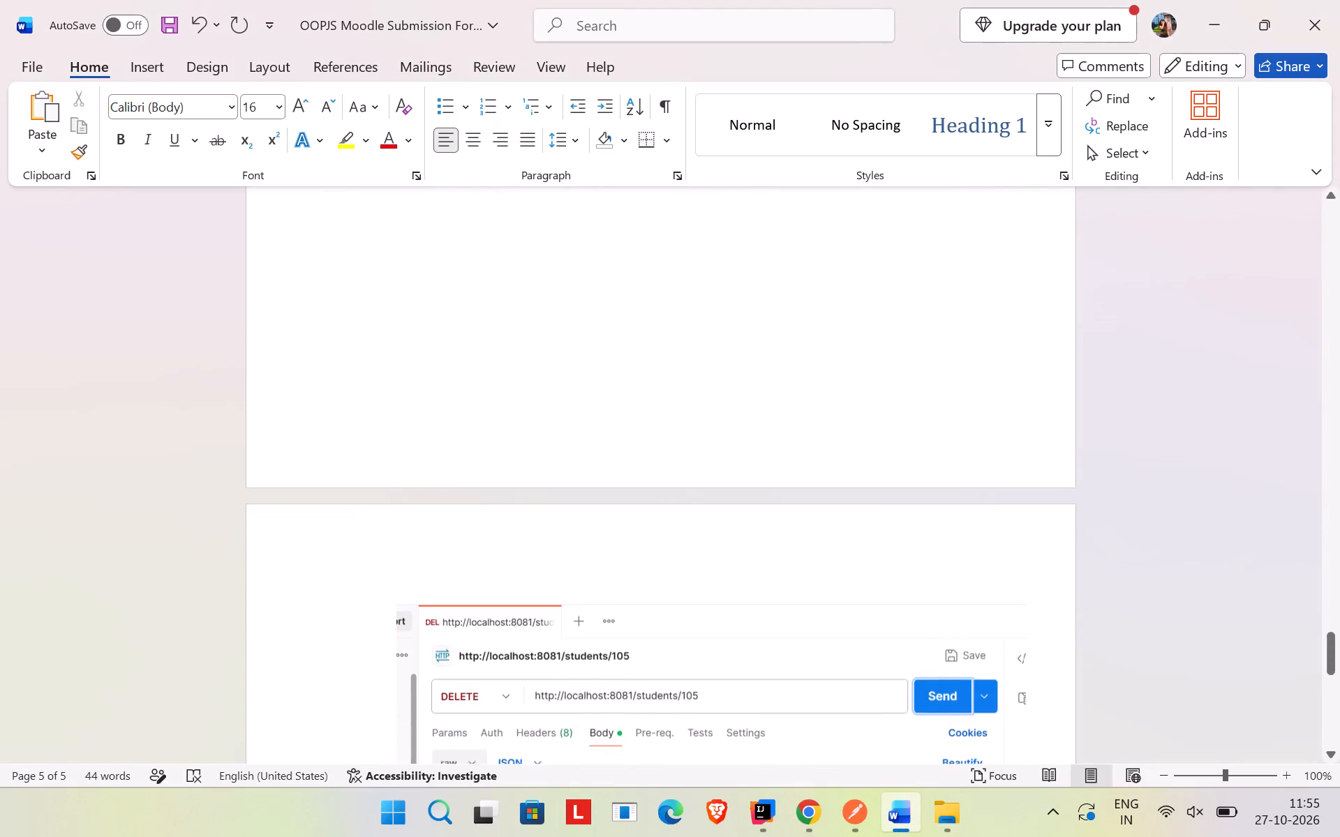
click(948, 812)
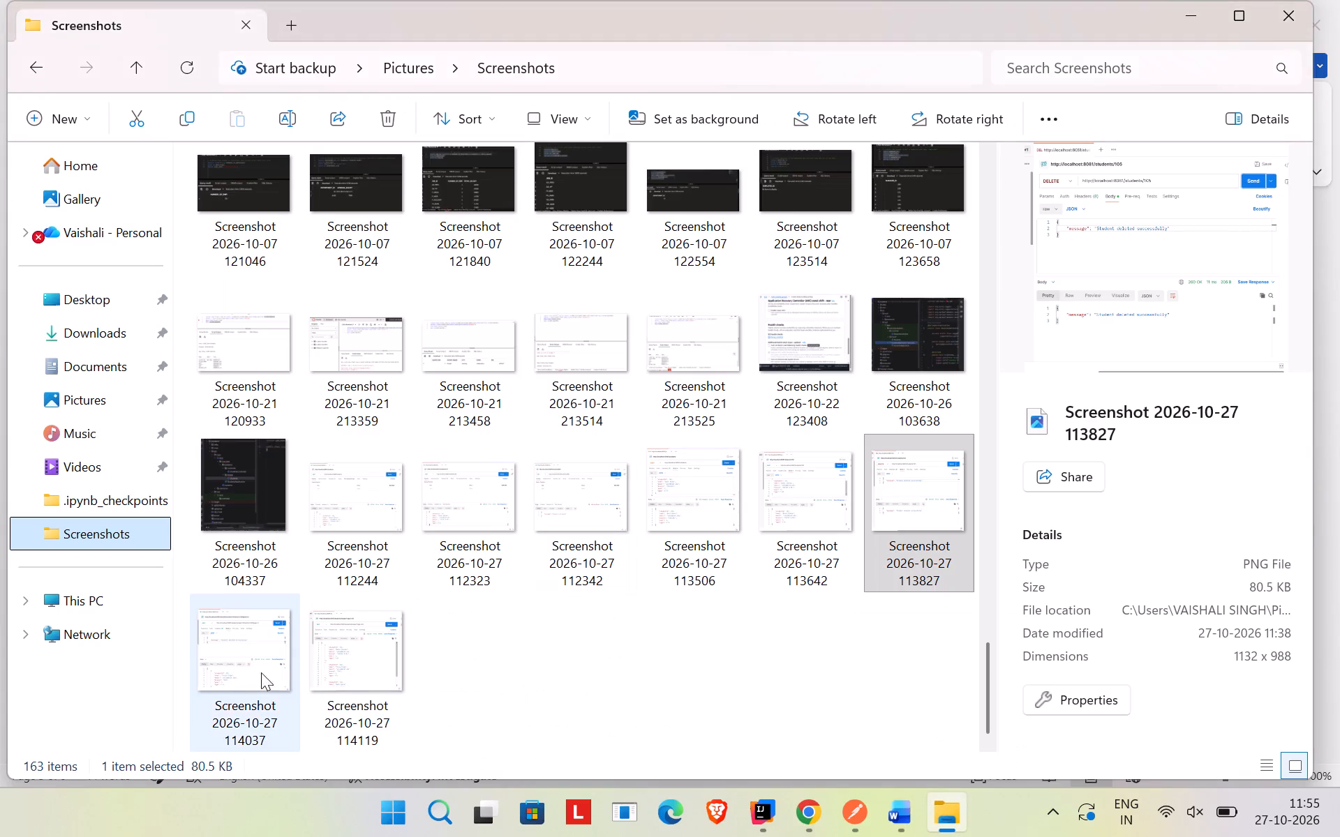
drag(234, 660, 897, 815)
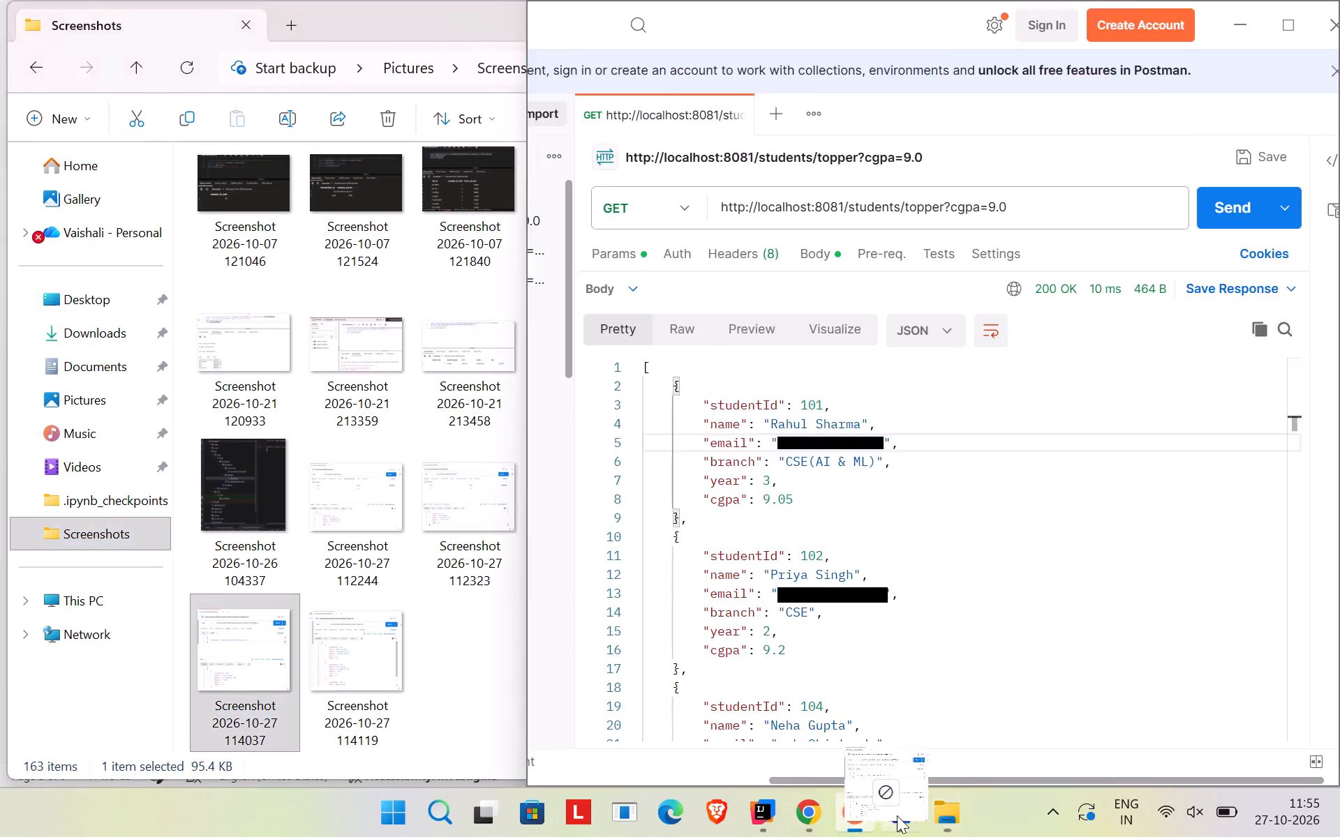
drag(897, 815, 660, 741)
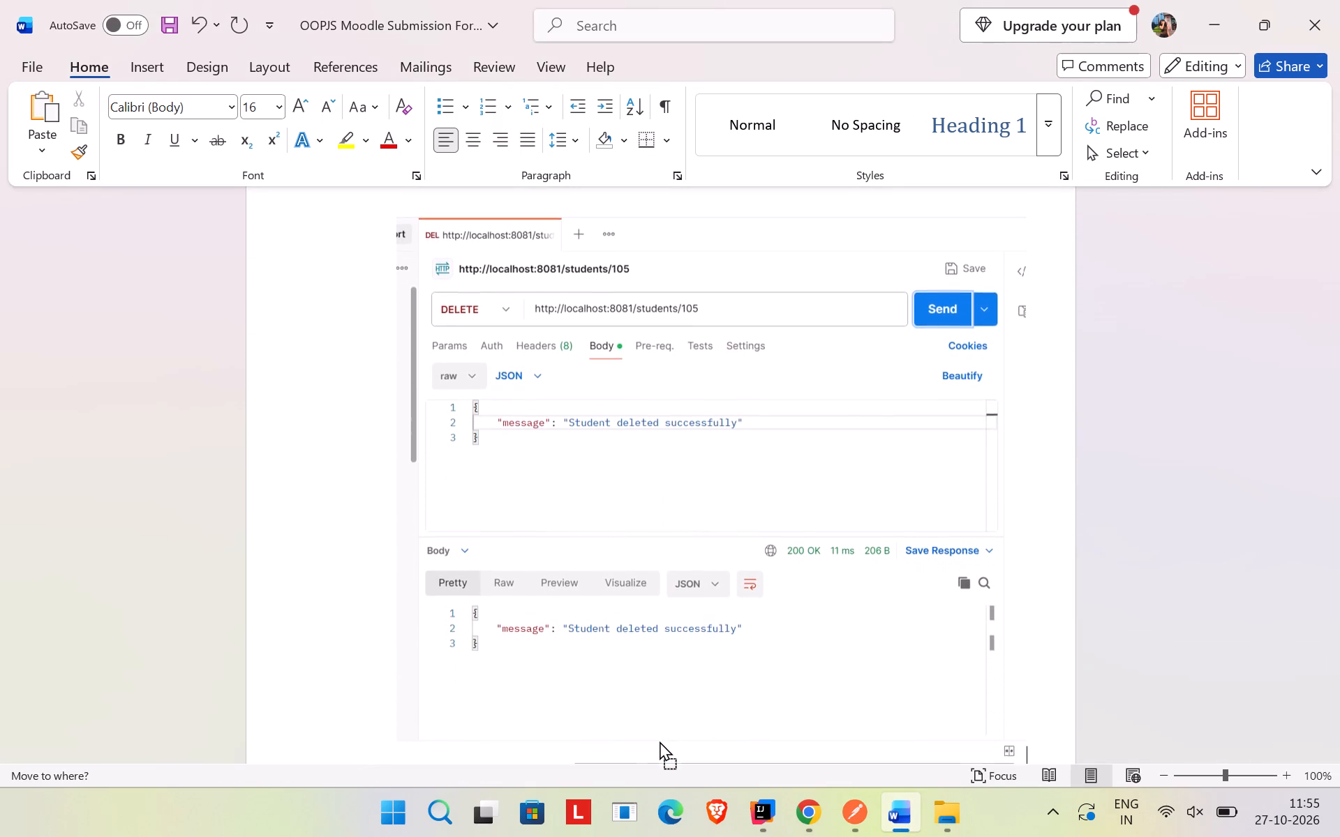
drag(660, 741, 835, 584)
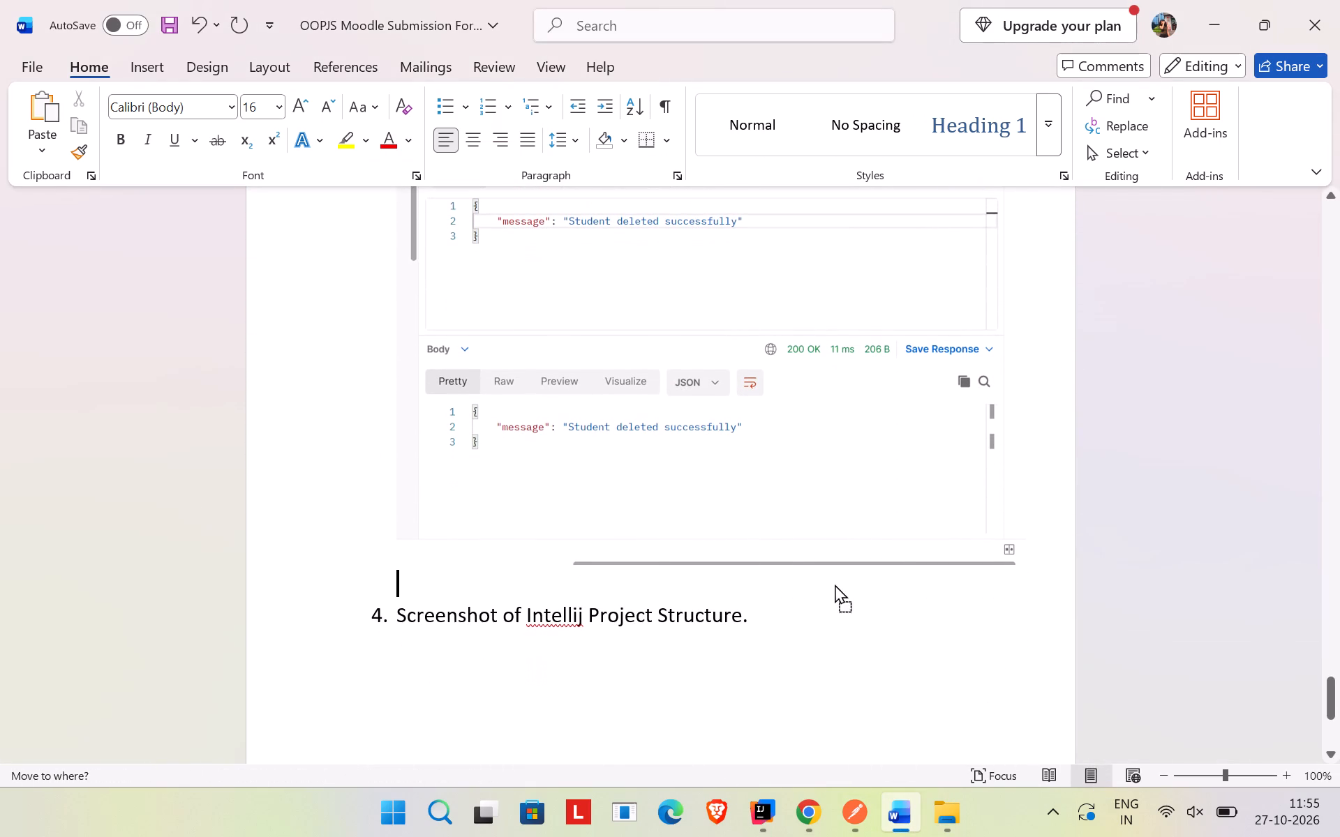
drag(835, 584, 531, 576)
scroll(531, 576, down, 6)
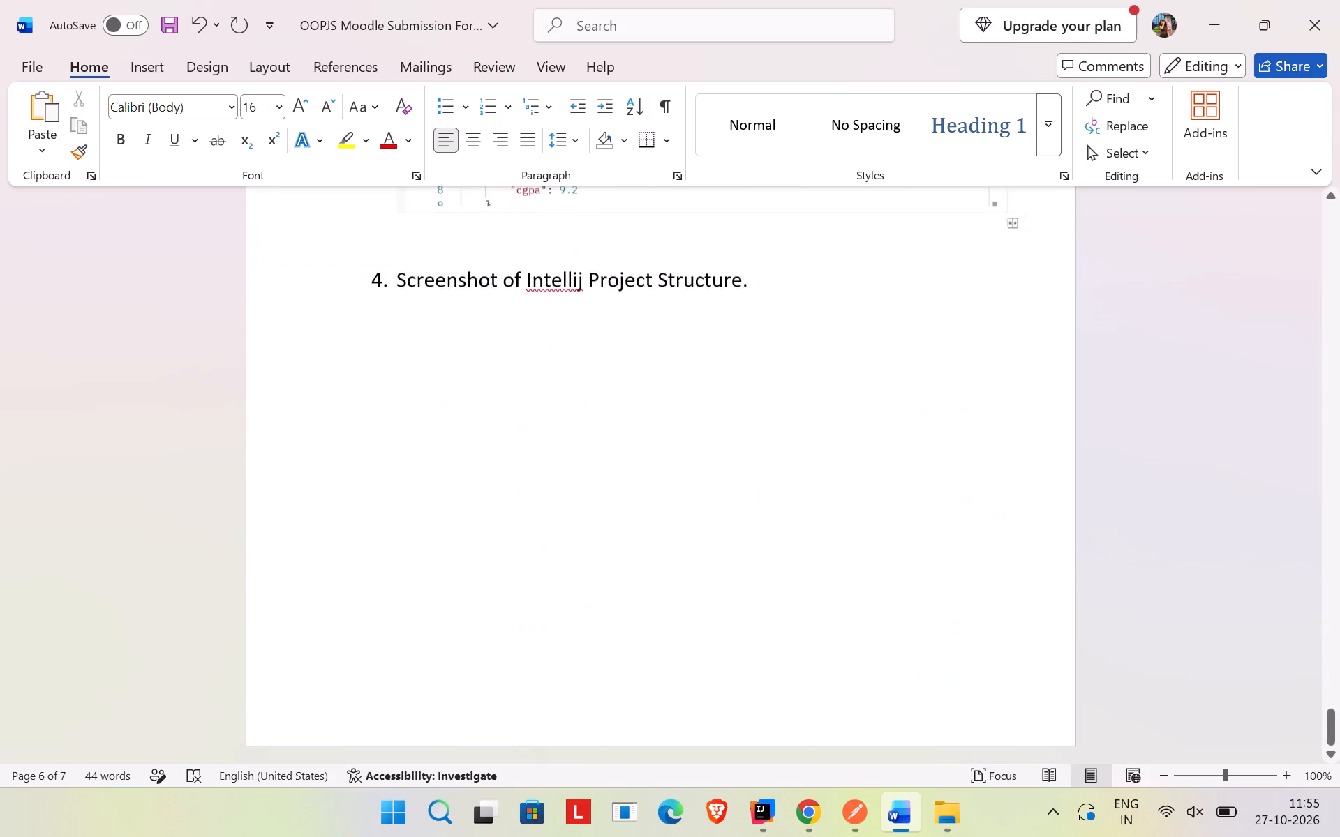
scroll(531, 576, up, 1)
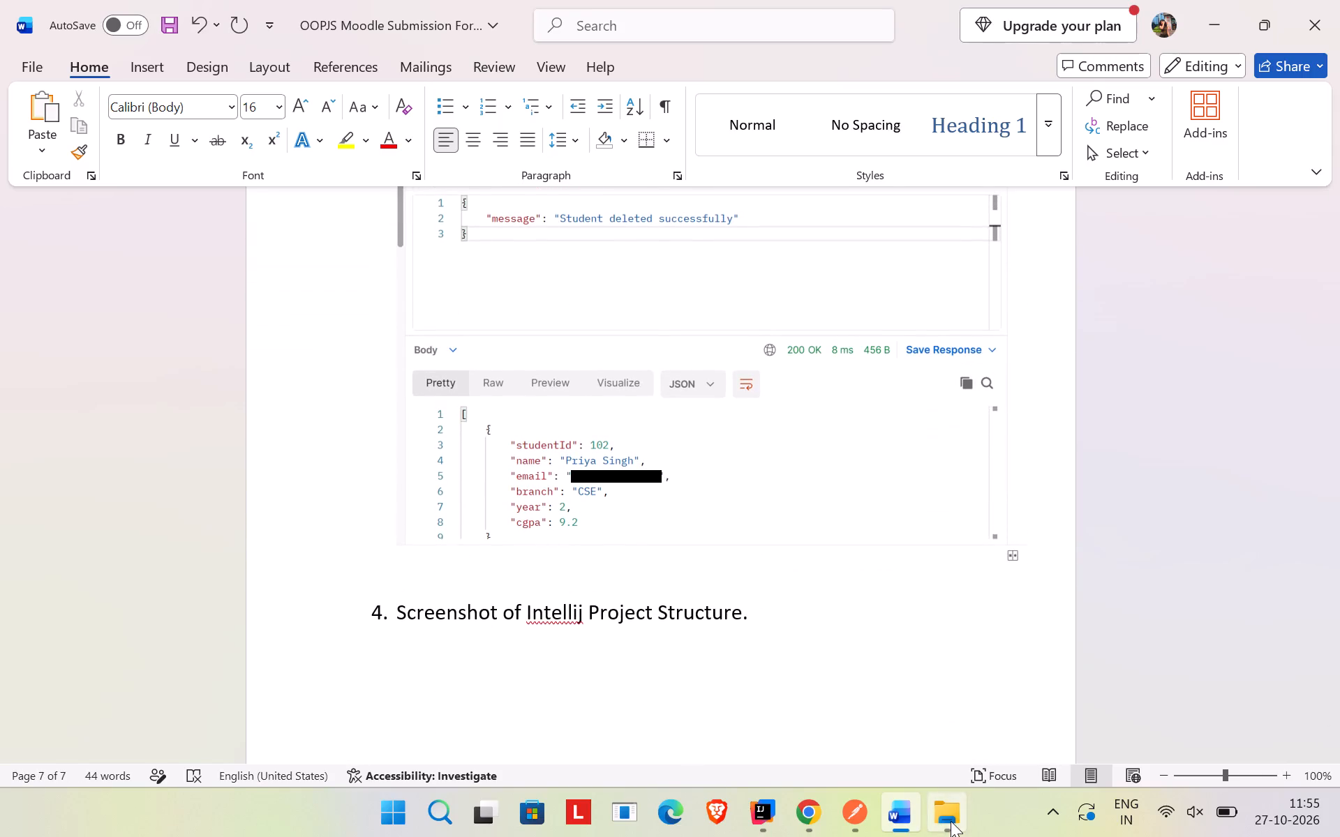
click(948, 821)
drag(358, 639, 878, 814)
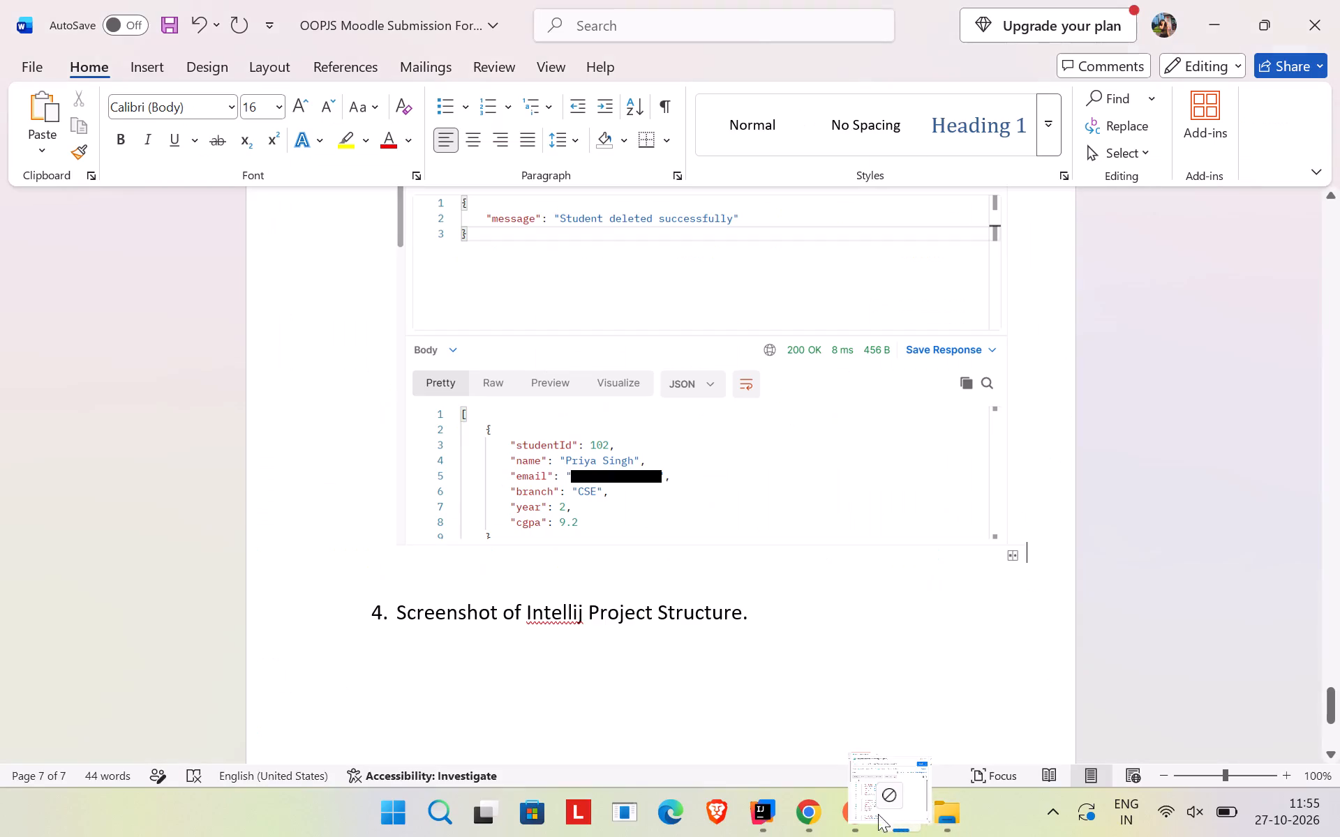
drag(878, 814, 451, 573)
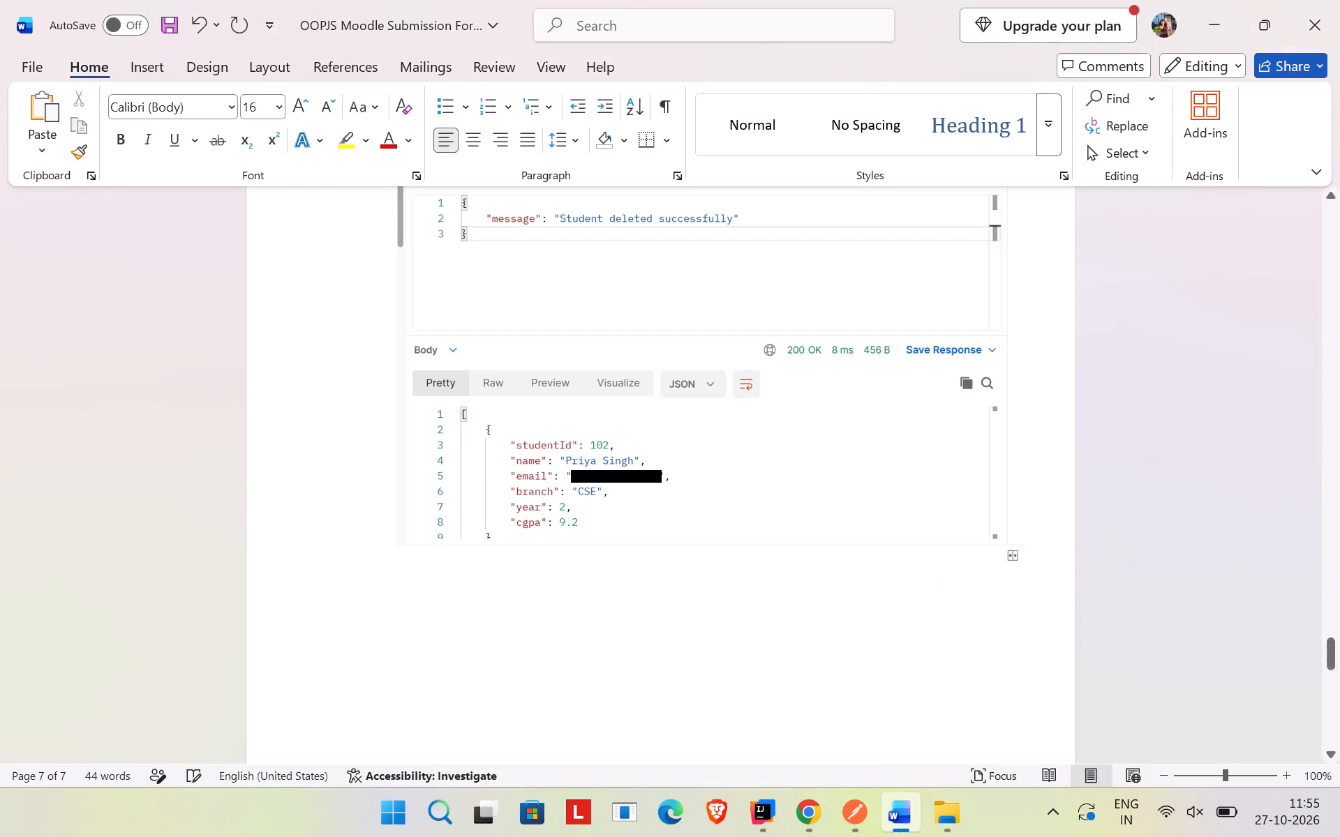
scroll(451, 573, down, 6)
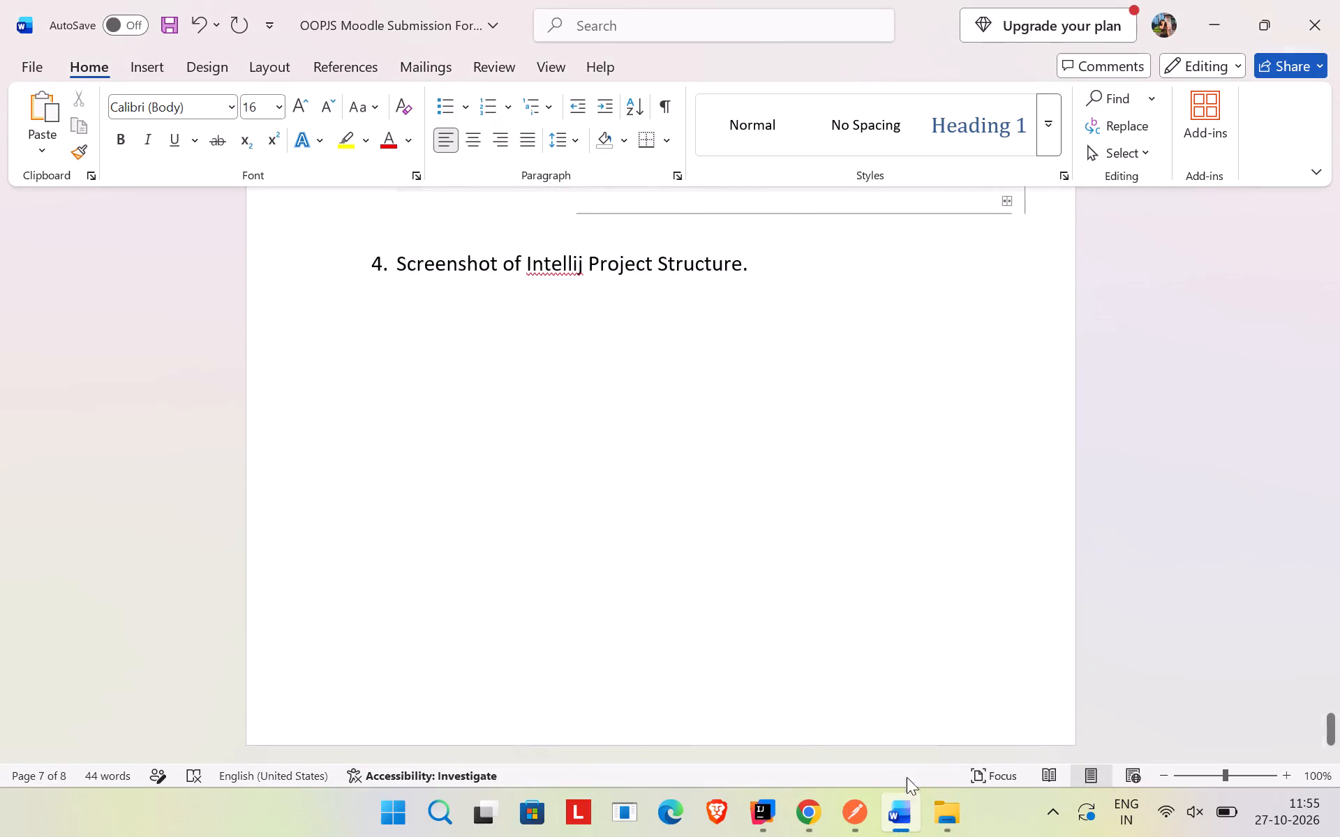
click(934, 822)
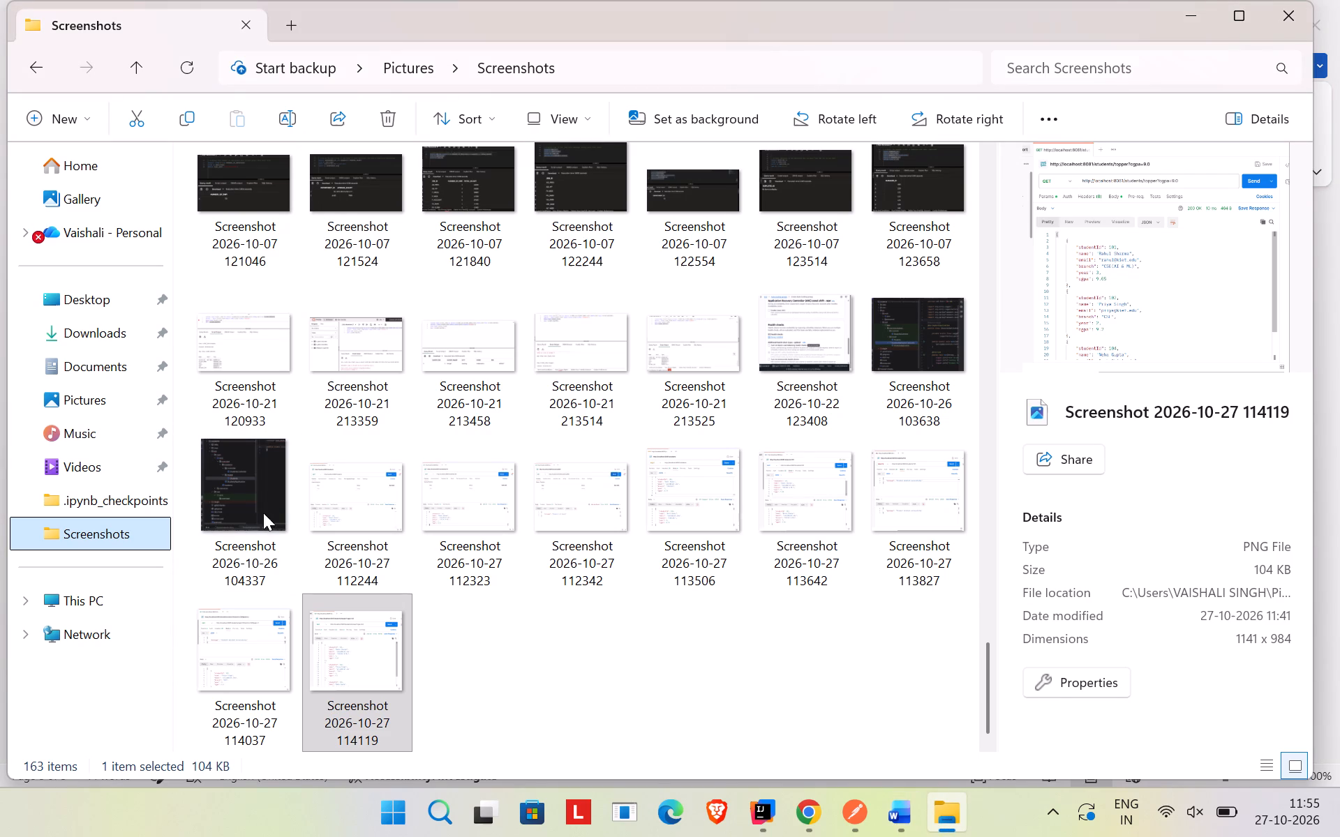
drag(313, 515, 343, 489)
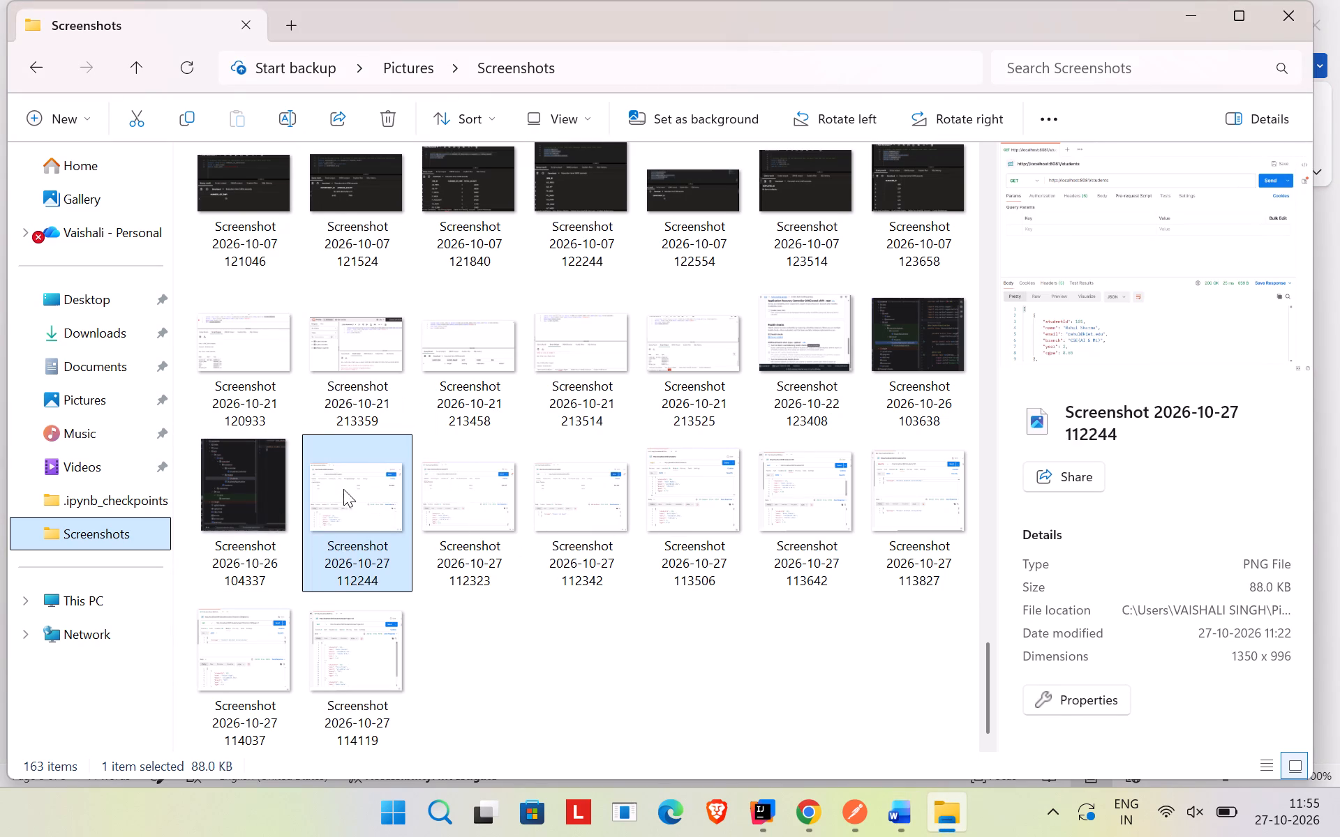
drag(362, 439, 366, 539)
click(475, 668)
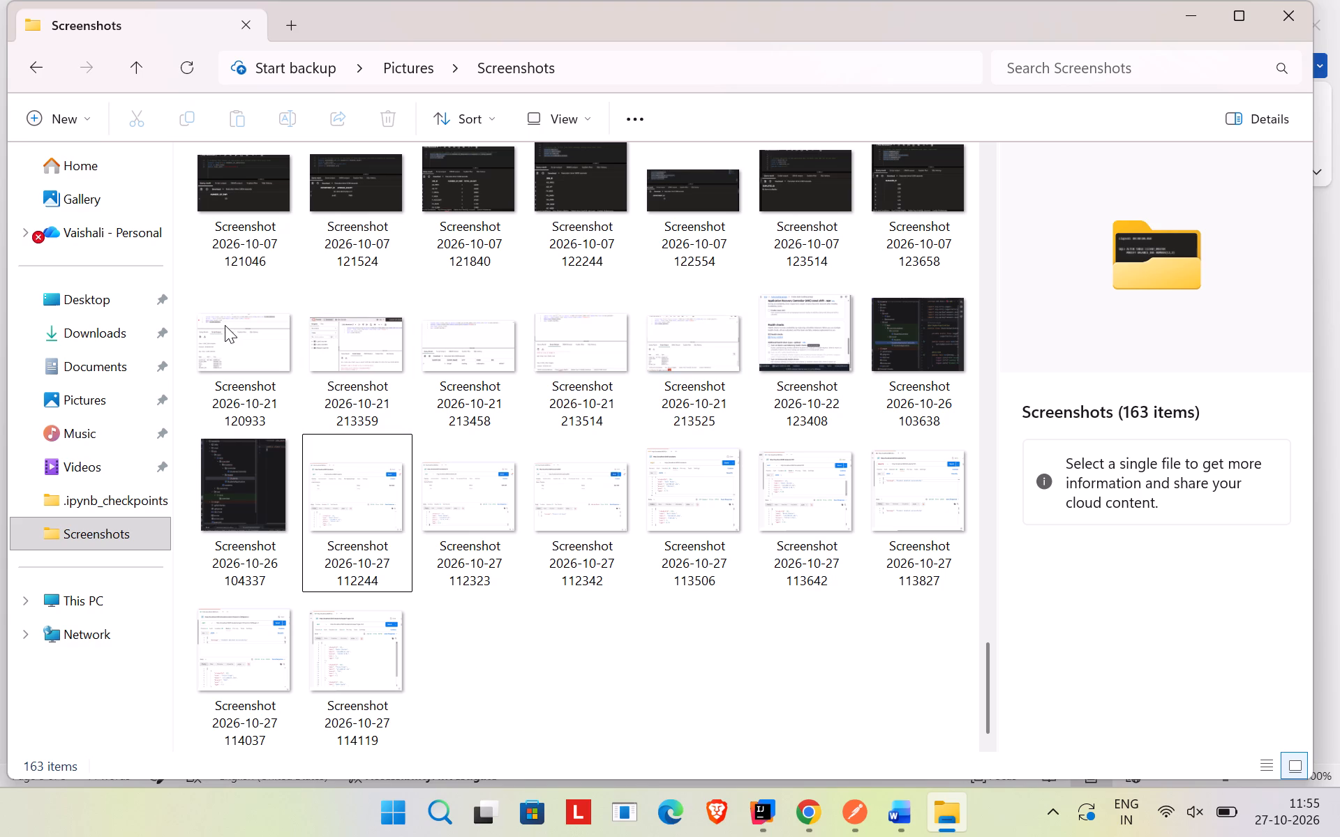
drag(225, 325, 365, 417)
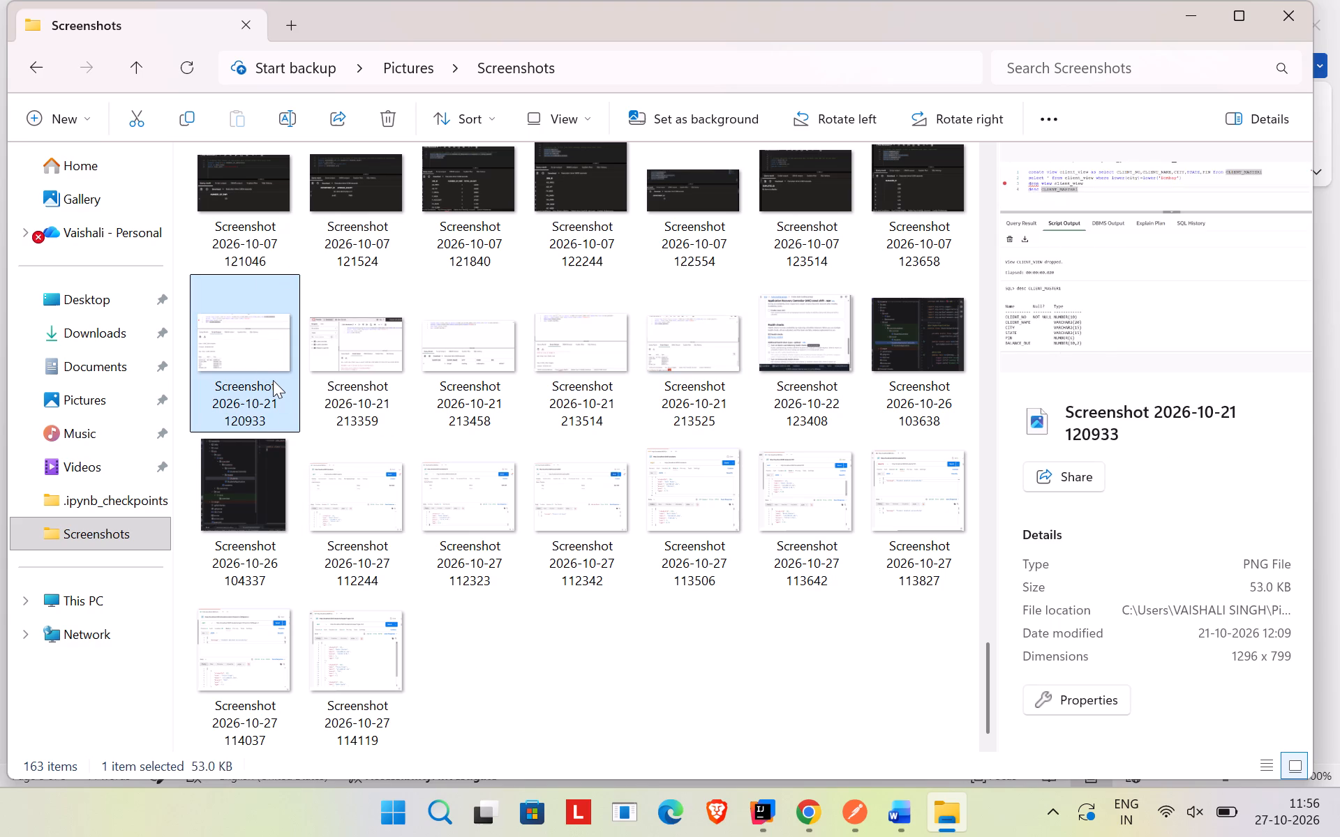
drag(273, 380, 390, 382)
drag(193, 278, 389, 340)
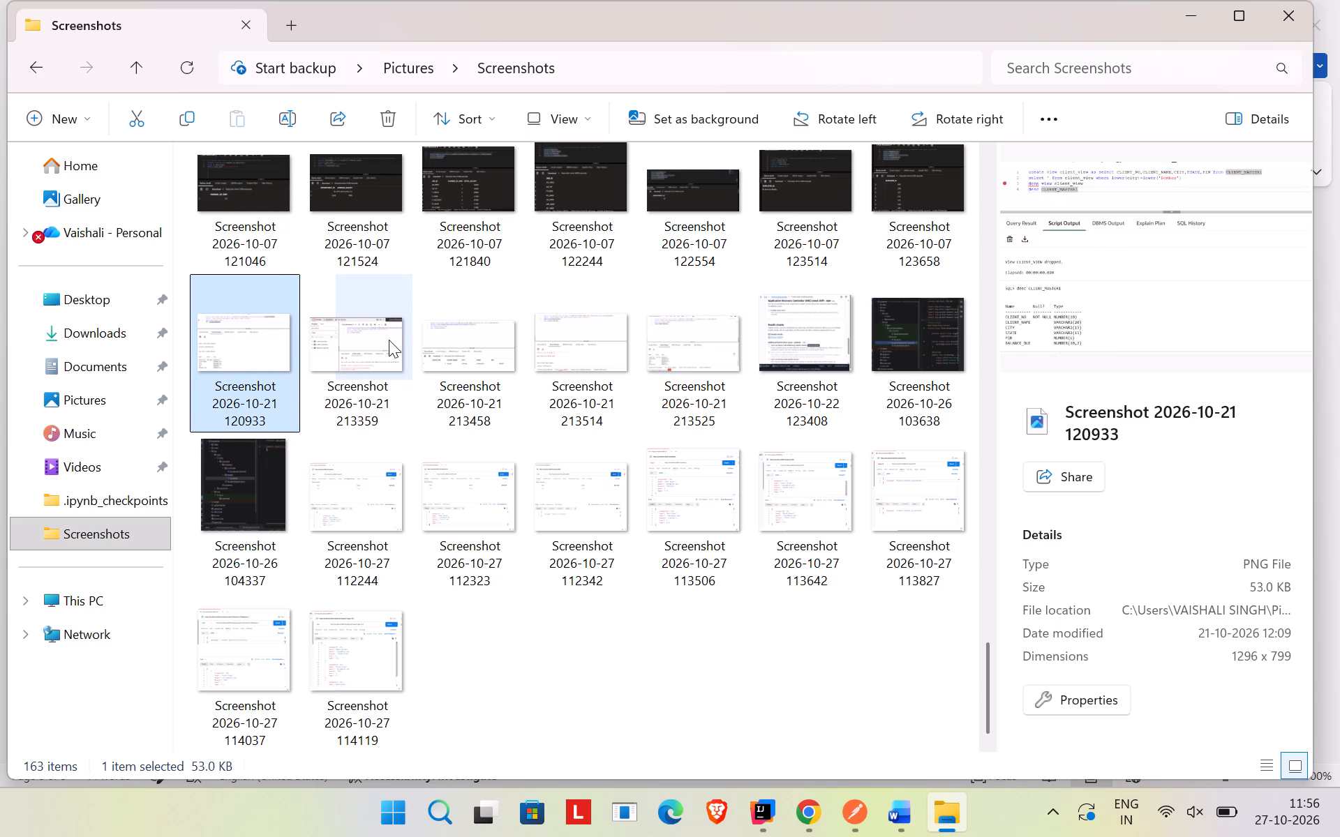
drag(209, 289, 344, 331)
click(344, 331)
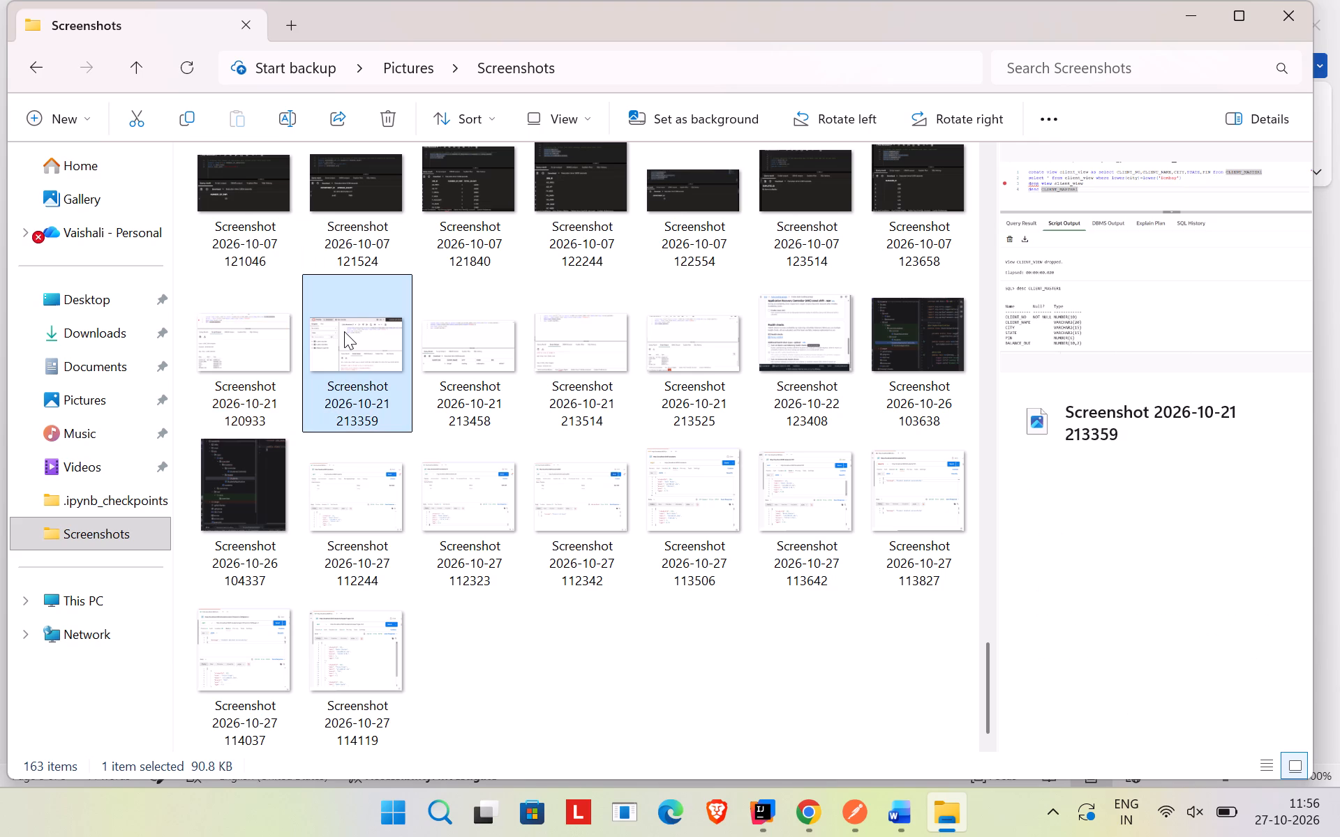
click(187, 332)
click(292, 470)
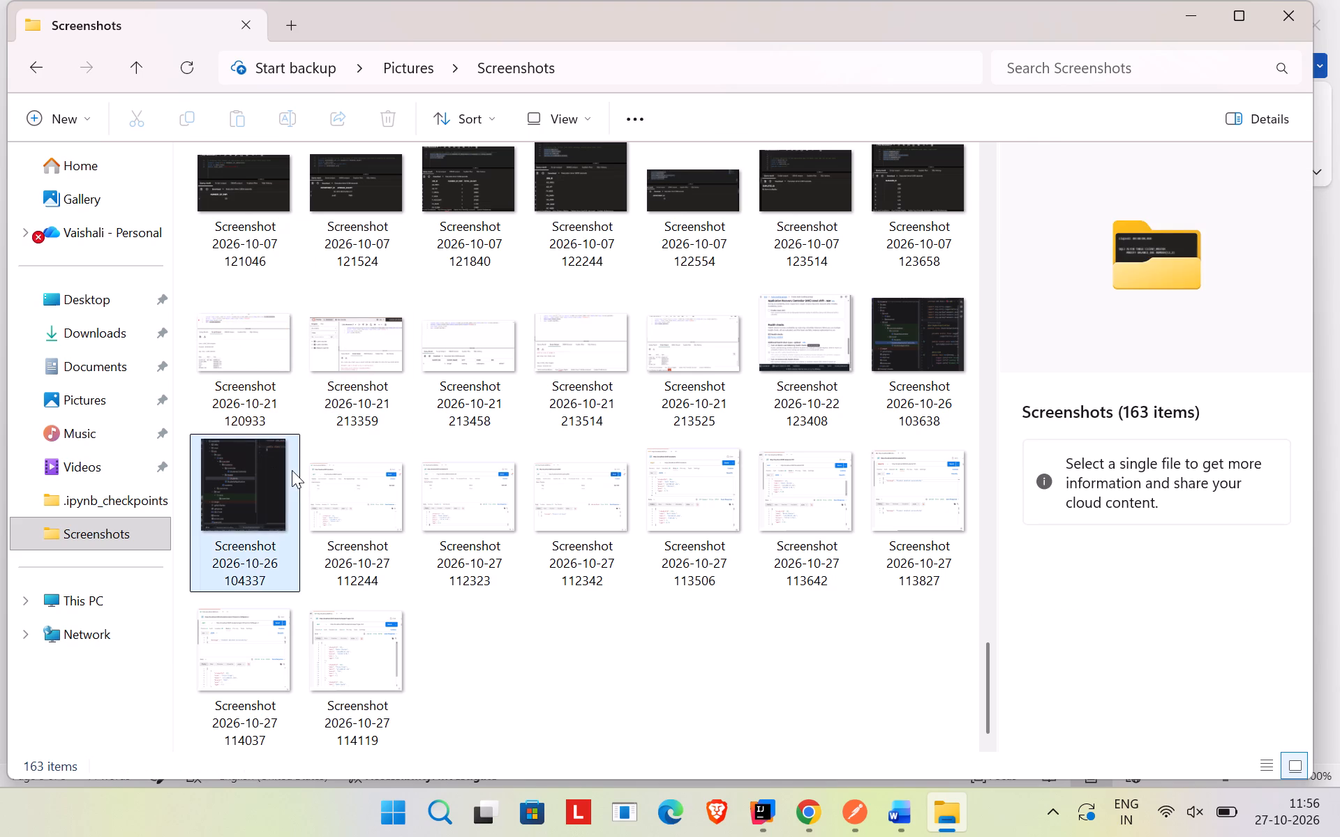
click(353, 485)
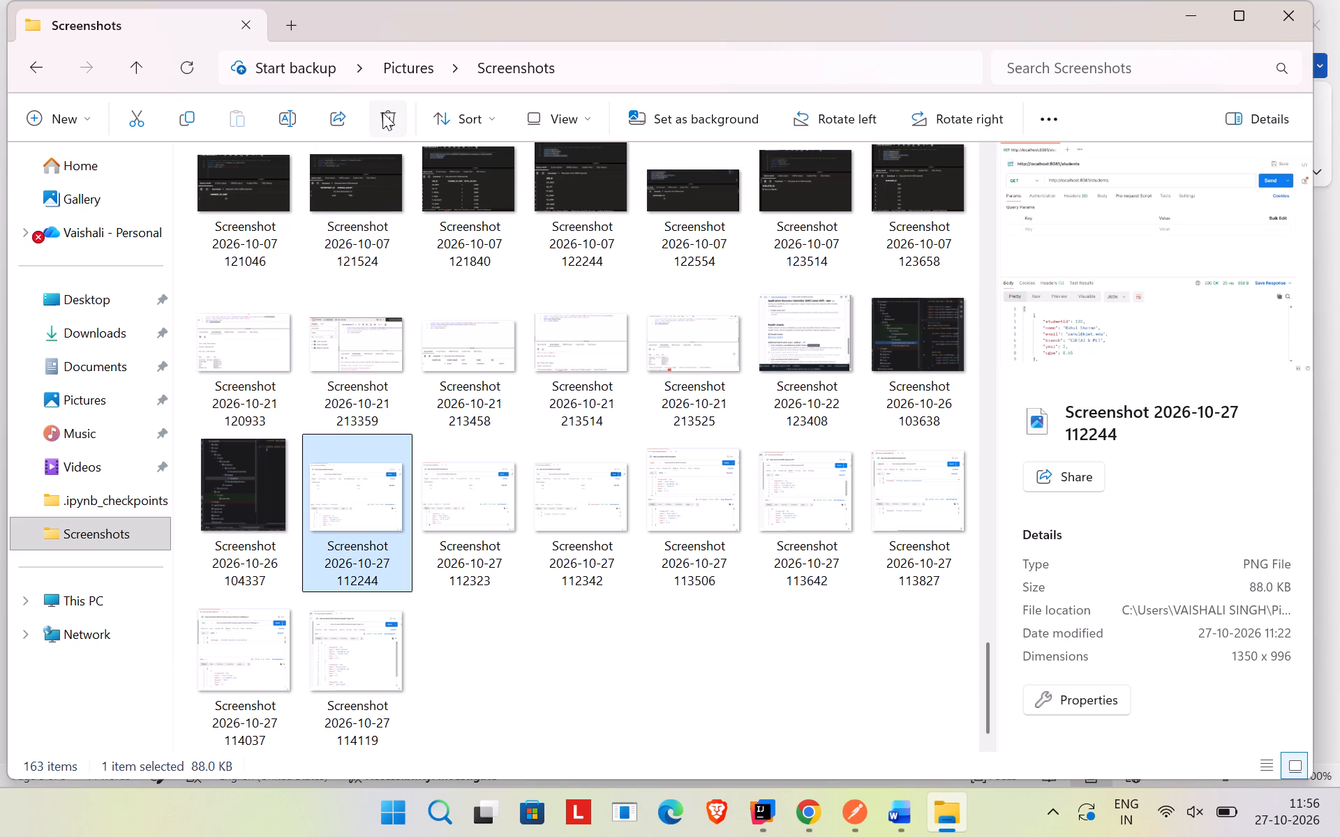
click(382, 112)
click(382, 112)
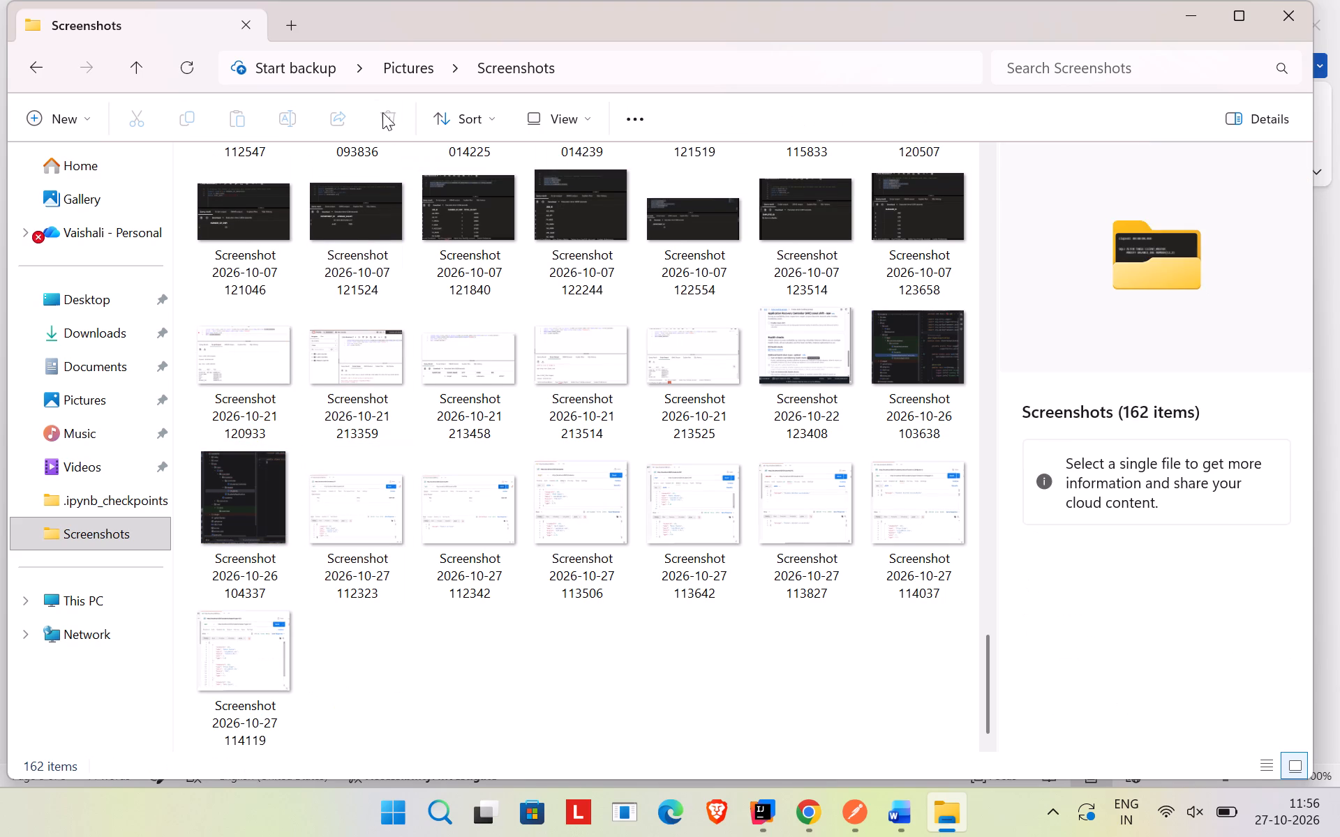
click(355, 539)
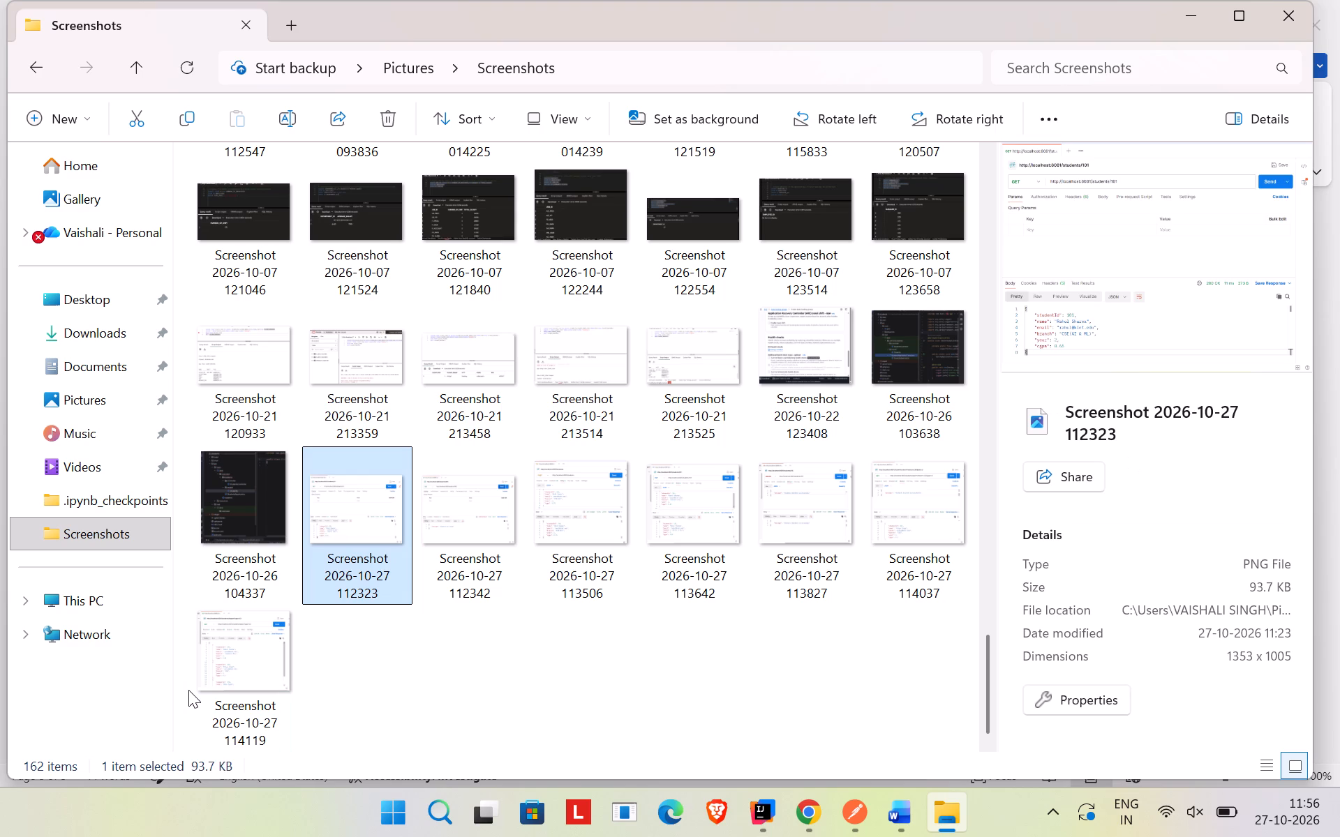
click(188, 690)
drag(245, 708, 230, 545)
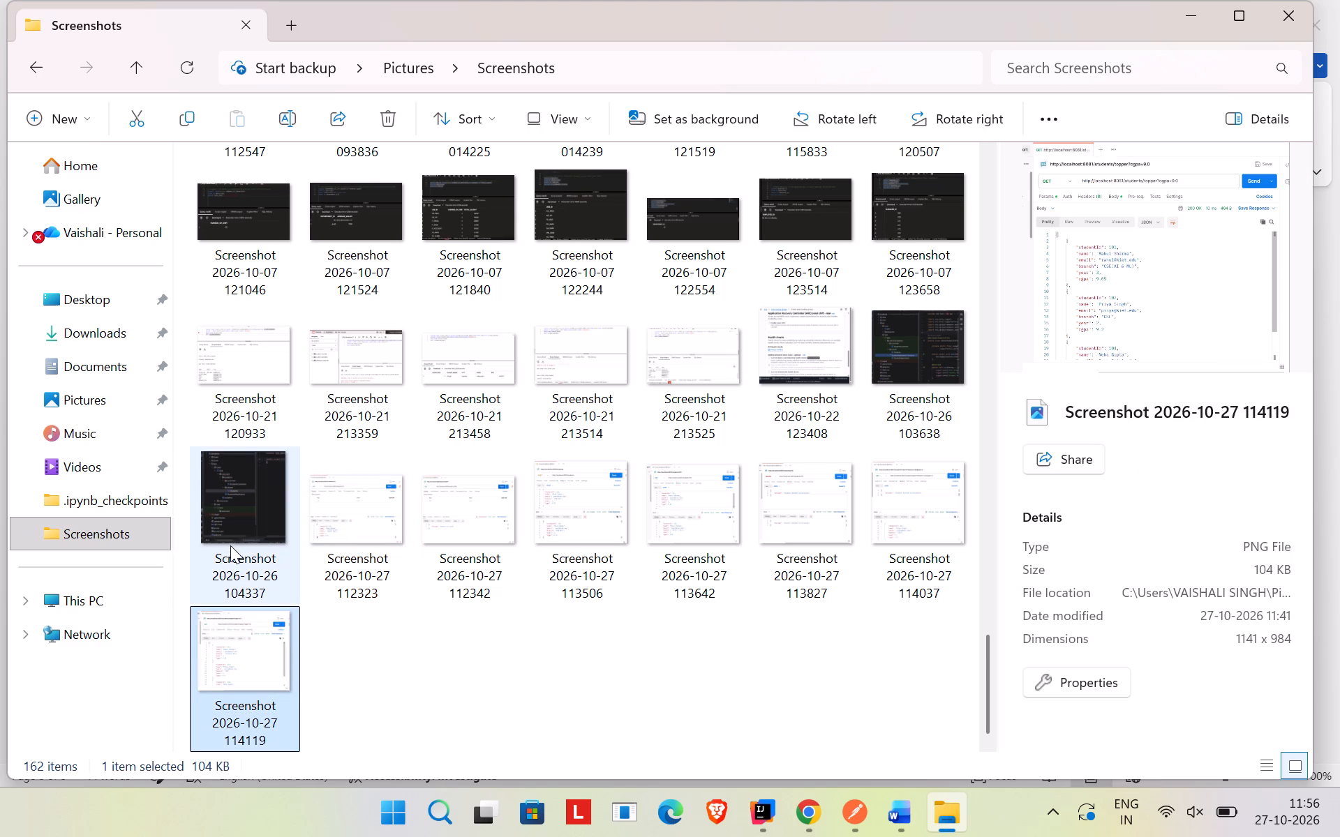
drag(218, 393, 302, 527)
drag(184, 308, 318, 347)
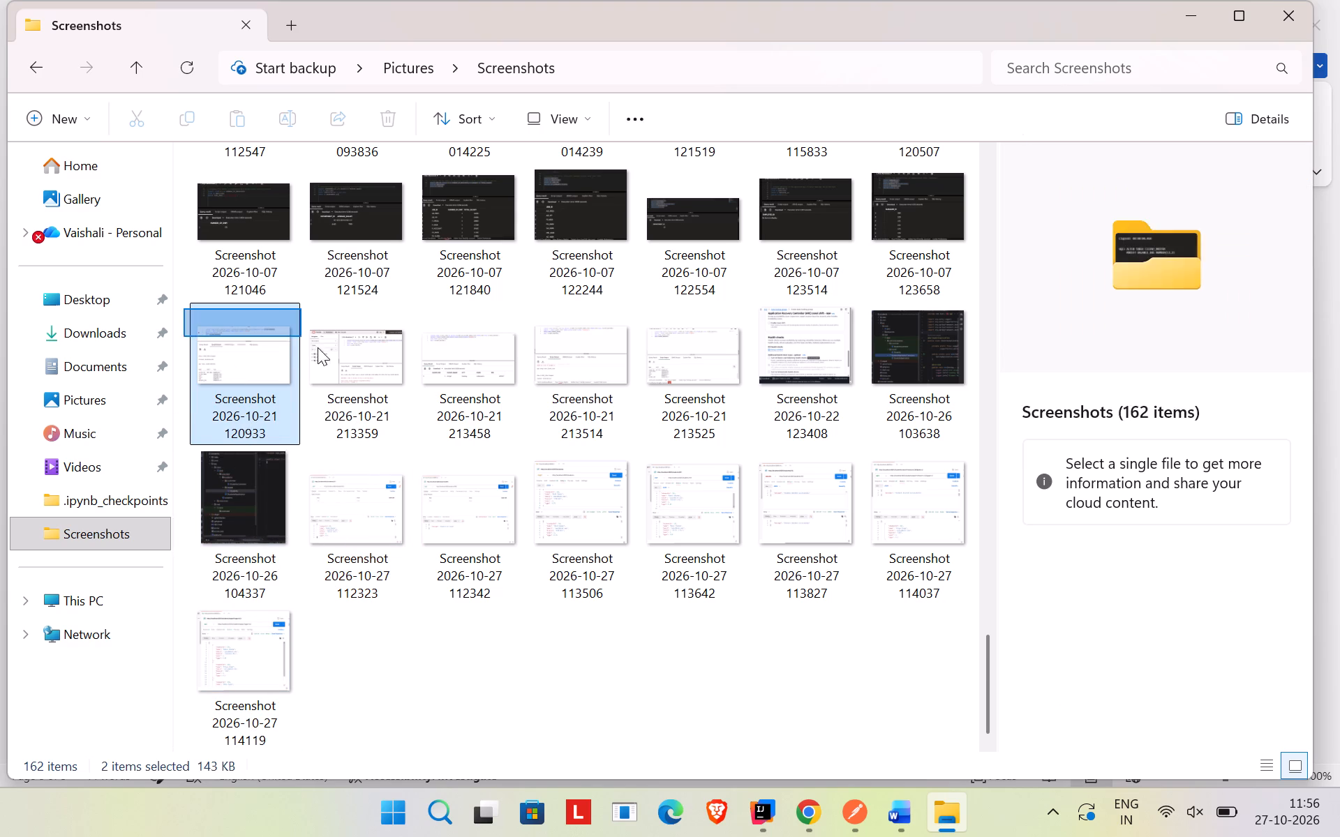
drag(318, 347, 934, 606)
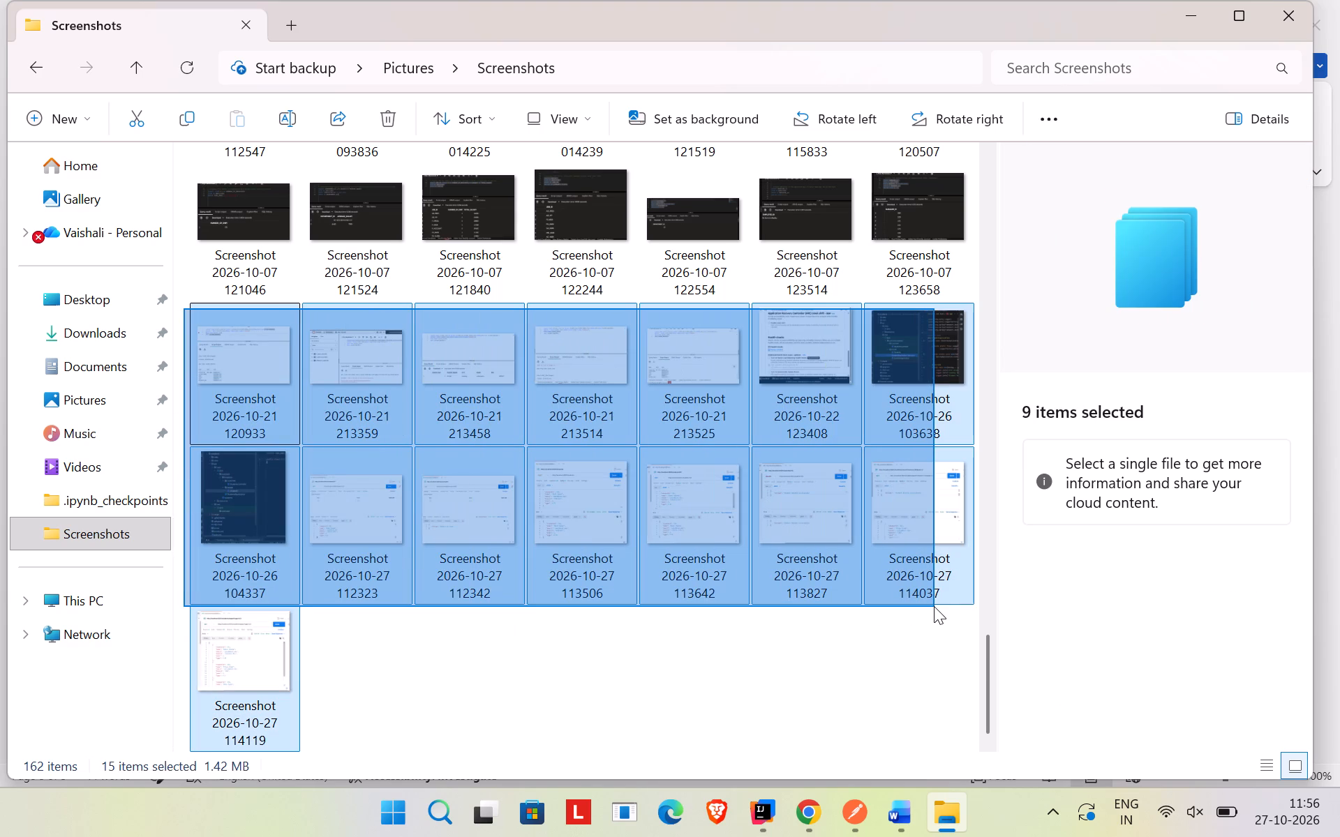
drag(934, 606, 944, 621)
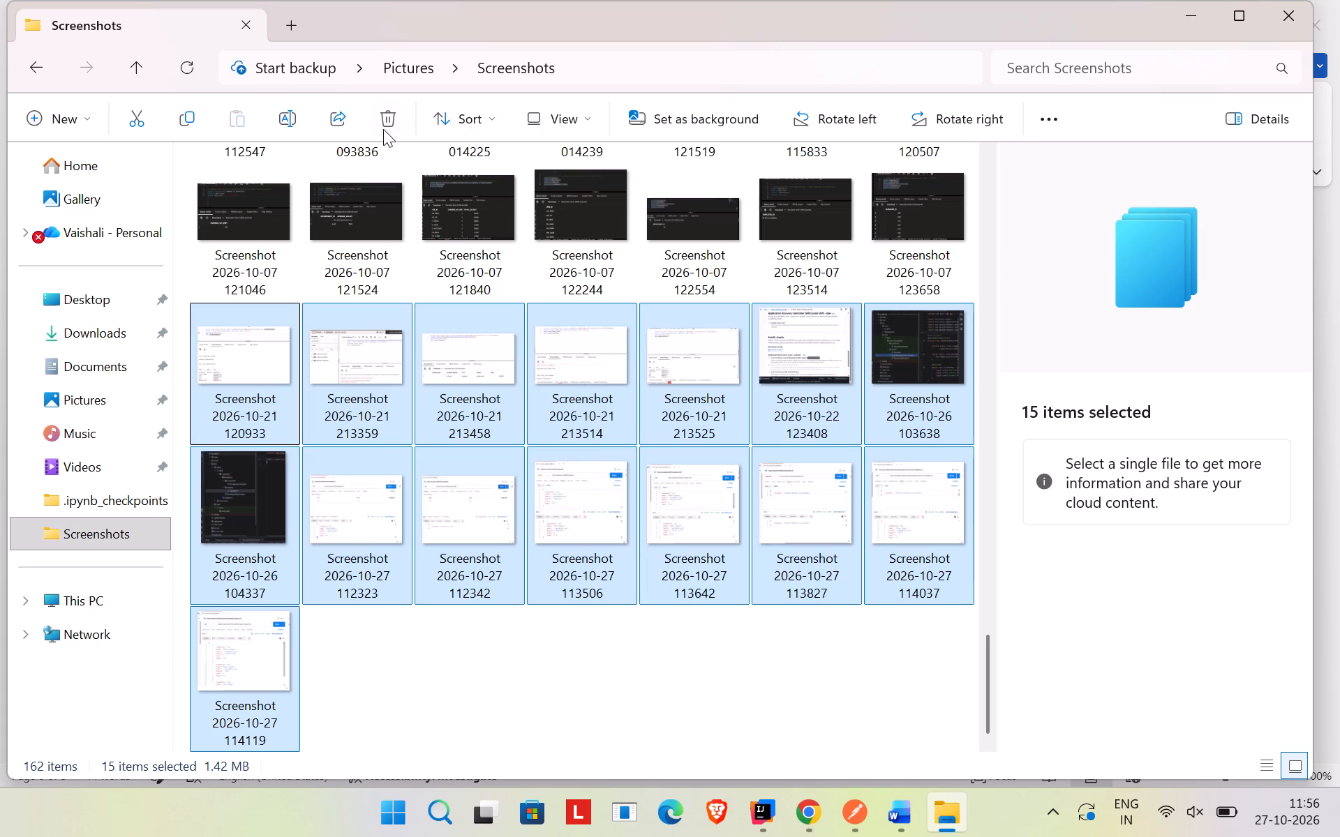
click(380, 128)
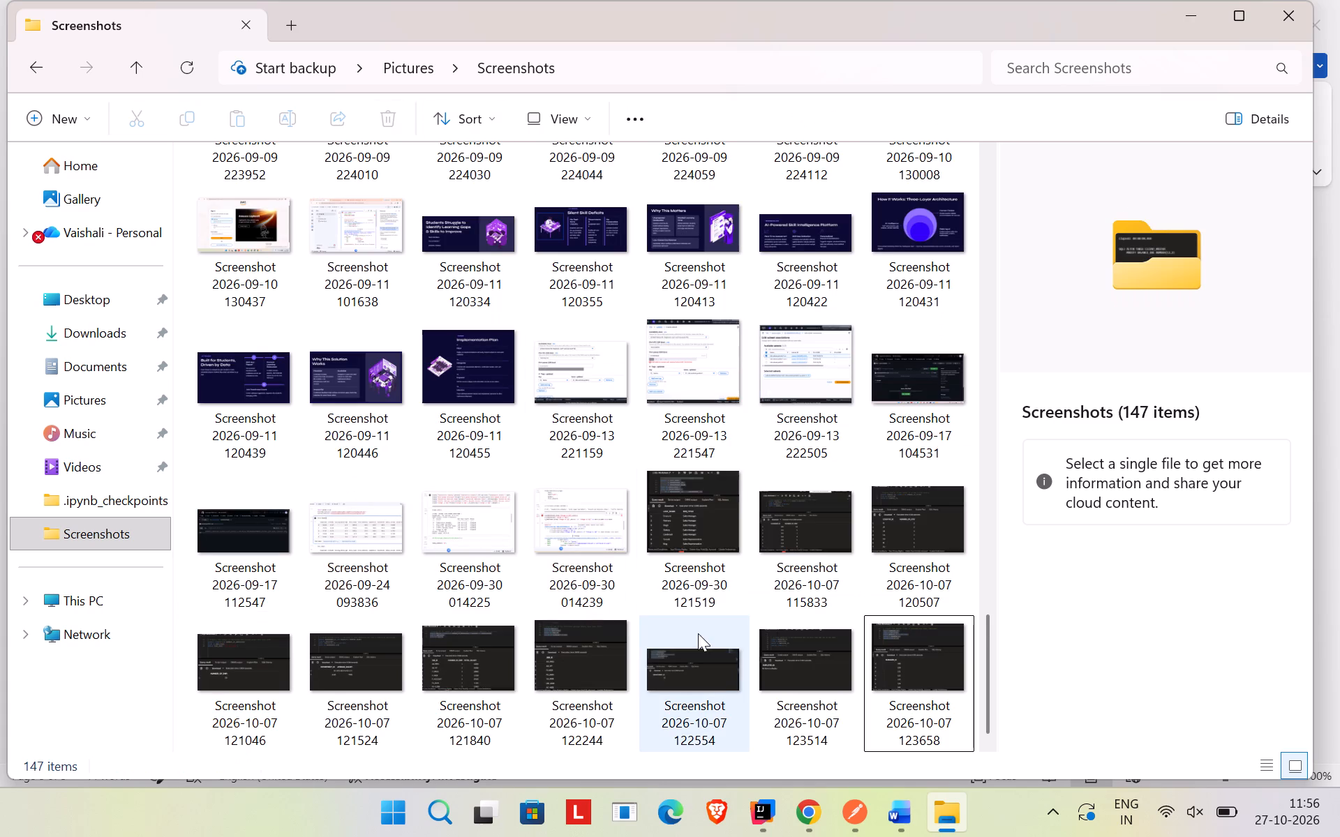
Check the Student-Management-API repository page in Chrome and the end of section 3 around heading 4 in the Word document.
click(826, 819)
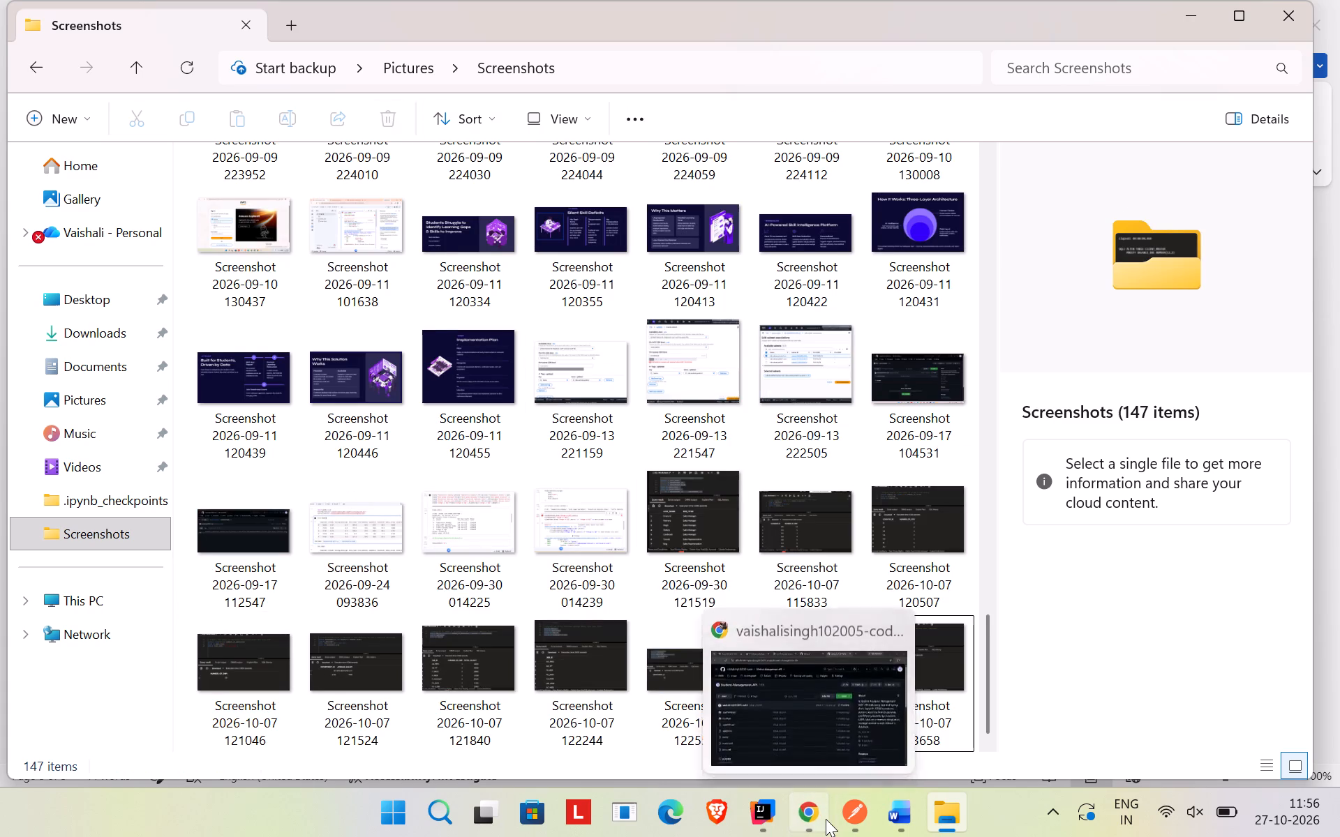
scroll(630, 421, up, 1)
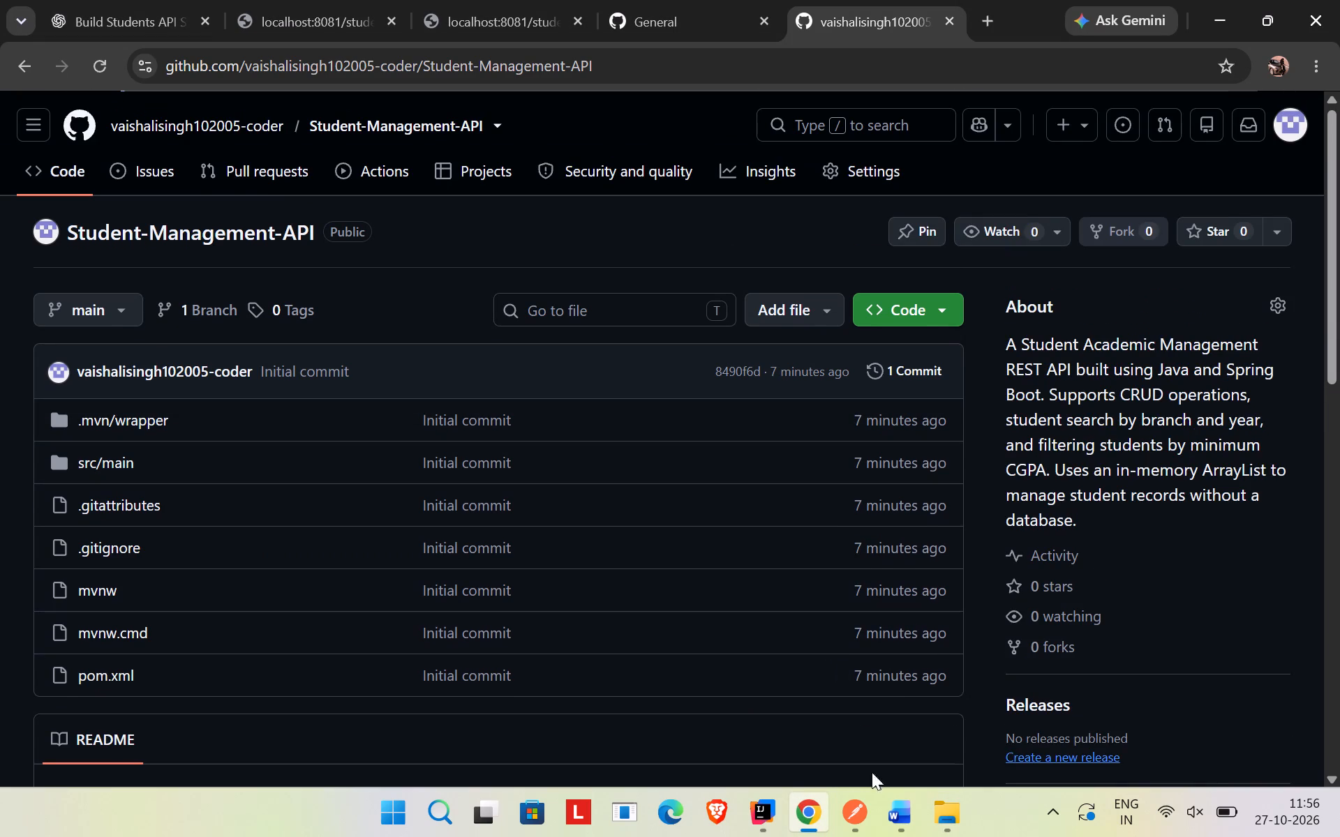
click(901, 815)
scroll(600, 370, up, 3)
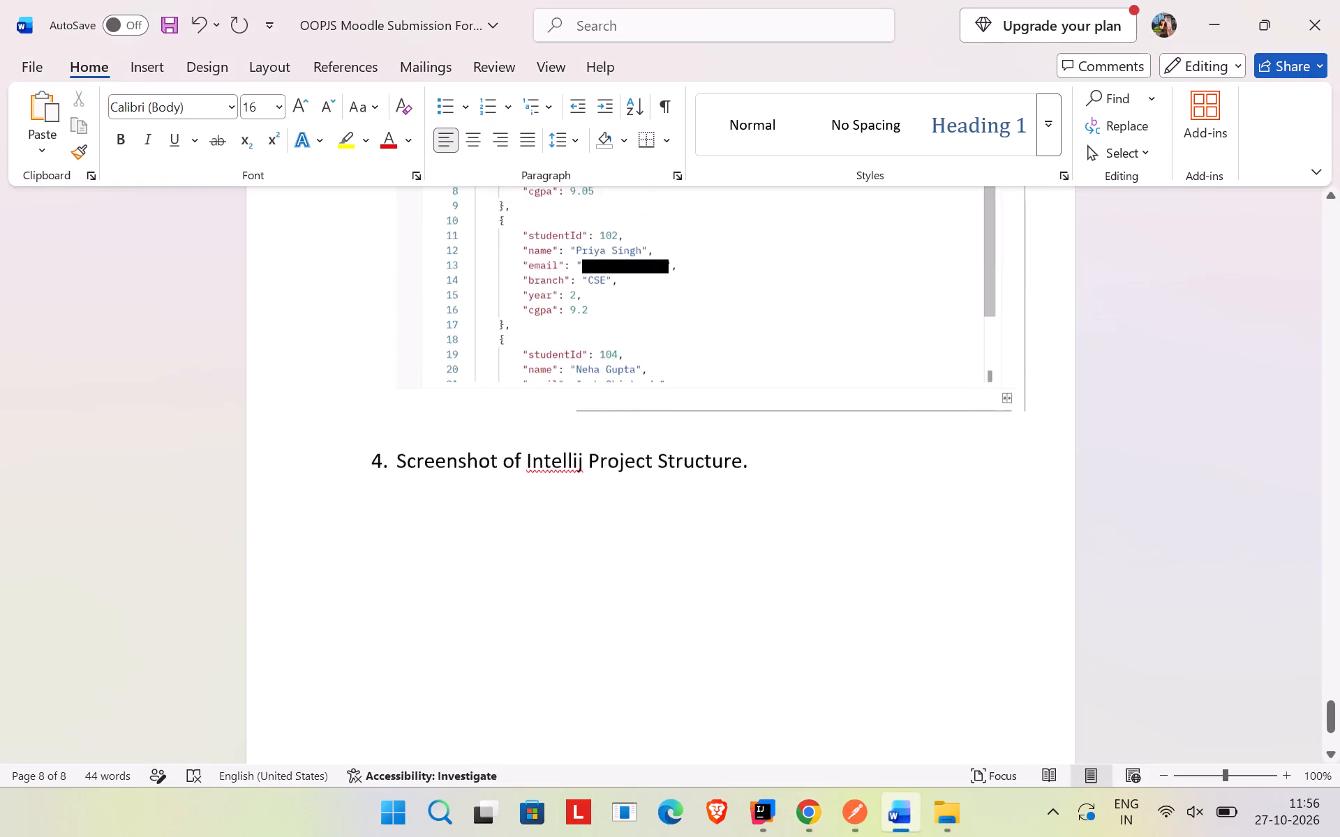
scroll(600, 370, up, 3)
scroll(600, 370, down, 3)
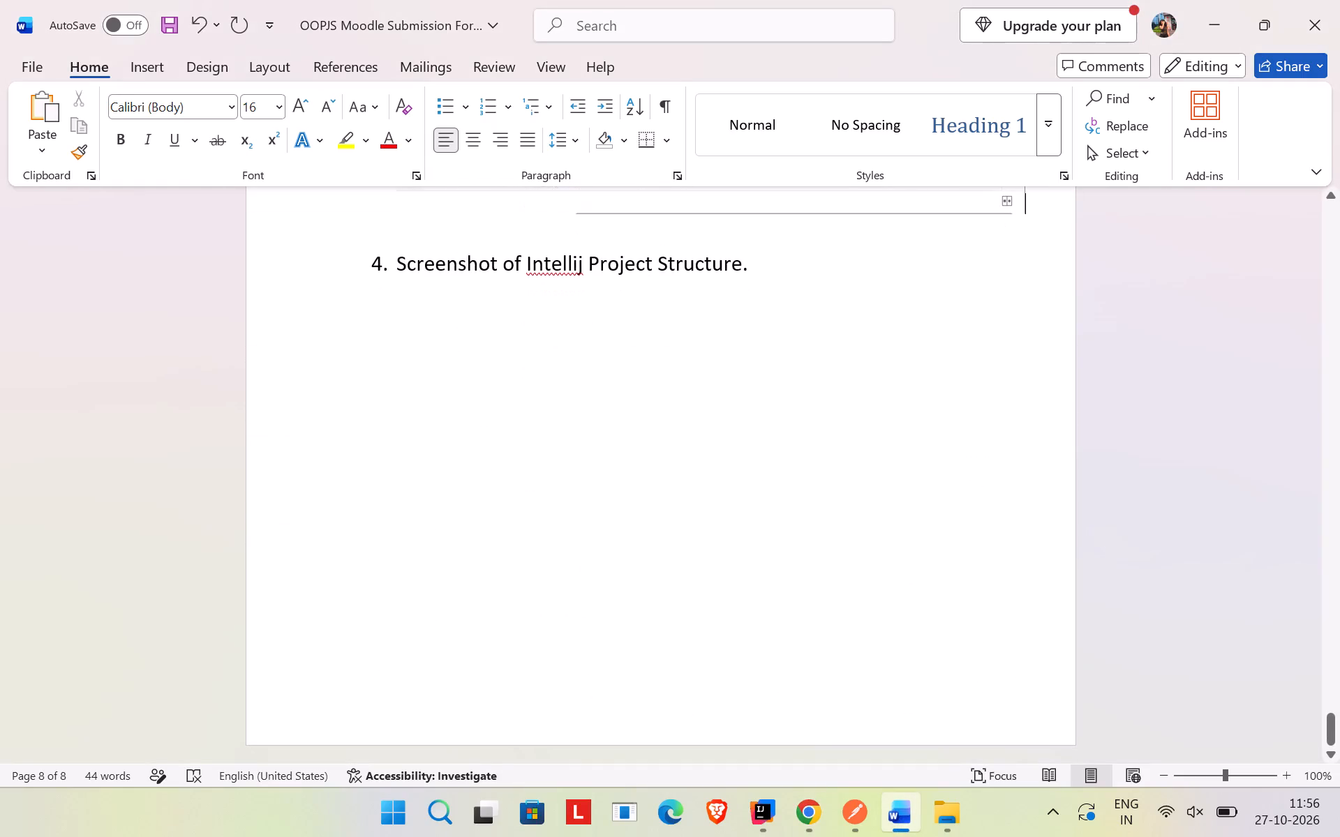
Switch to the students project in IntelliJ IDEA and maximize its window.
click(762, 799)
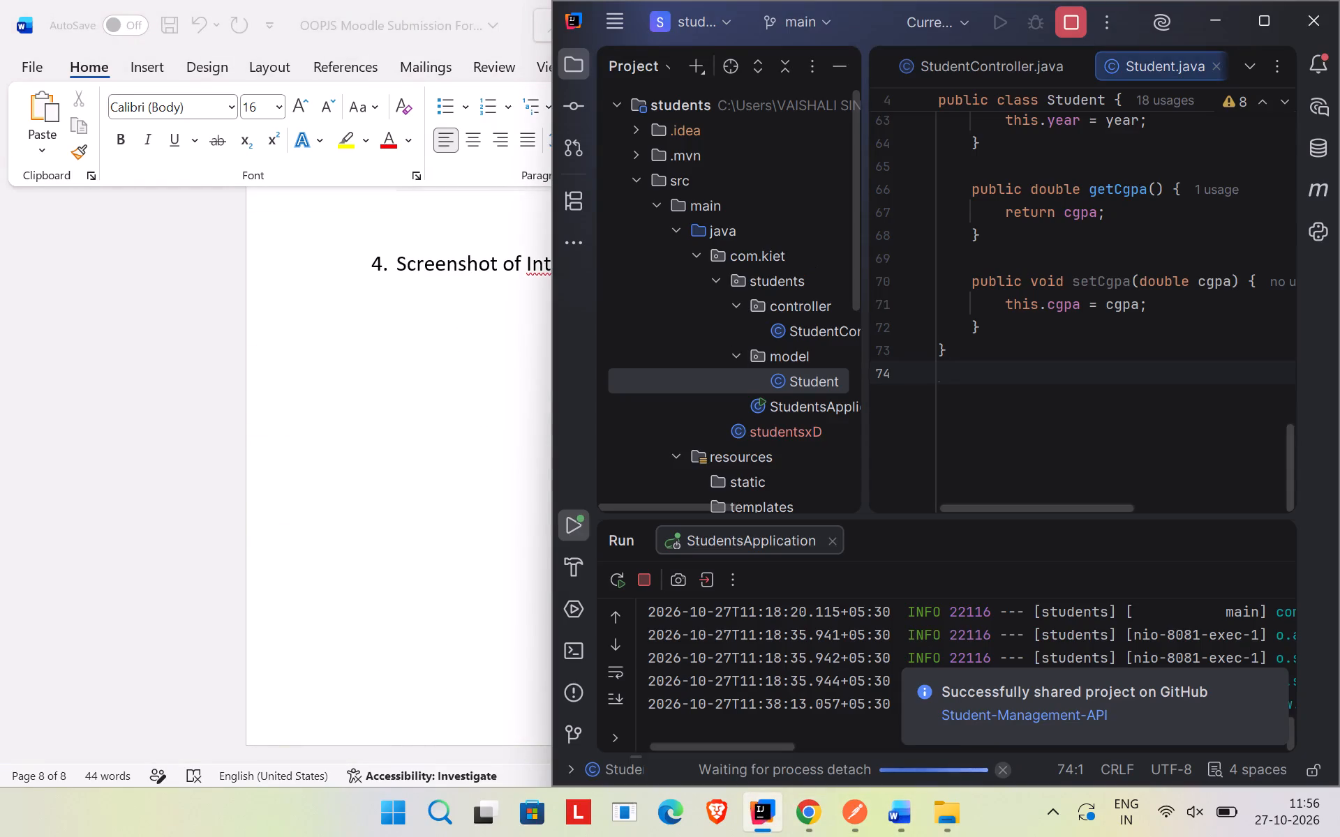
click(1263, 7)
click(1260, 30)
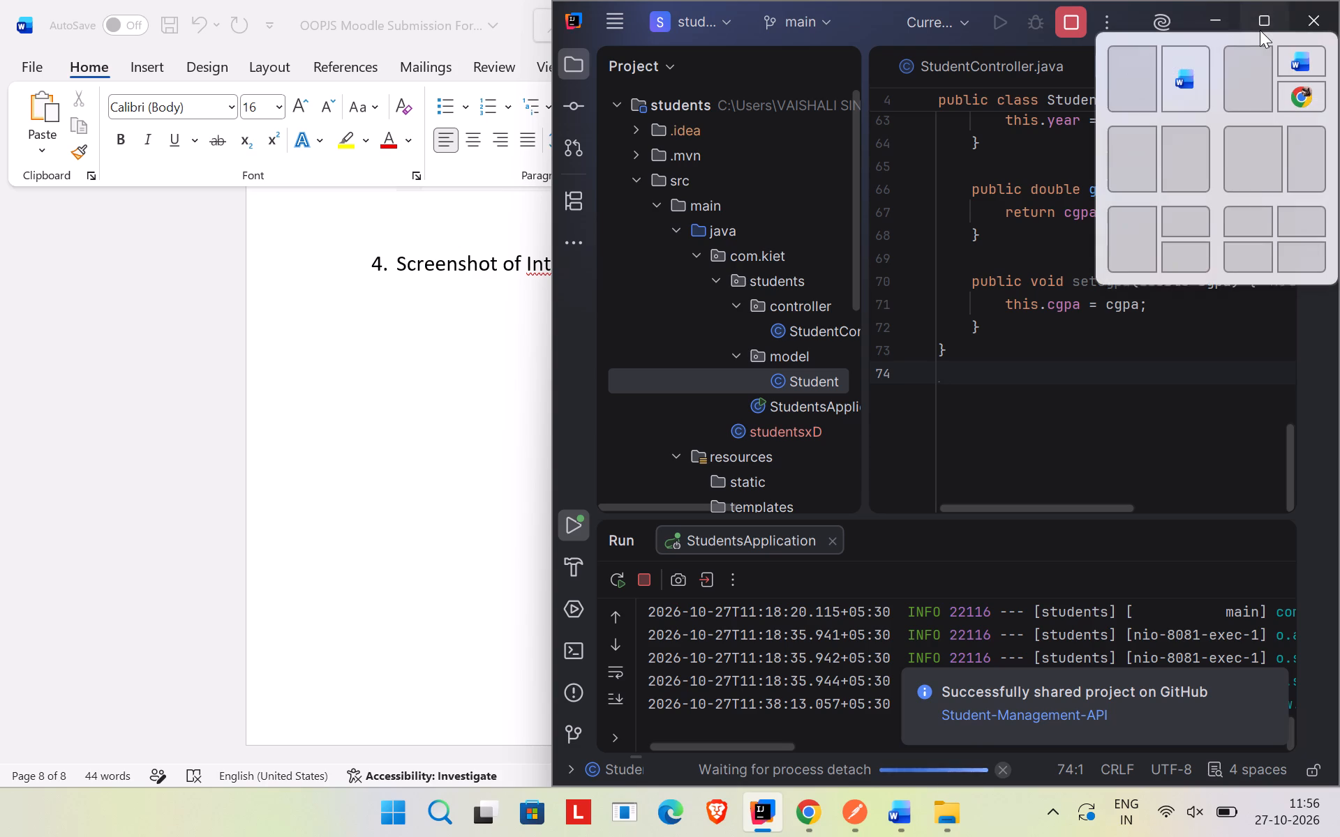
click(1260, 30)
click(1268, 11)
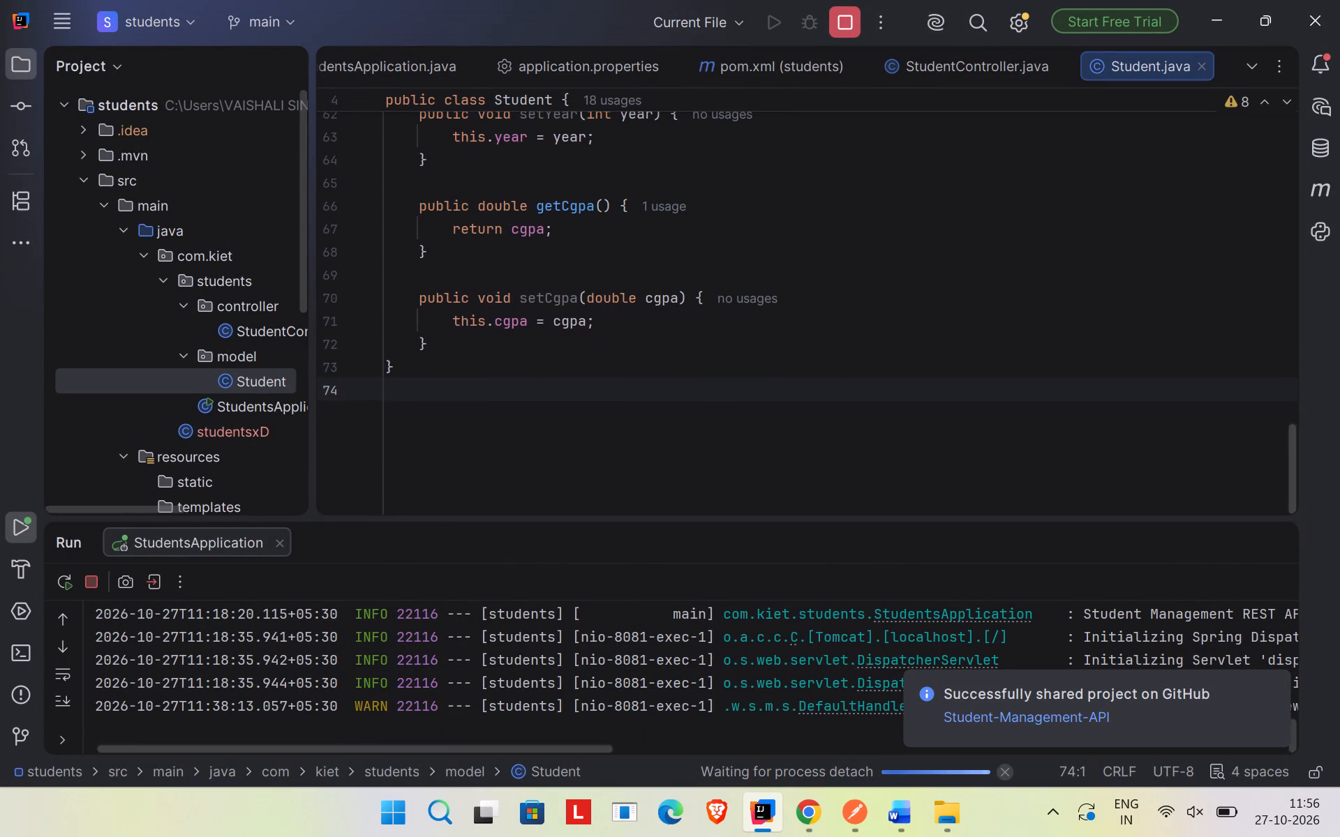
scroll(502, 472, up, 3)
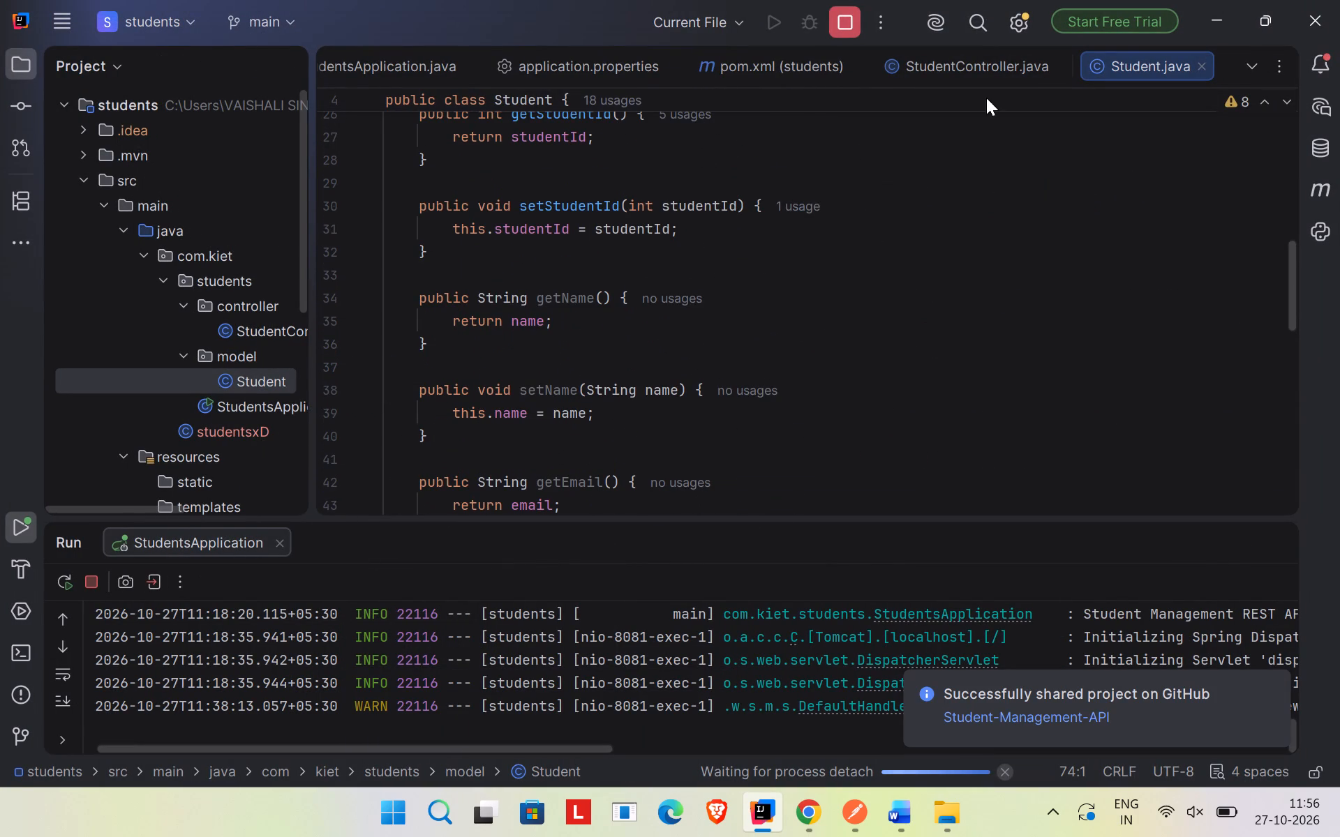
Delete the class studentsxD from the com.kiet package of the students project.
click(216, 423)
right_click(216, 423)
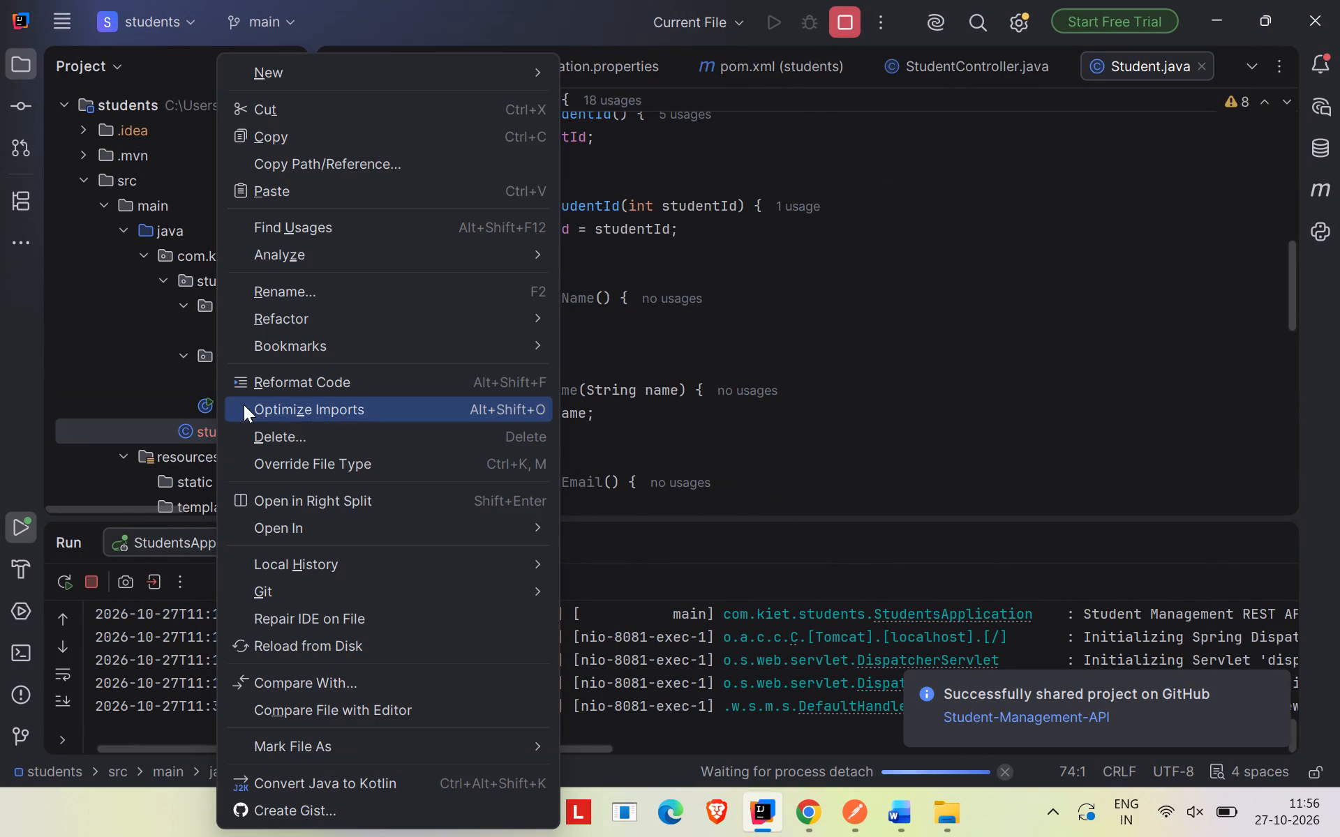
click(288, 431)
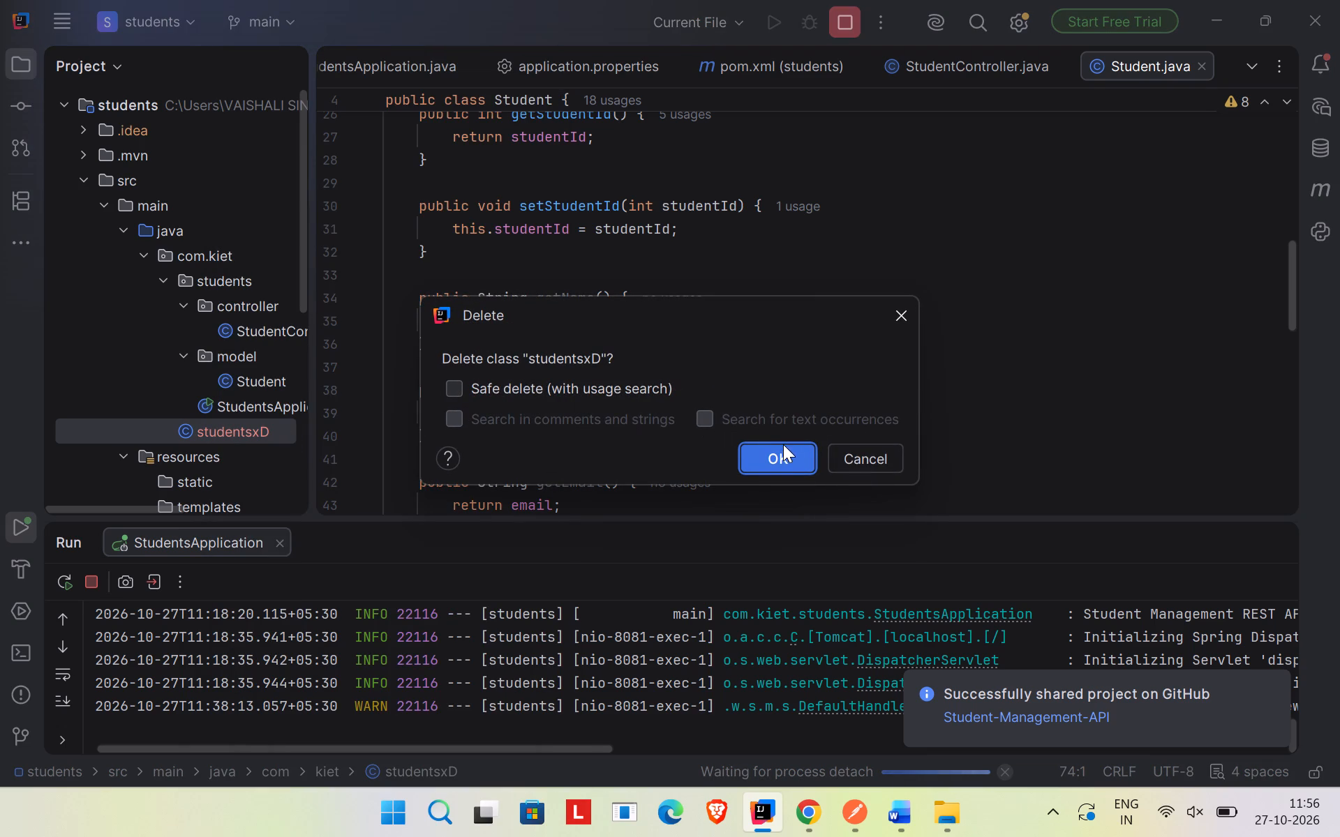
click(783, 455)
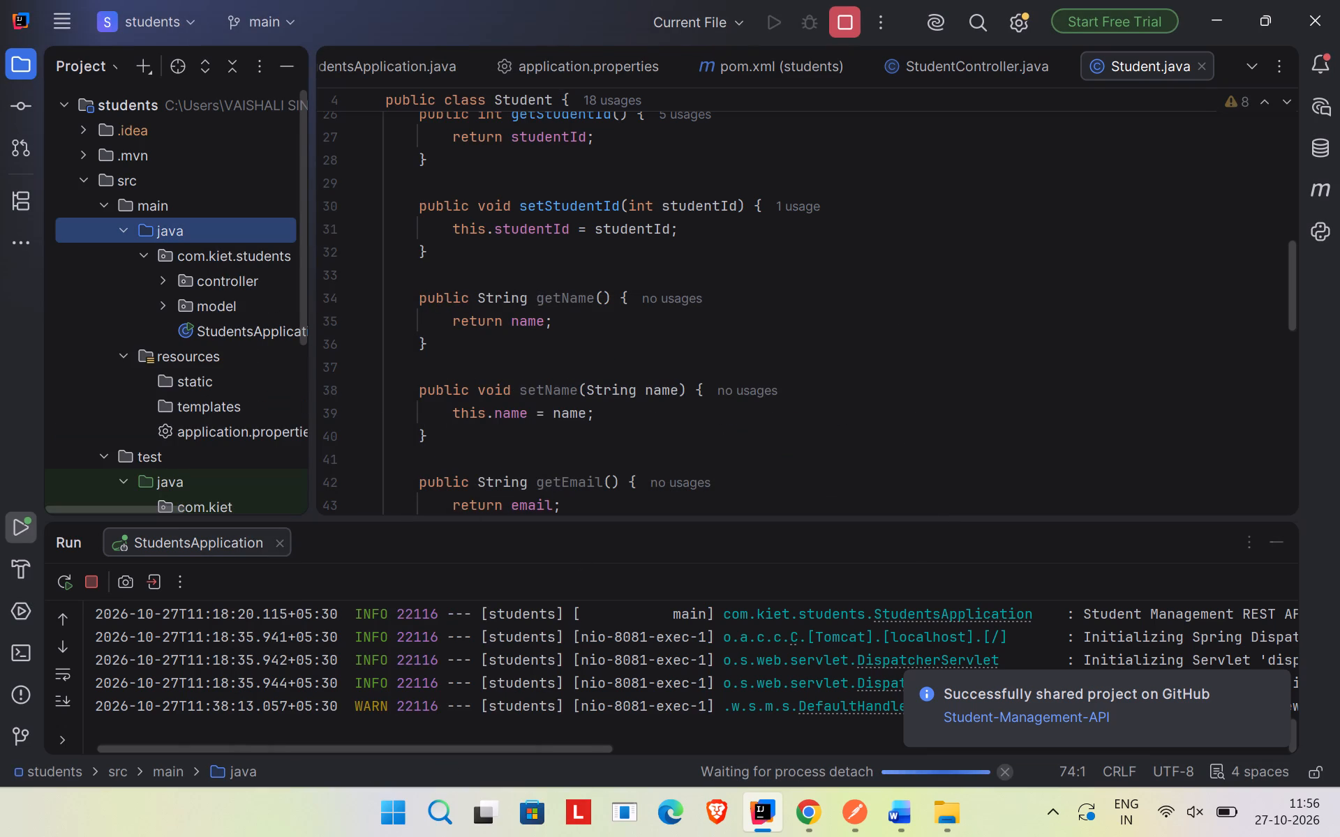
Enlarge the project tree area, expand the controller and model packages, and dismiss the GitHub sharing notification.
drag(460, 518, 462, 560)
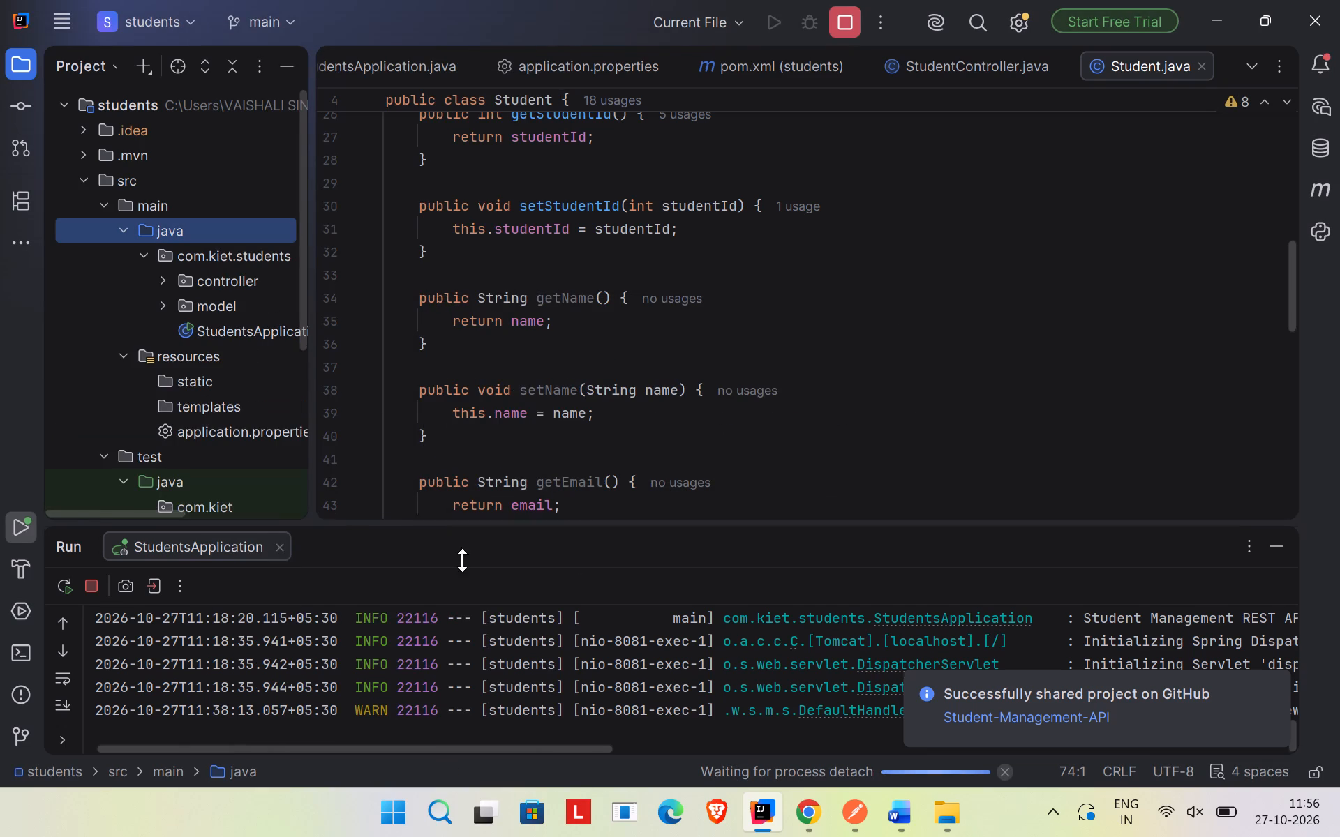
drag(462, 560, 439, 735)
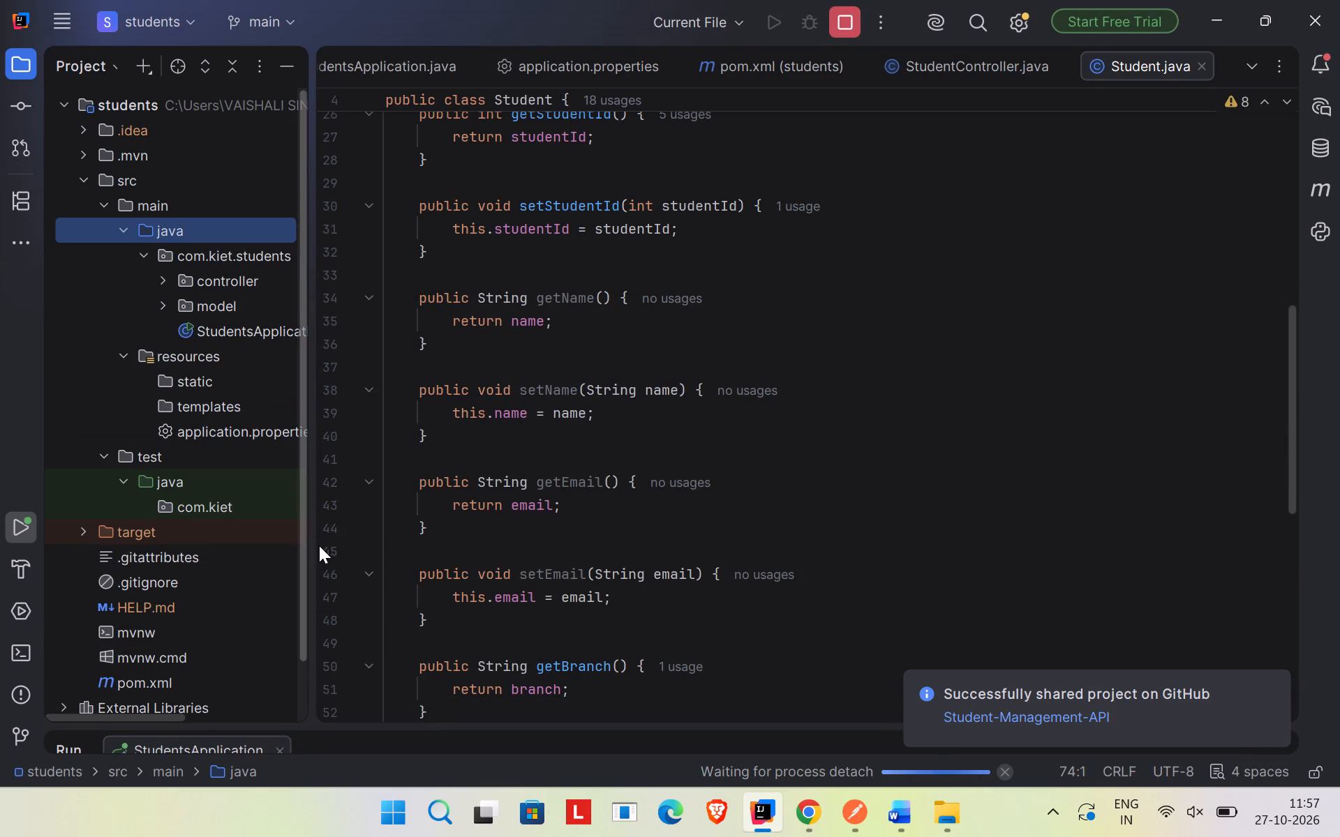
drag(310, 552, 463, 561)
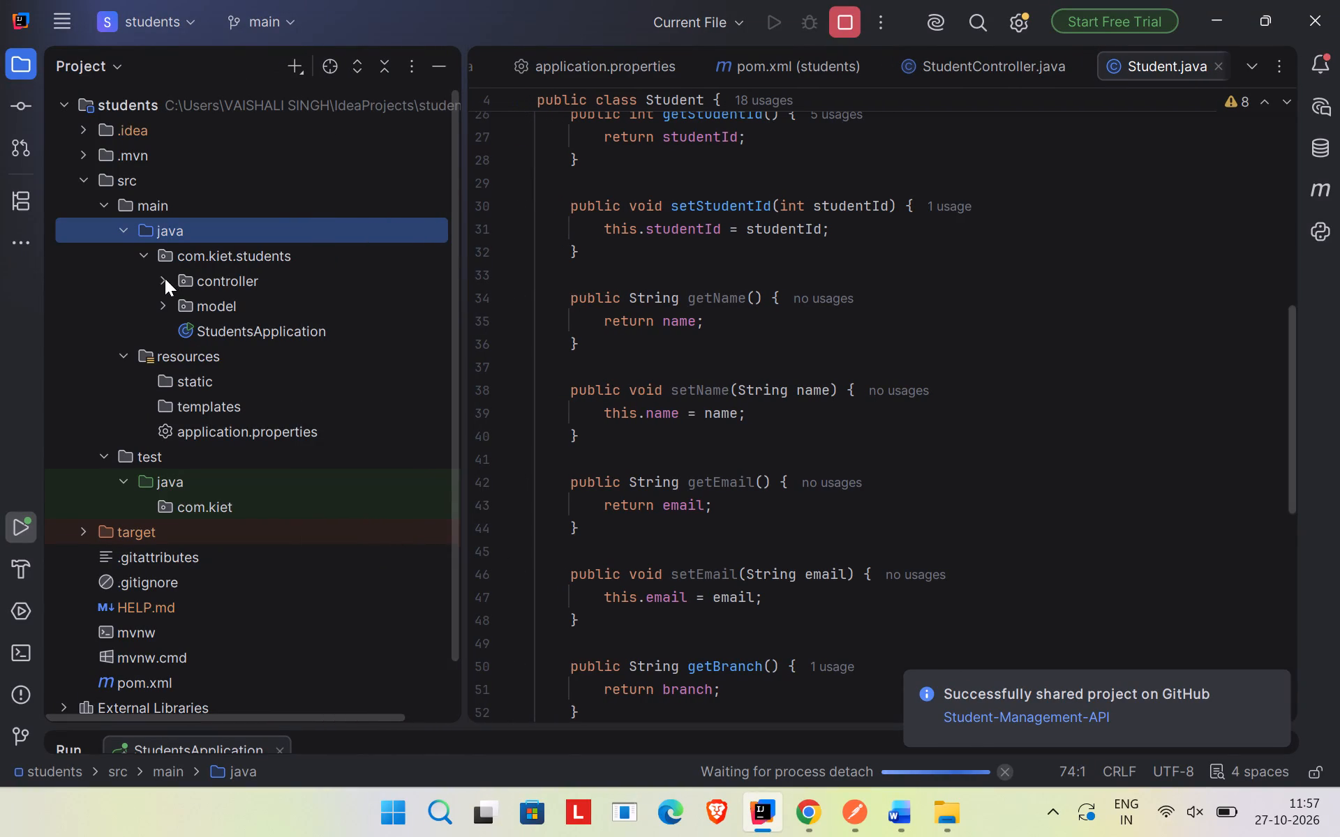
click(163, 279)
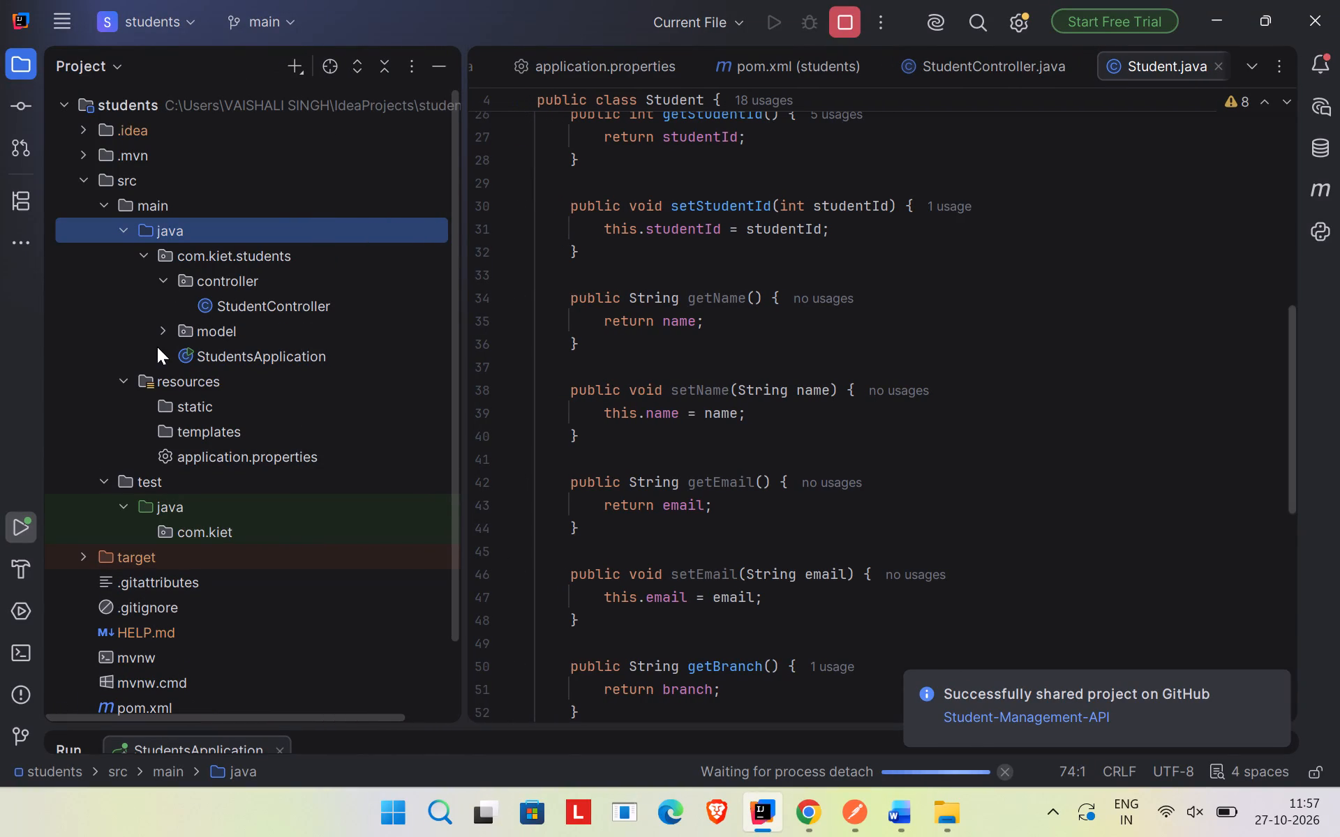
click(158, 328)
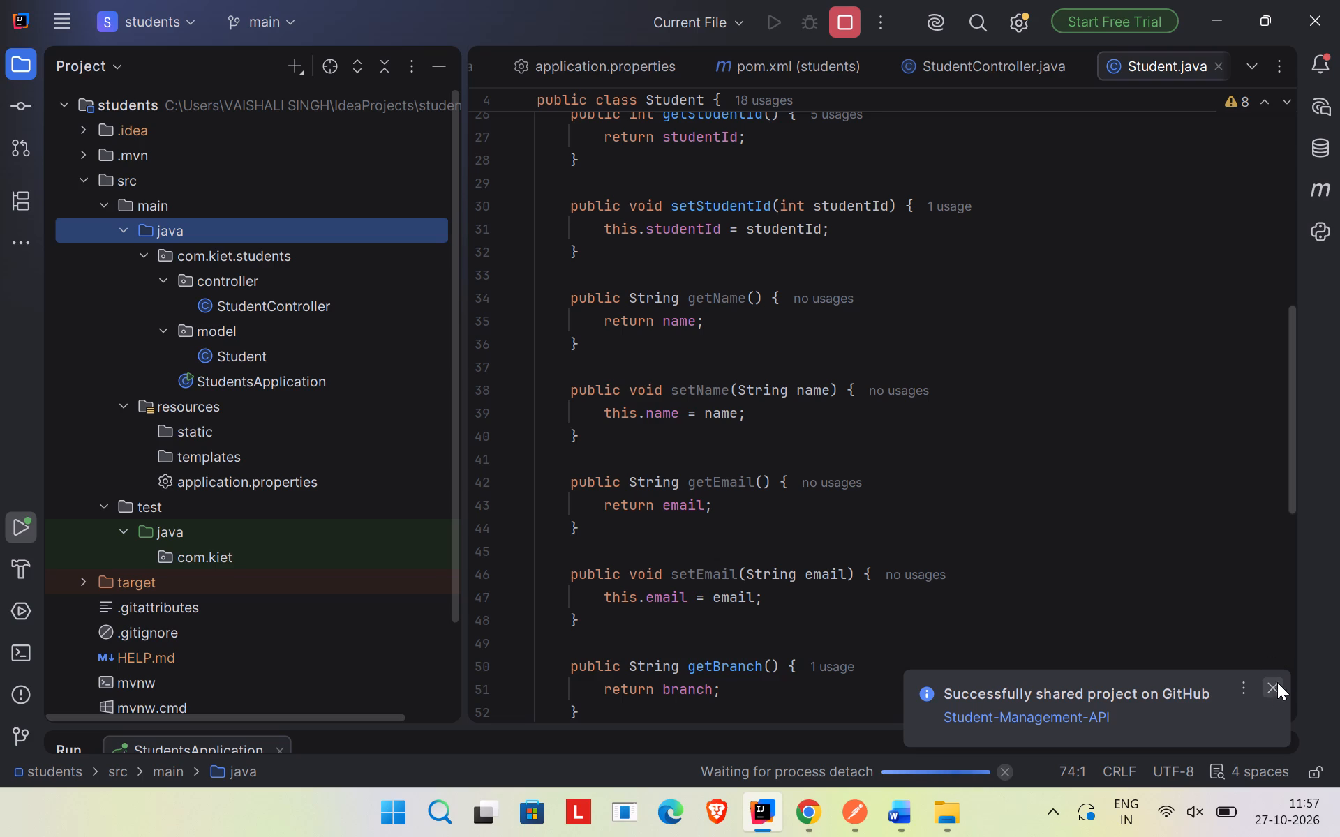
click(1272, 689)
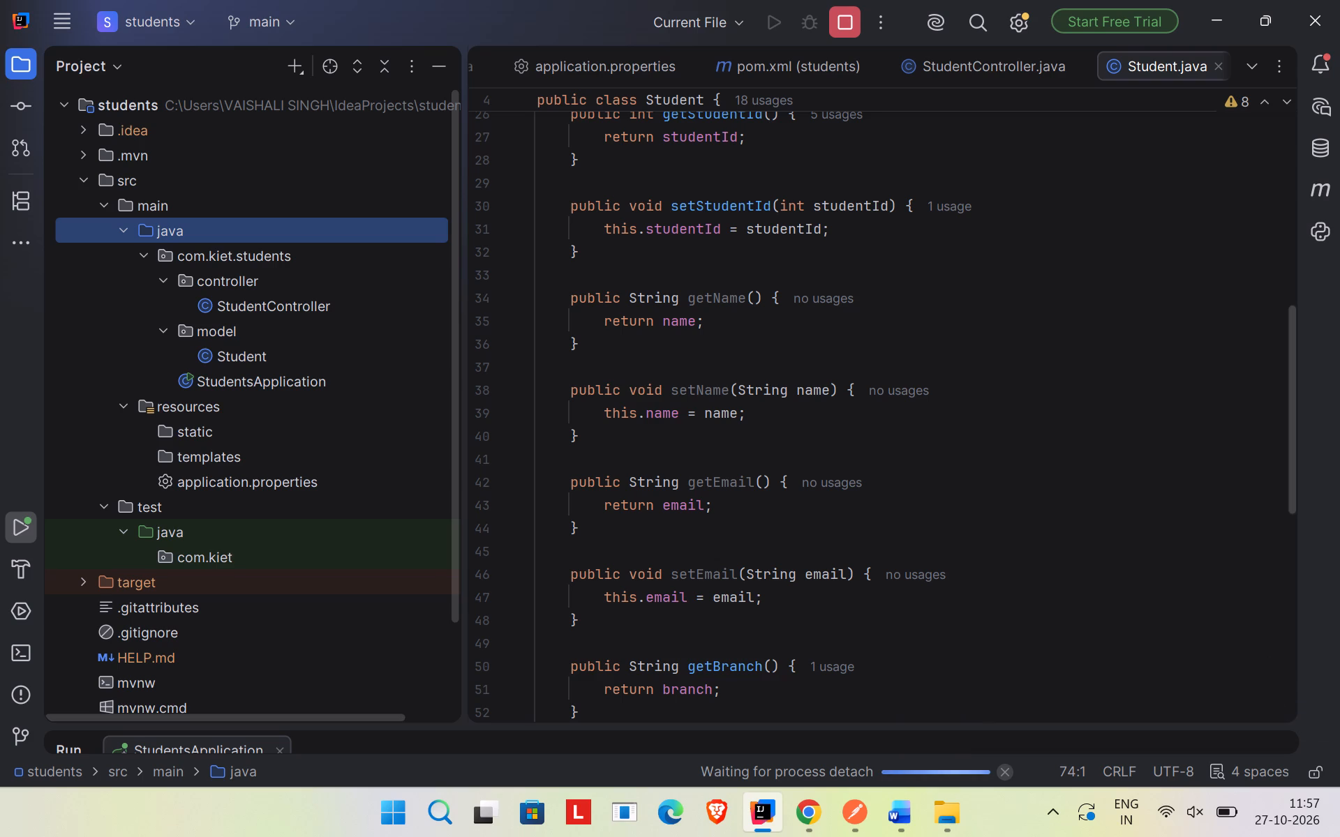
Capture a screenshot of the IntelliJ window area showing the project tree and the Student.java code.
key(shift+super+s)
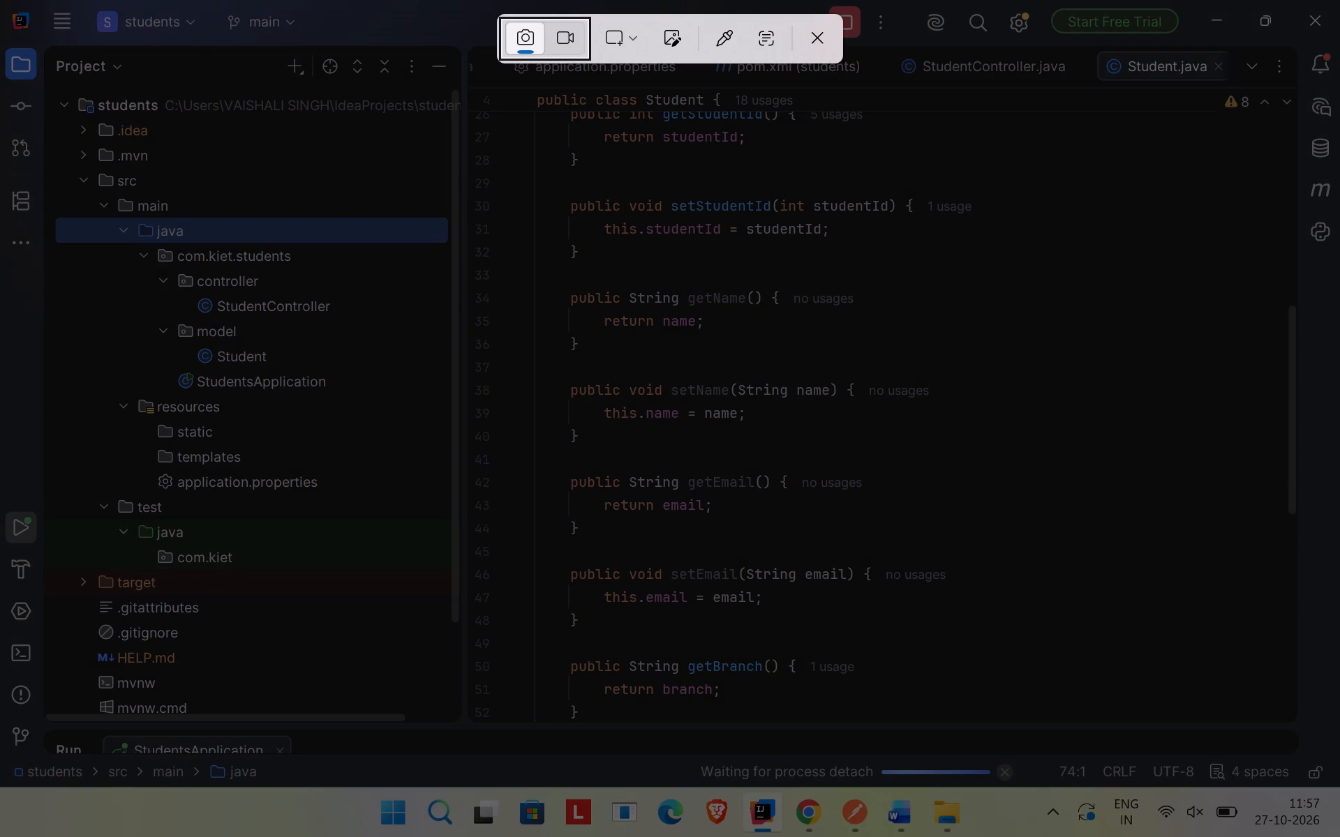
drag(9, 0, 1339, 727)
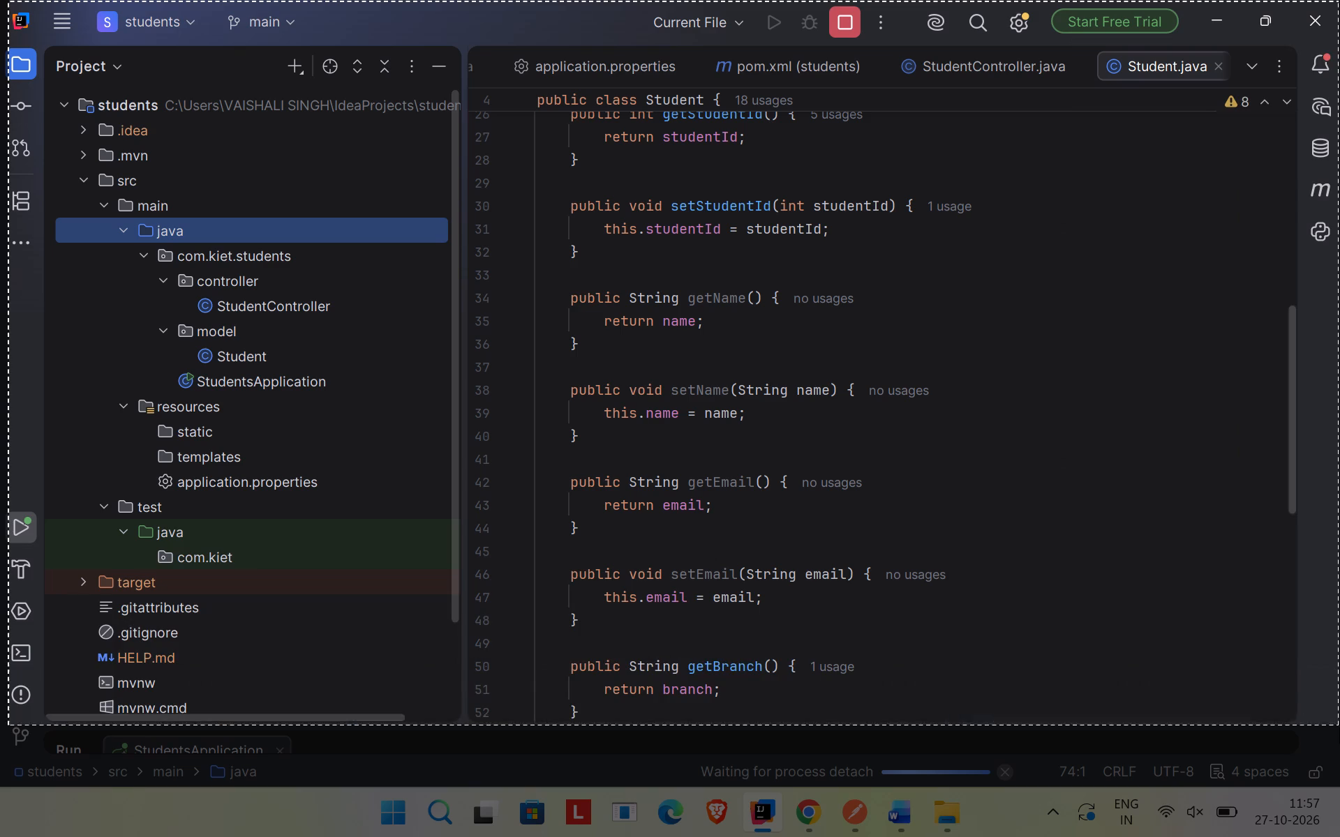
drag(1339, 727, 1338, 738)
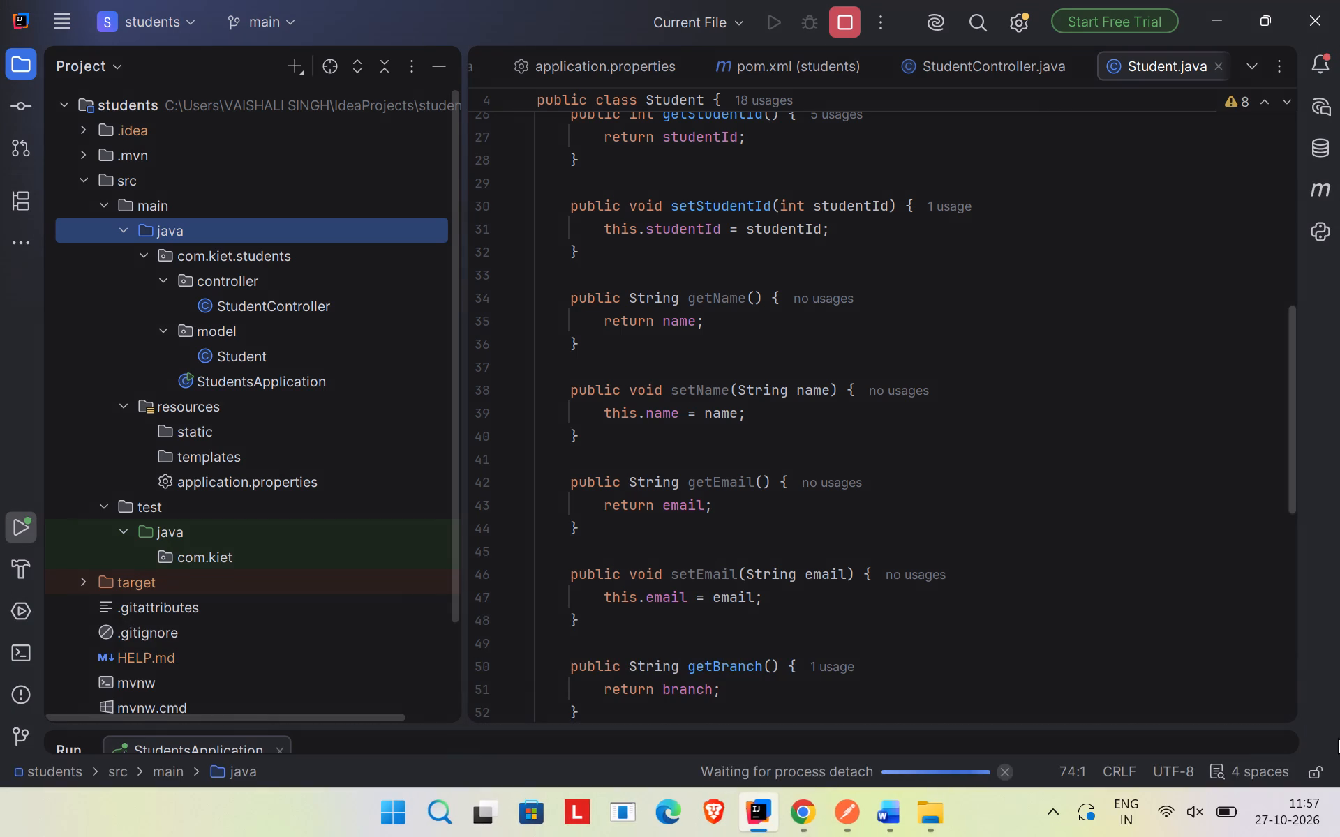
click(917, 812)
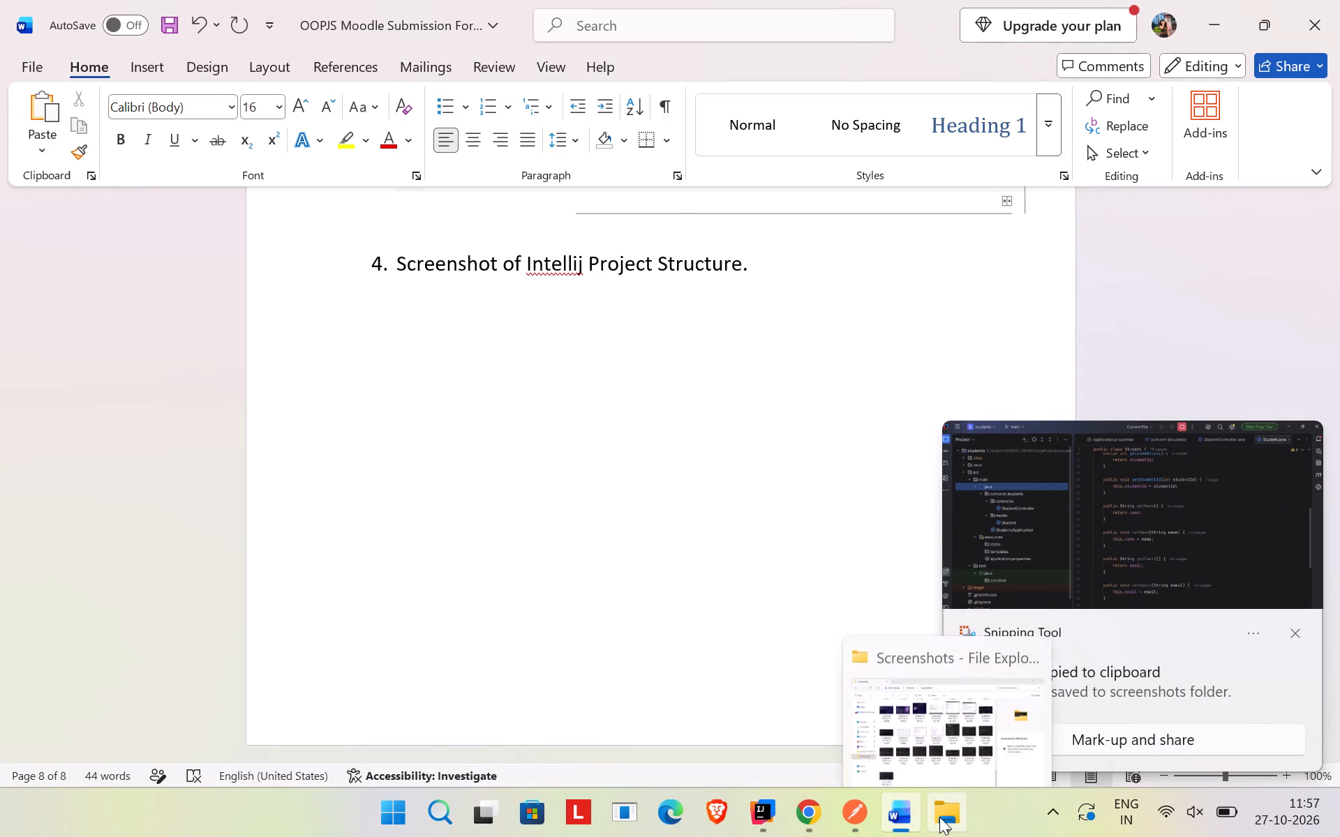
click(939, 817)
scroll(803, 610, down, 1)
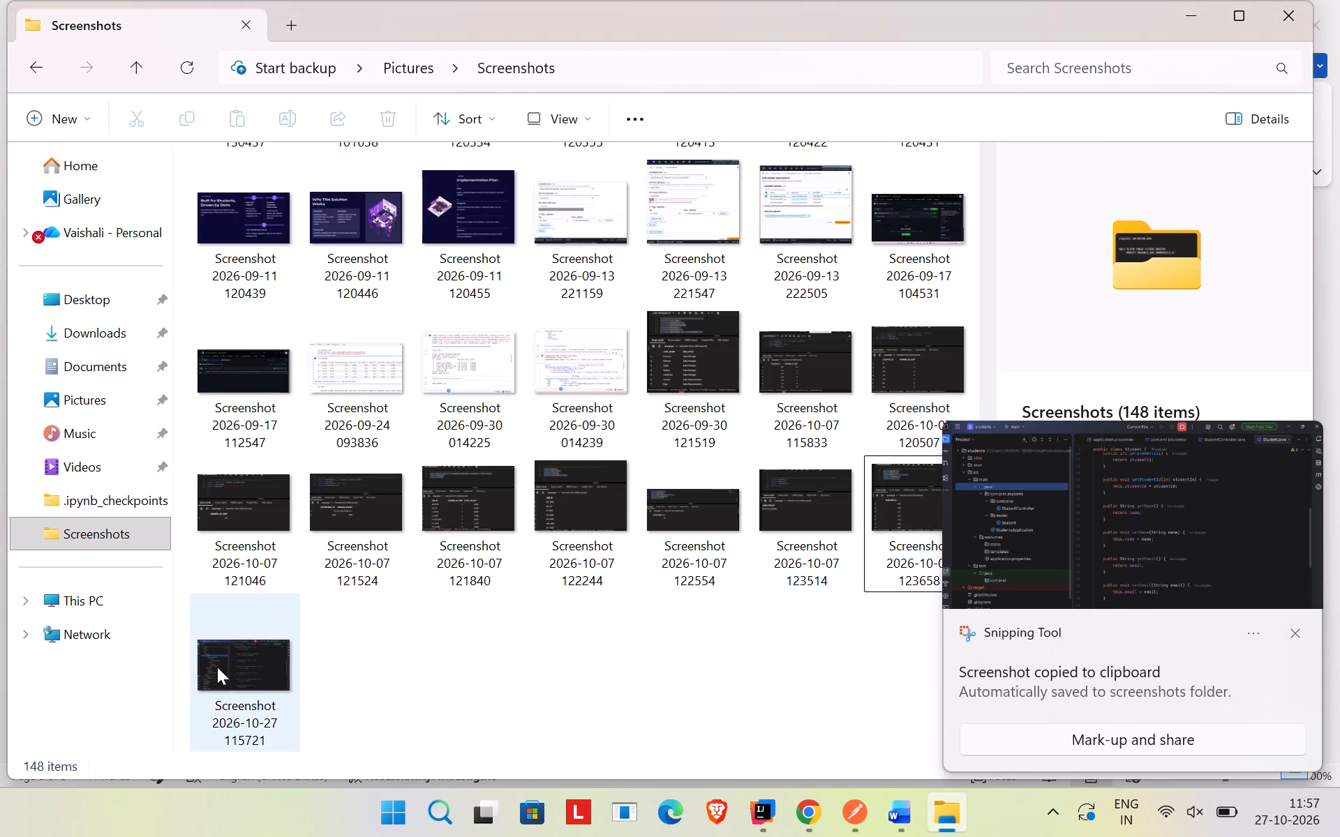
drag(221, 668, 879, 811)
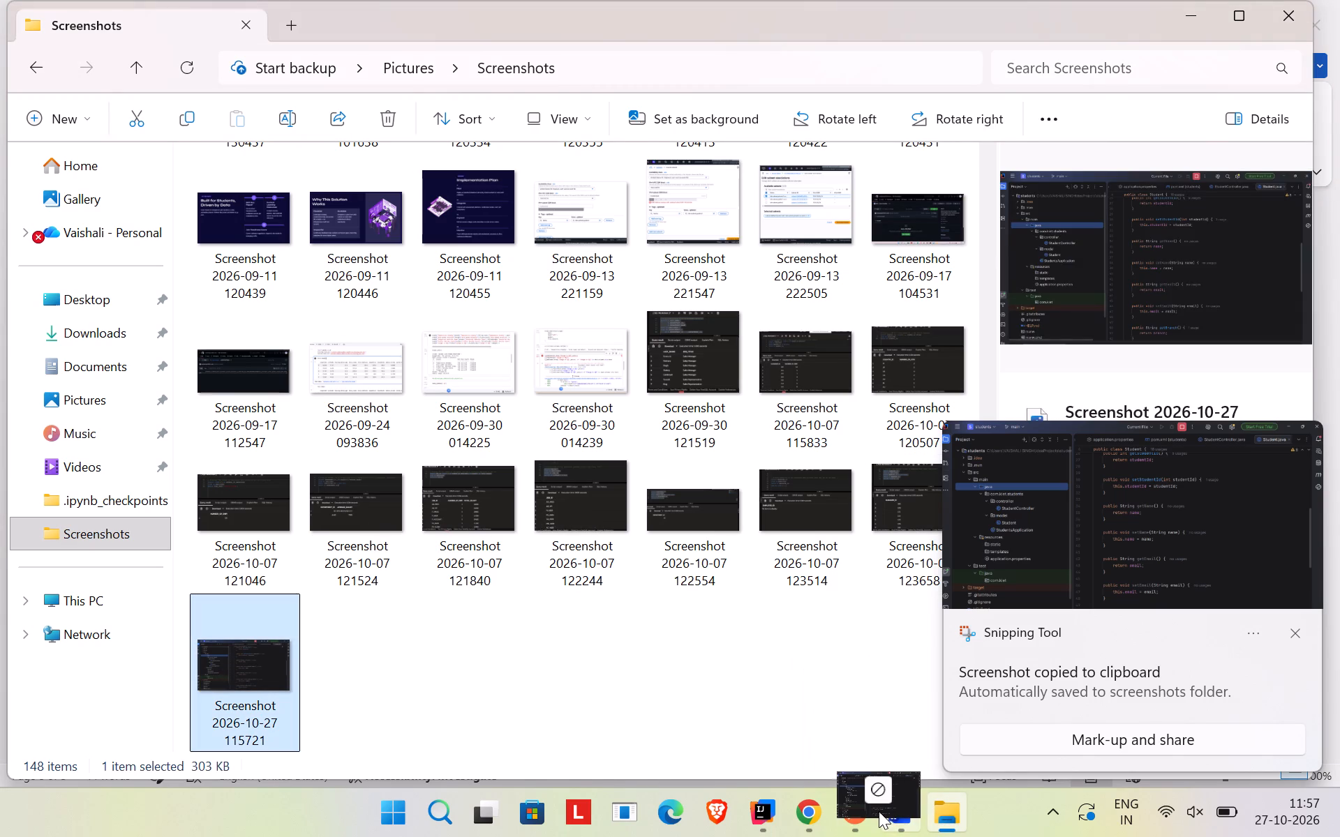
drag(879, 811, 564, 564)
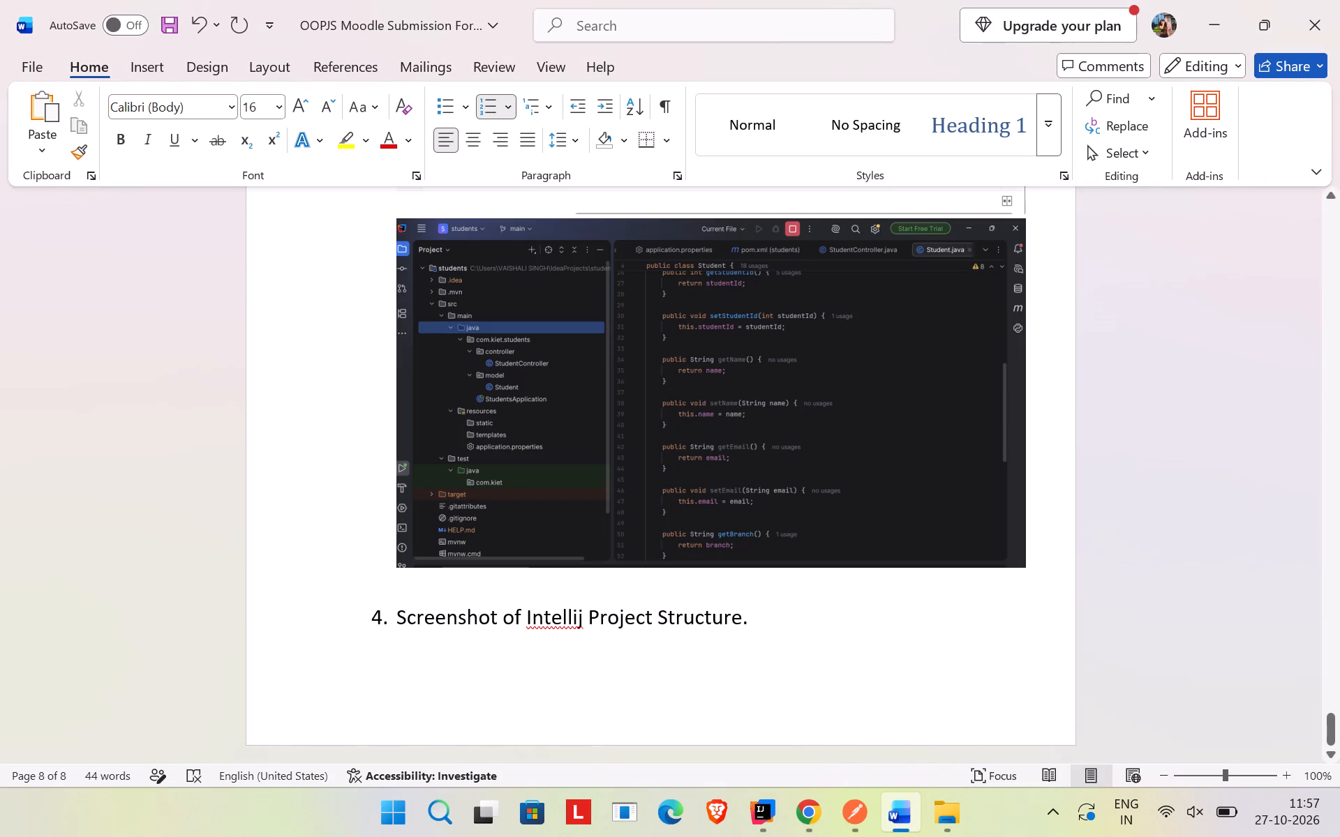
drag(621, 495, 639, 729)
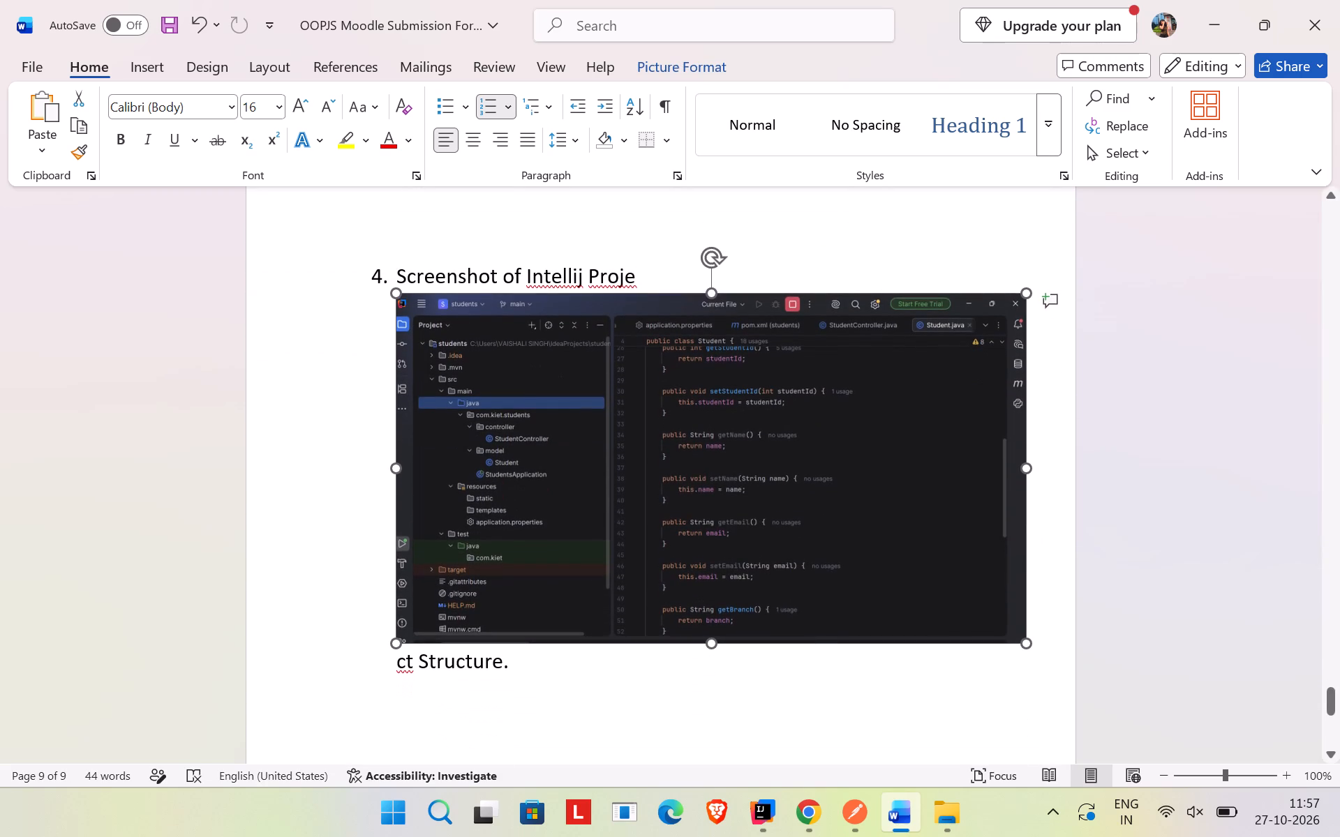
Move the split text "ct Structure." back above the picture so heading 4 reads "Screenshot of Intellij Project Structure.".
drag(528, 663, 382, 647)
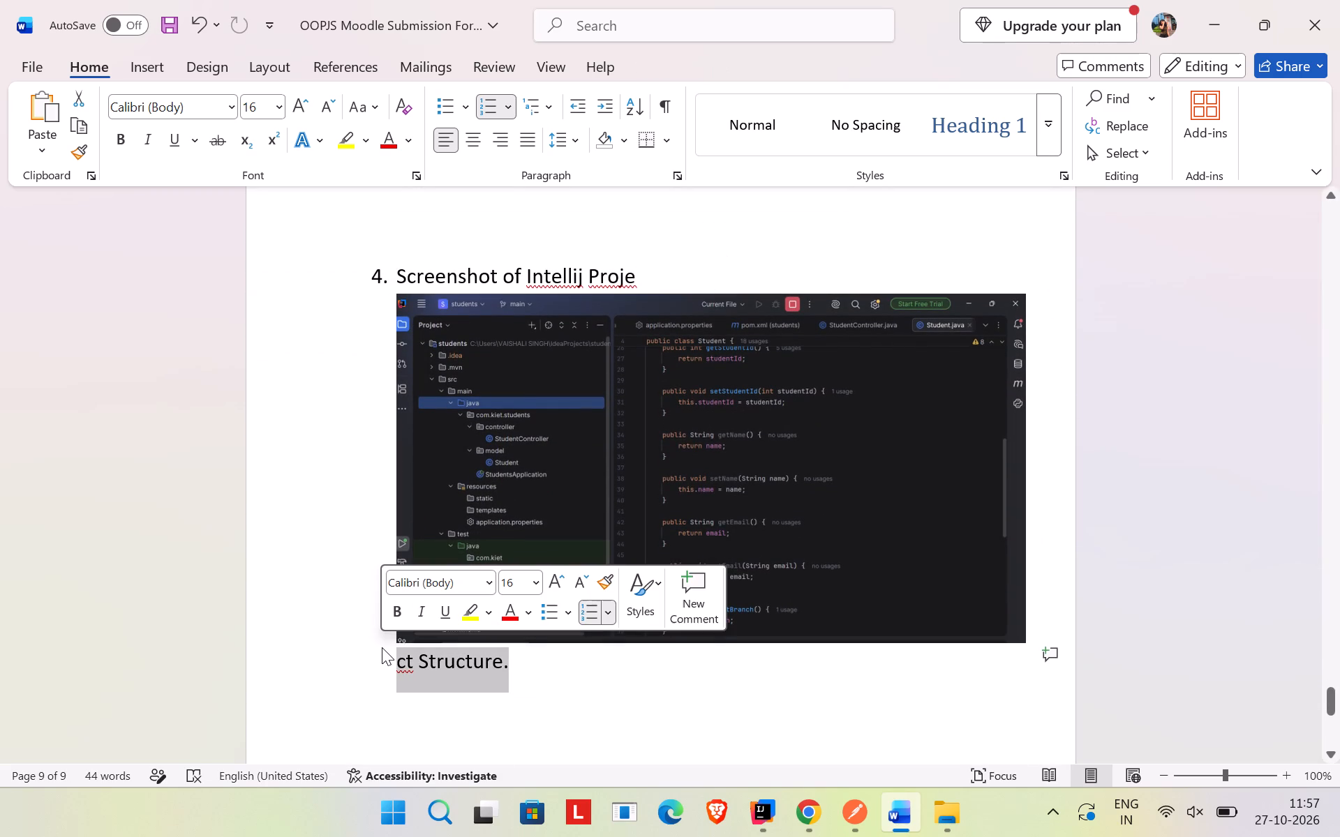
key(ctrl+c)
key(BackSpace)
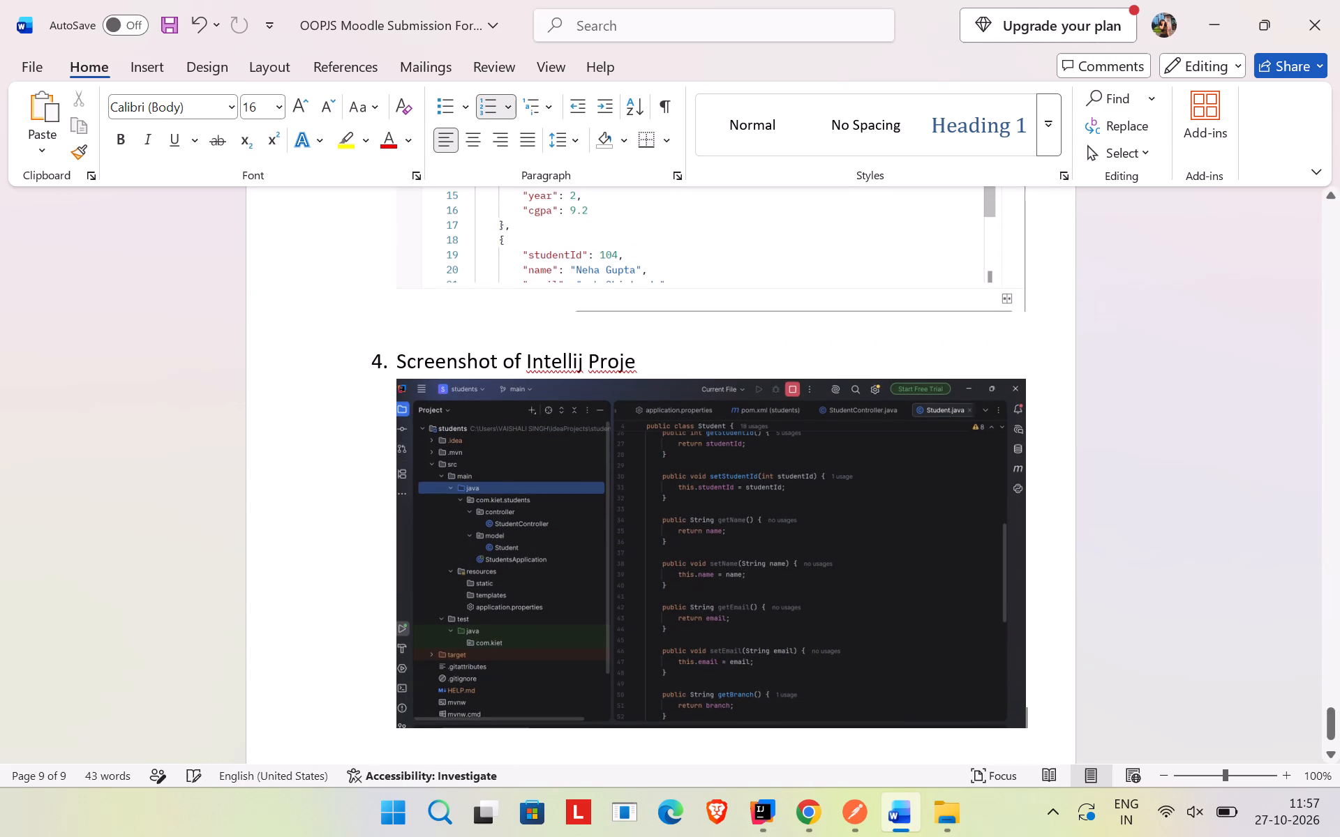
click(664, 361)
key(ctrl+v)
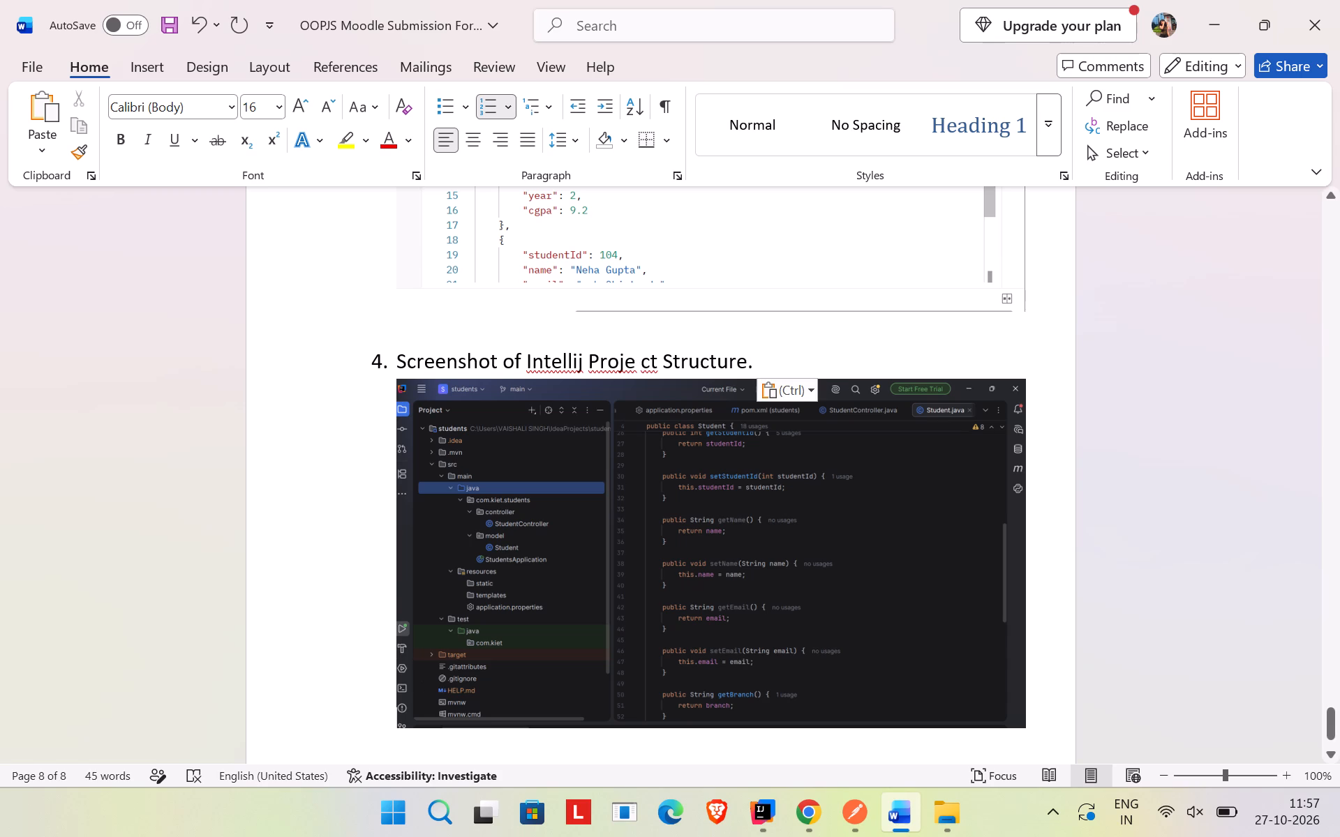
click(641, 365)
key(BackSpace)
scroll(667, 532, down, 1)
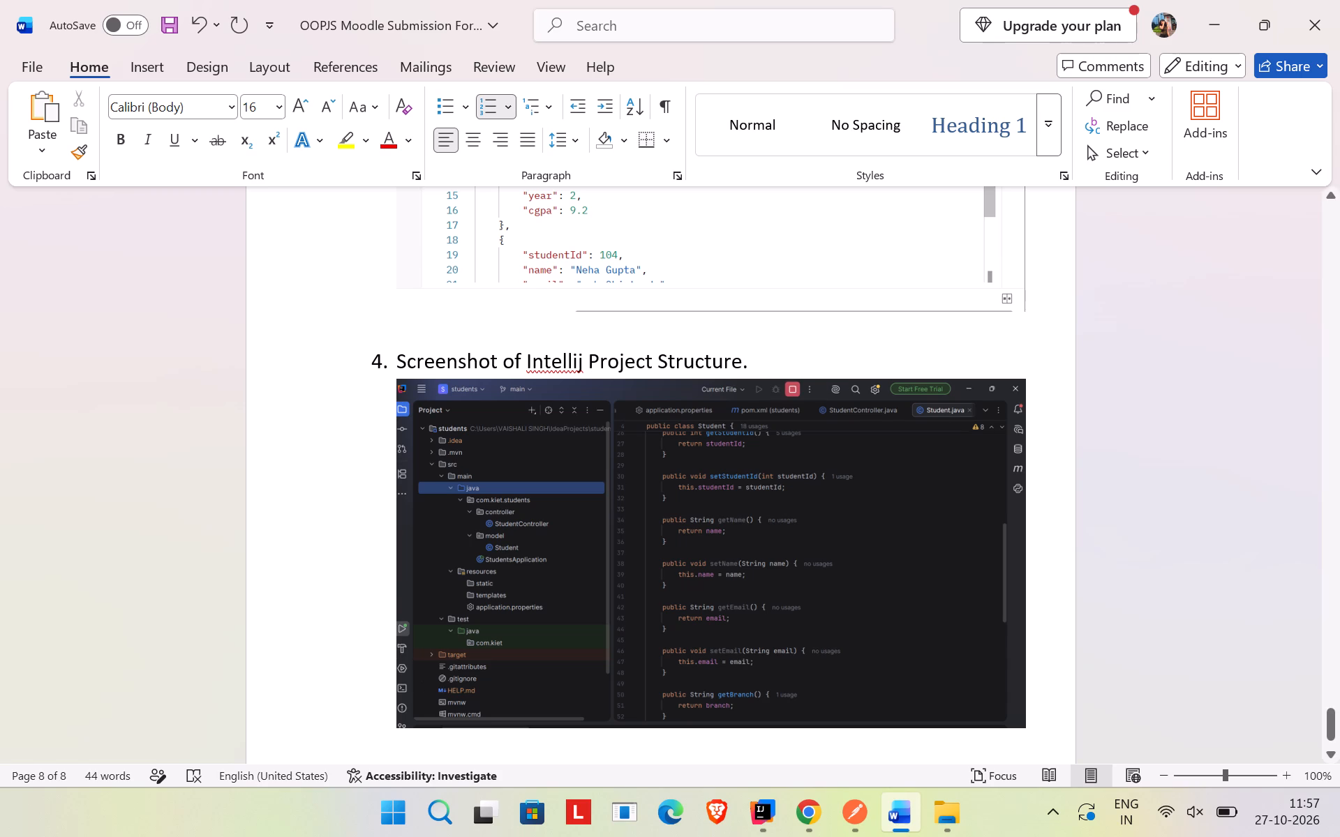
scroll(667, 532, down, 3)
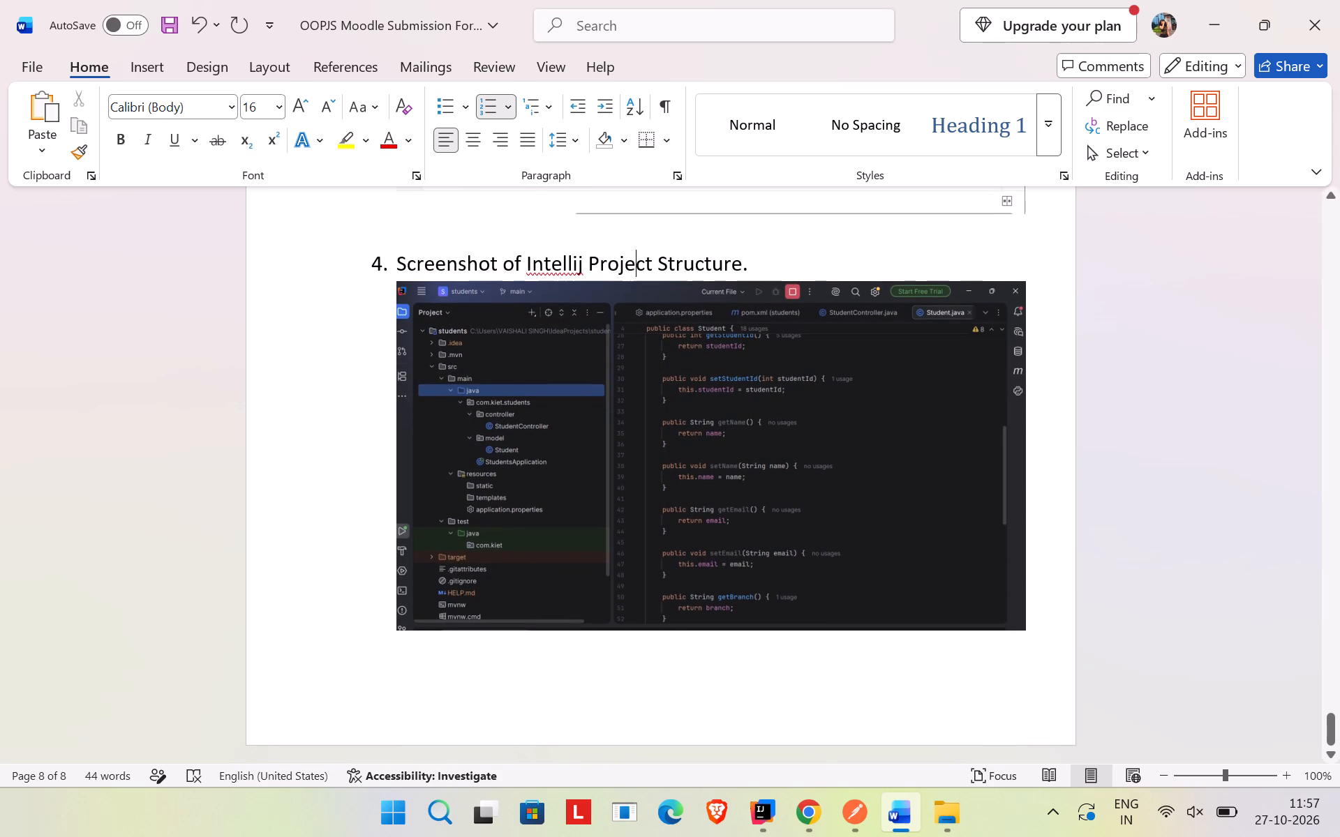
click(689, 658)
click(824, 807)
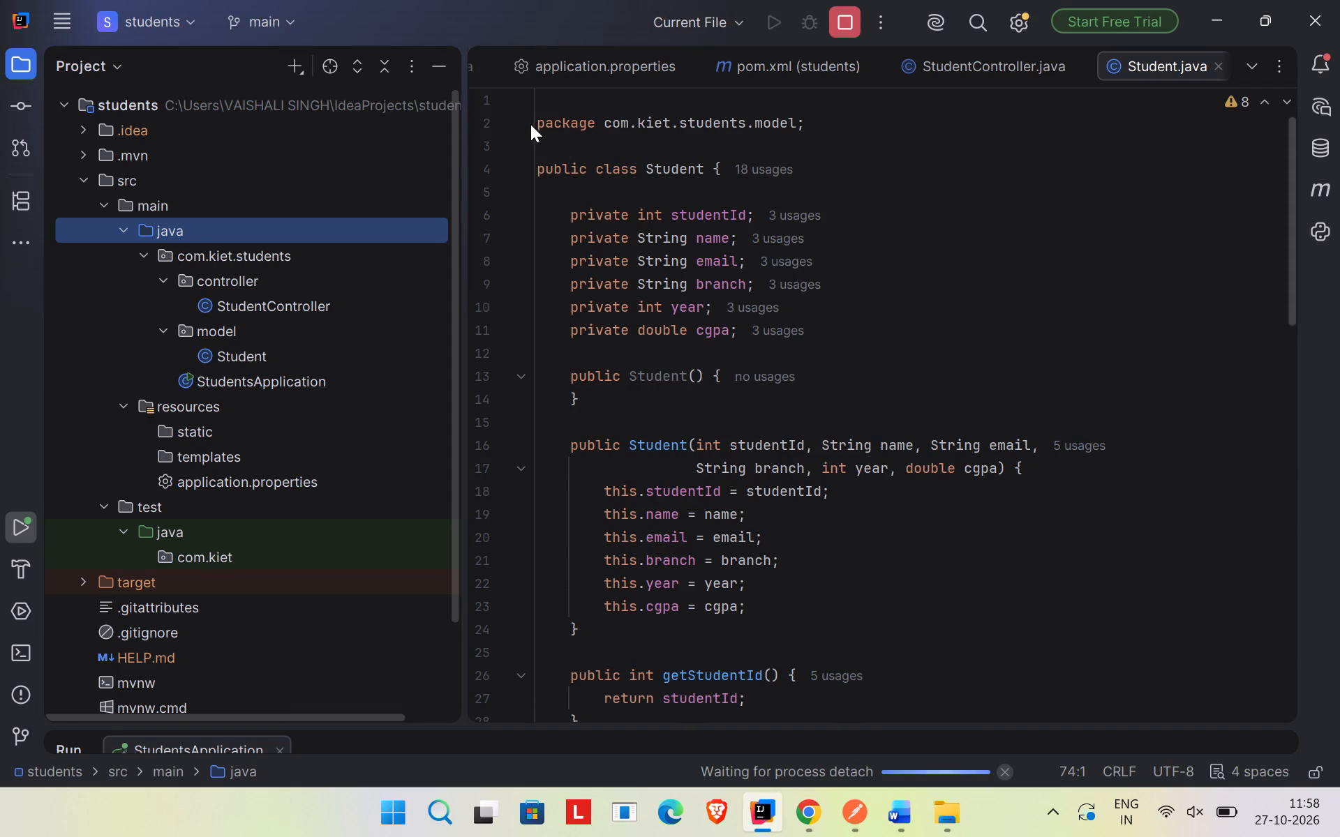
drag(530, 125, 907, 836)
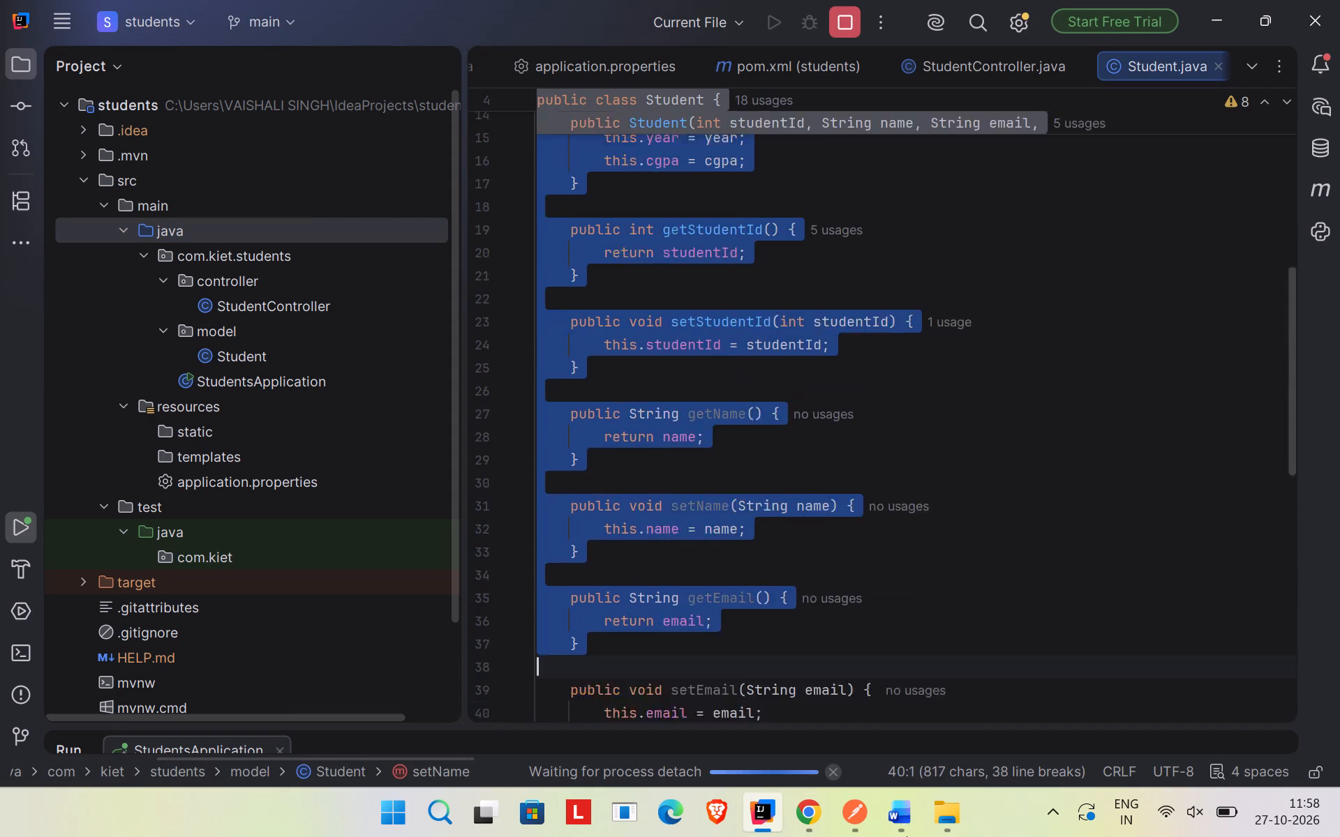
drag(907, 836, 881, 836)
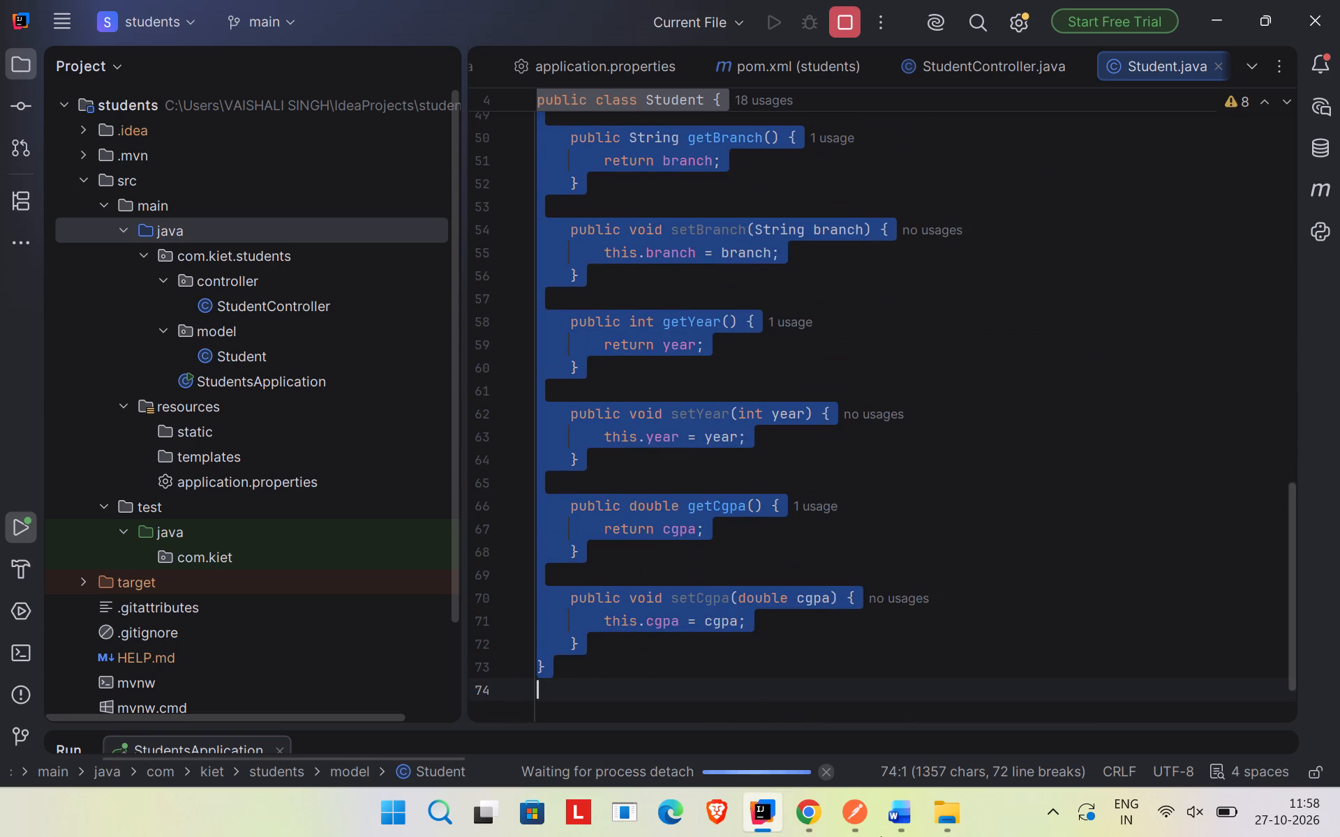
key(ctrl+c)
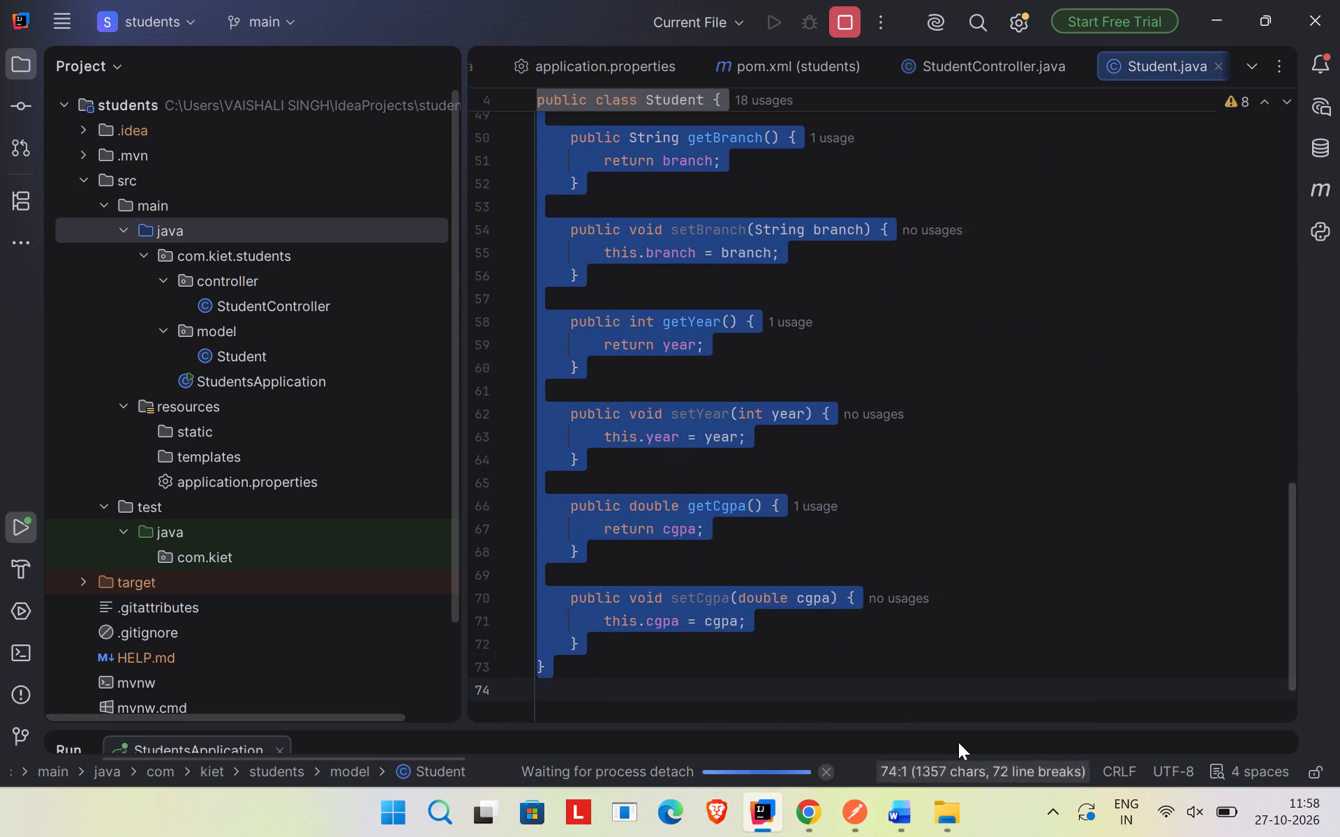
Switch to the Word document, paste the Student class code below heading 2 "Project code" and add a new line after it.
click(911, 817)
scroll(792, 475, up, 2)
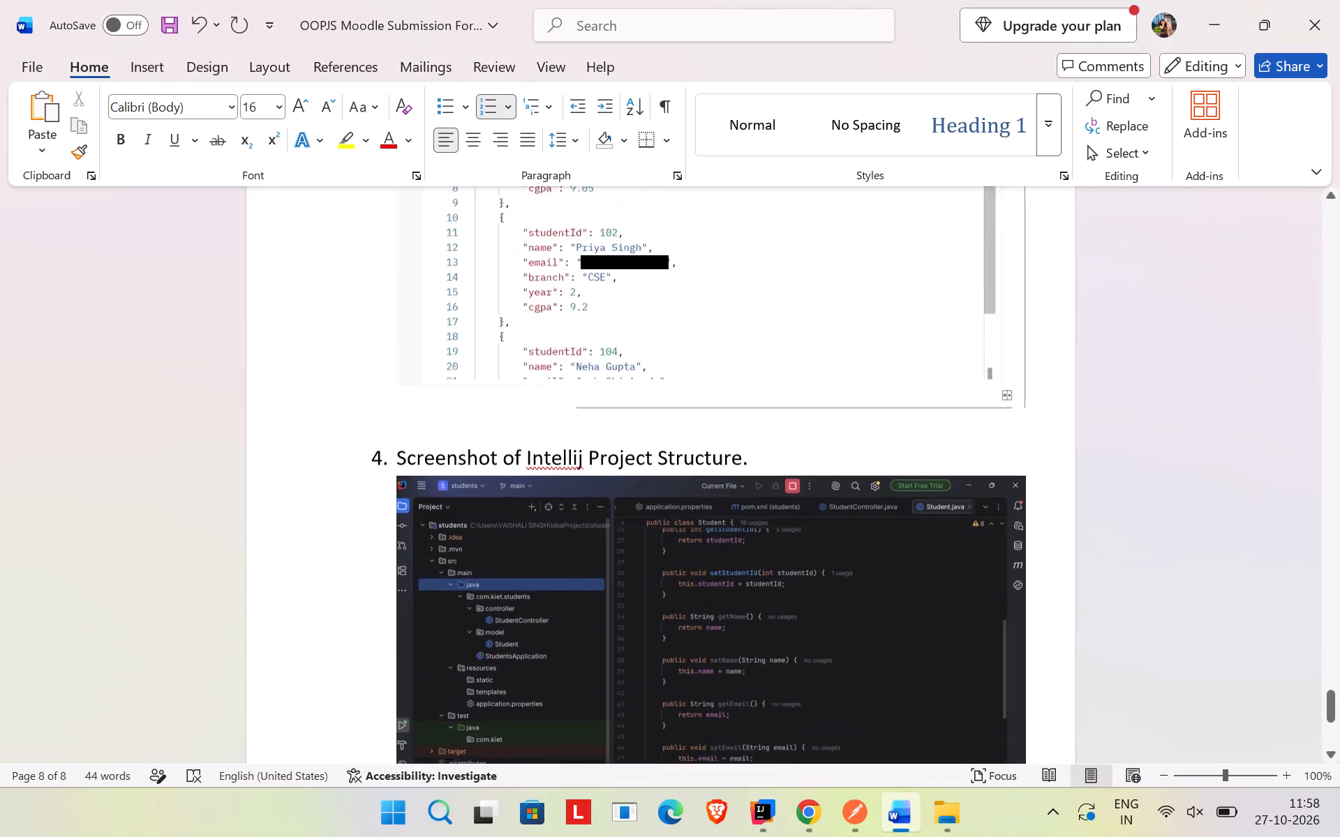
scroll(792, 475, up, 10)
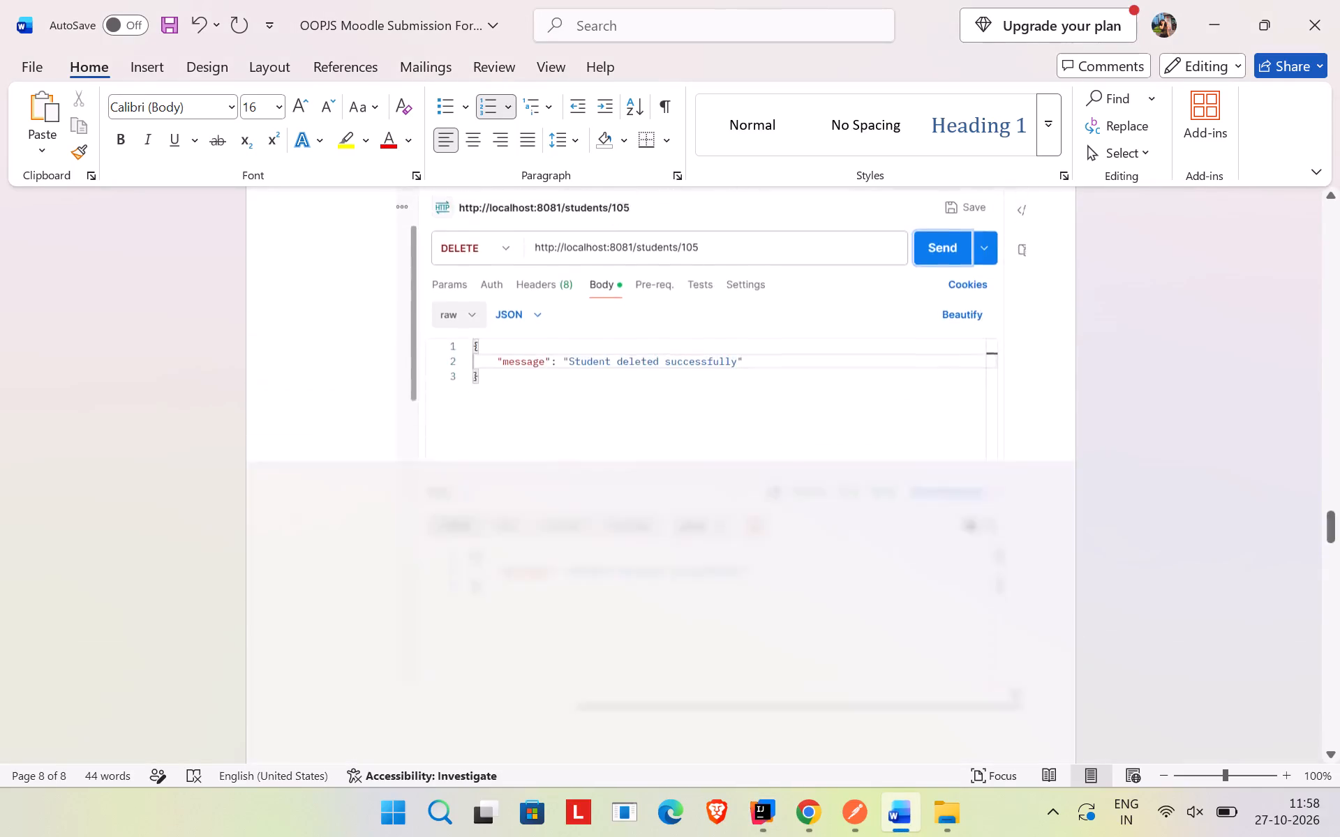
scroll(792, 475, up, 5)
scroll(792, 475, up, 20)
scroll(792, 475, up, 9)
scroll(792, 475, down, 5)
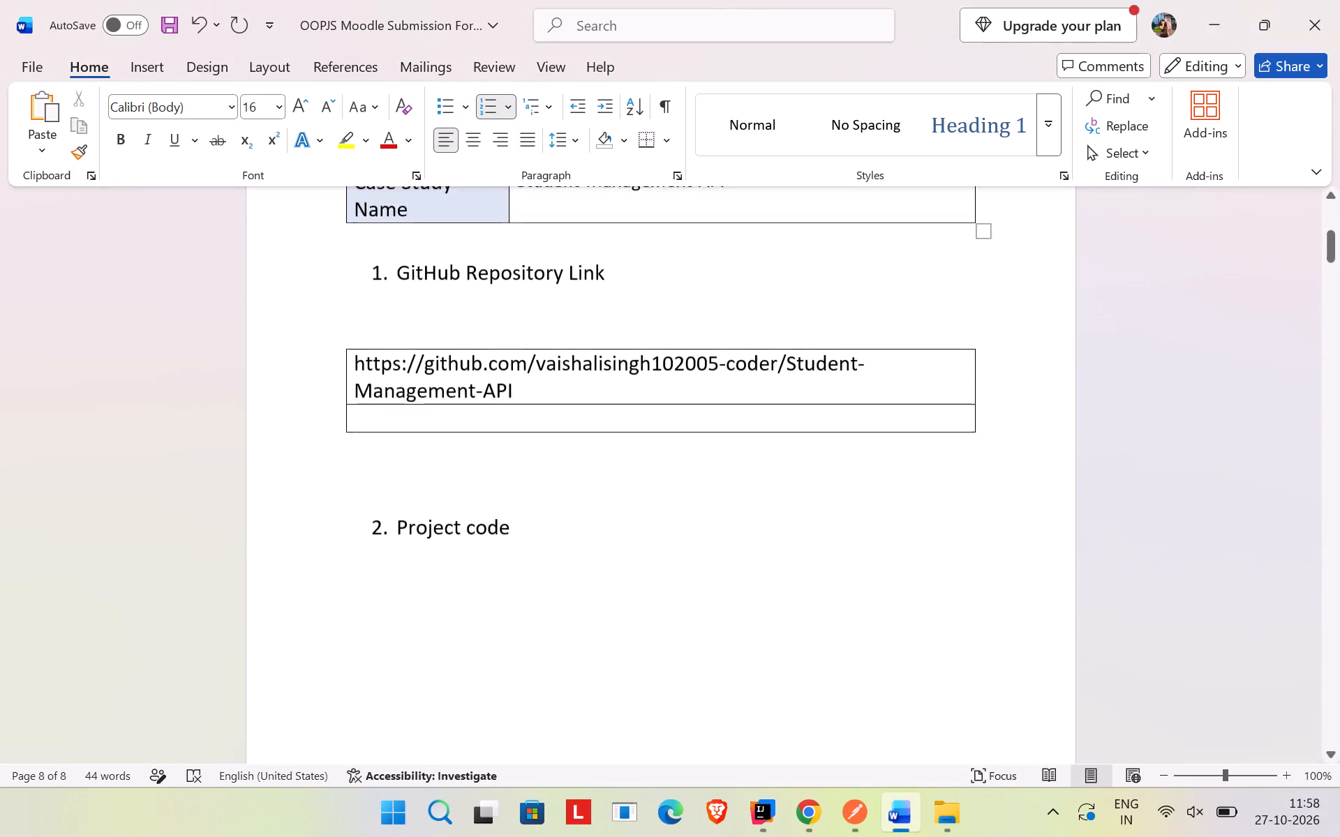
click(456, 559)
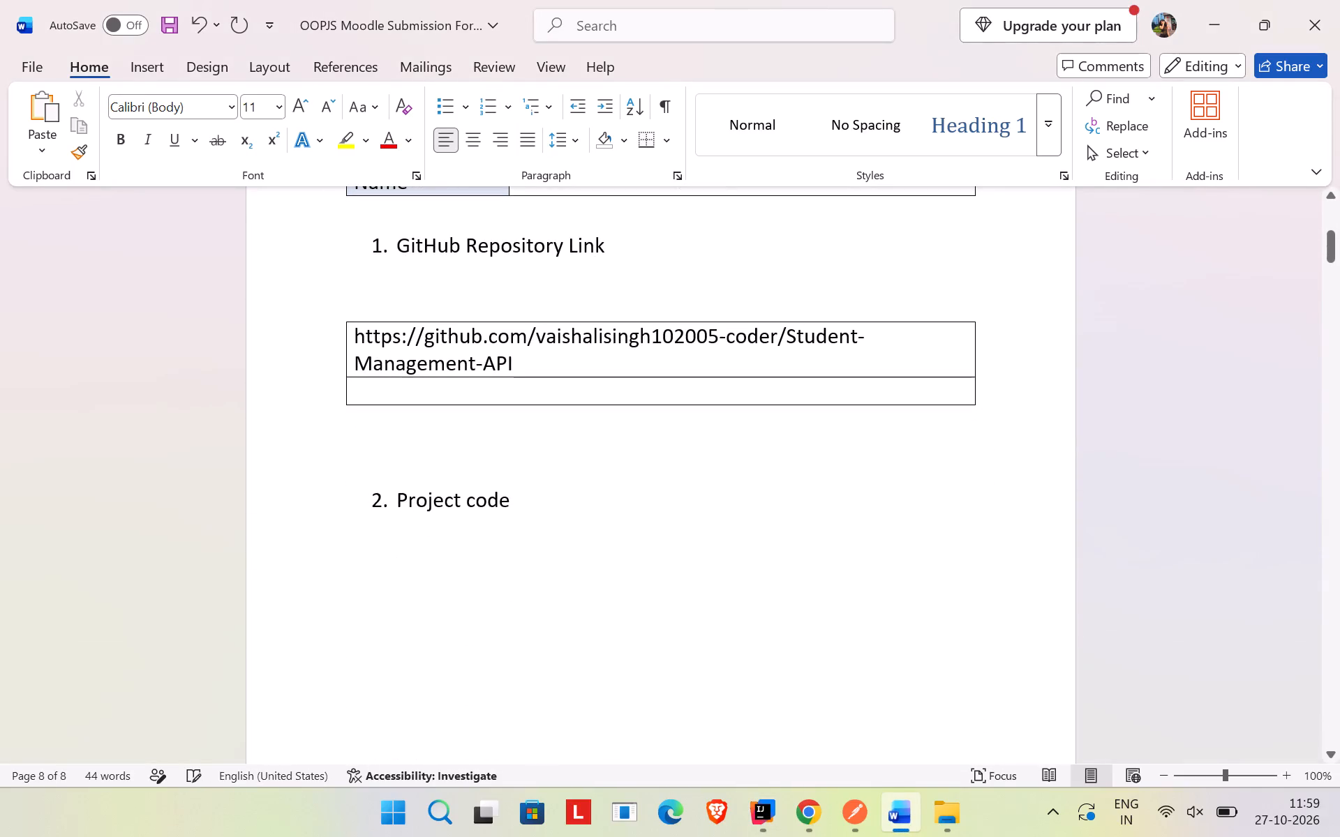
key(ctrl+v)
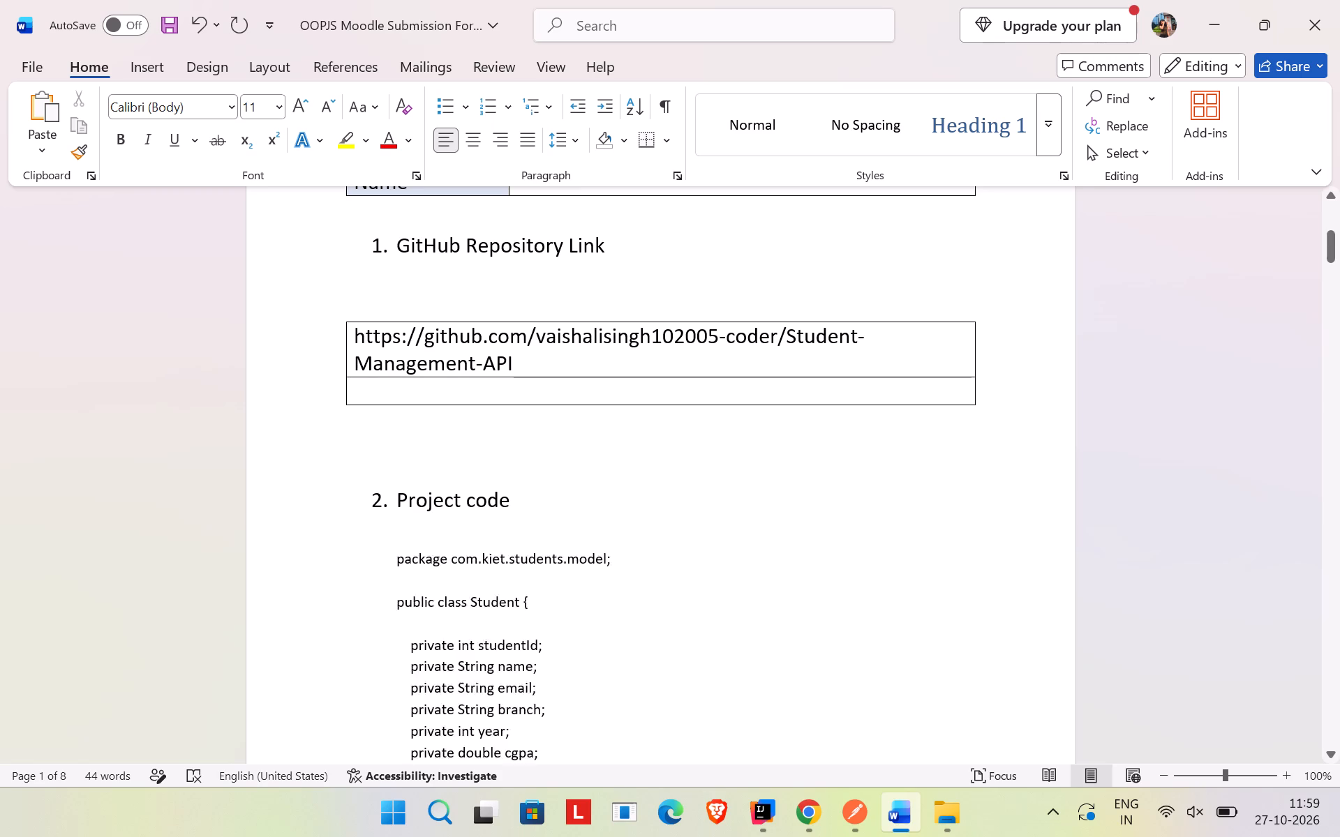
scroll(456, 559, down, 3)
scroll(456, 559, up, 1)
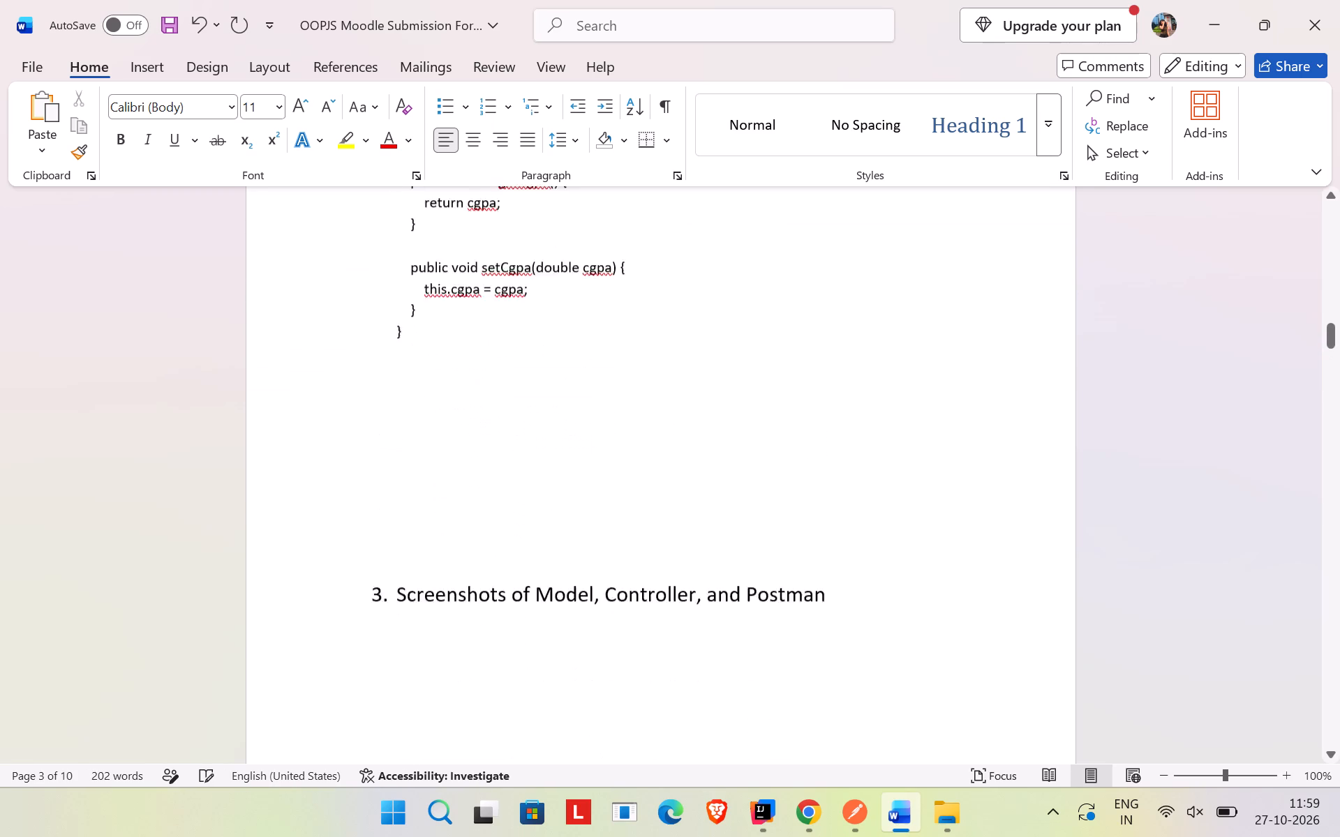
scroll(456, 559, up, 1)
key(Return)
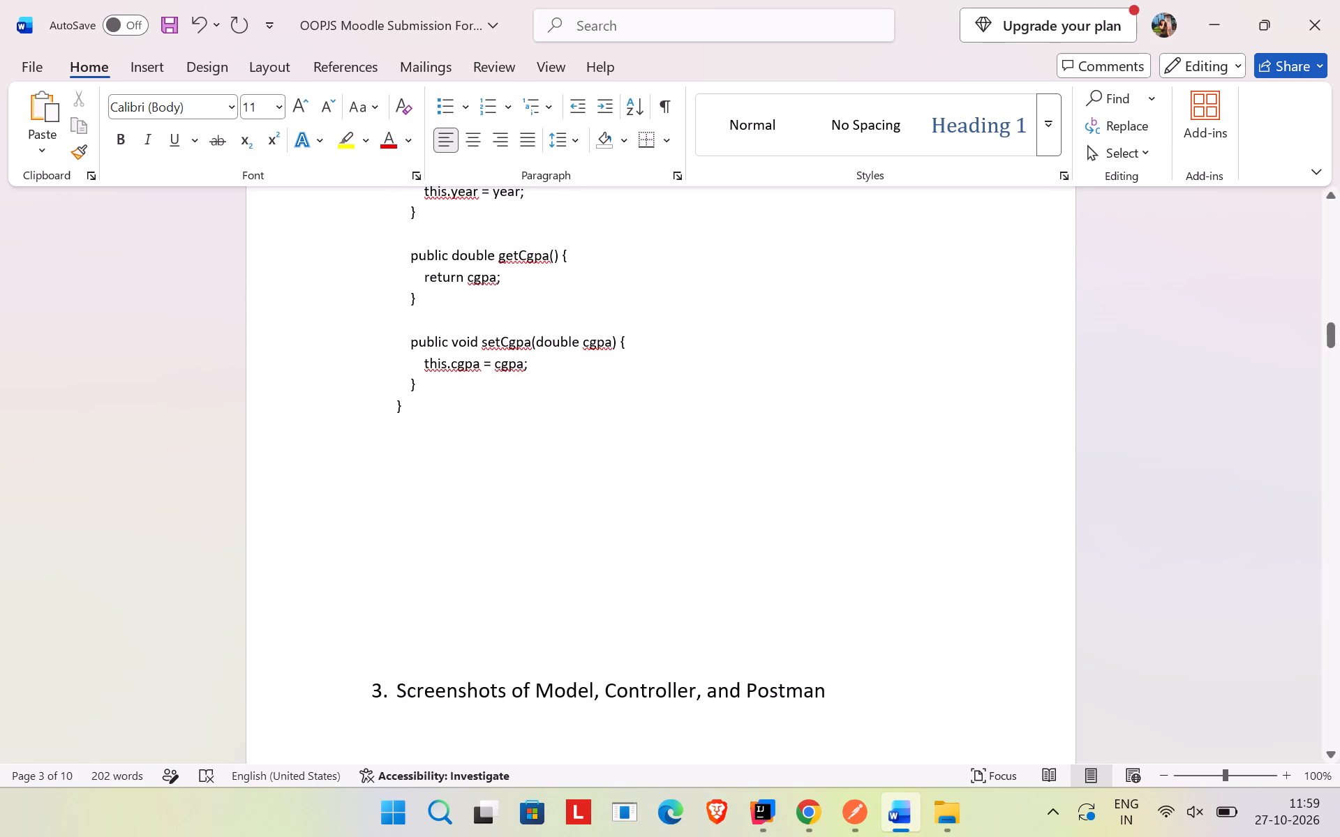
Switch back to IntelliJ IDEA and copy the entire code of StudentController.java.
click(814, 822)
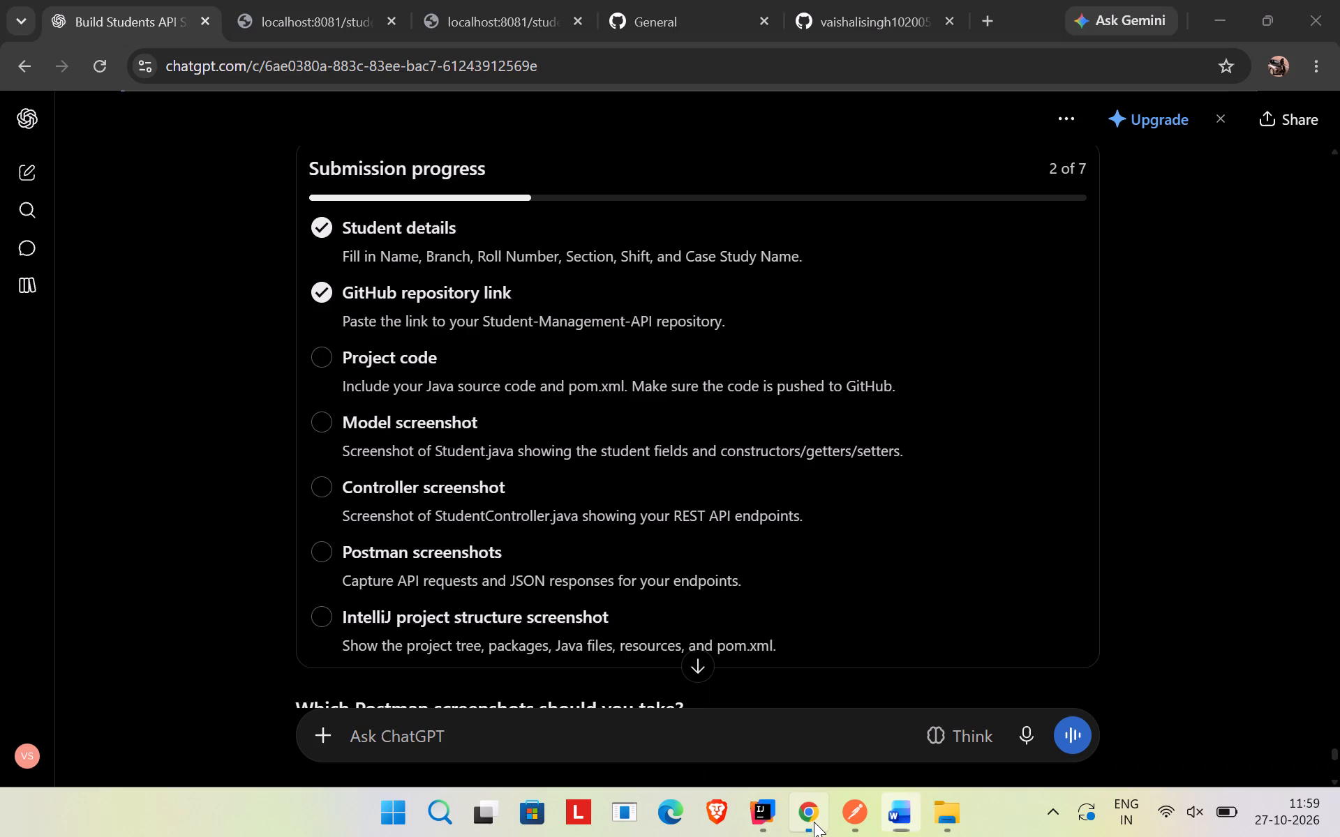
click(766, 802)
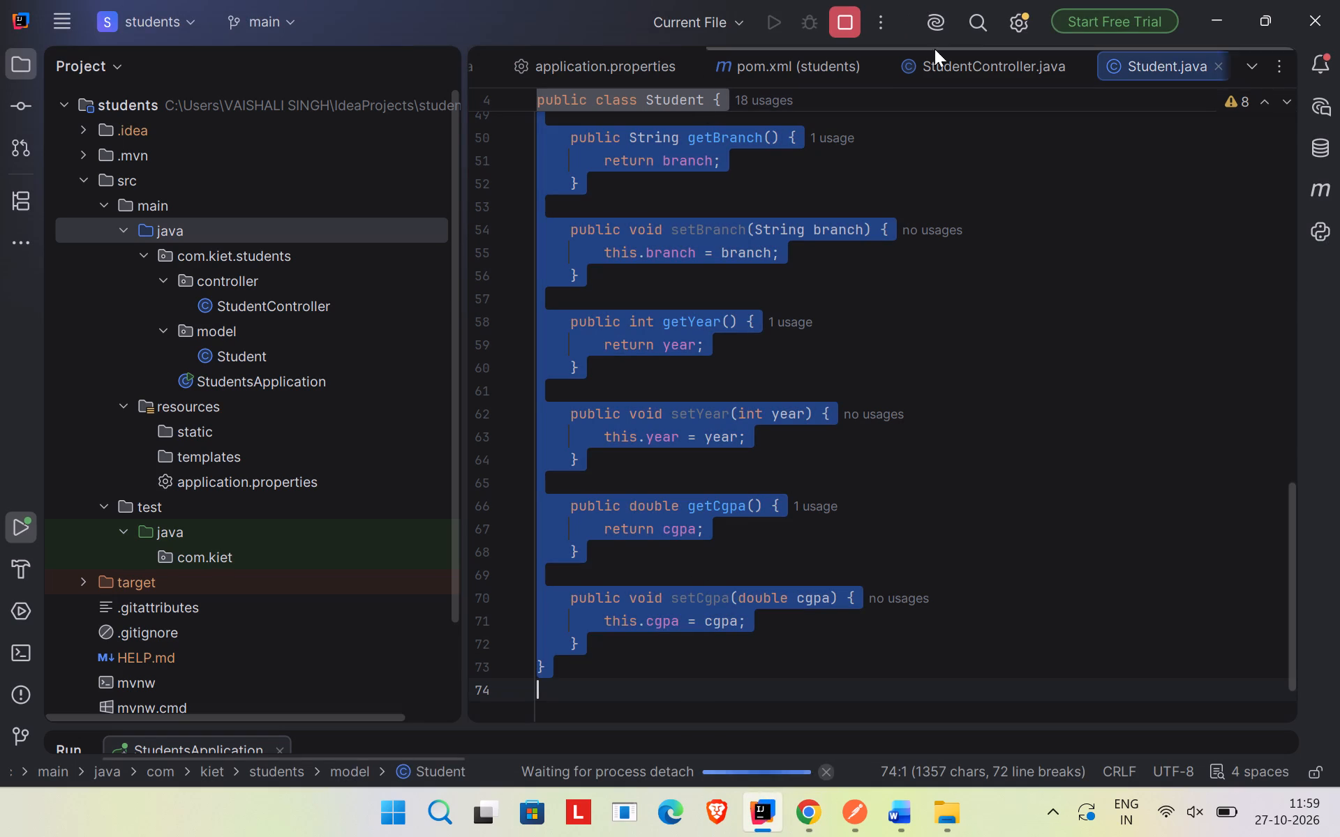
click(955, 65)
click(684, 574)
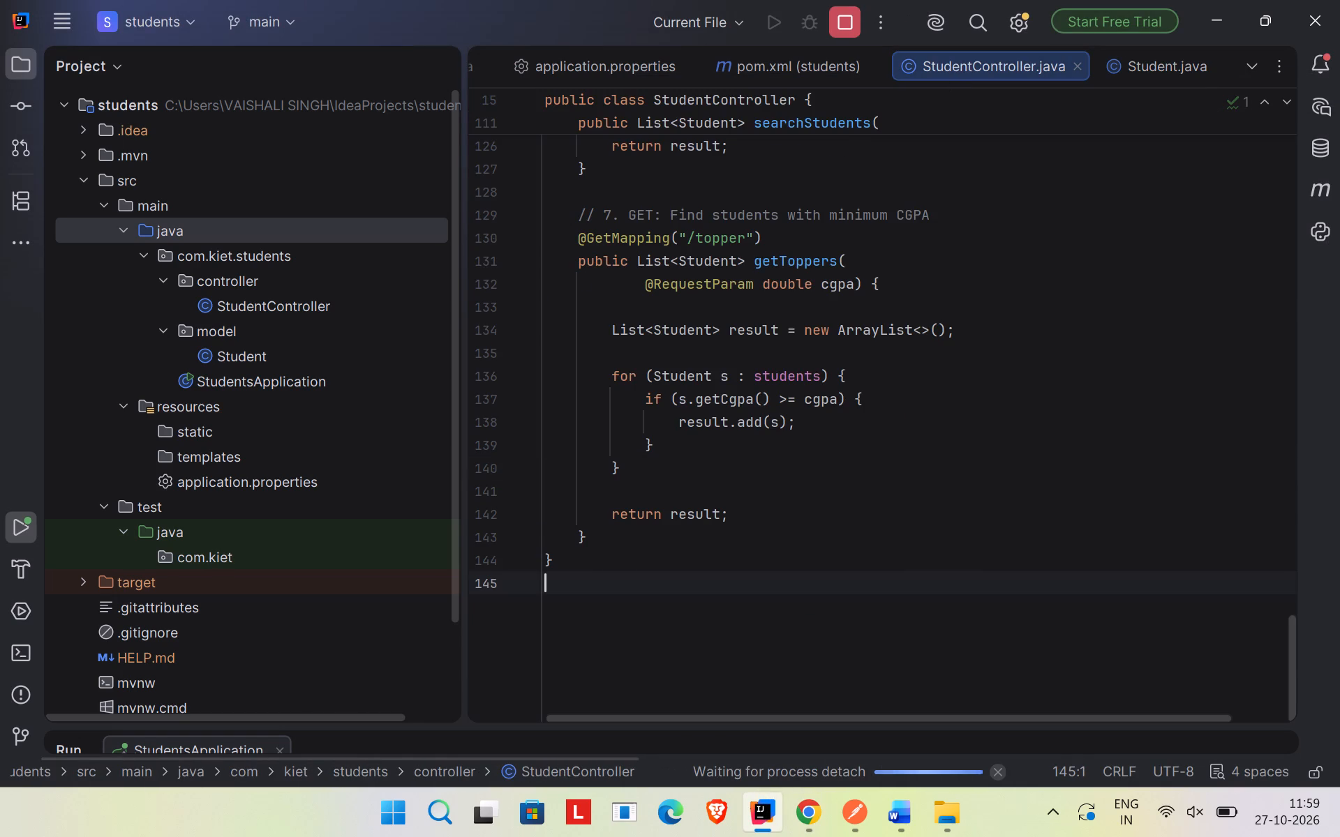
key(ctrl+a)
key(ctrl+c)
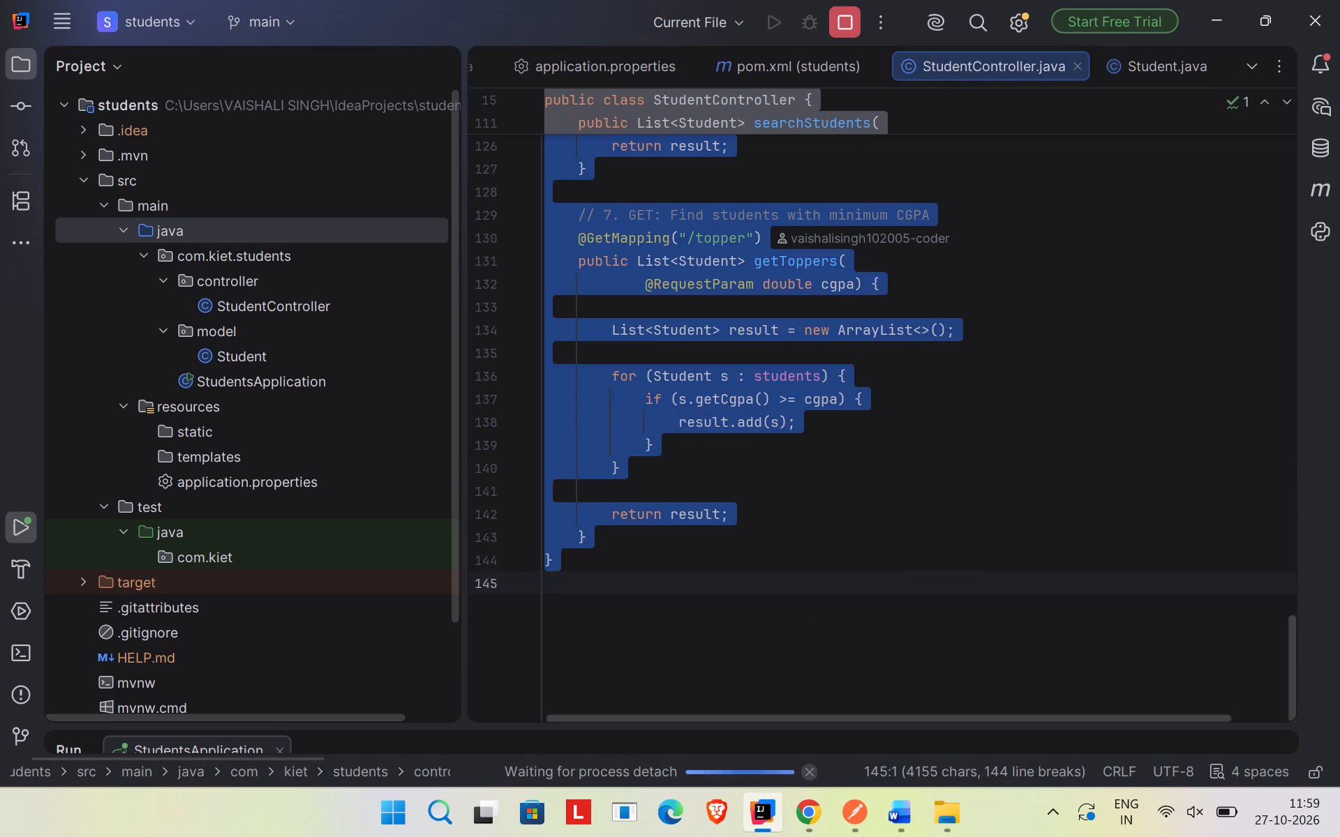
Switch to the Word document and paste the StudentController code after the Student class, above heading 3.
click(802, 807)
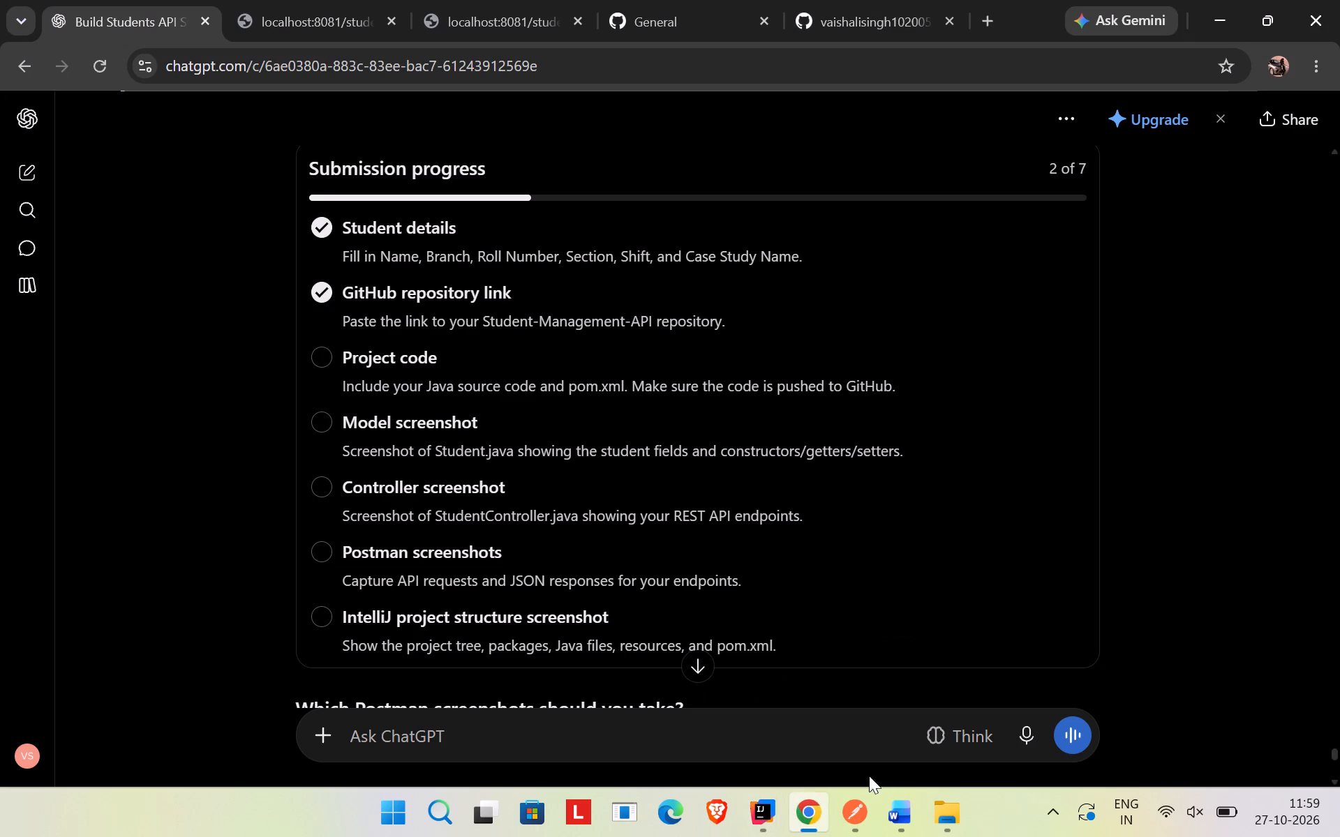
click(891, 810)
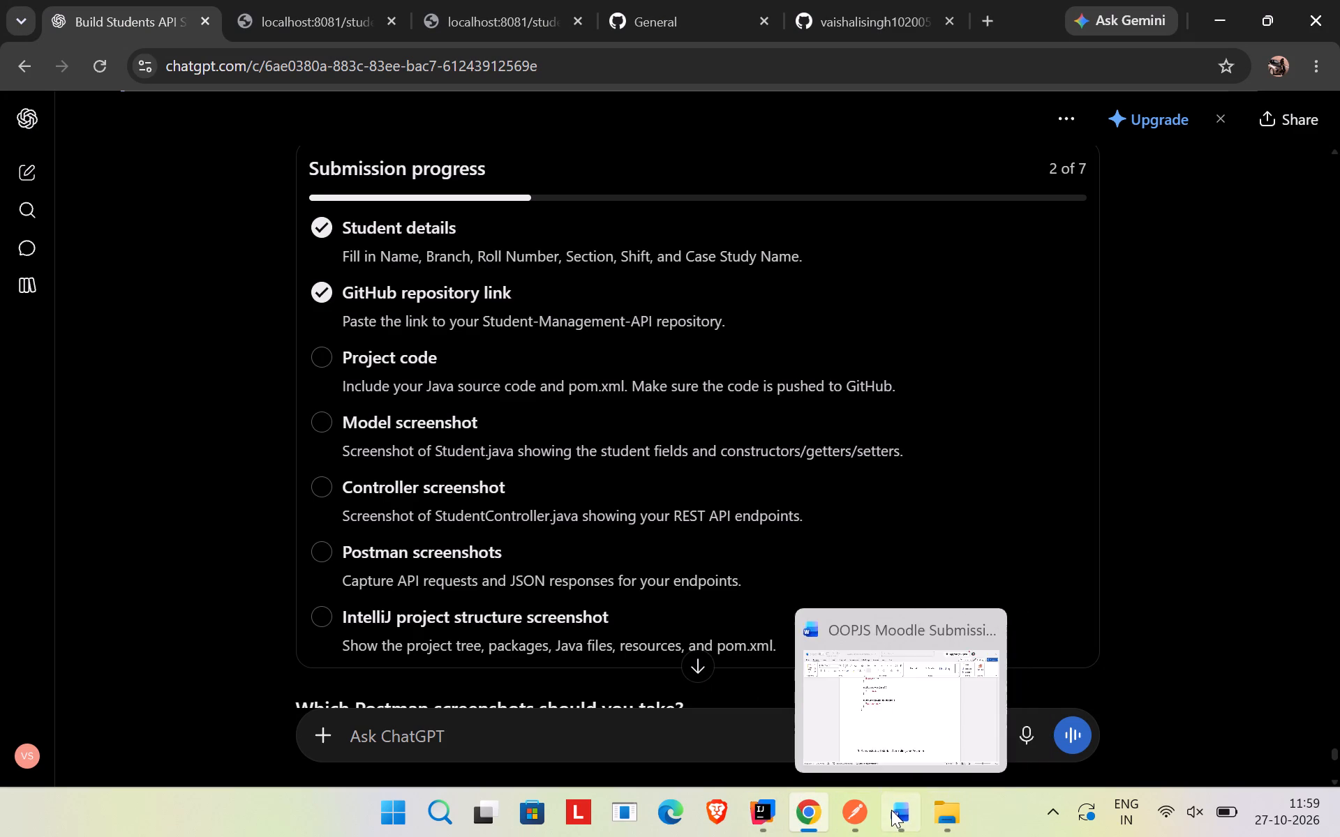
key(ctrl+v)
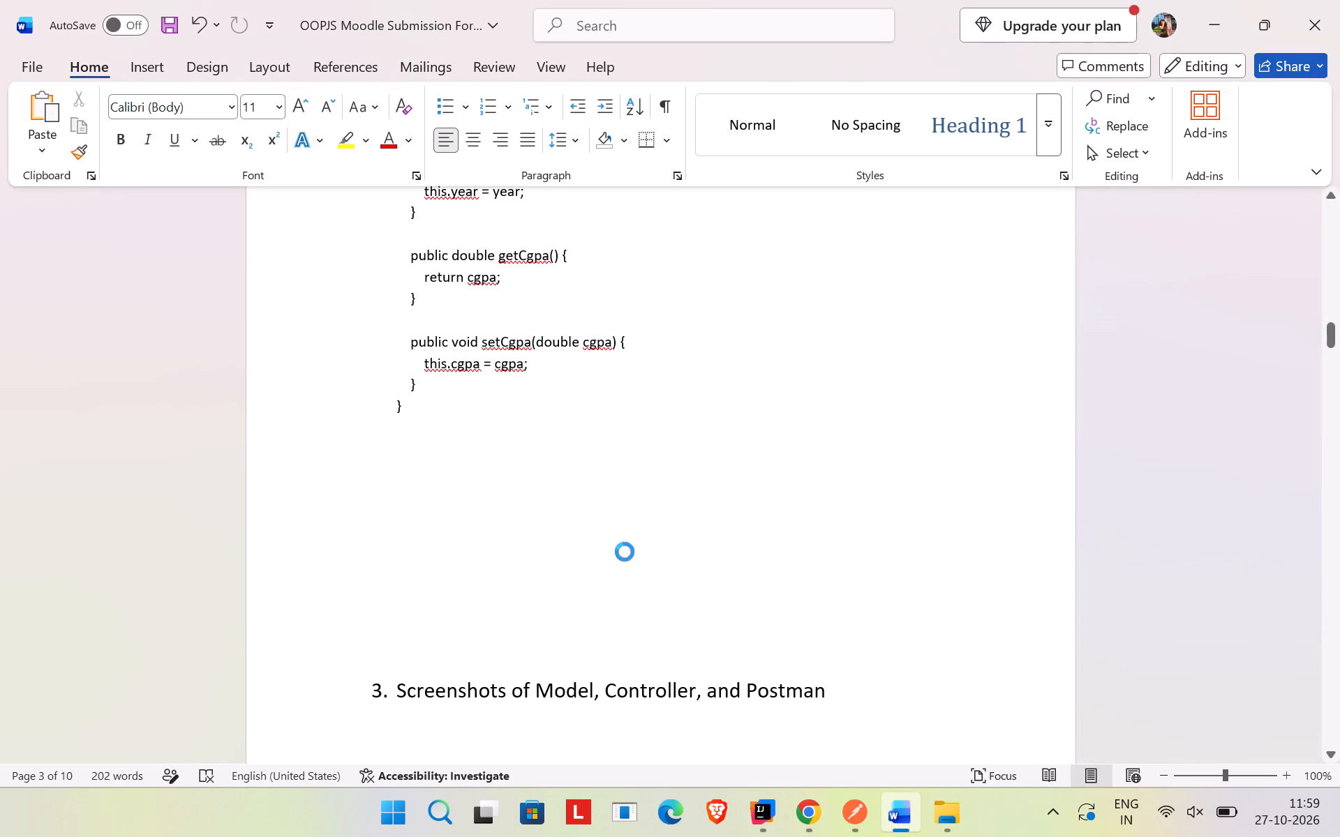
scroll(625, 552, down, 4)
scroll(625, 552, up, 1)
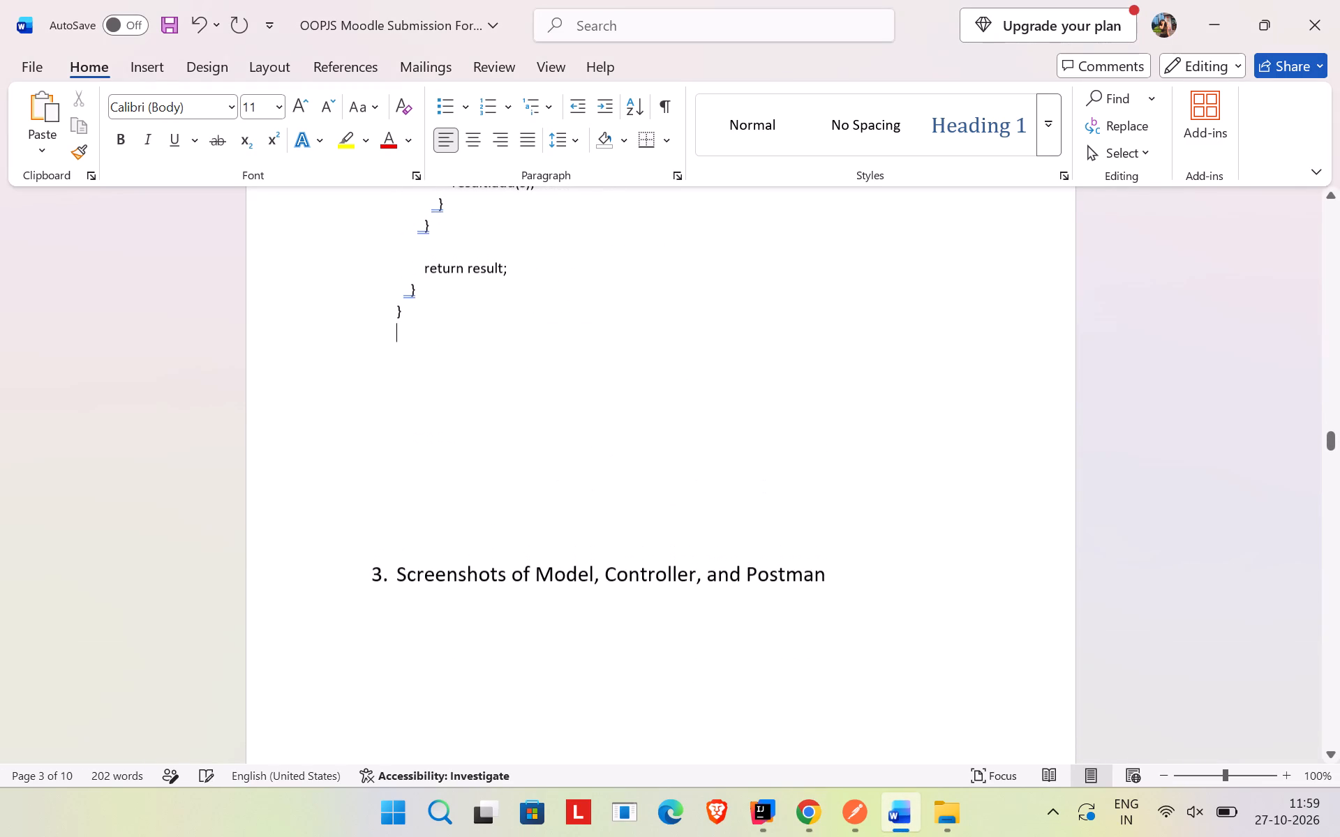
scroll(625, 552, up, 1)
Return to IntelliJ IDEA, open StudentsApplication from the project tree and copy its entire code.
click(821, 836)
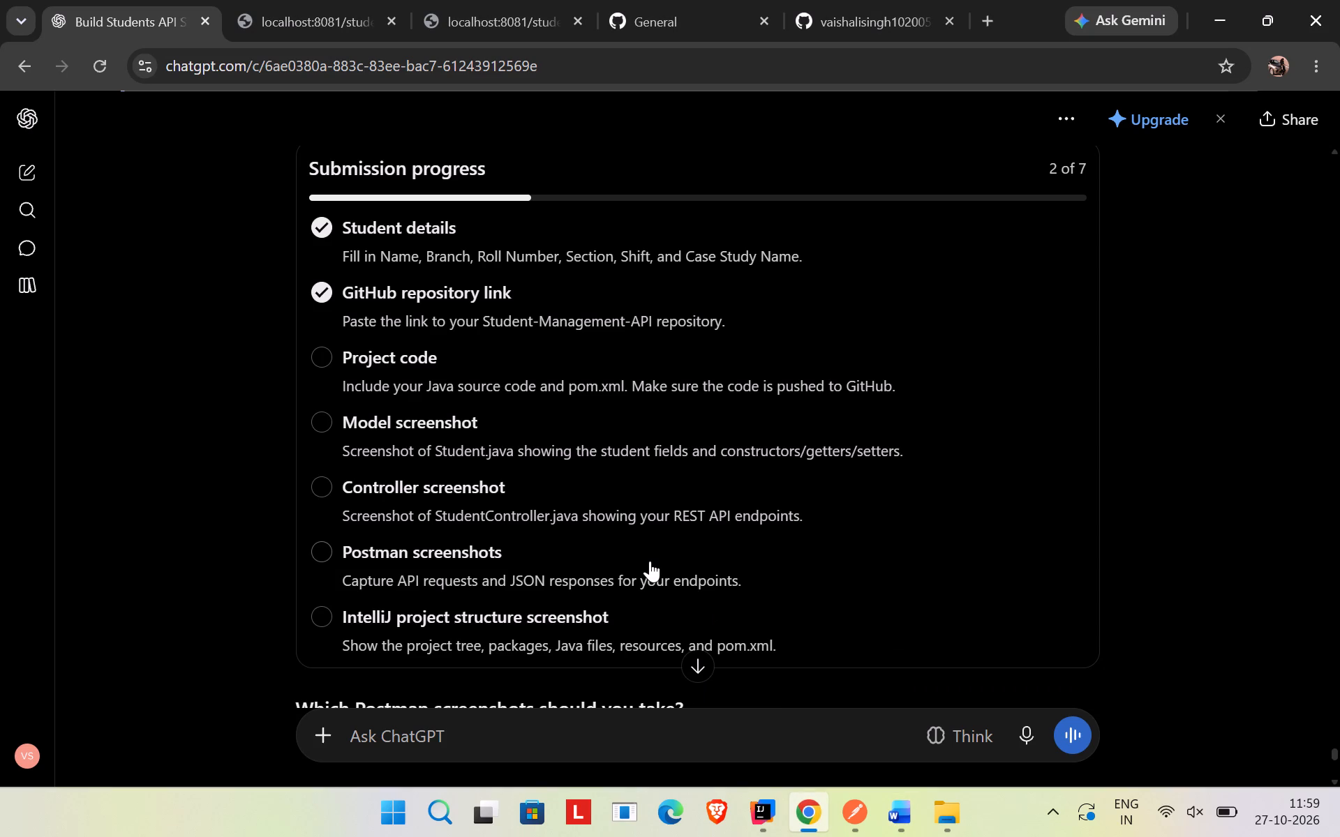
scroll(650, 561, down, 1)
click(749, 831)
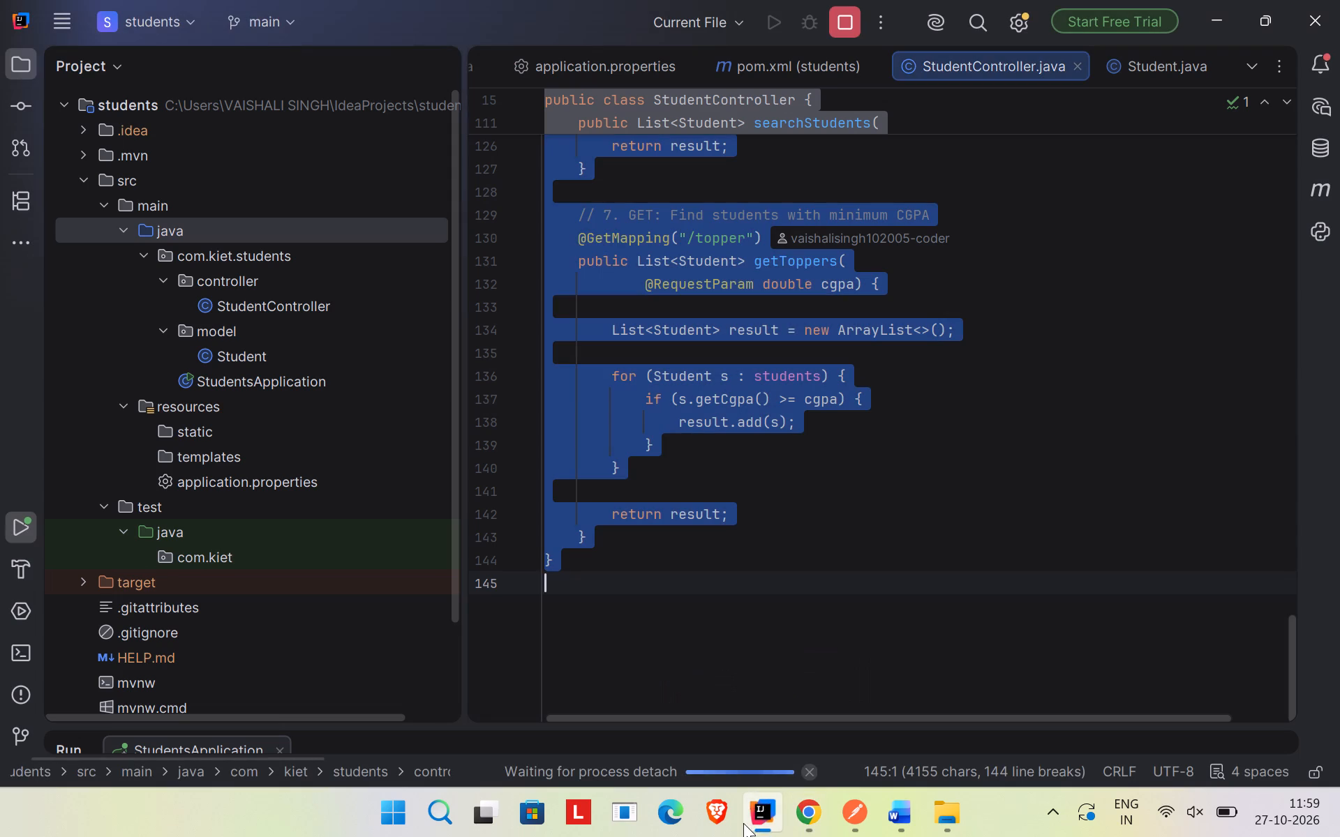
scroll(663, 575, down, 1)
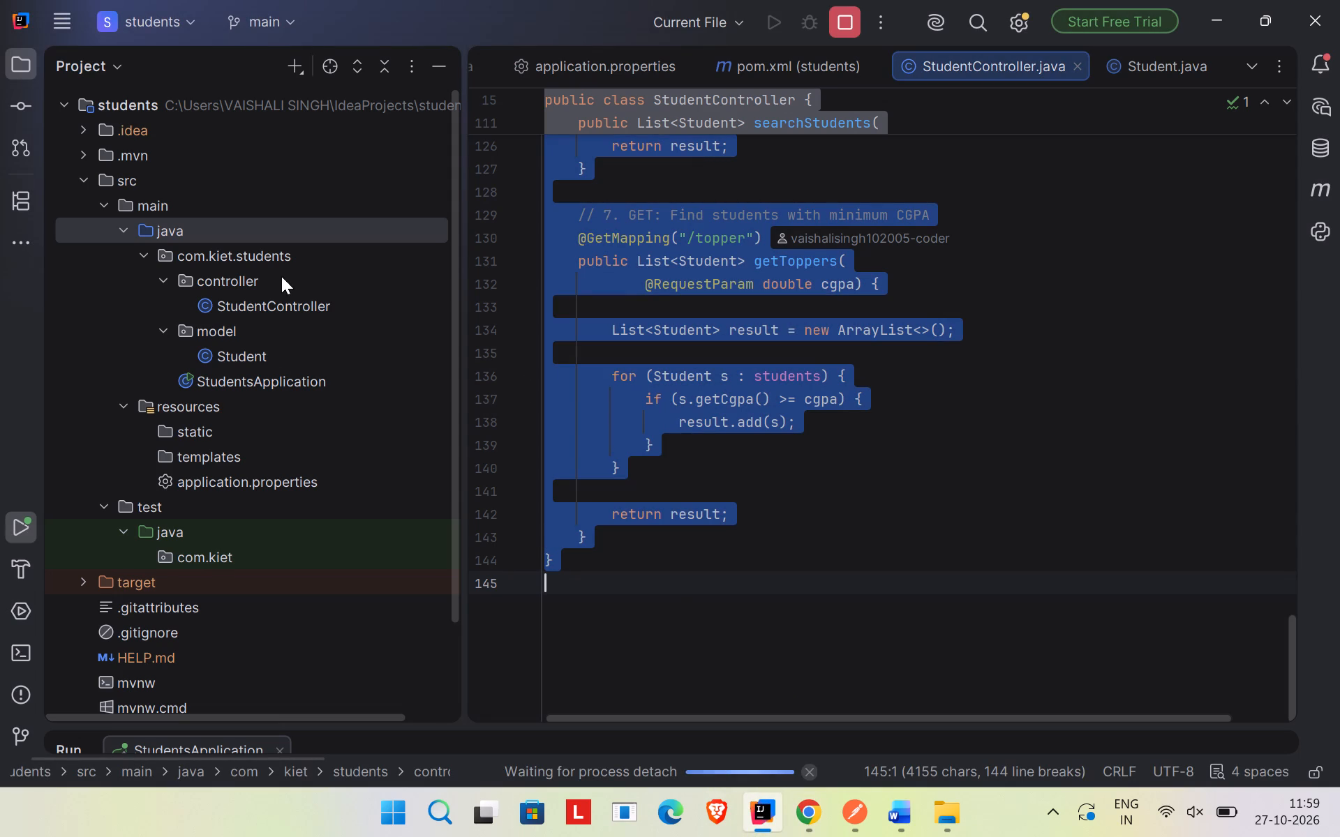
double_click(274, 379)
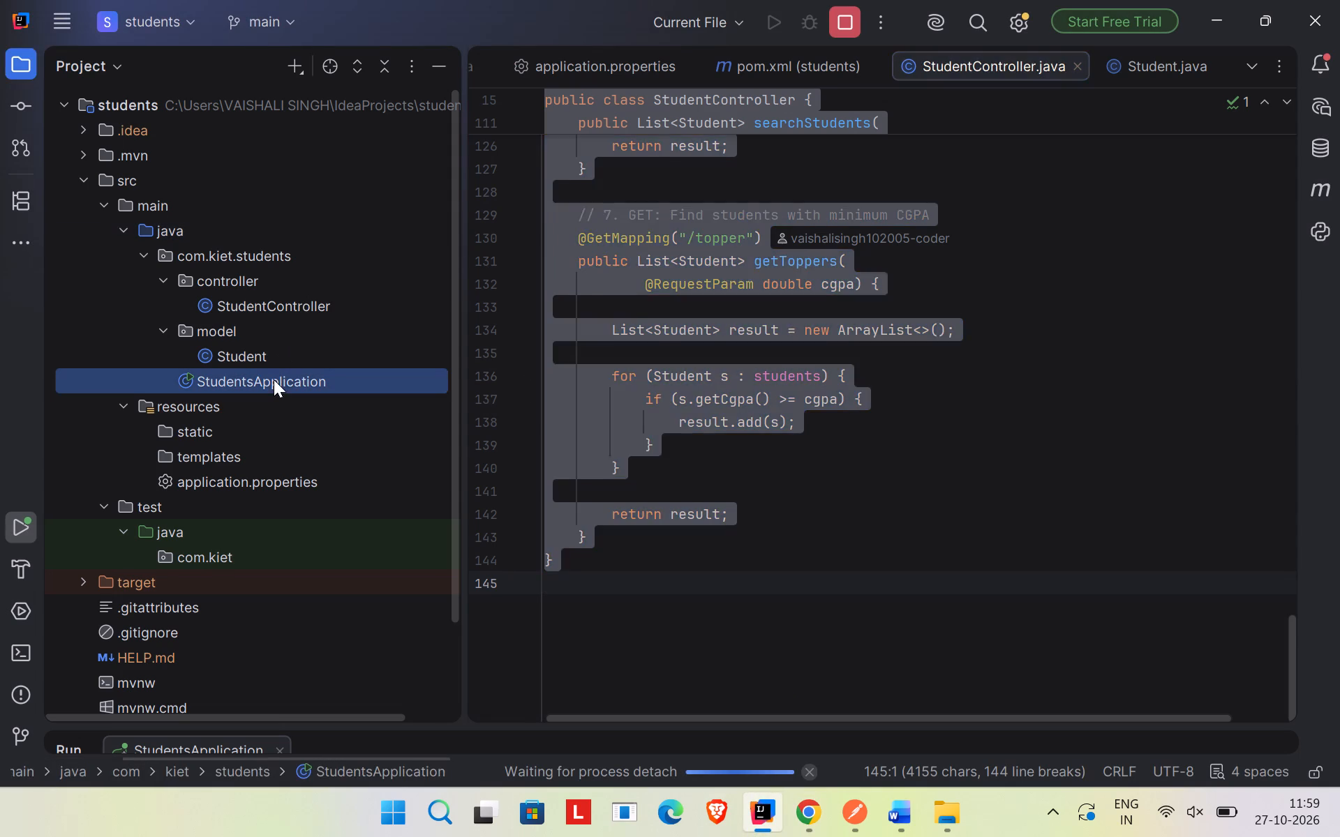
click(594, 185)
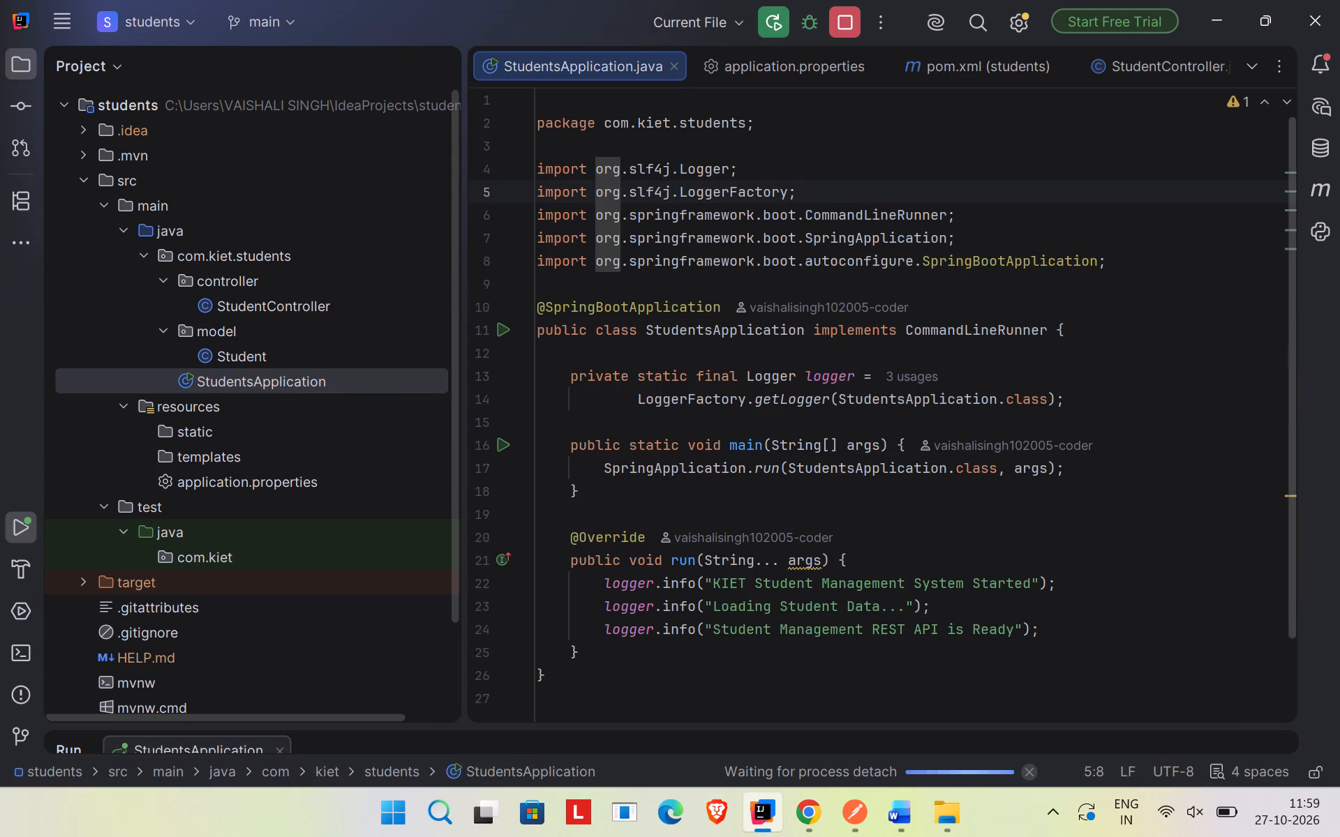
key(ctrl+a)
key(ctrl+c)
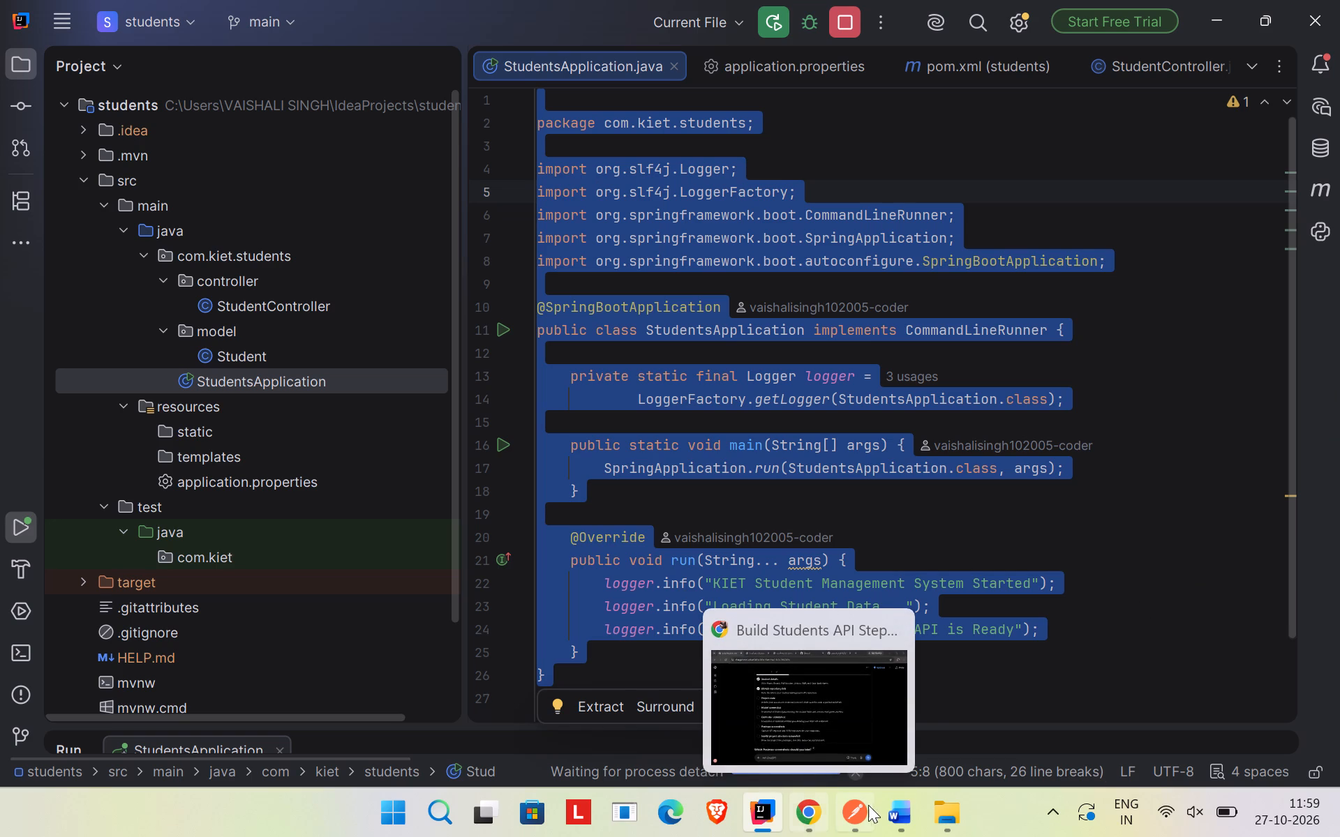
Switch to the Word document and paste the StudentsApplication code after the StudentController code.
click(888, 804)
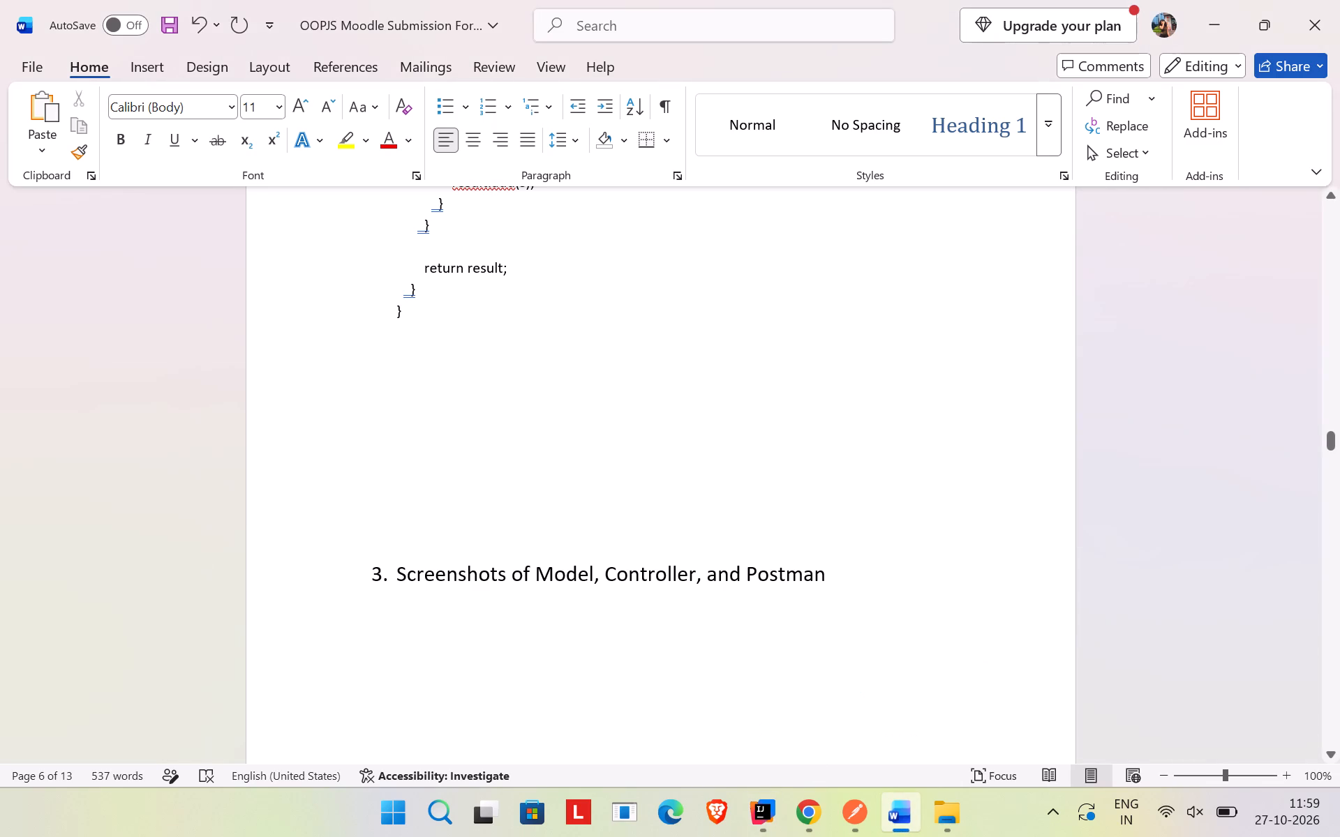
key(ctrl+v)
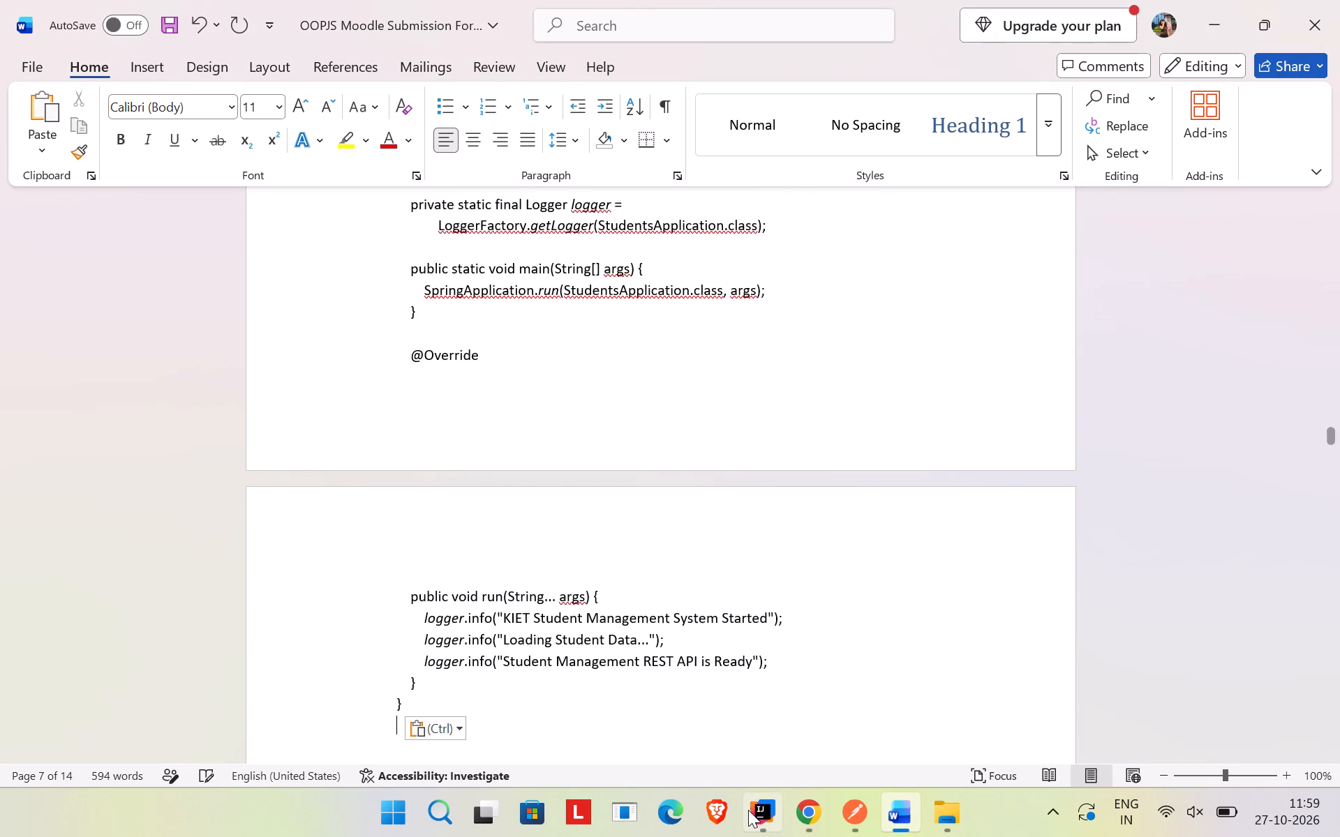
Return to IntelliJ IDEA, open pom.xml from the project tree and copy its entire contents.
click(748, 815)
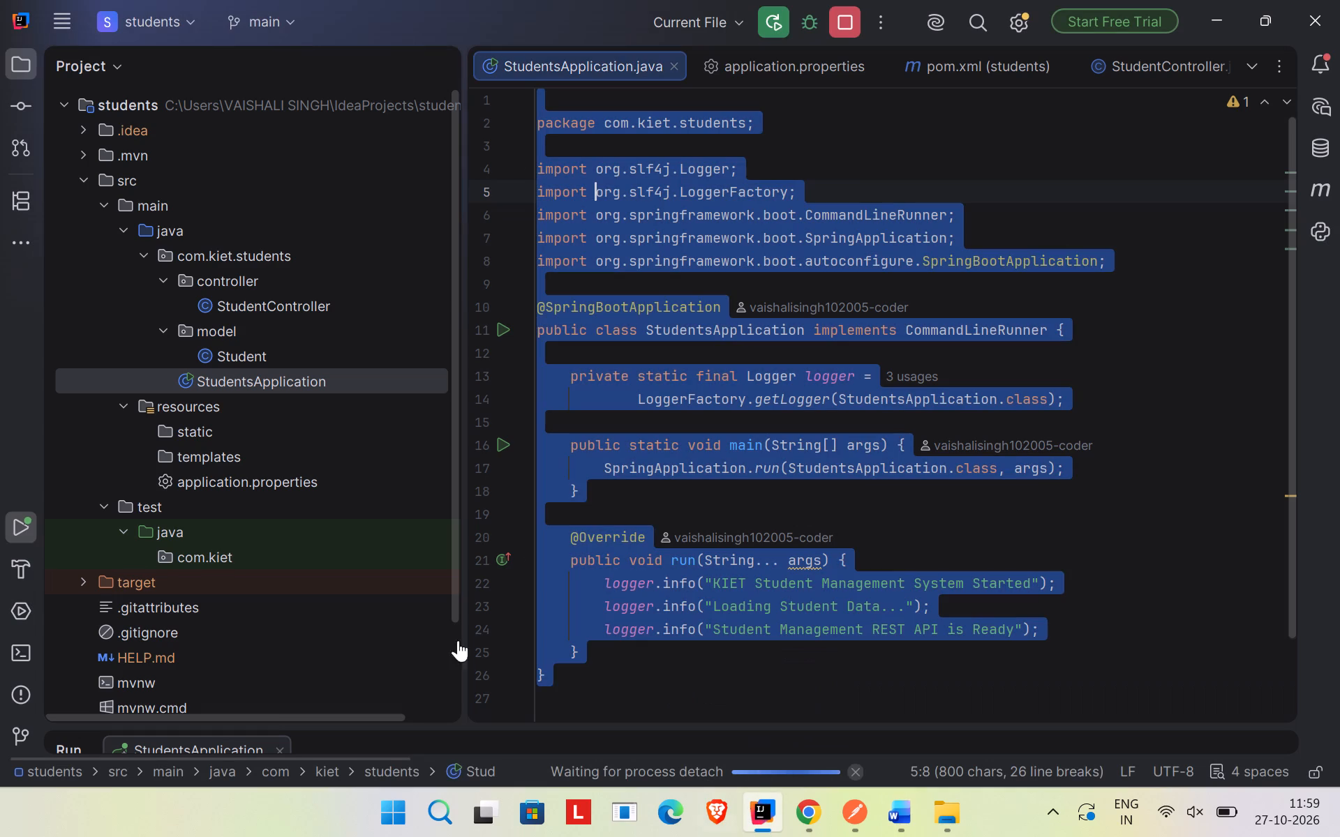
scroll(158, 636, down, 1)
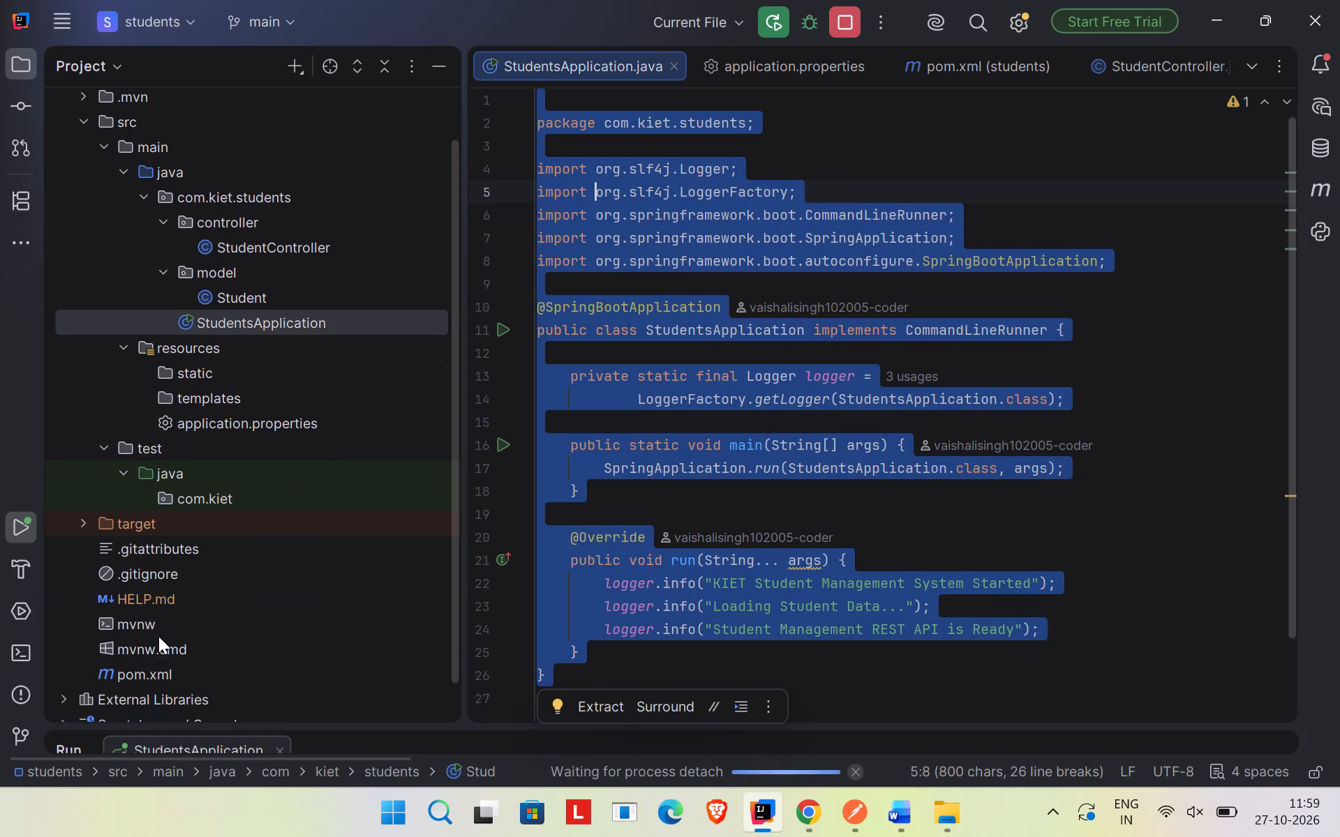
scroll(158, 636, down, 1)
double_click(152, 629)
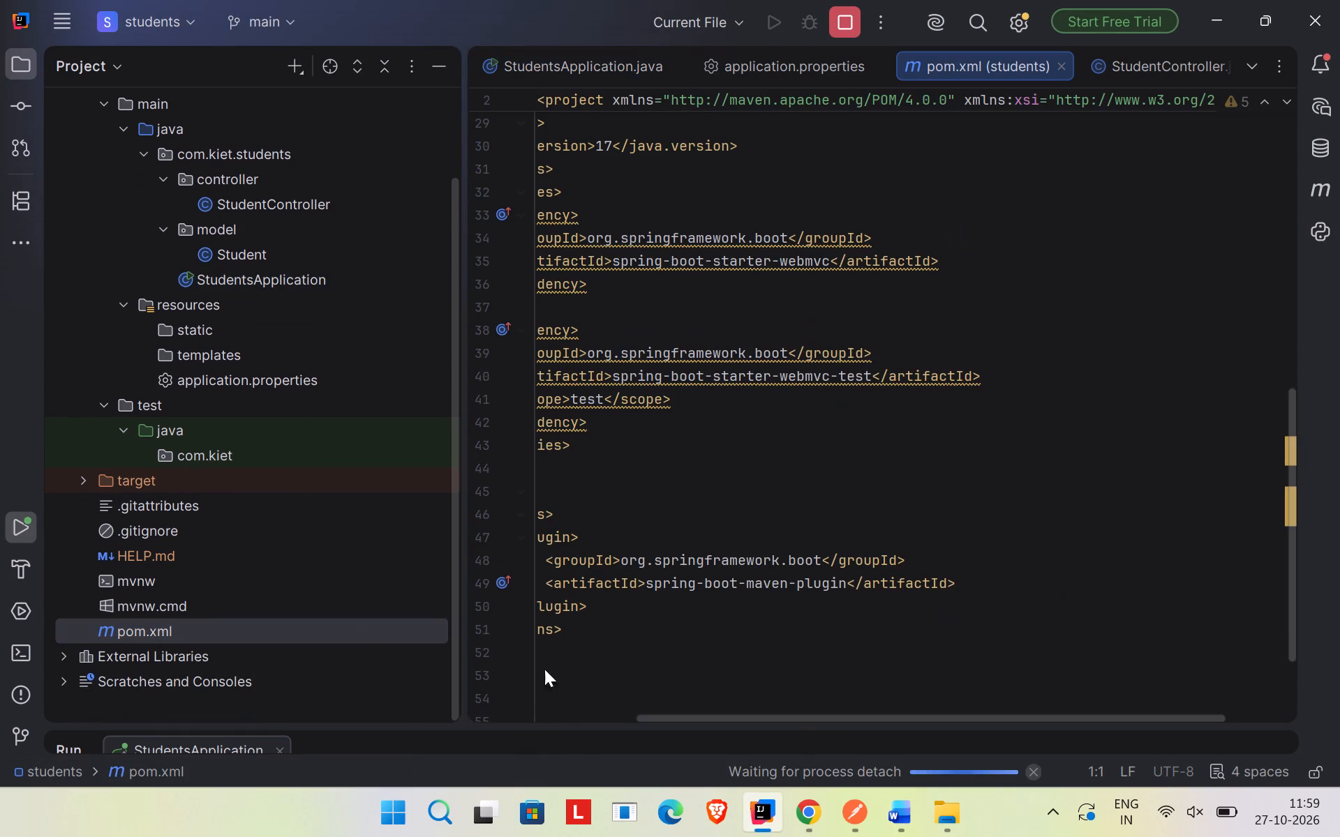
click(703, 614)
key(ctrl+a)
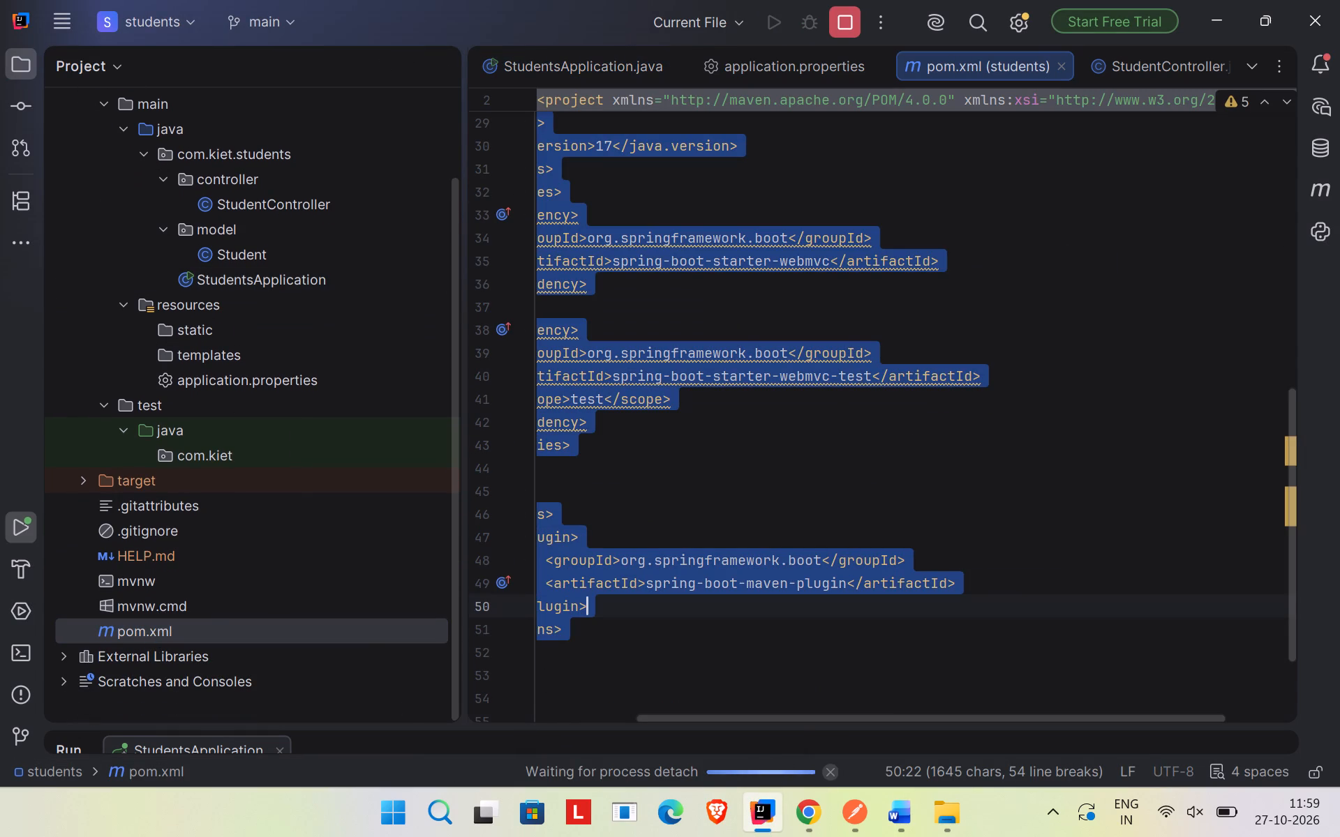
key(ctrl+c)
scroll(703, 614, right, 4)
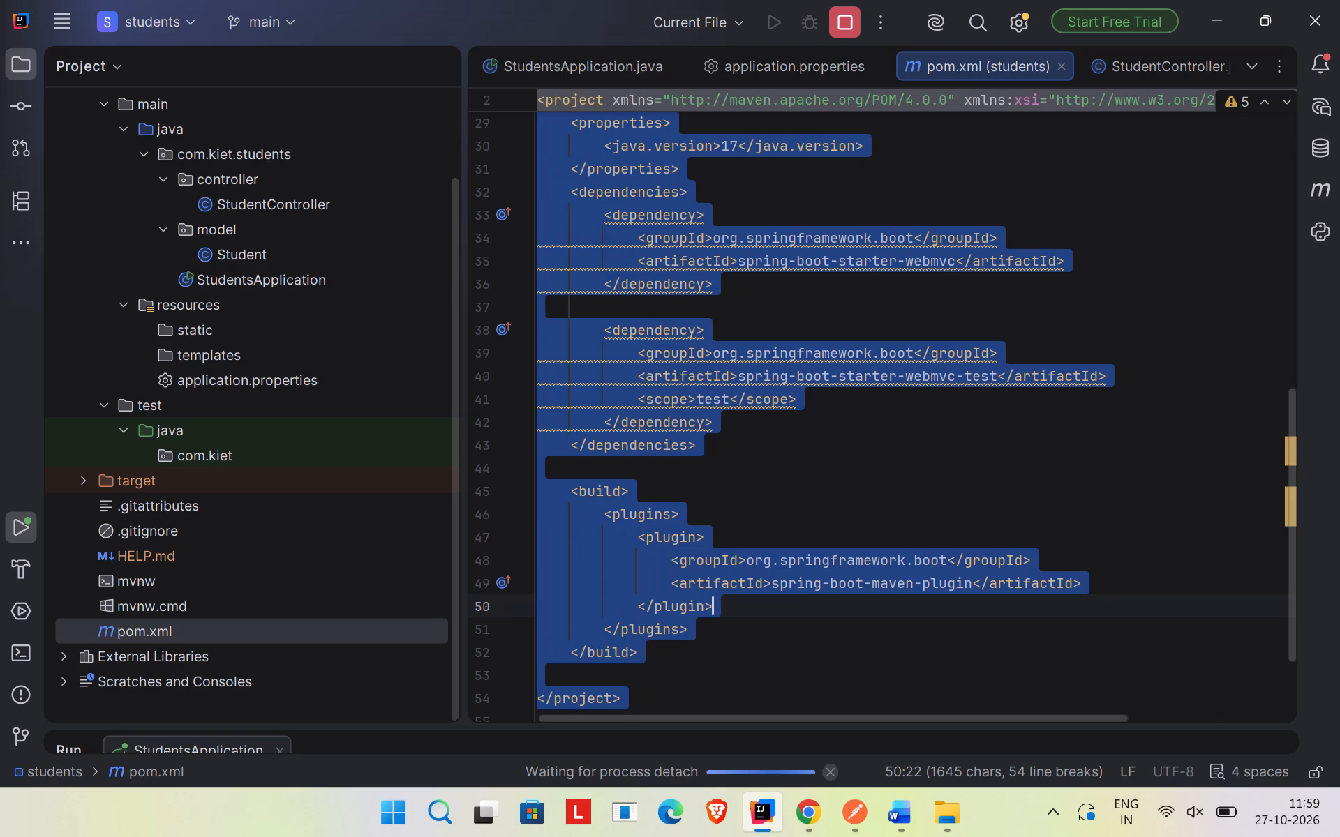
scroll(703, 614, right, 1)
Switch to the Word document and paste the pom.xml contents after the StudentsApplication code.
click(809, 806)
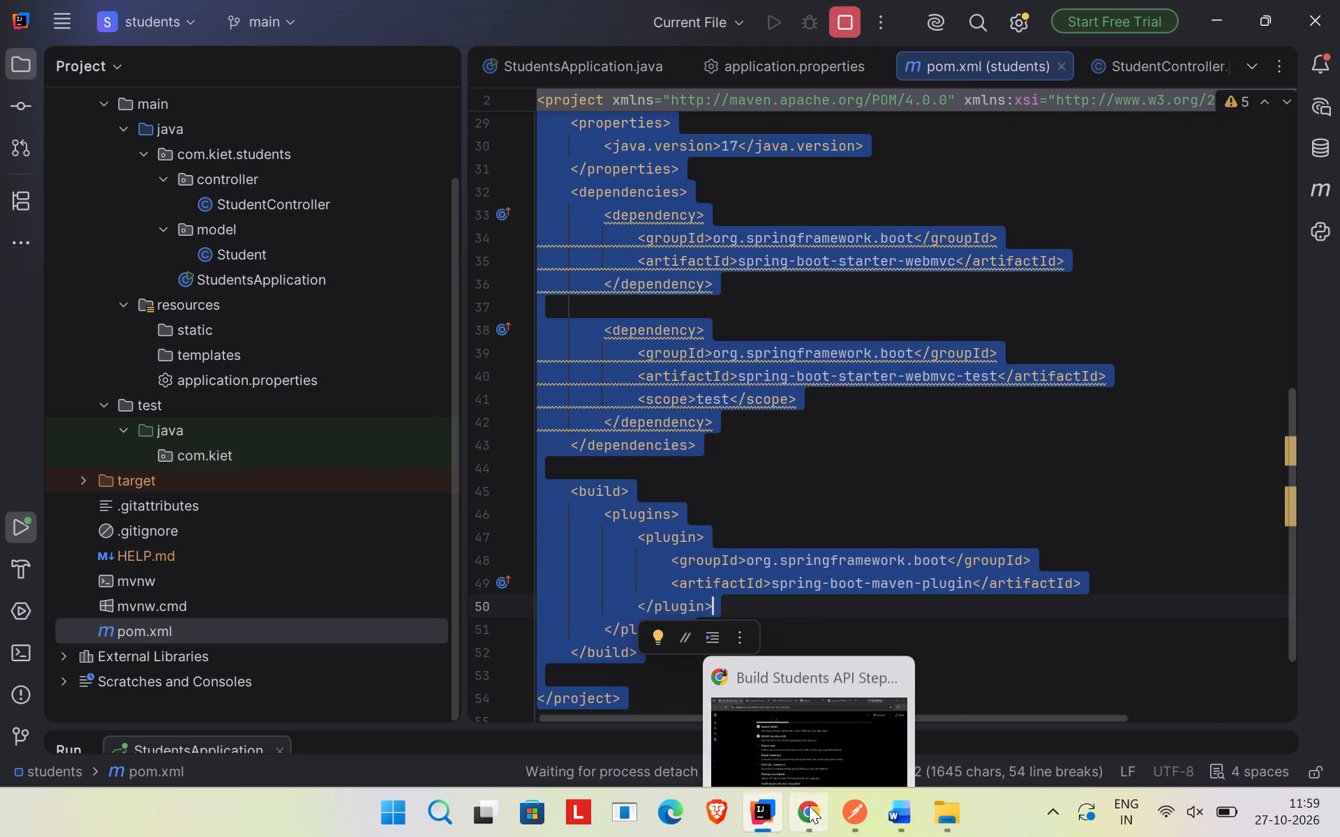
click(906, 808)
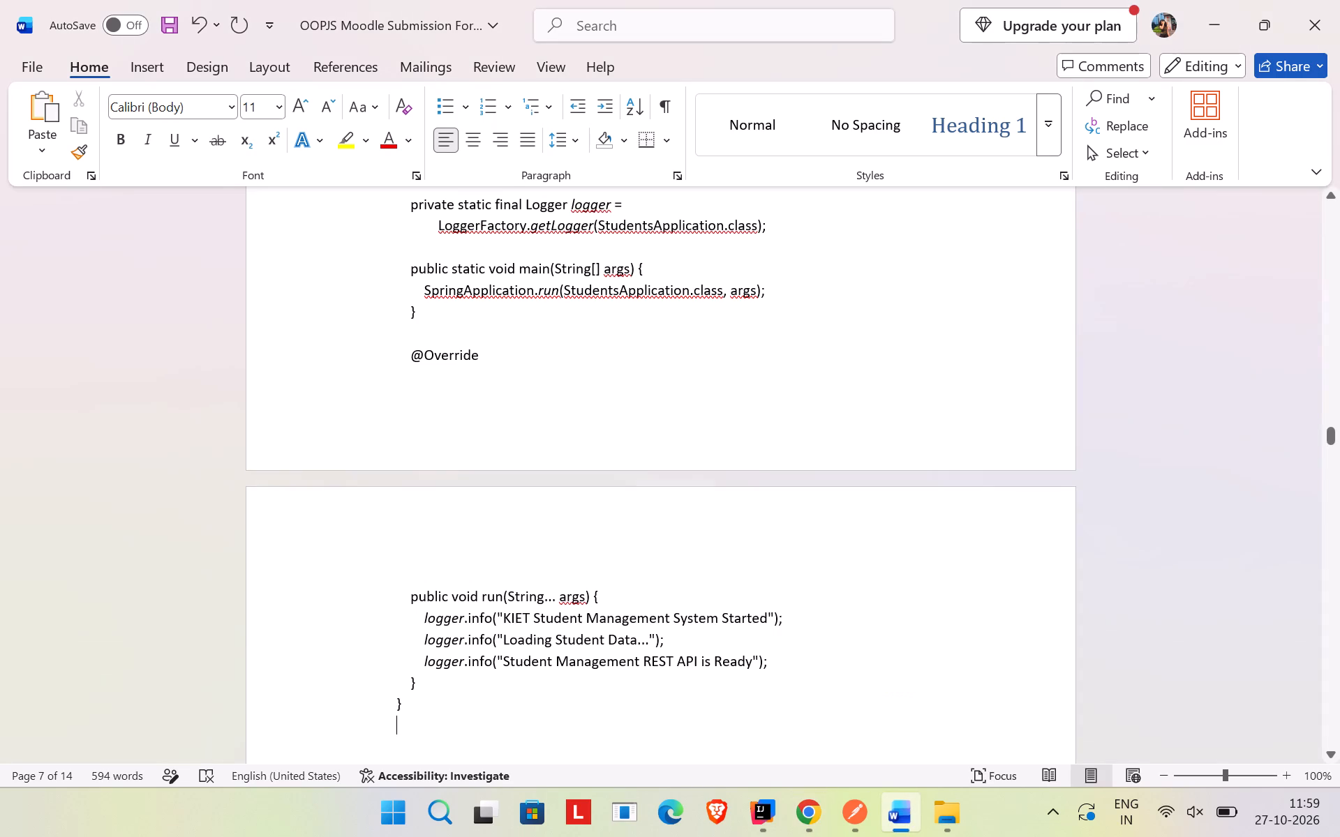
scroll(725, 704, down, 1)
key(ctrl+v)
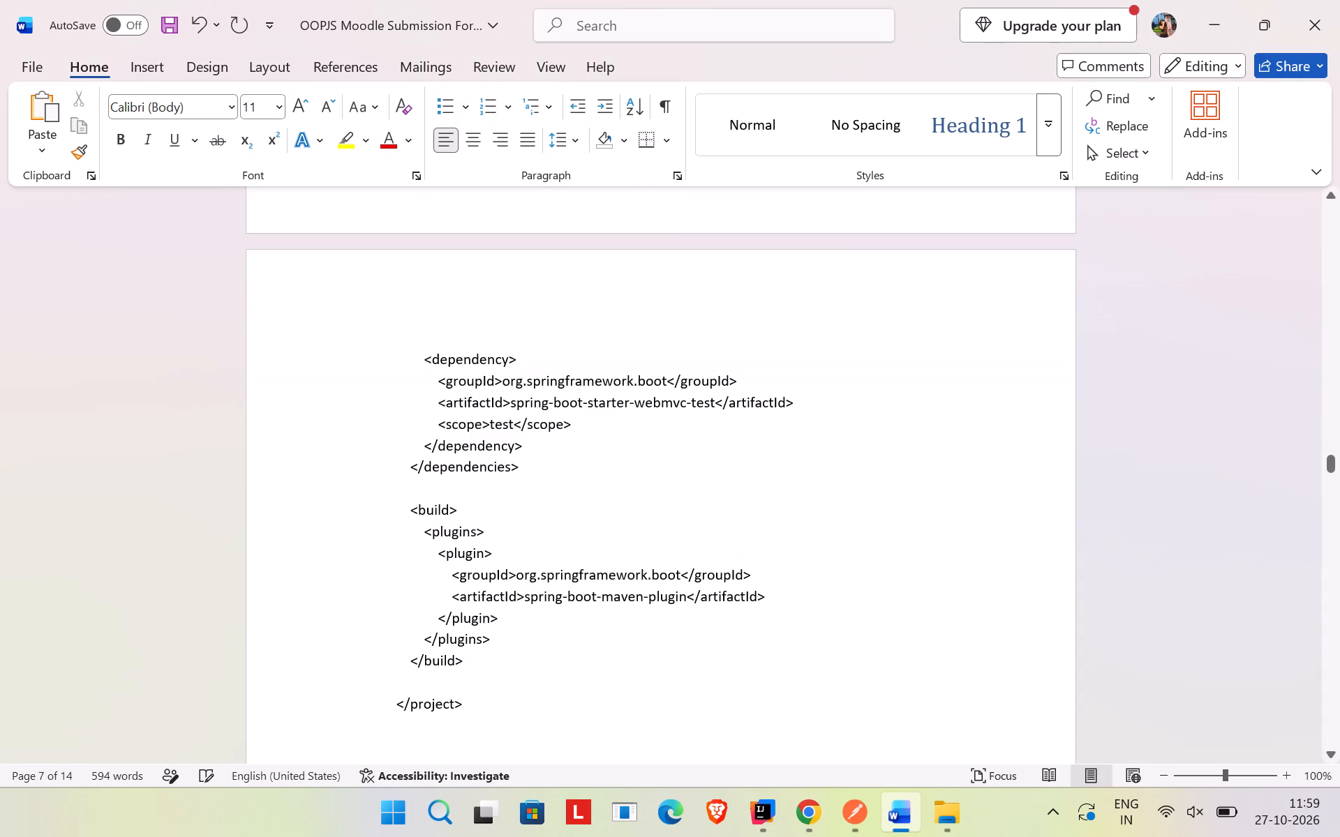
Add the label POM.XML in red on its own line above the pasted XML, separated from the StudentsApplication code by a blank line.
scroll(725, 704, up, 6)
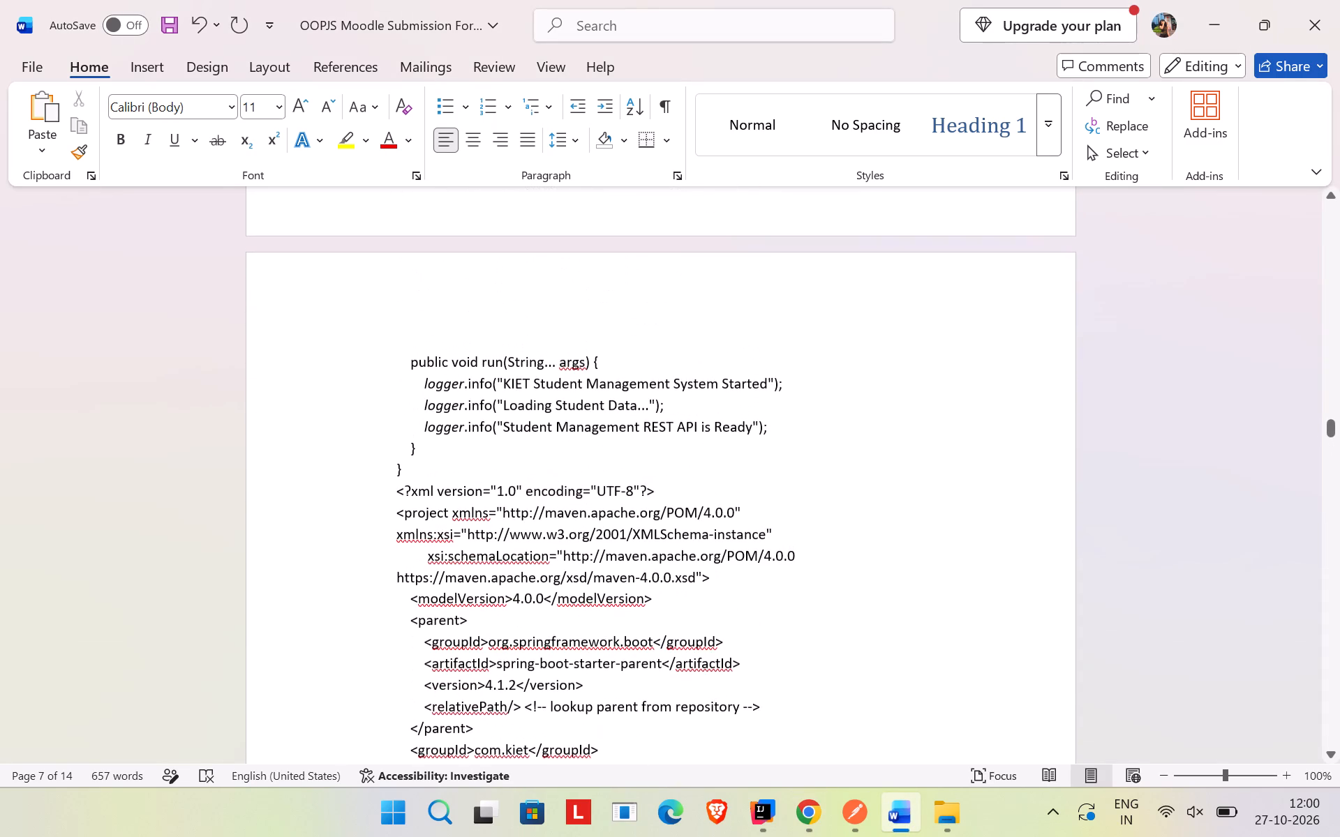
scroll(725, 704, up, 1)
click(442, 492)
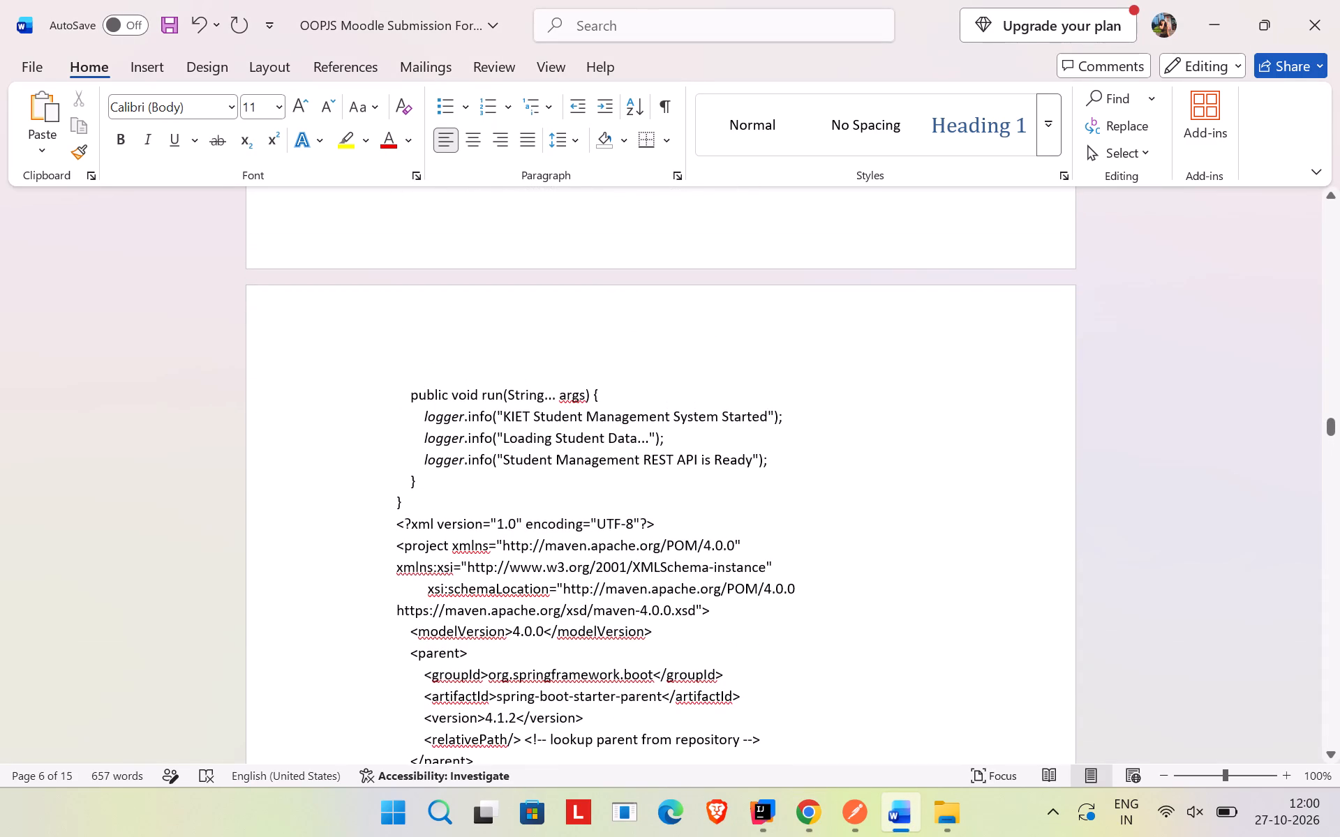
click(440, 498)
key(Return)
key(Return)
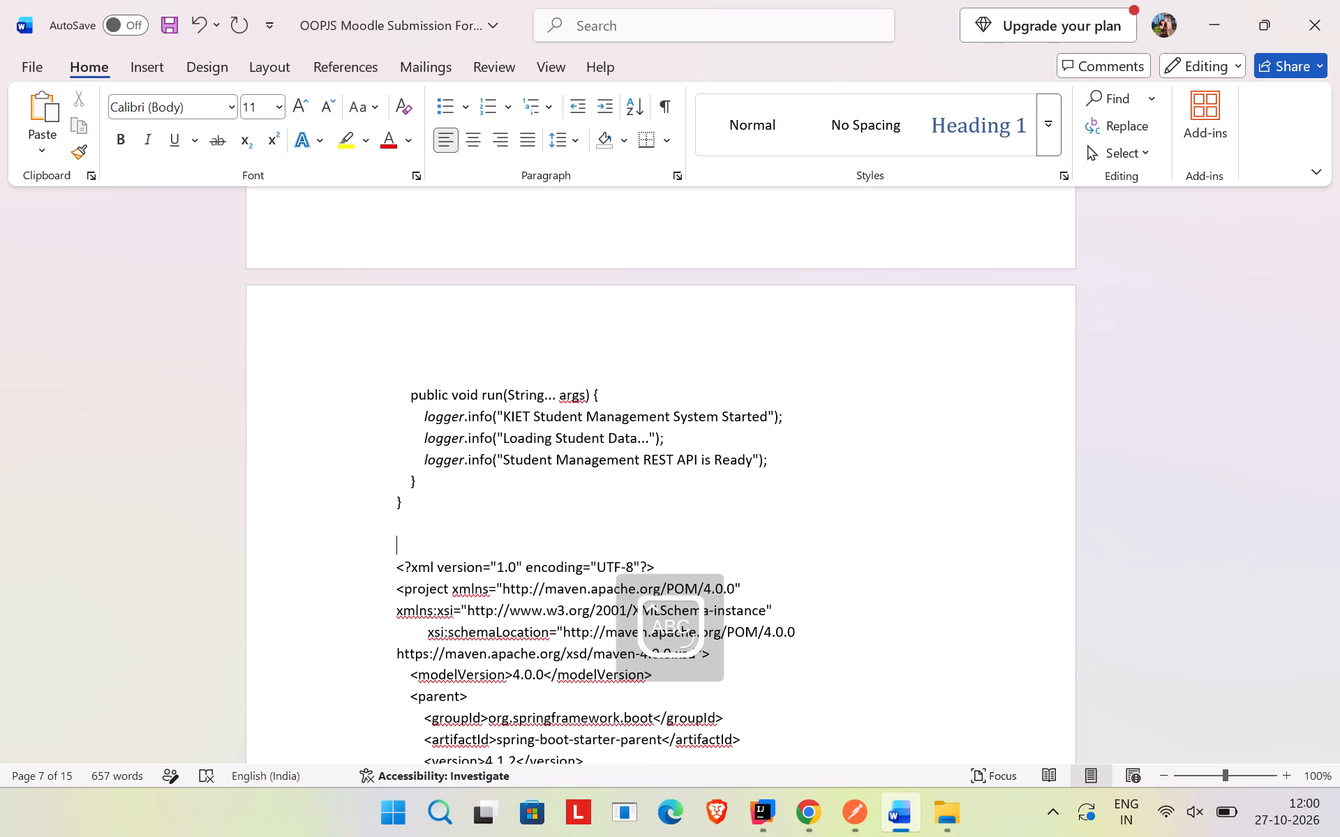
text(POM)
text(.XML)
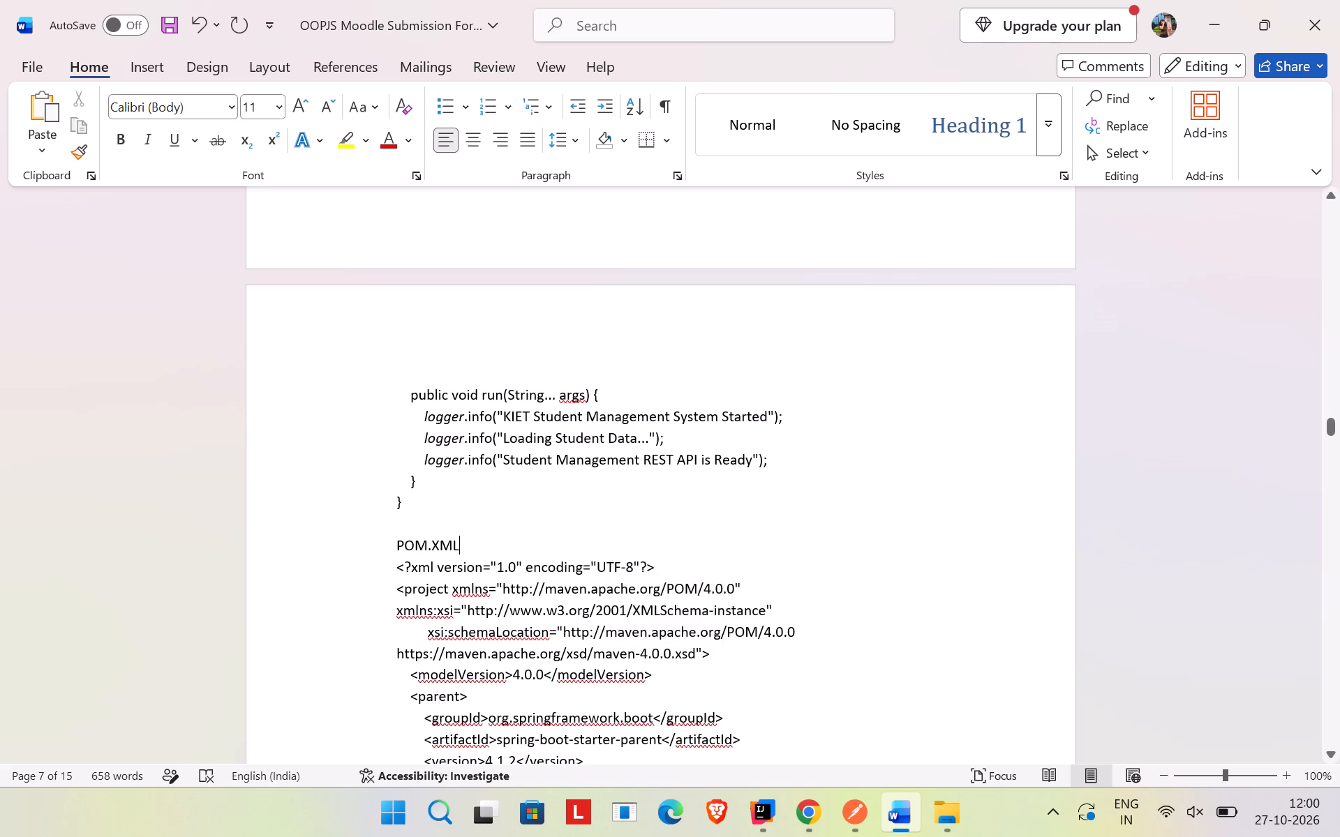
drag(396, 547, 456, 545)
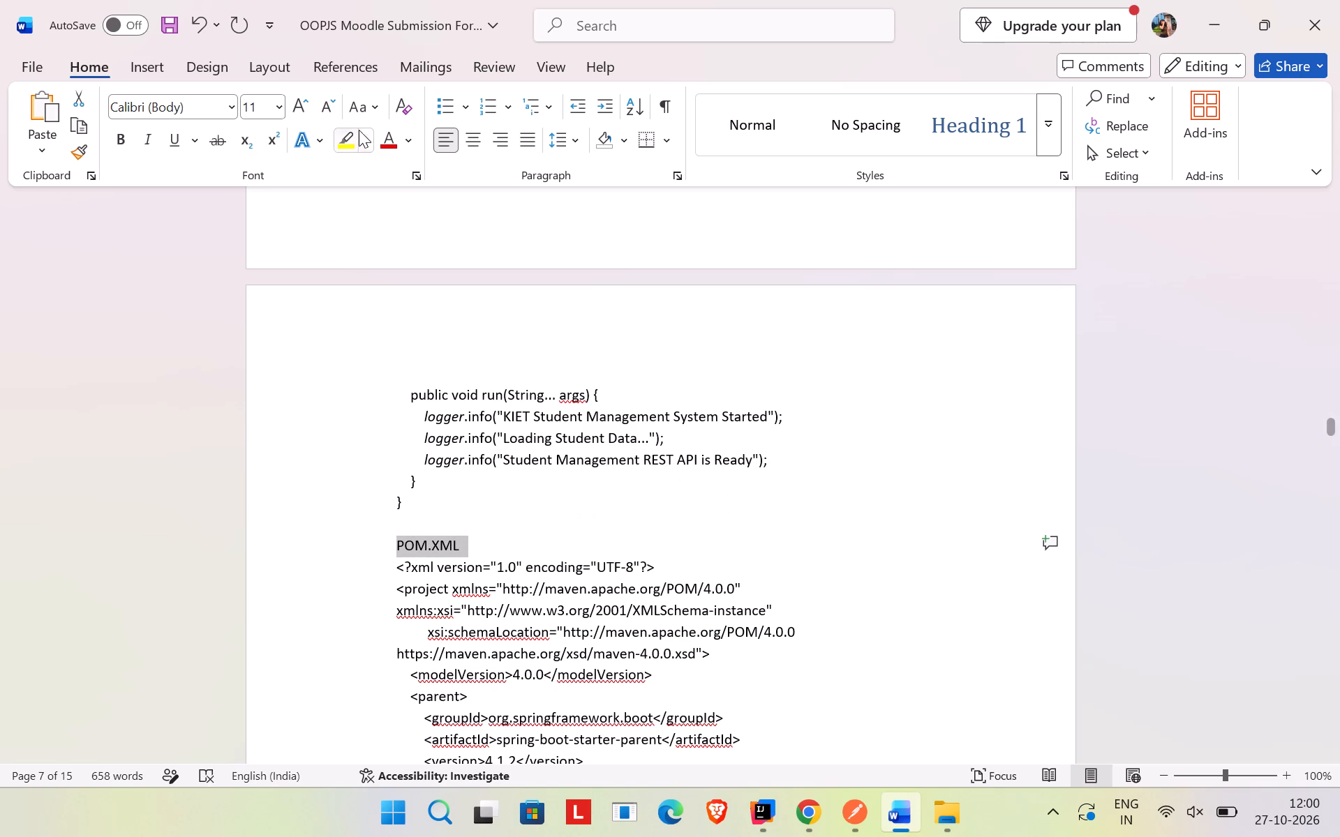
click(384, 133)
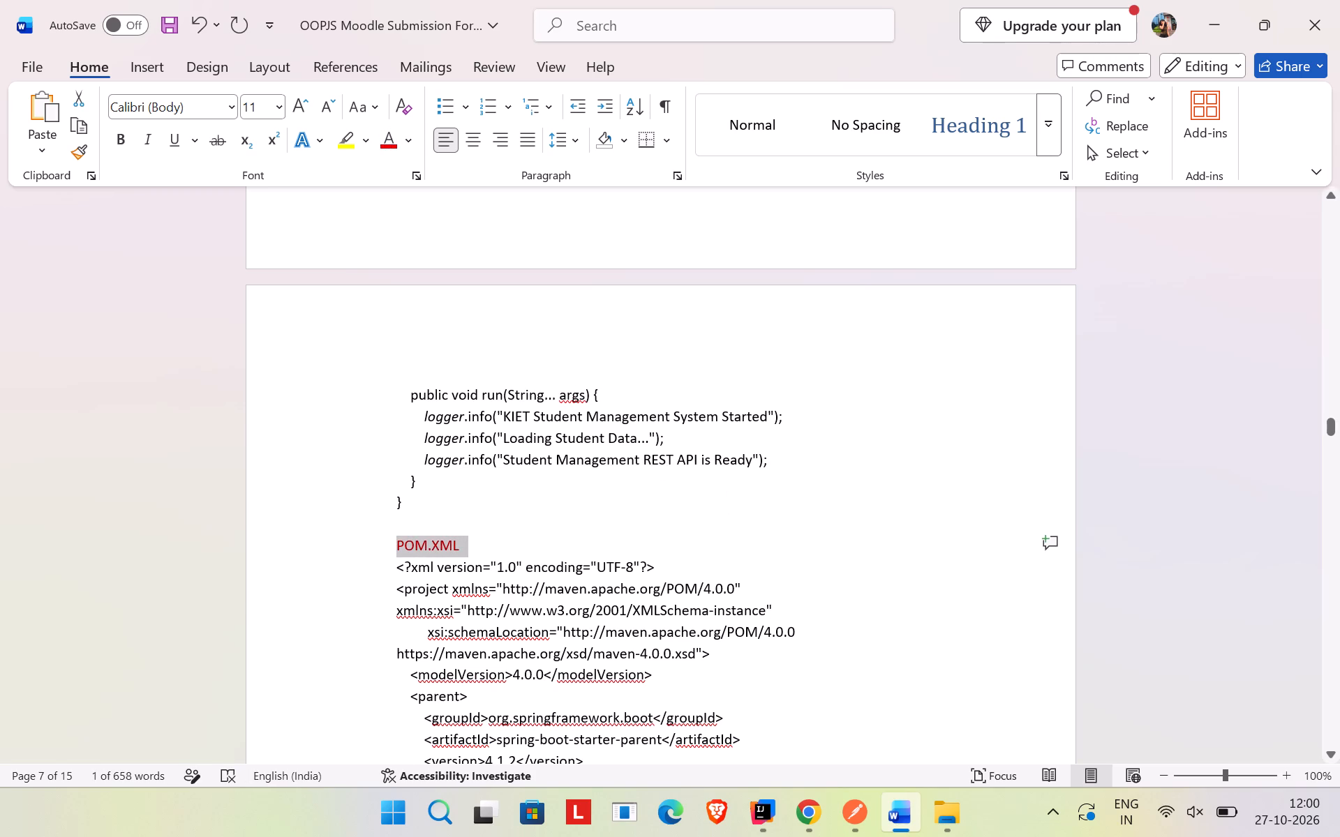
click(589, 525)
Look back through the pasted StudentsApplication, StudentController and Student code and the Postman screenshots in the document.
scroll(589, 525, up, 4)
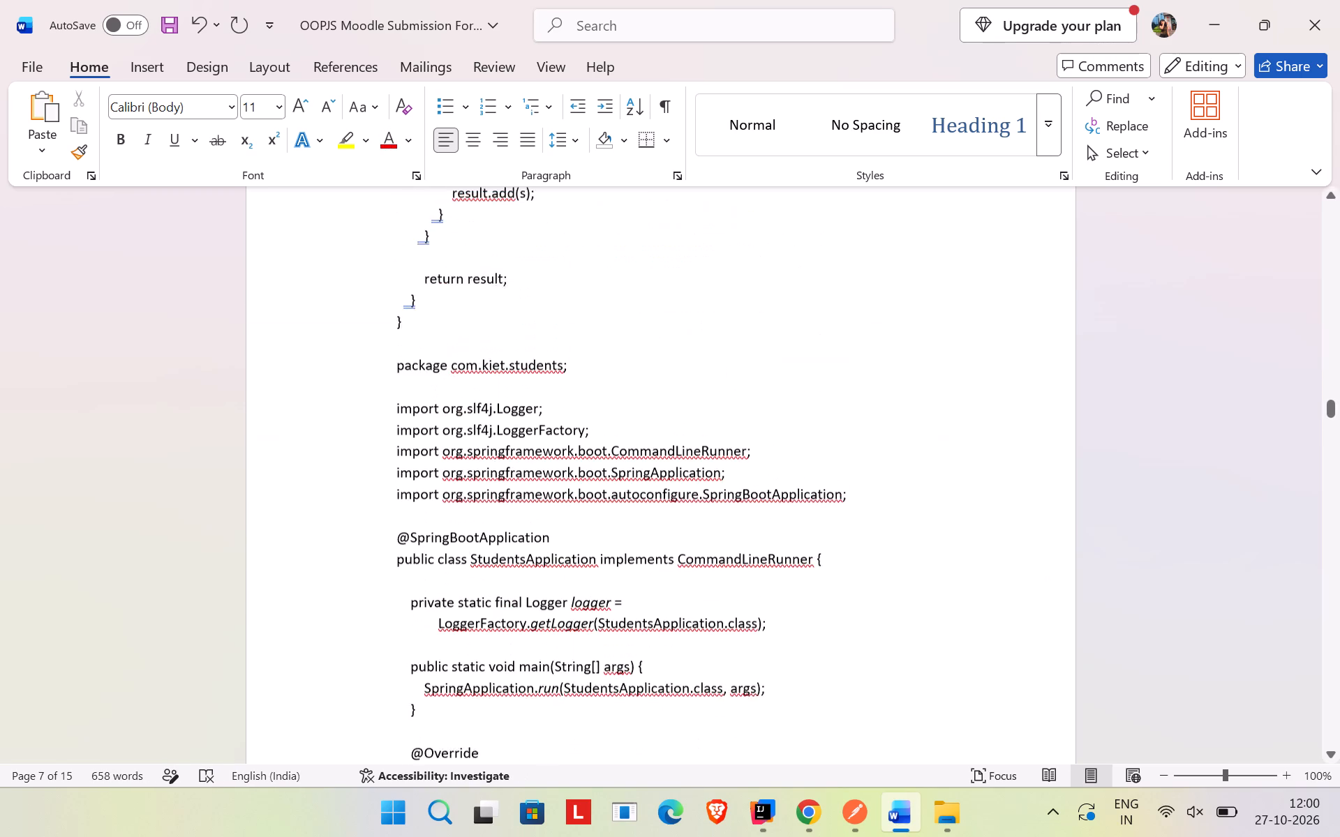
scroll(589, 525, up, 1)
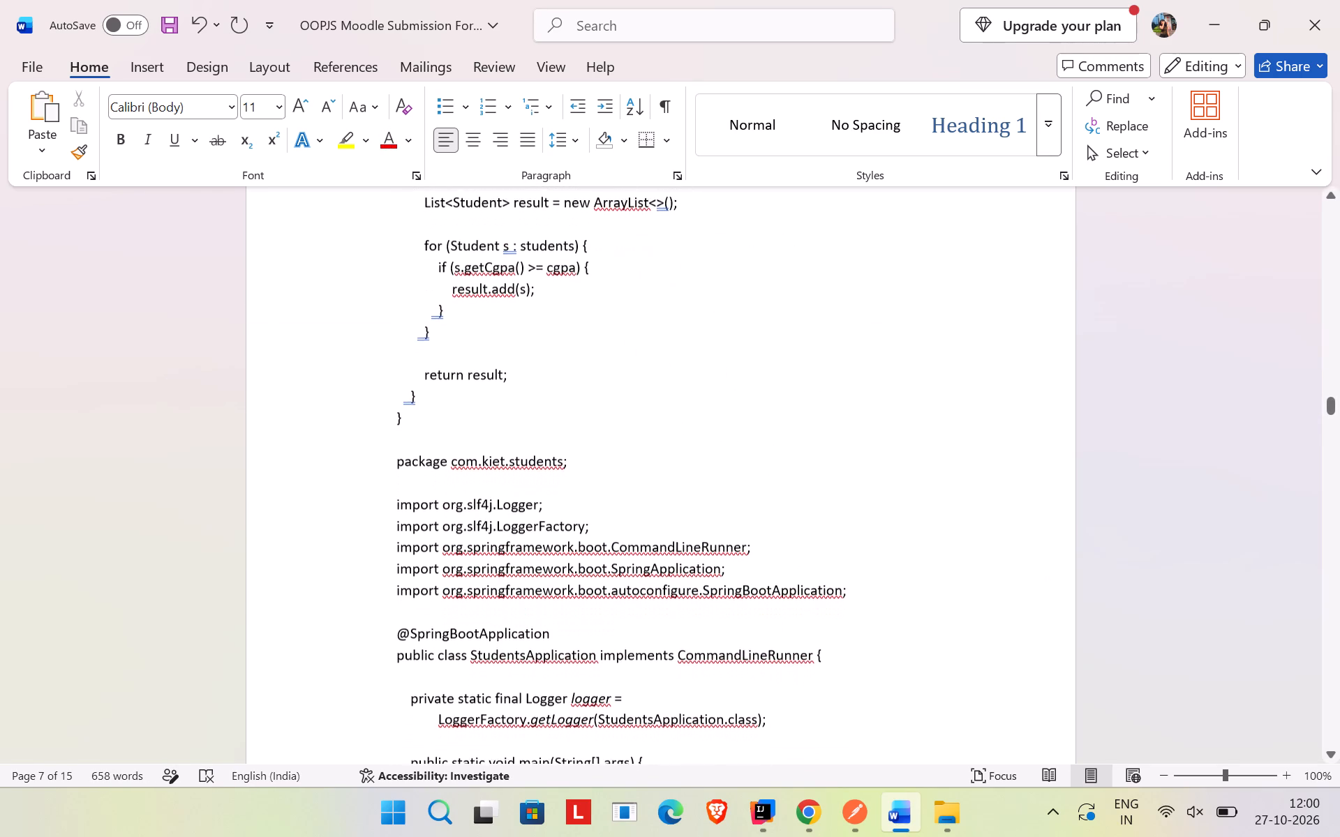
scroll(589, 525, up, 1)
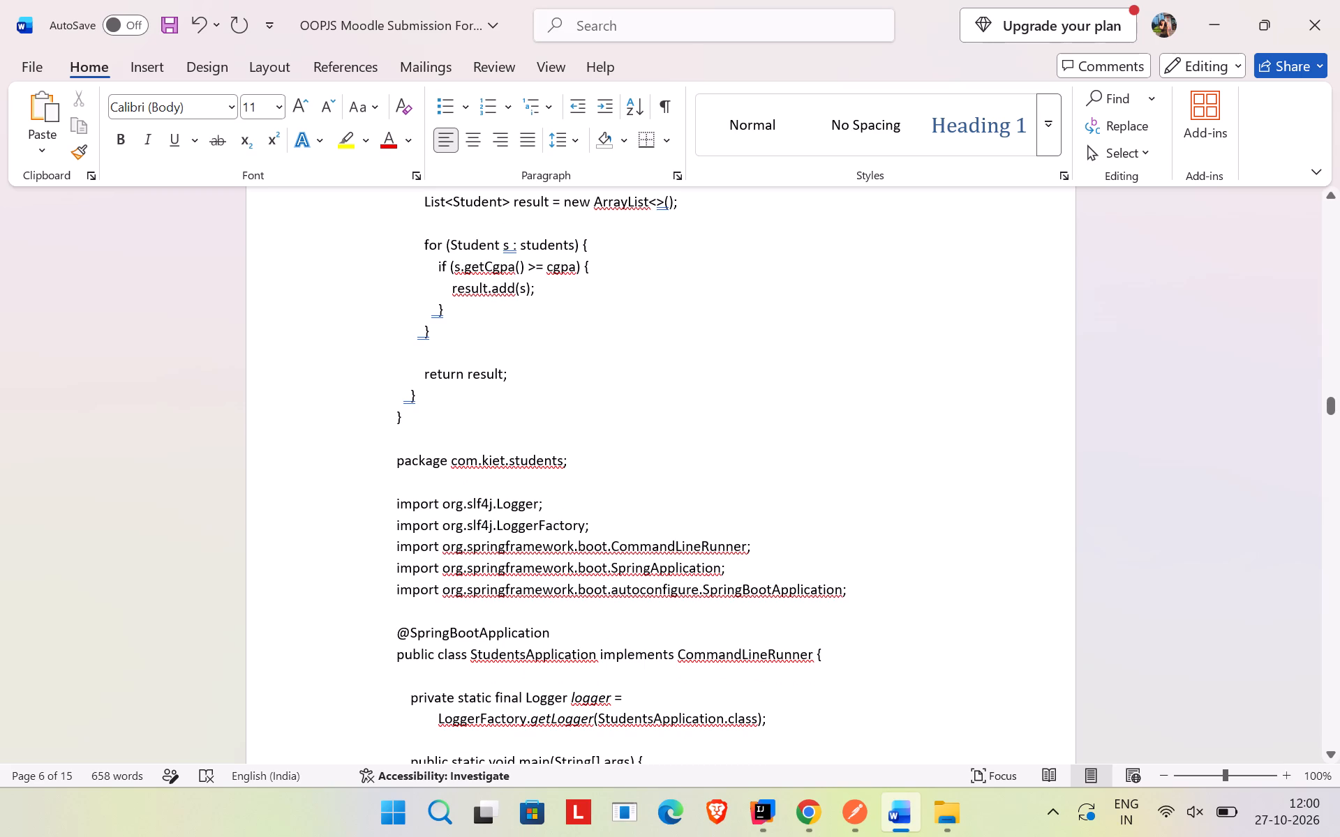
click(595, 655)
click(593, 658)
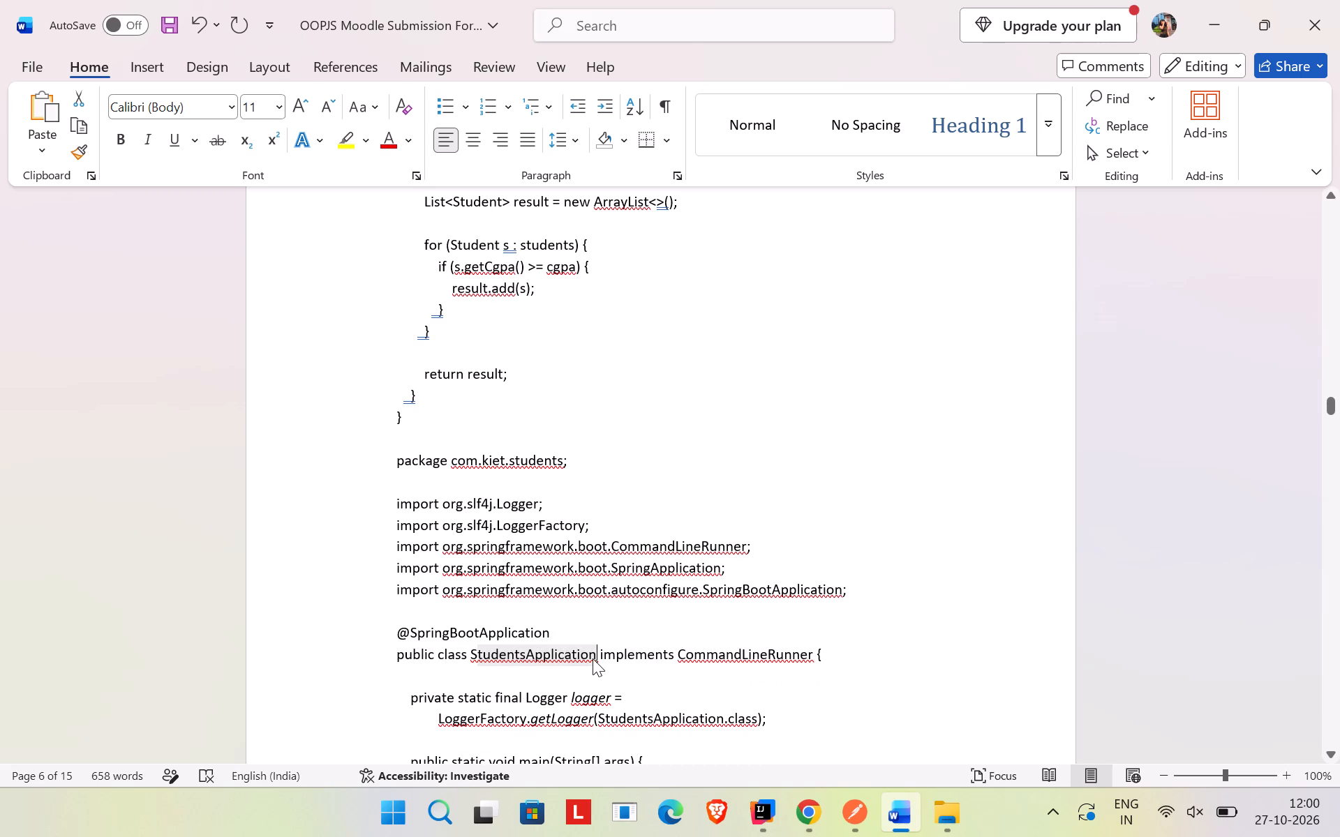
drag(593, 658, 466, 661)
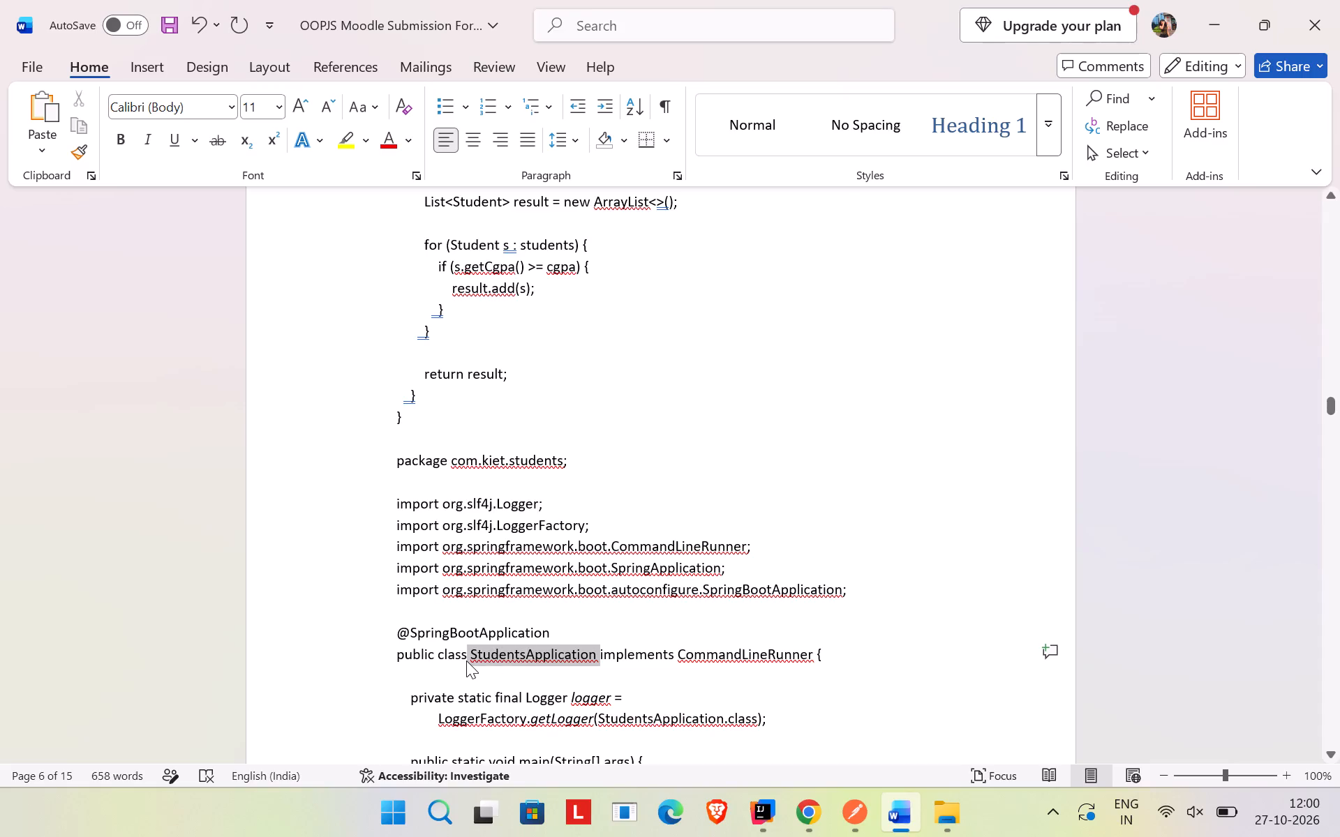
drag(466, 661, 468, 661)
click(664, 345)
scroll(664, 345, up, 2)
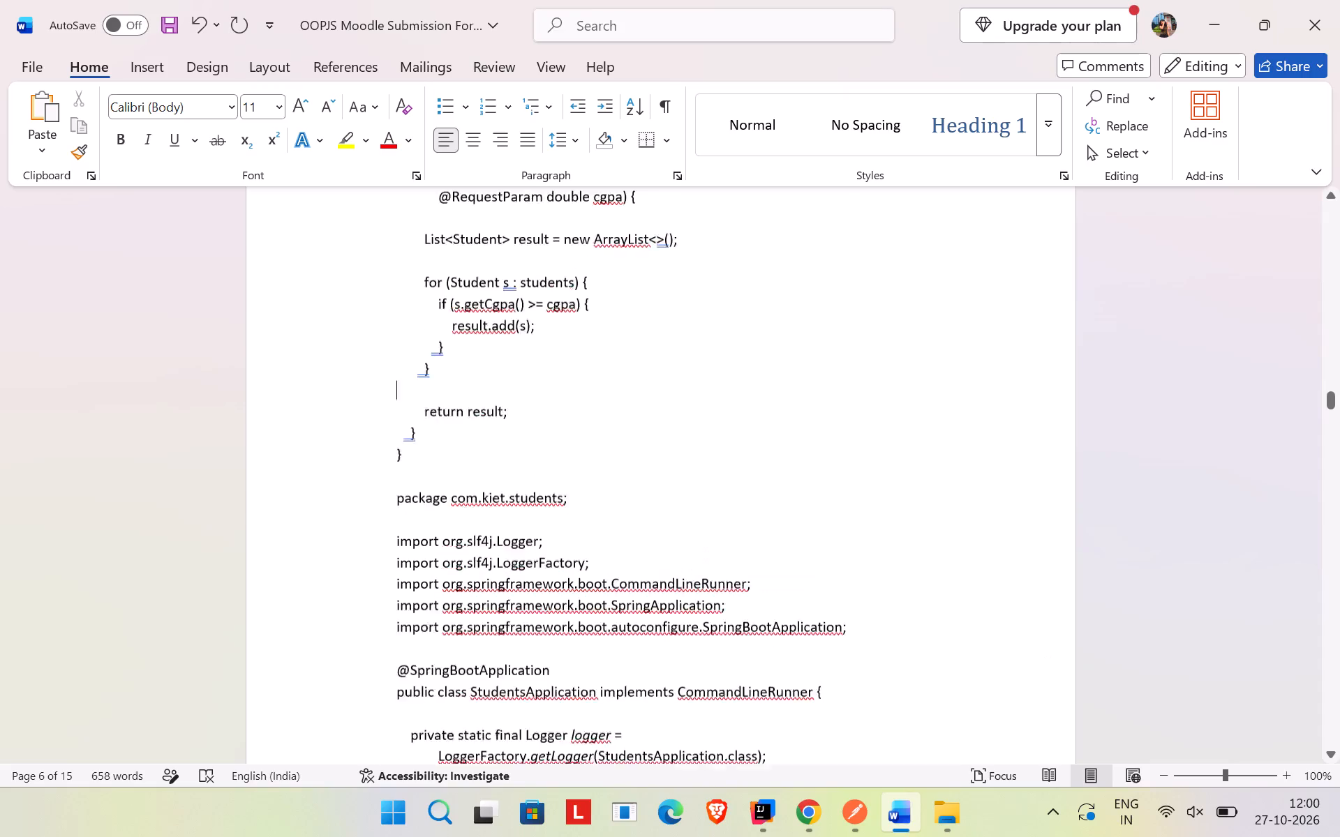
scroll(664, 345, up, 10)
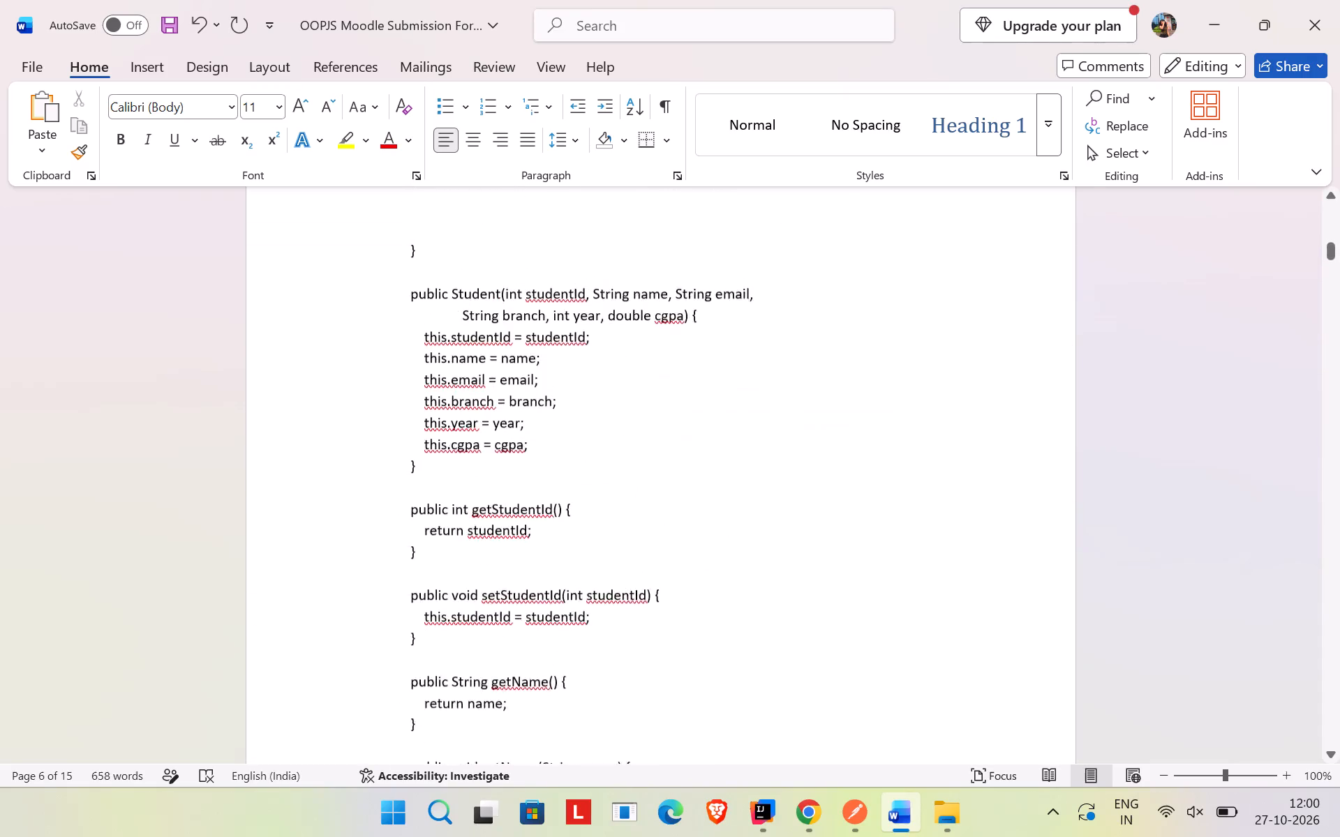
scroll(664, 345, down, 20)
scroll(664, 345, up, 4)
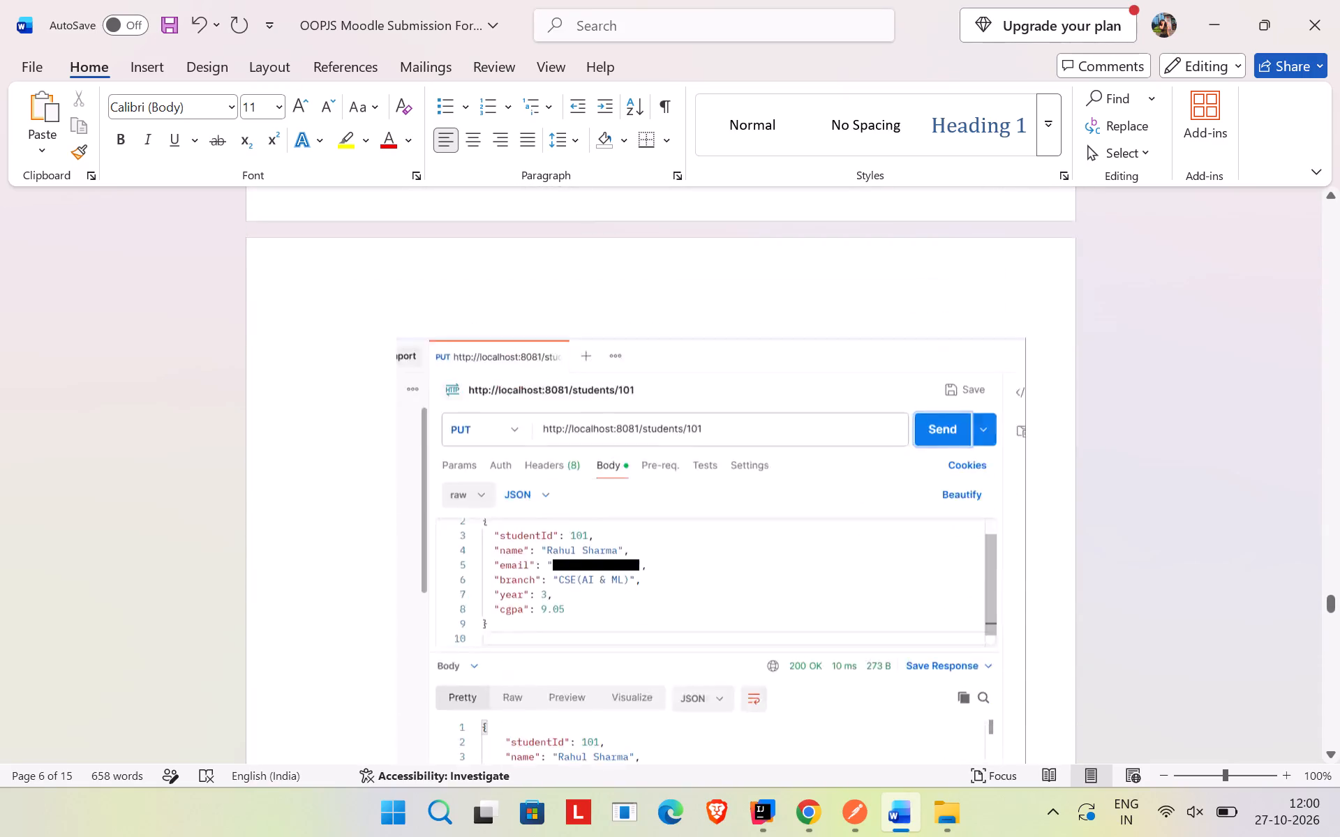
scroll(664, 345, up, 9)
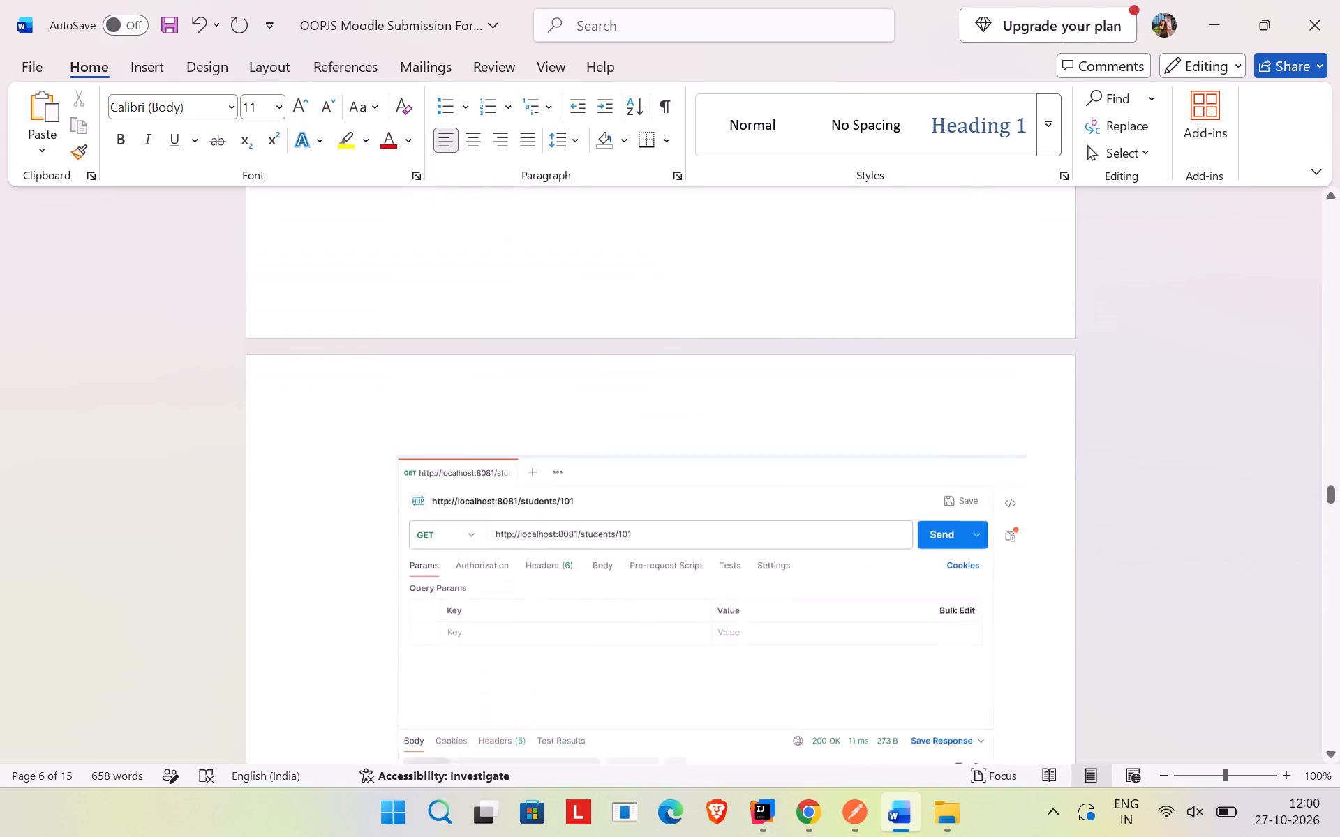
scroll(664, 345, up, 2)
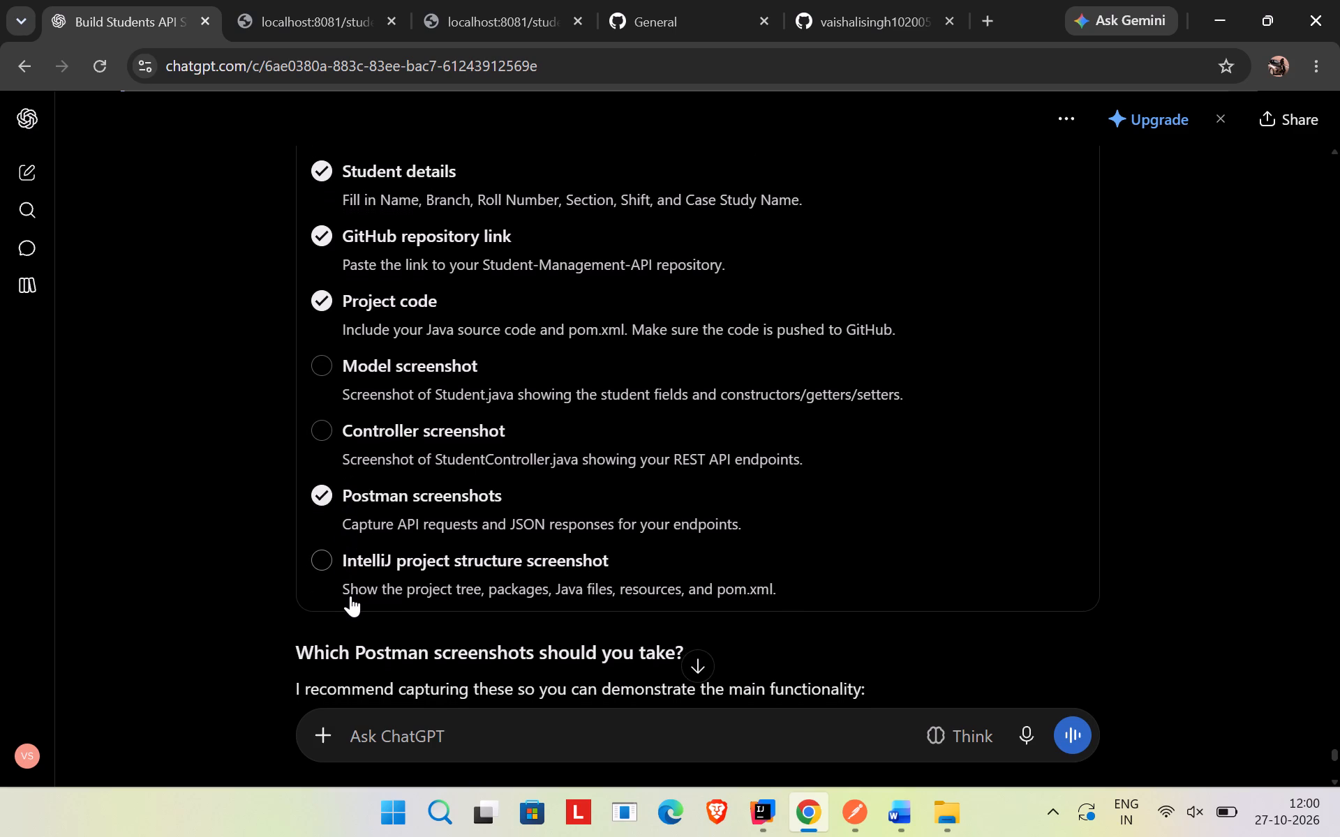
click(350, 596)
Review the submission checklist for the unchecked items and the recommended Postman screenshots below it.
scroll(350, 596, down, 3)
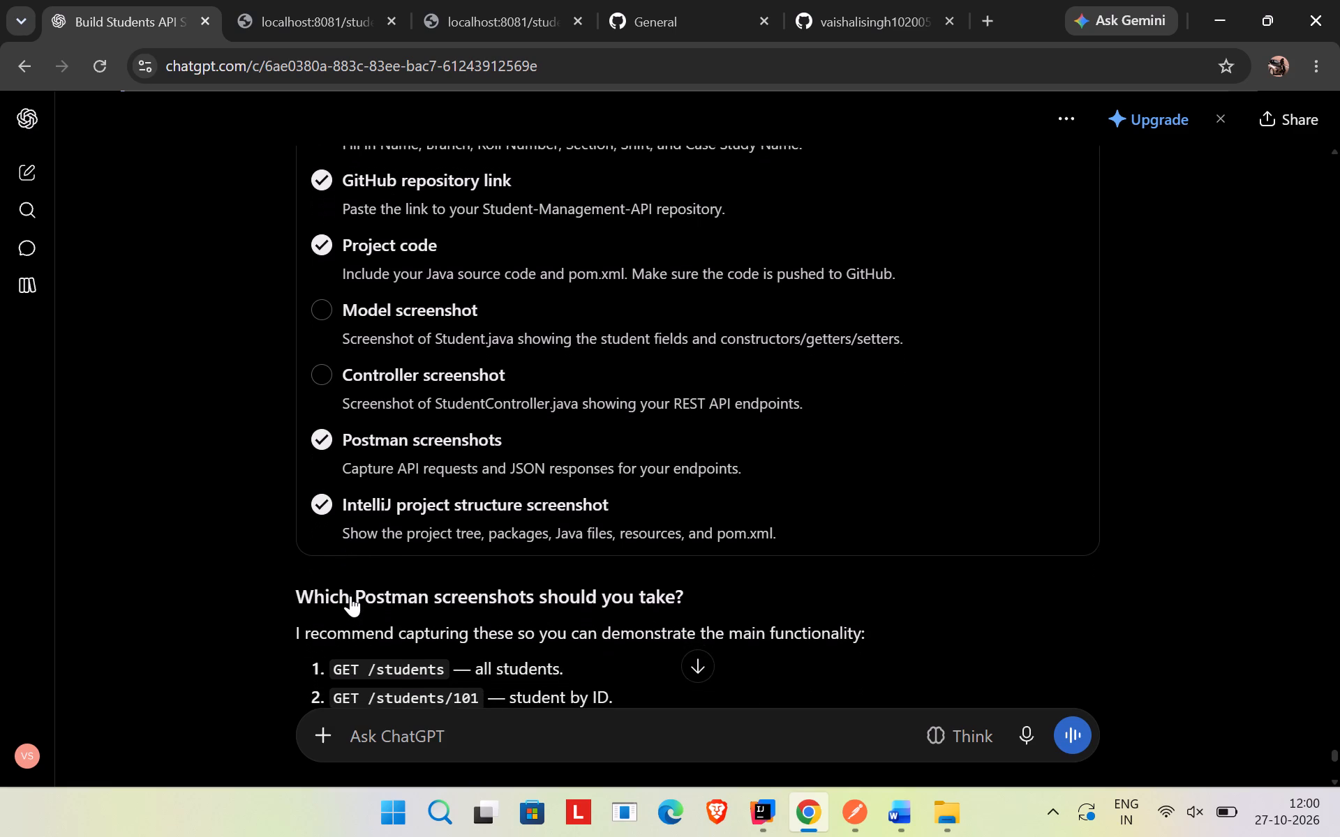
scroll(350, 596, down, 3)
scroll(350, 596, up, 1)
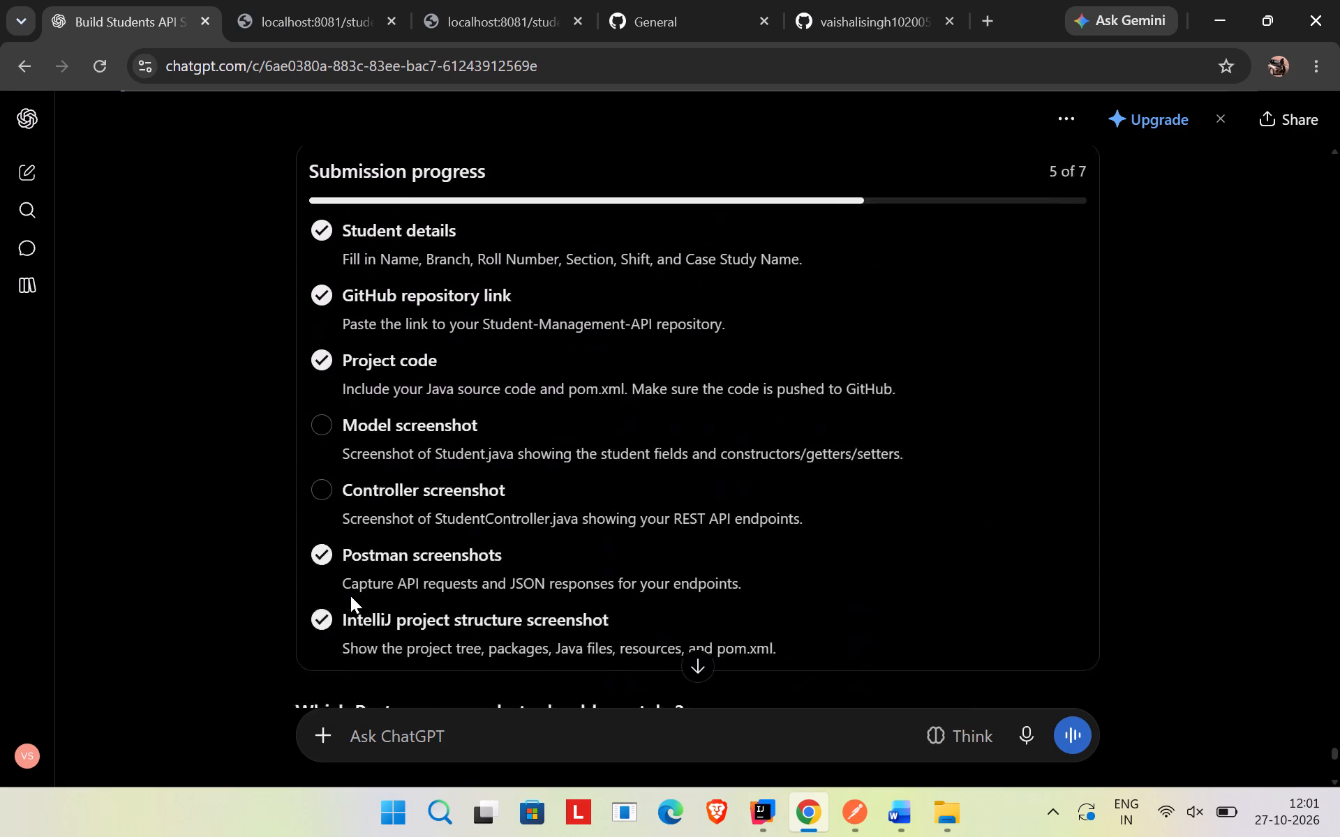
scroll(350, 596, up, 2)
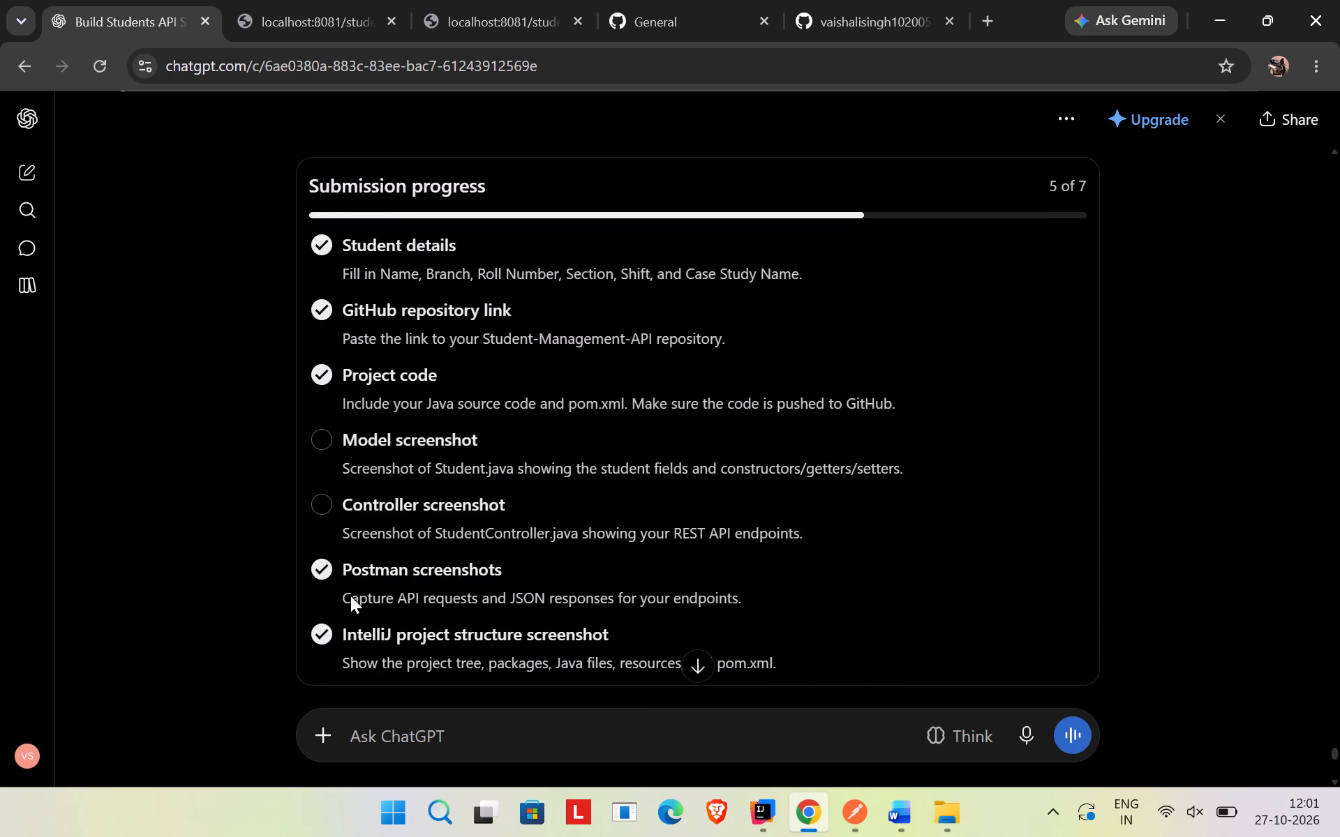
scroll(350, 596, up, 2)
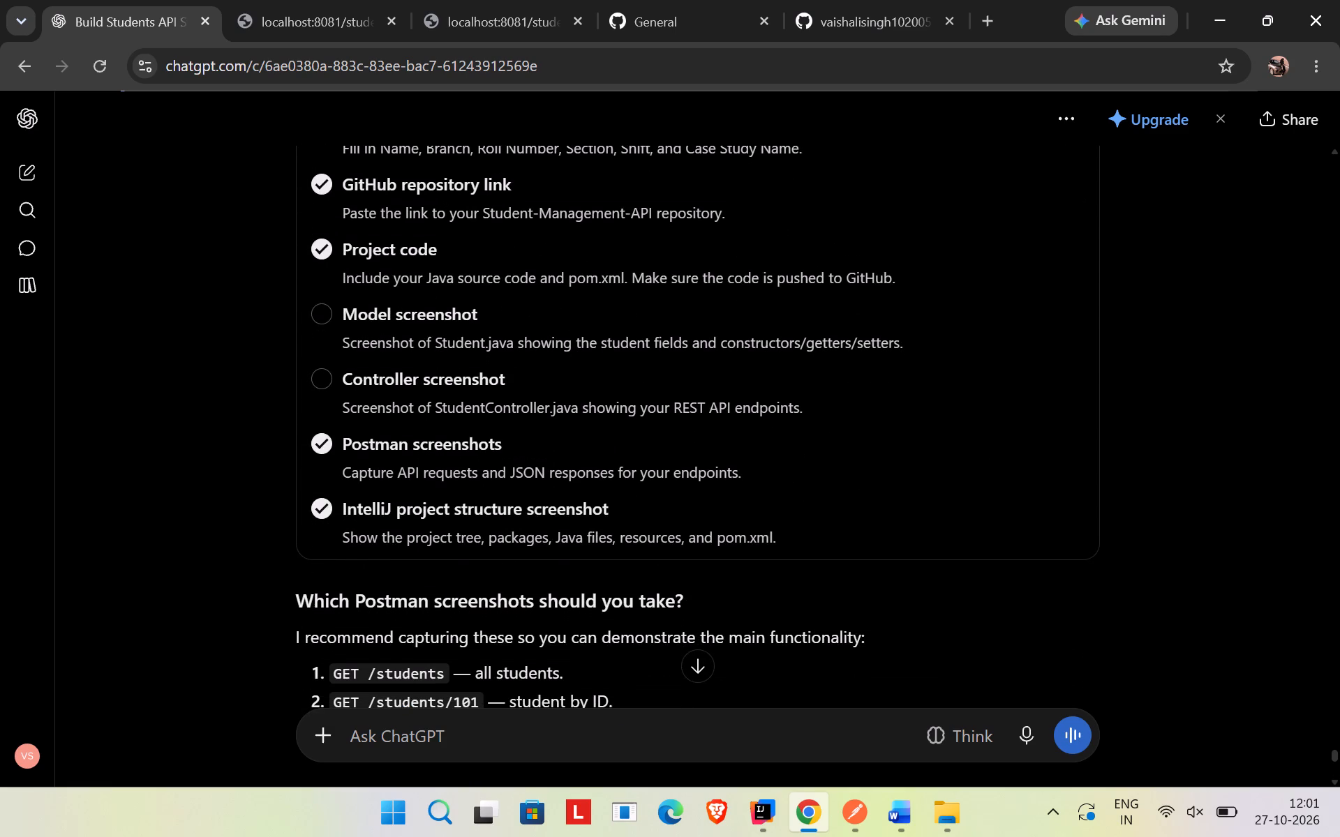
Open StudentController in IntelliJ IDEA, look through its endpoint code, and glance back at the ChatGPT submission checklist.
click(753, 817)
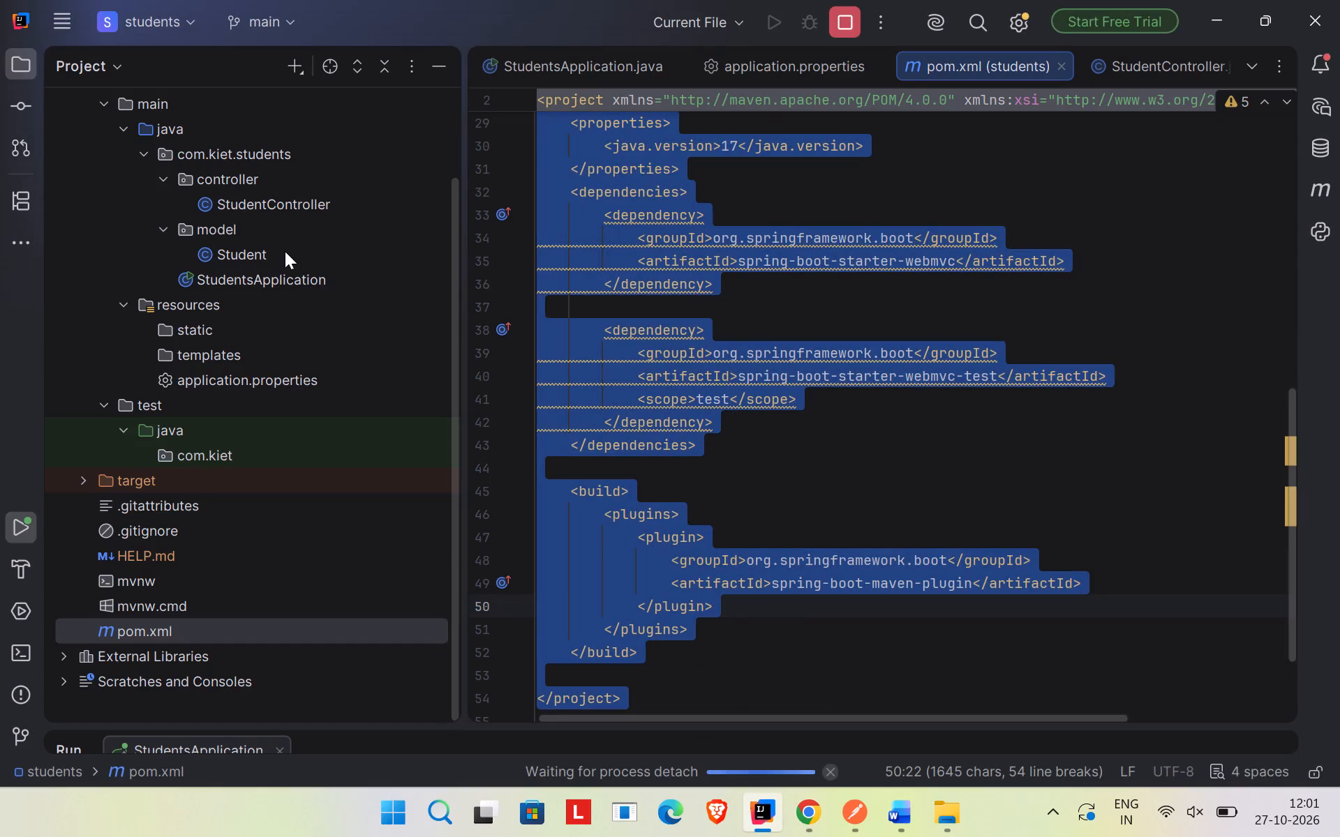
click(297, 197)
double_click(297, 197)
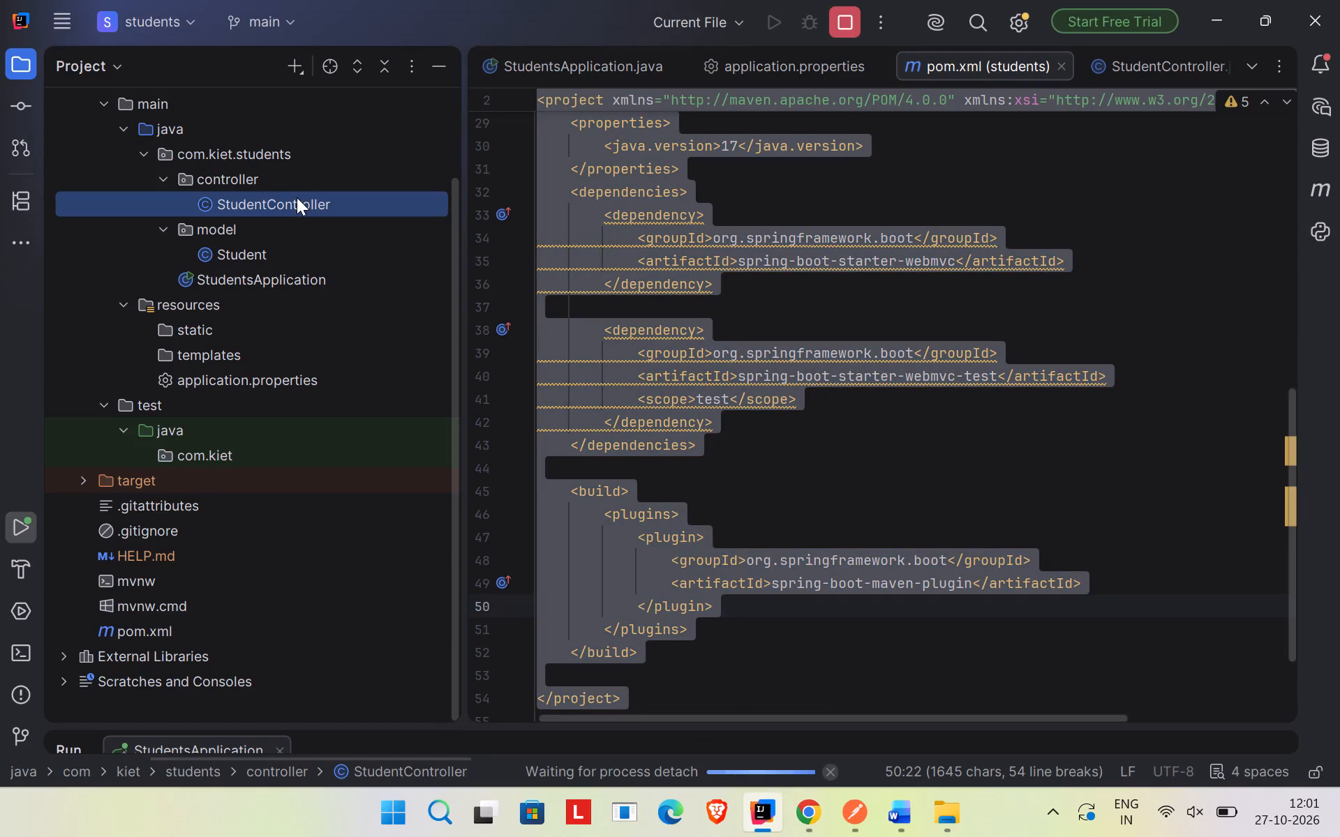
scroll(755, 359, down, 1)
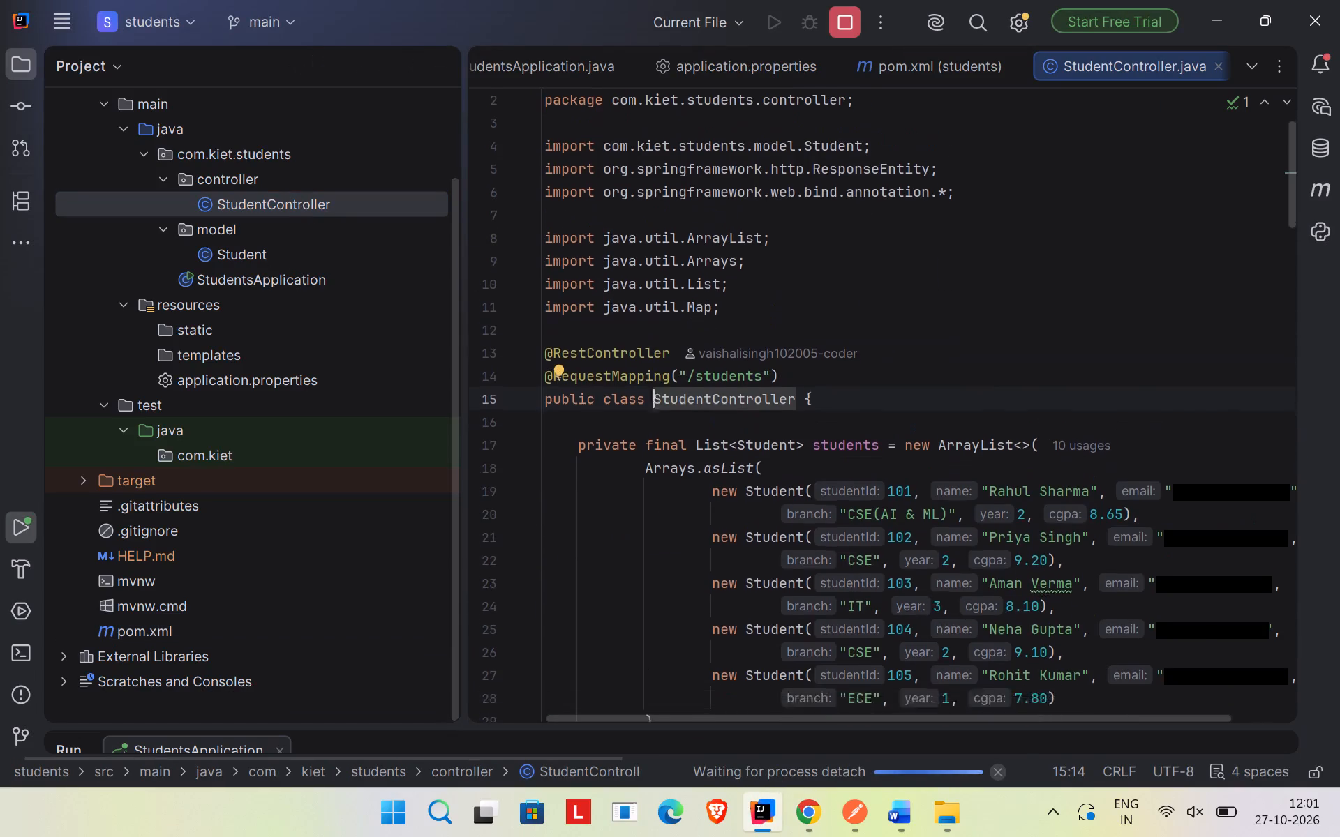
scroll(755, 359, down, 7)
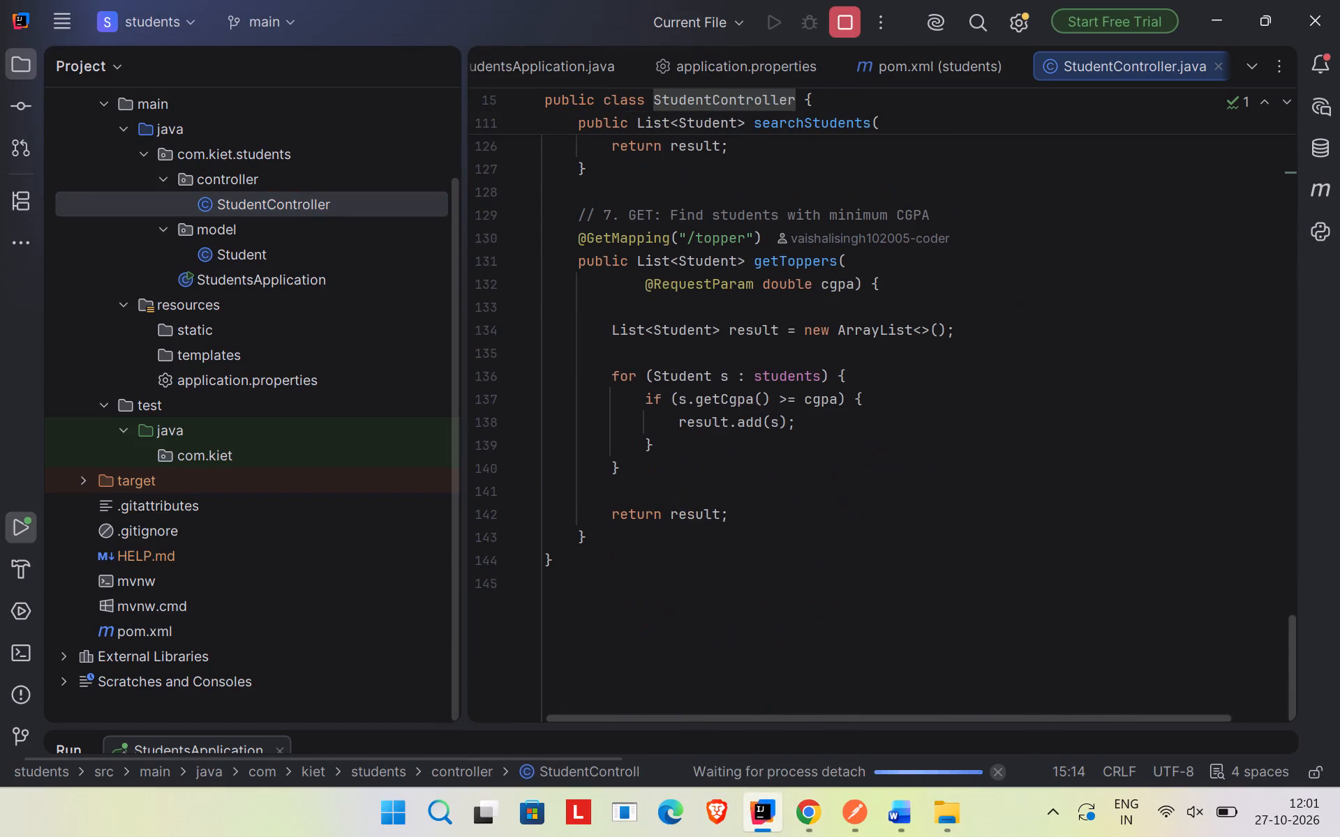
scroll(738, 659, up, 11)
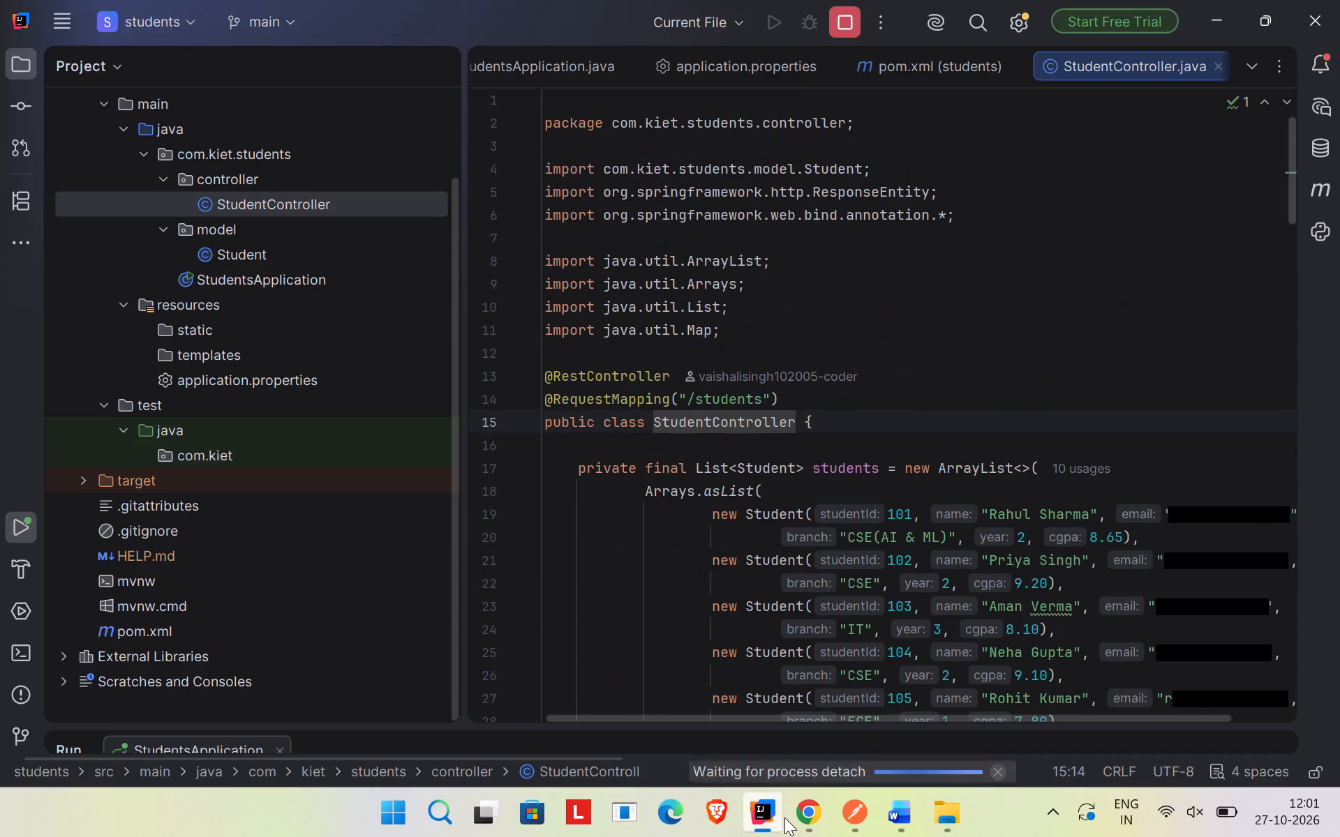
click(821, 814)
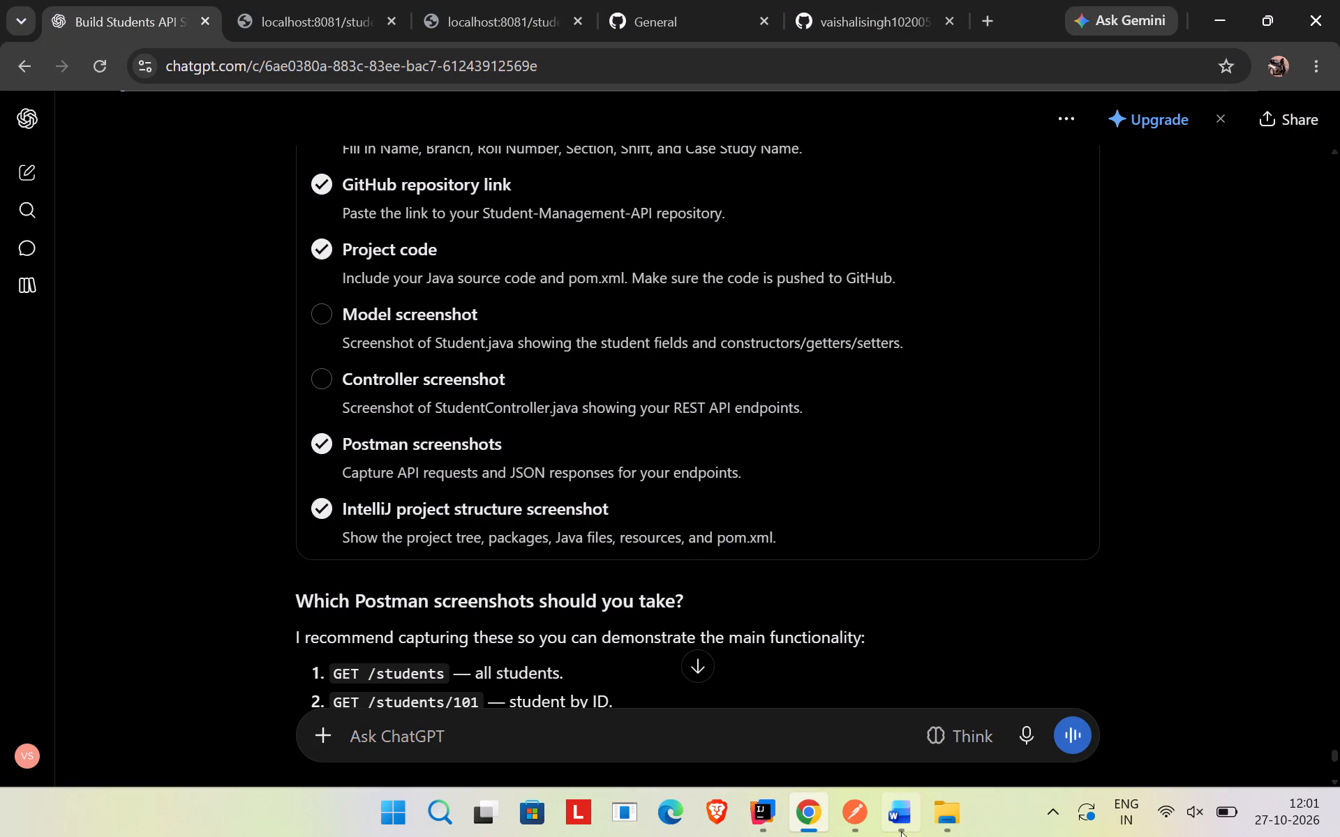
In the Word document, replace the subtitle "Moodle MSE2 Submission Format" with "MSE2 SAMPLE QUESTION", formatted like the yellow-highlighted title above it.
click(917, 806)
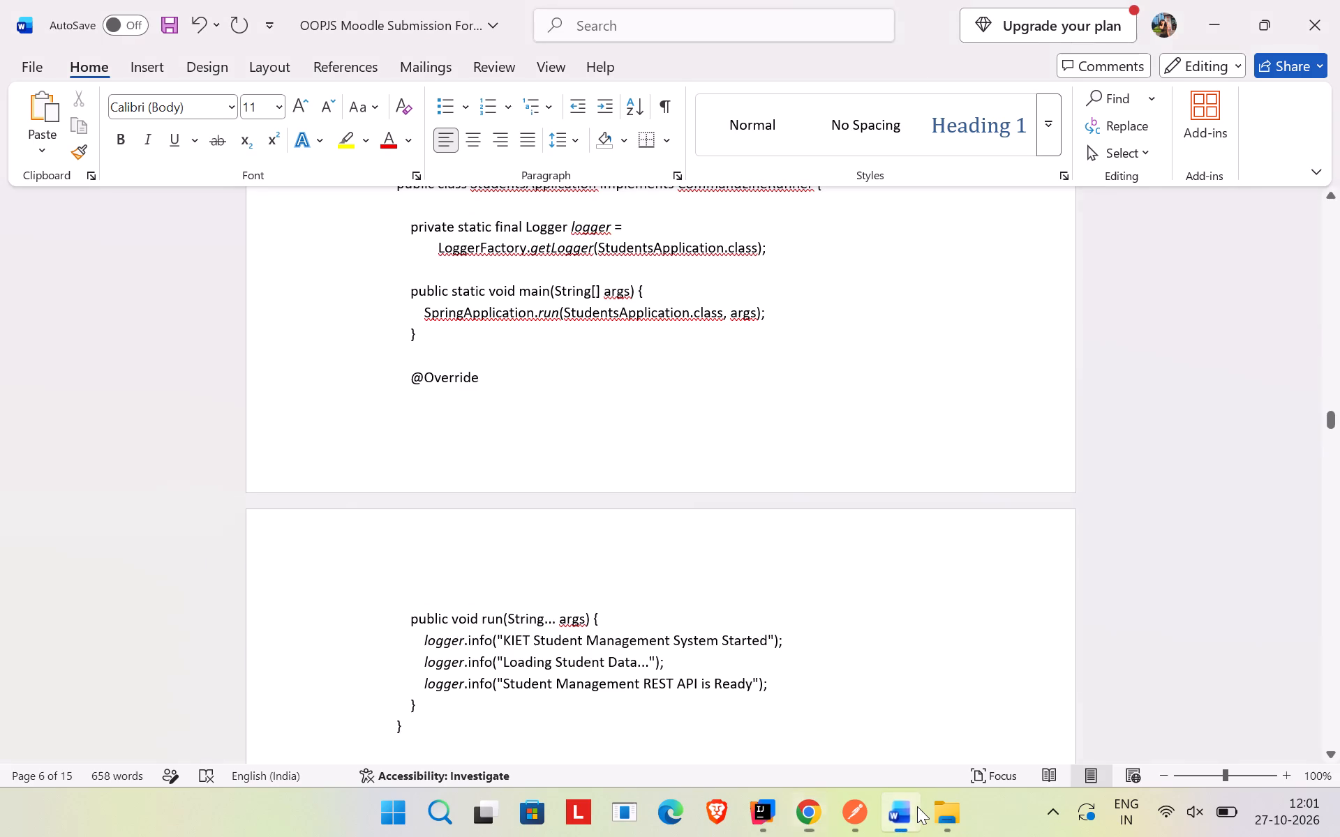
scroll(788, 444, up, 20)
scroll(788, 444, up, 20)
scroll(788, 444, up, 7)
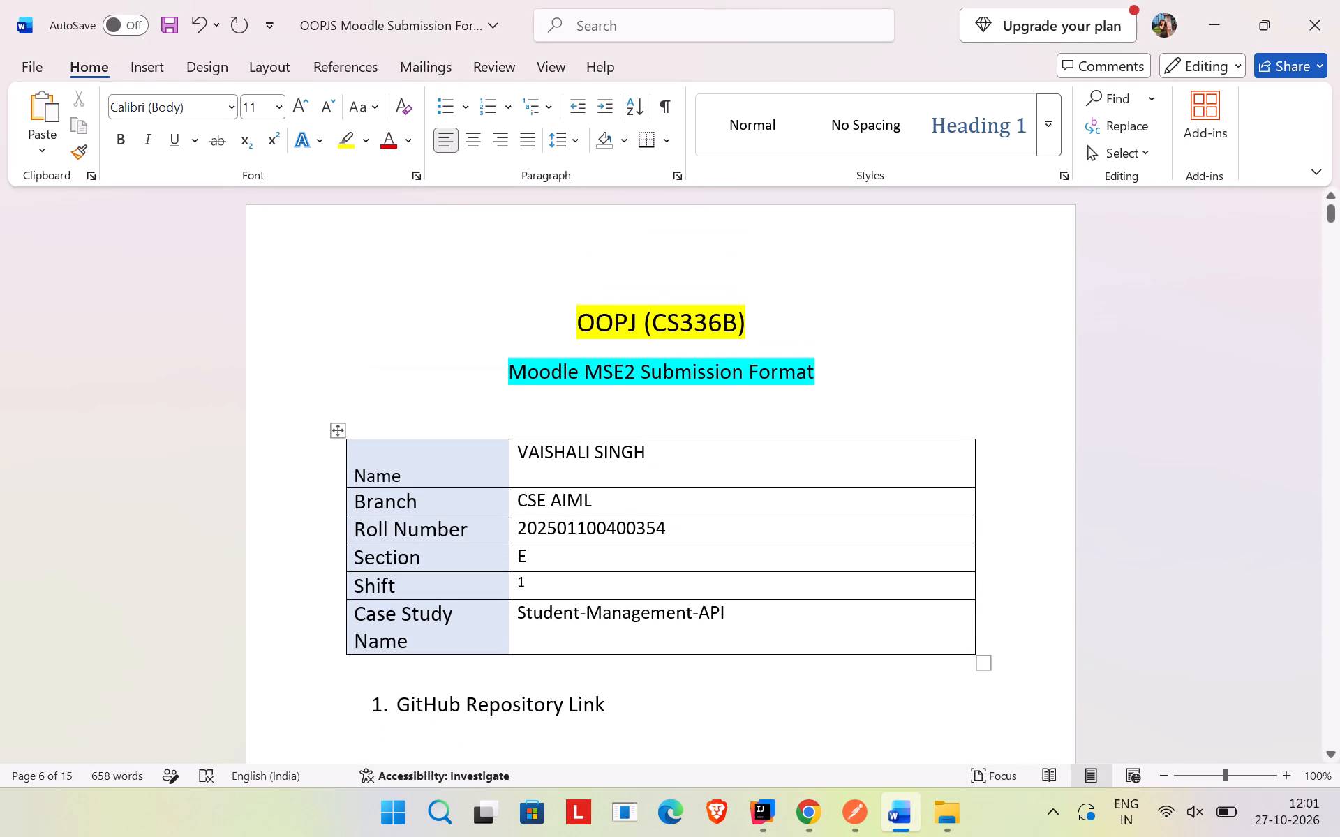
click(831, 368)
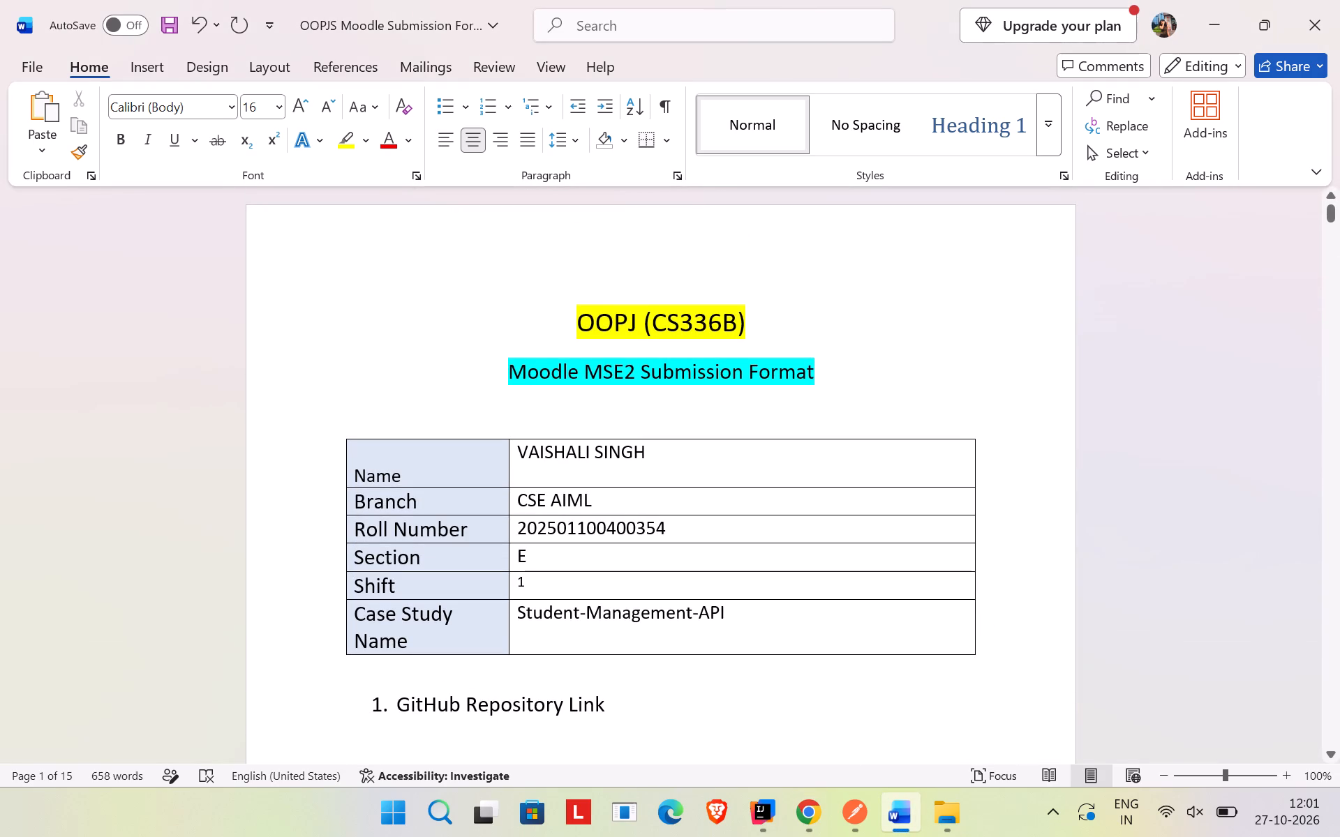
key(BackSpace)
key(BackSpace)
key(BackSpace)
key(BackSpace)
key(BackSpace)
key(BackSpace)
key(BackSpace)
key(BackSpace)
key(BackSpace)
key(BackSpace)
key(BackSpace)
key(BackSpace)
key(BackSpace)
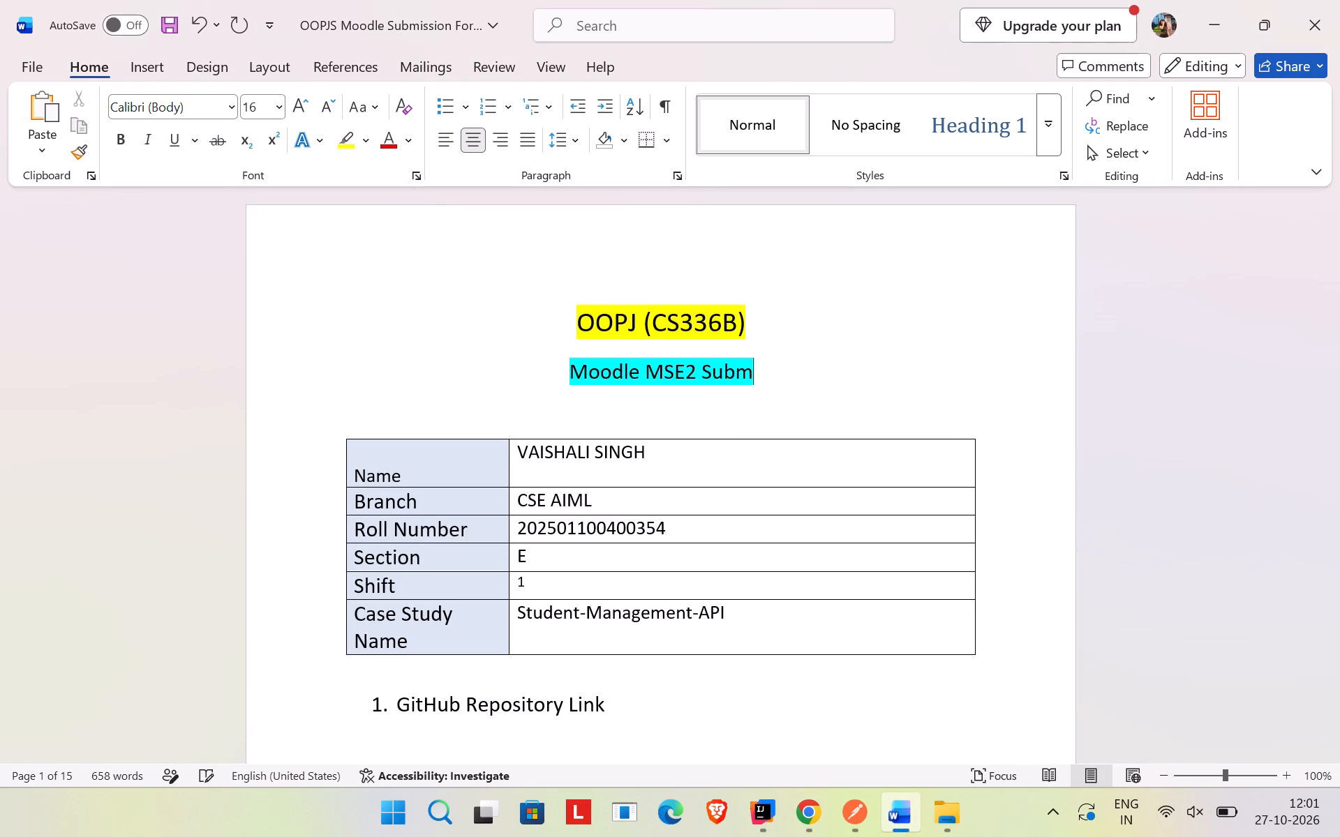
key(BackSpace)
key(BackSpace)
key(BackSpace)
key(BackSpace)
key(BackSpace)
key(BackSpace)
key(BackSpace)
key(BackSpace)
key(BackSpace)
key(BackSpace)
key(BackSpace)
key(BackSpace)
key(BackSpace)
key(BackSpace)
key(BackSpace)
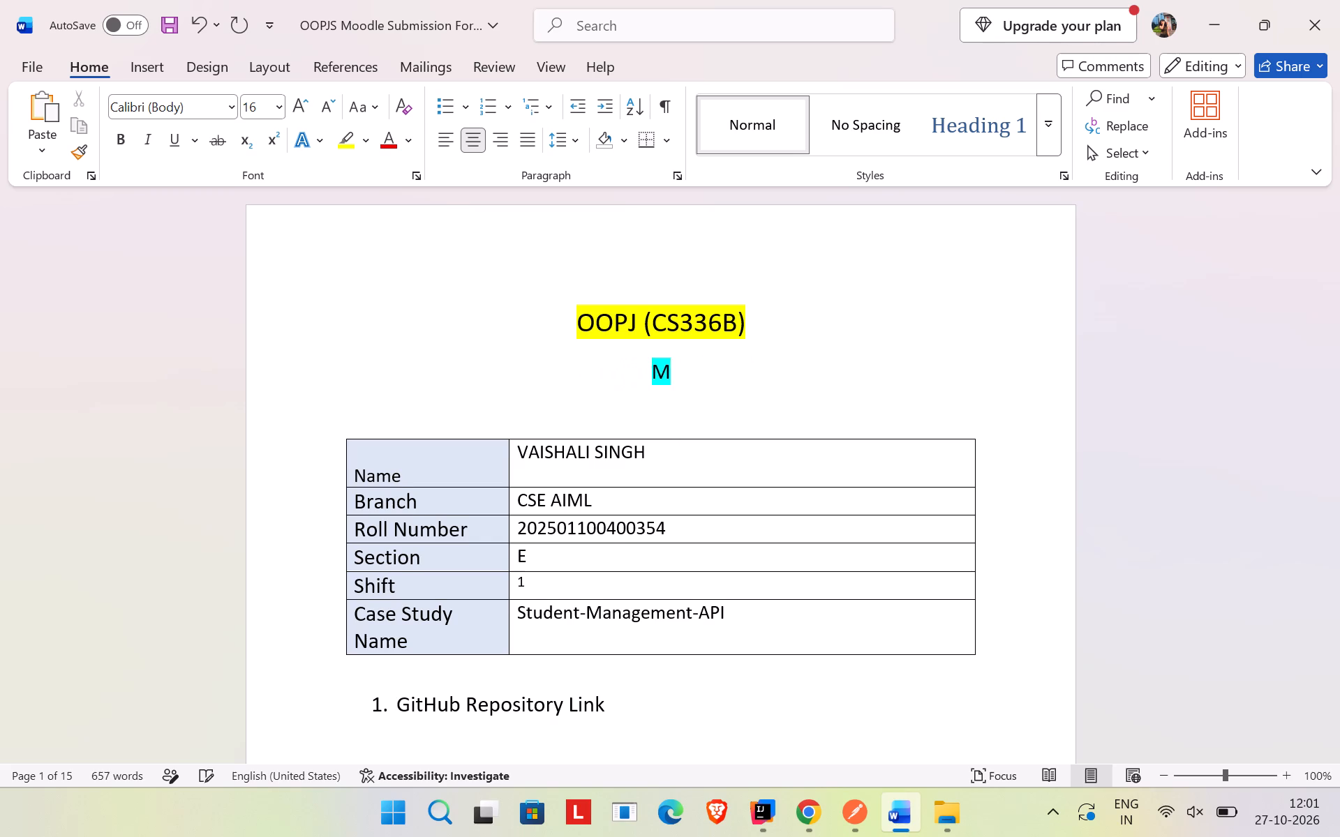
key(BackSpace)
key(BackSpace)
key(BackSpace)
key(Return)
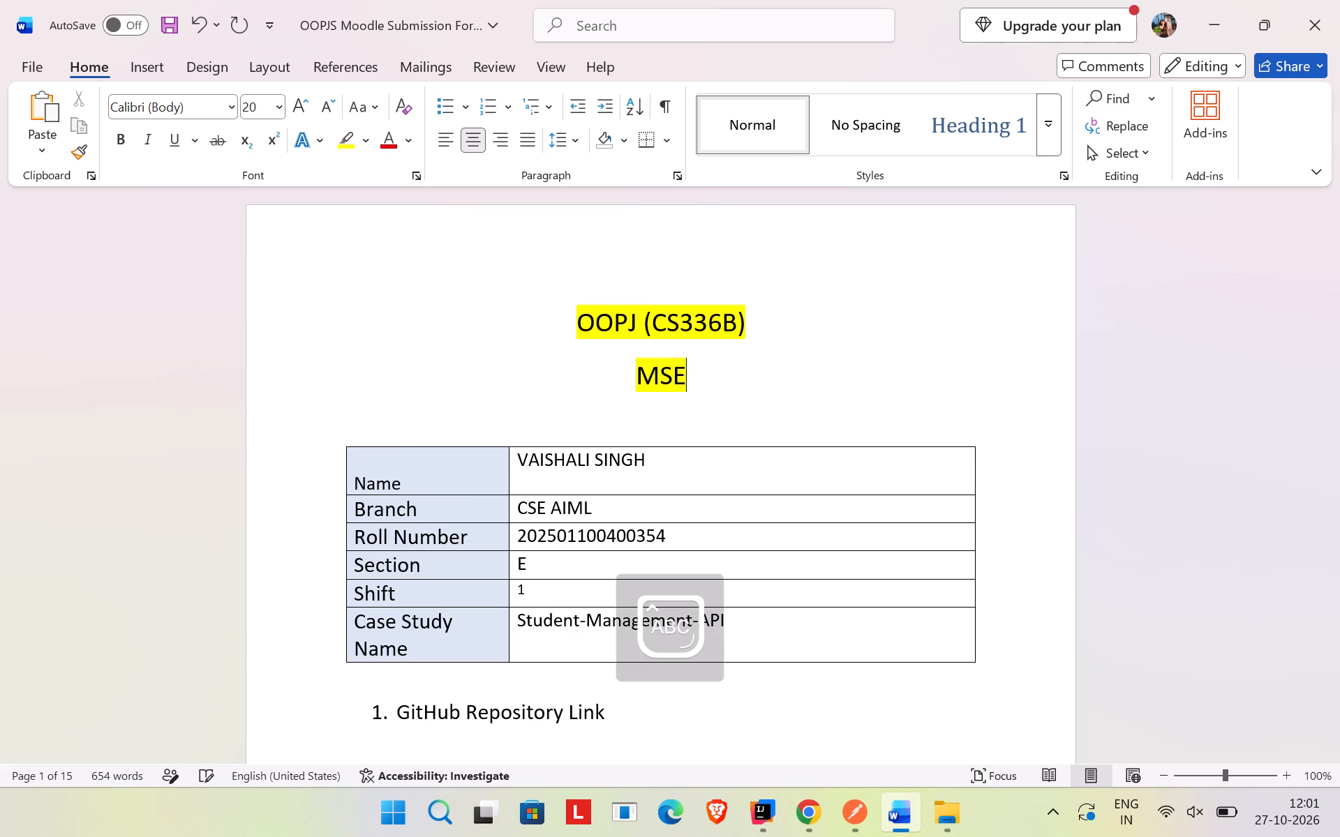
key(2)
key(space)
text(SAMPLE)
key(space)
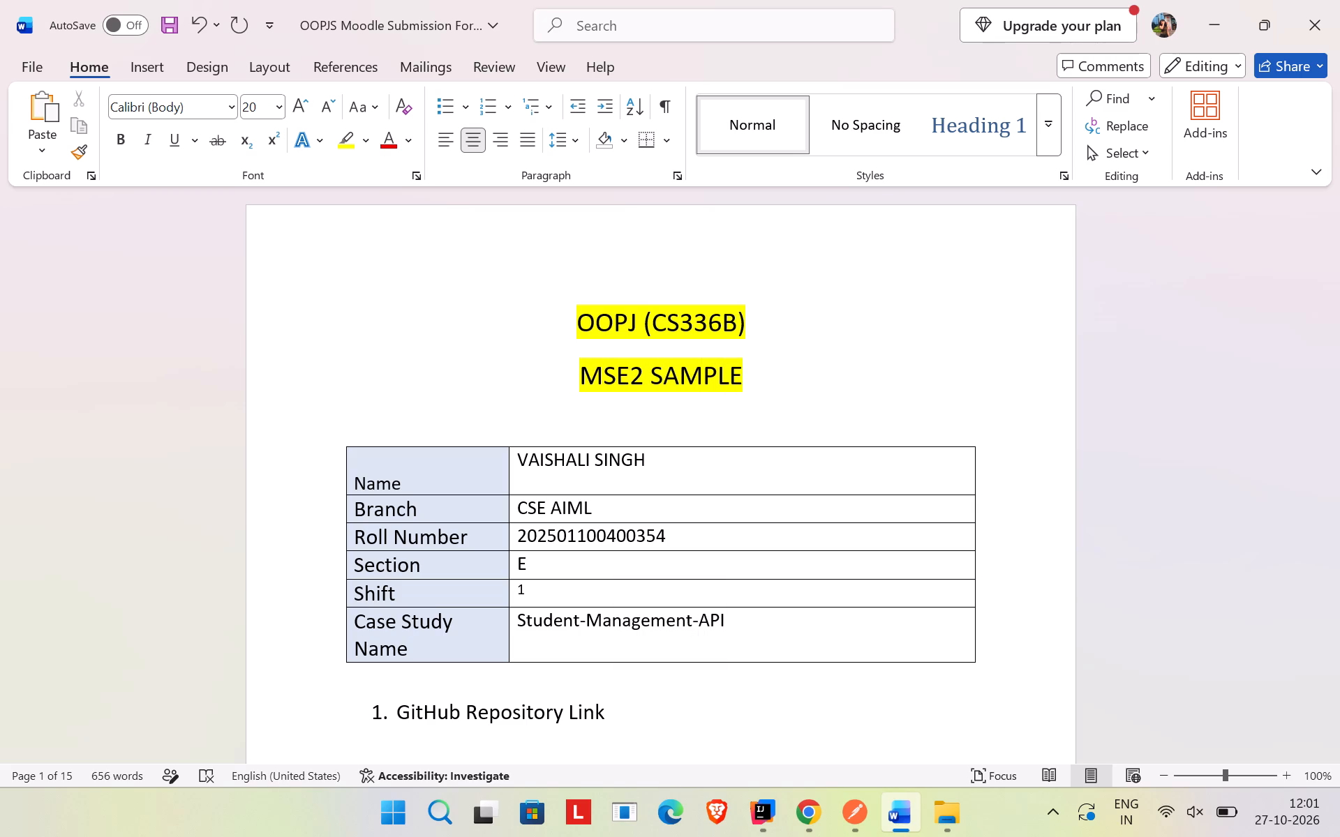
text(QUESTION)
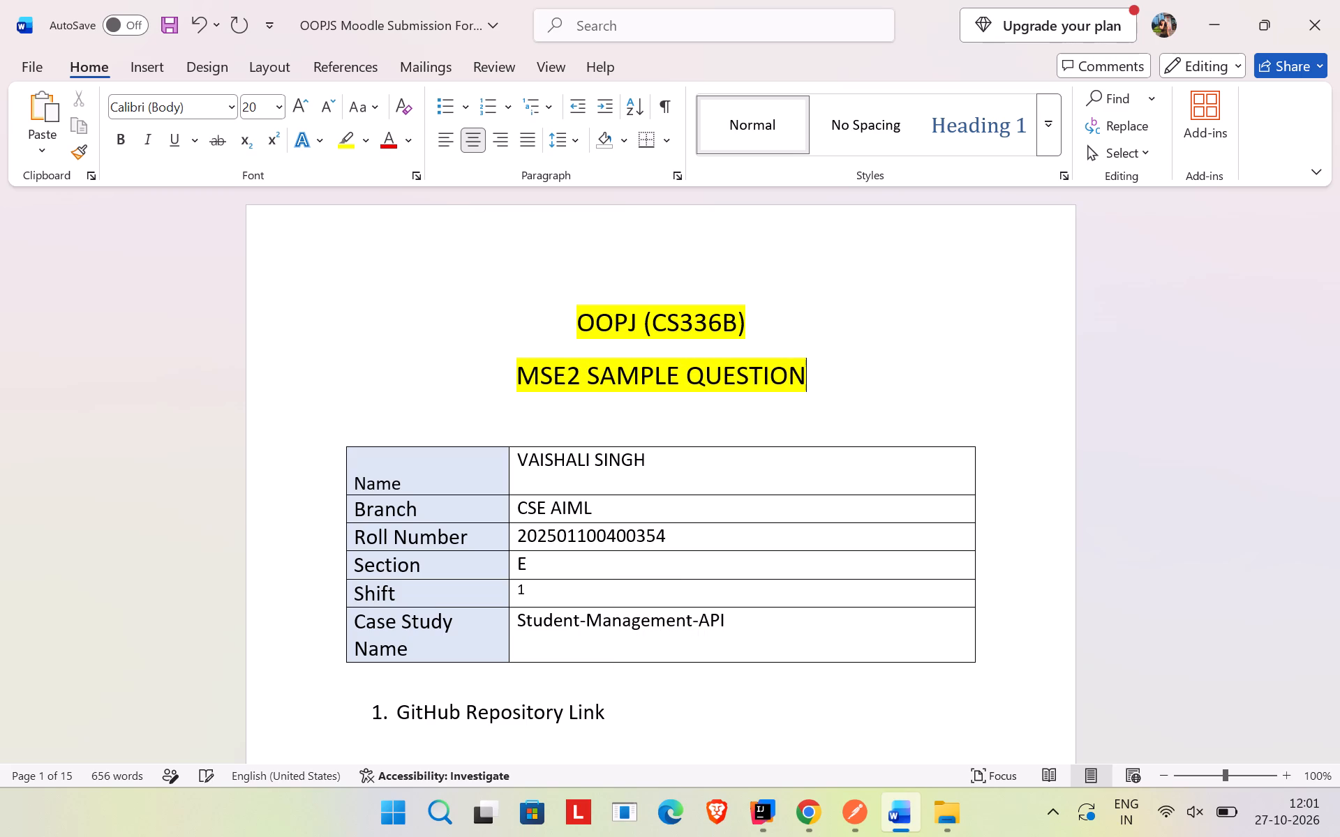
Review the document from the GitHub repository link through the project code, POM.XML and Postman screenshots to the IntelliJ project structure section.
scroll(782, 497, down, 1)
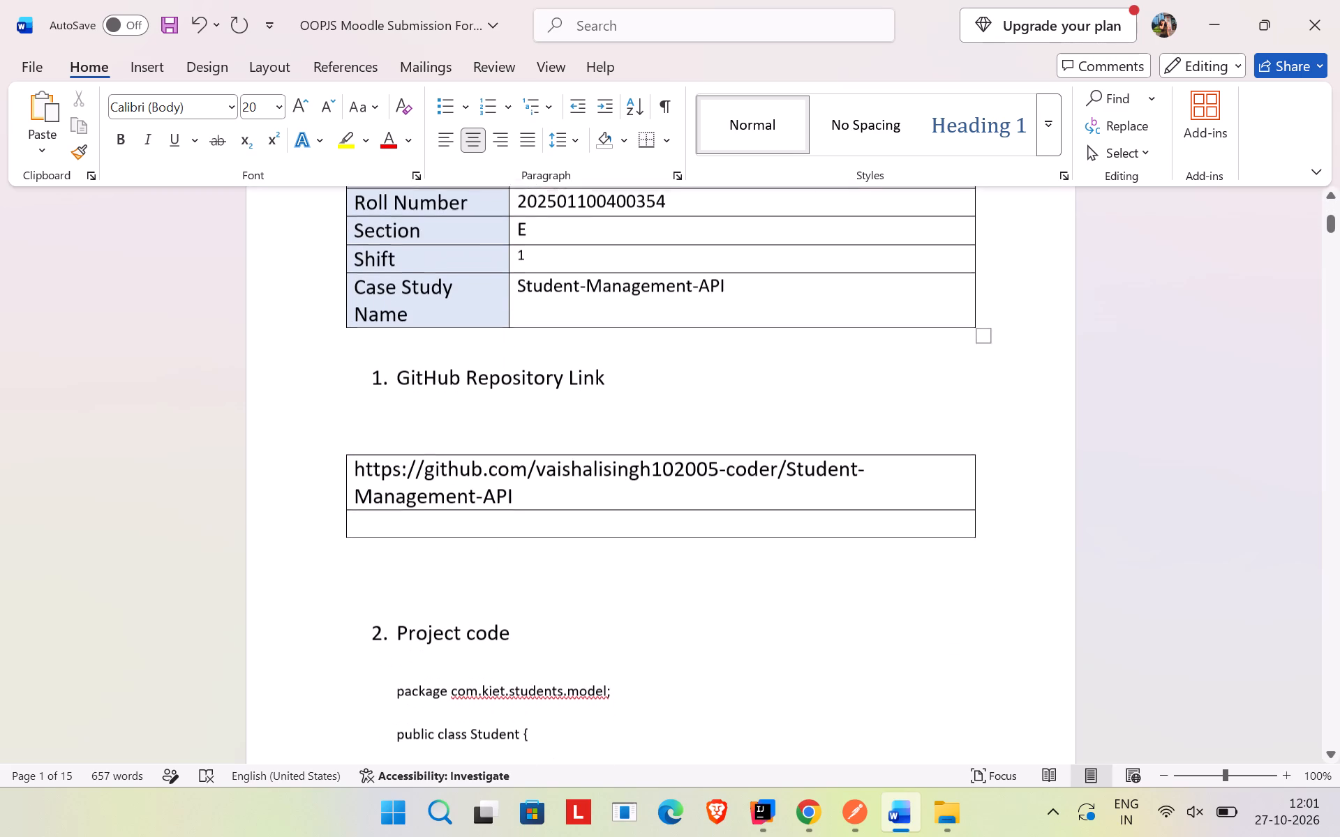
scroll(782, 497, down, 2)
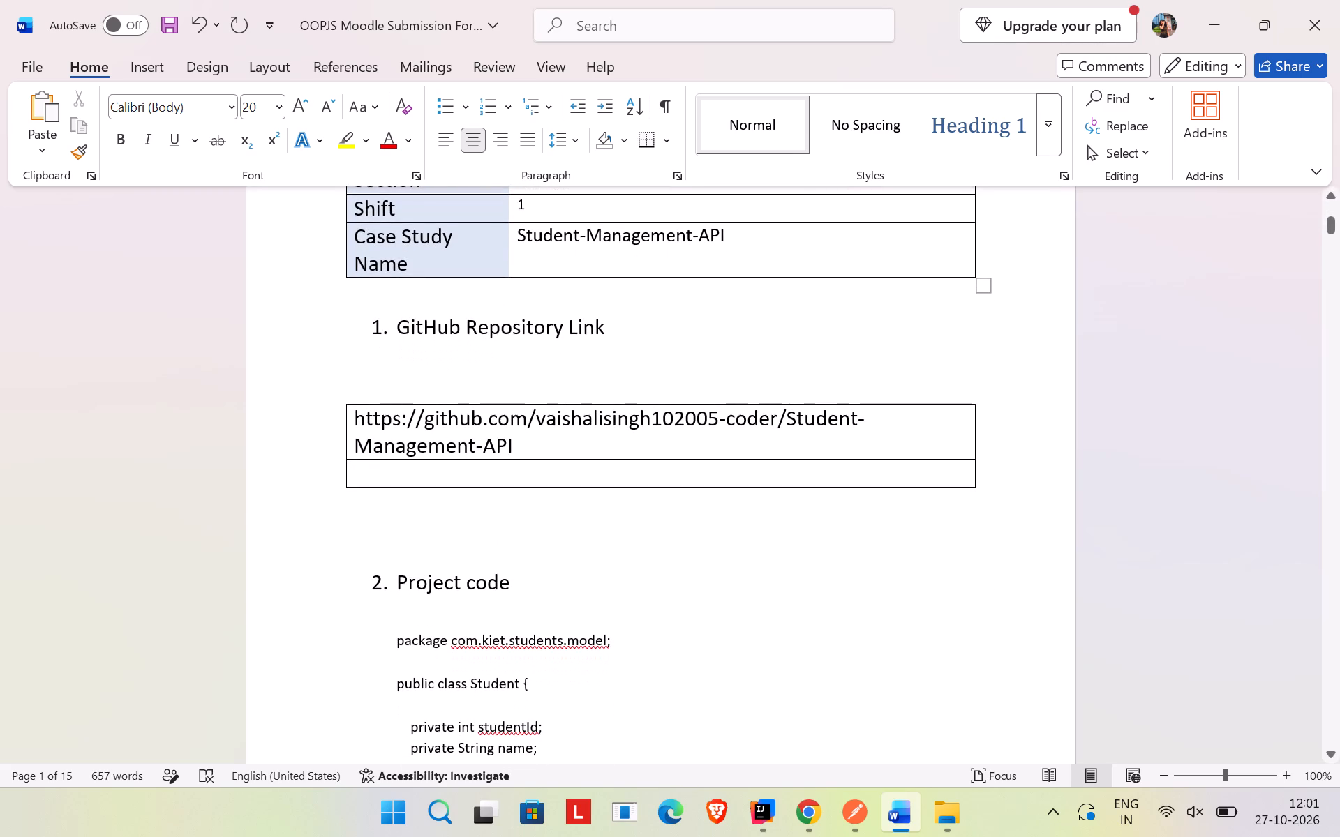
scroll(782, 497, down, 5)
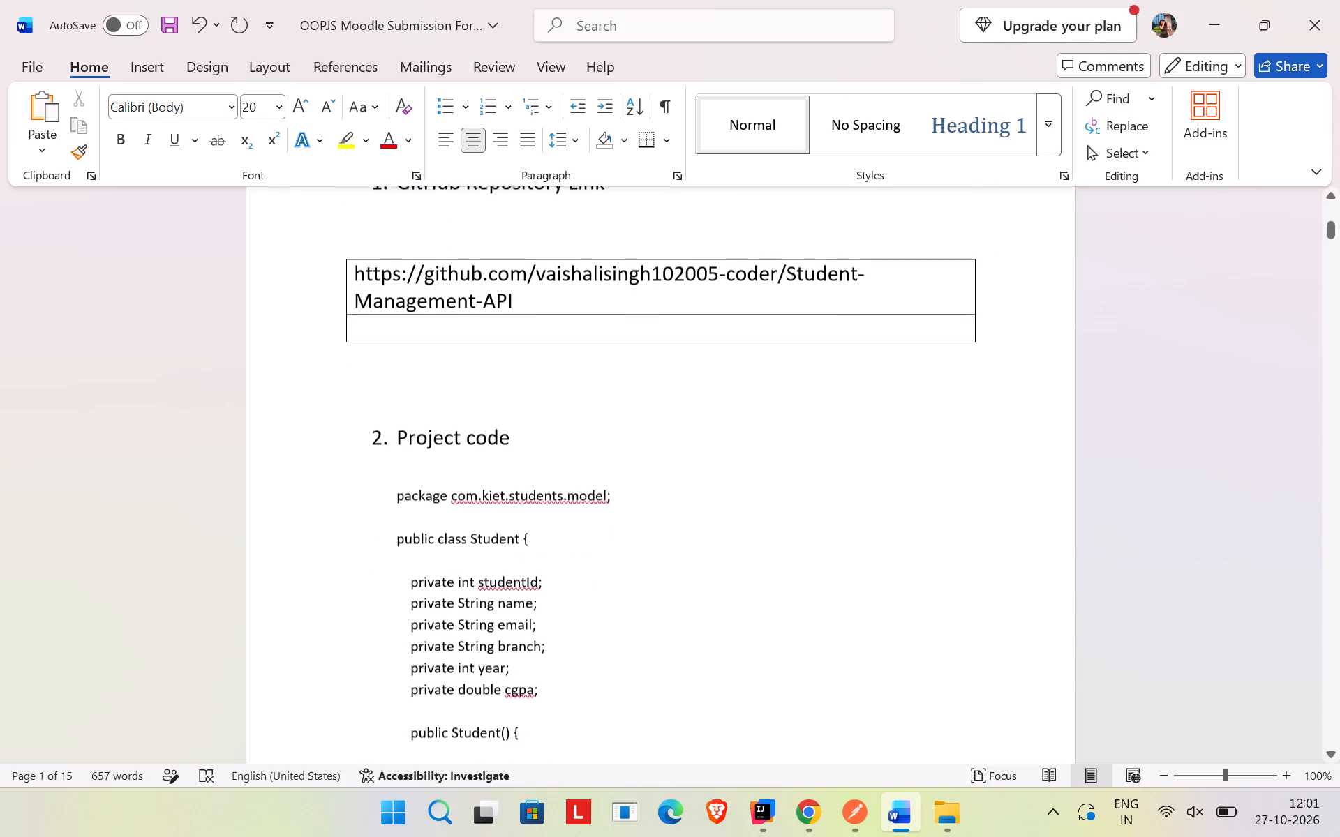
scroll(782, 497, down, 7)
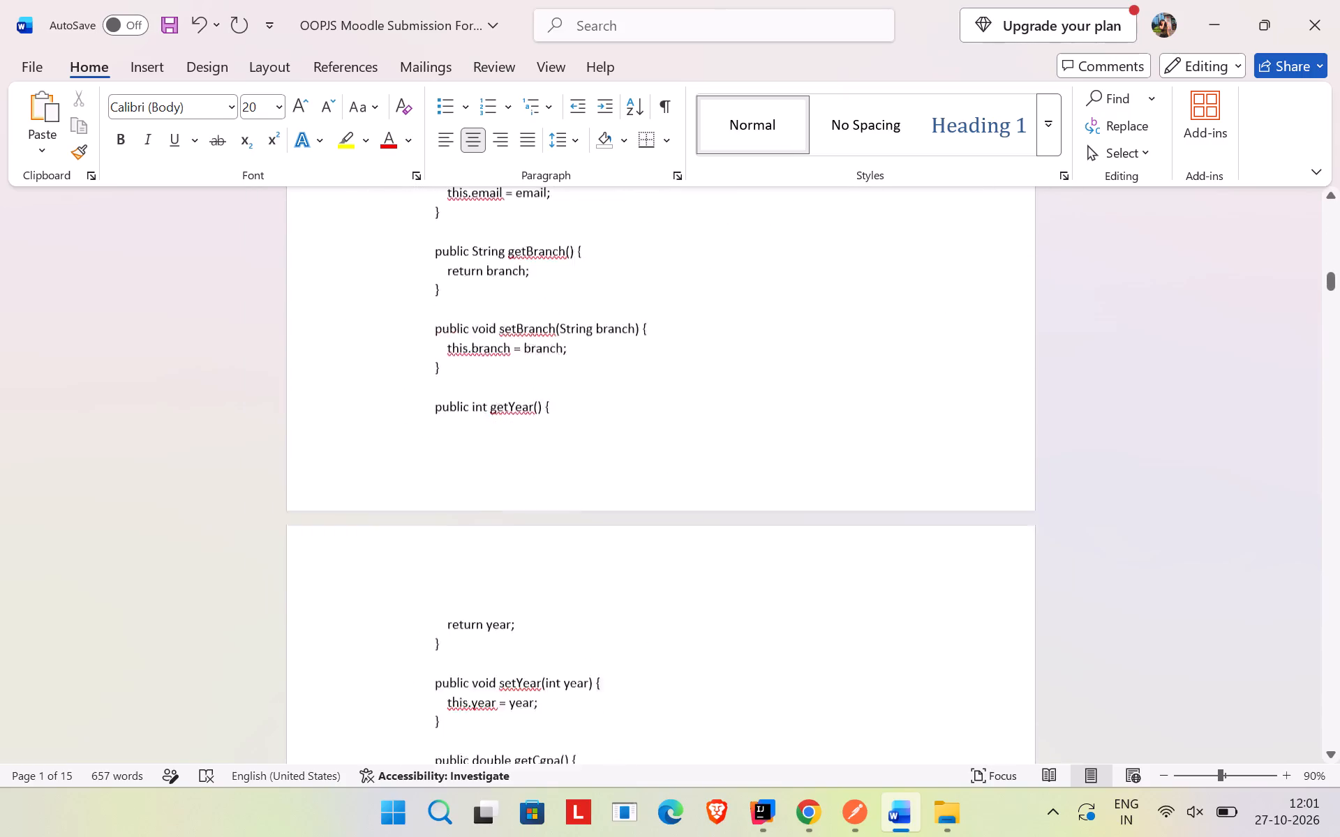
scroll(782, 497, down, 7)
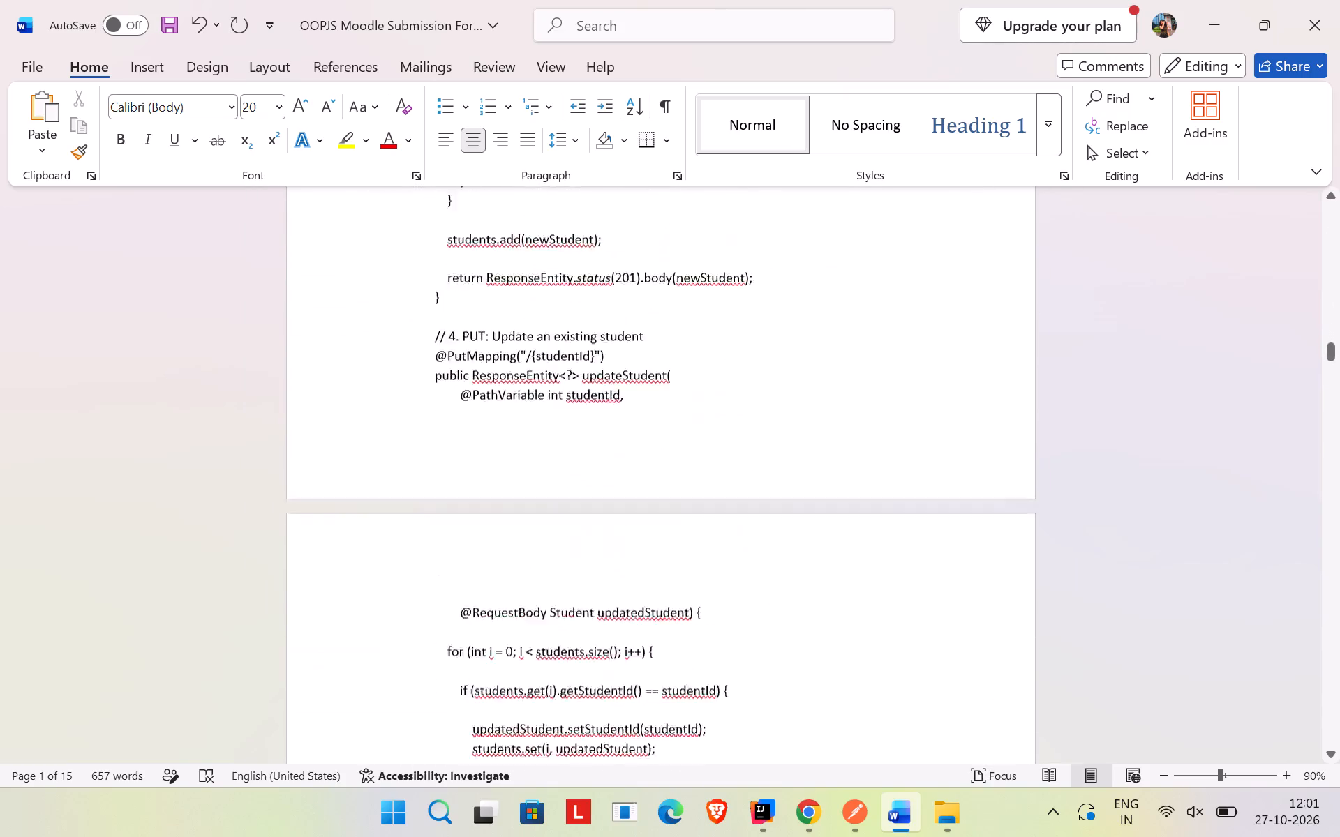
scroll(782, 497, down, 2)
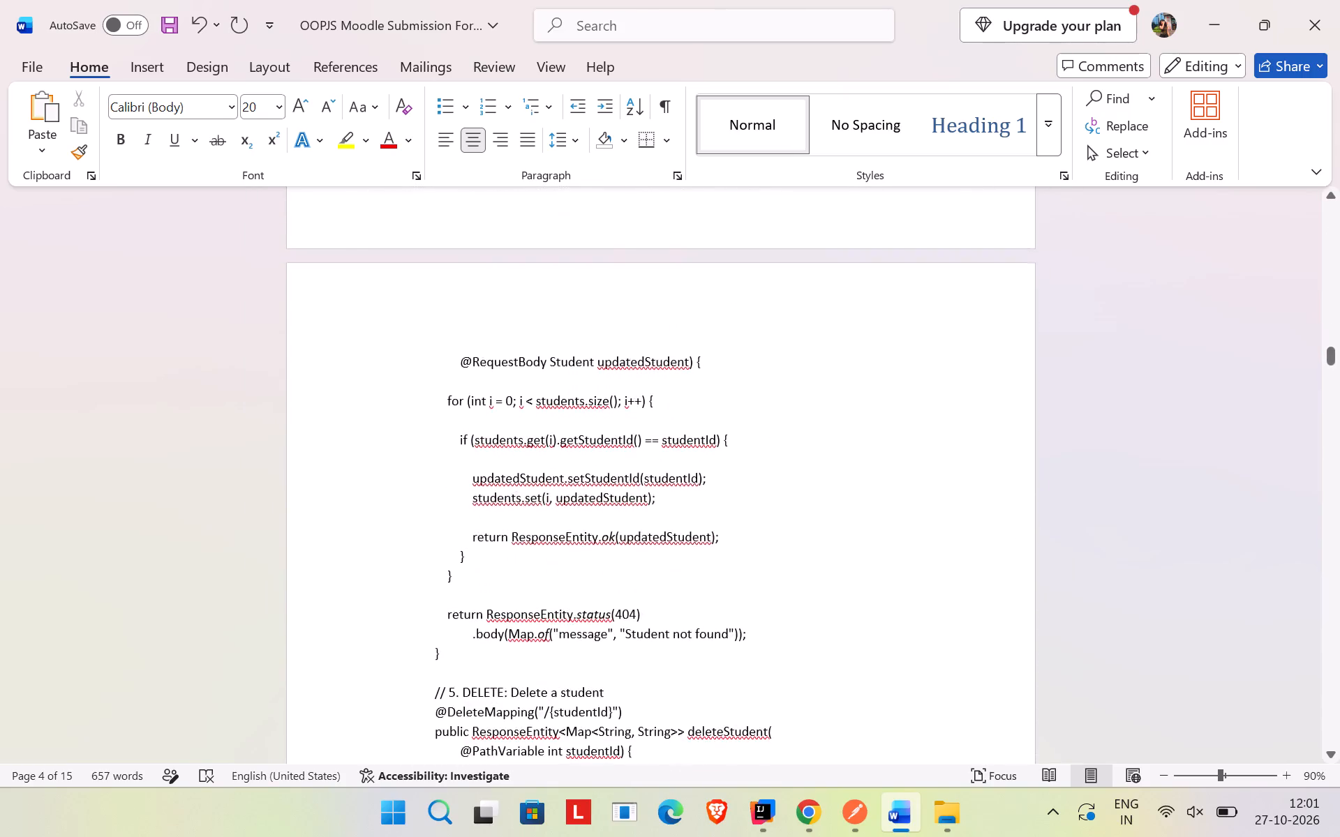
scroll(782, 497, down, 7)
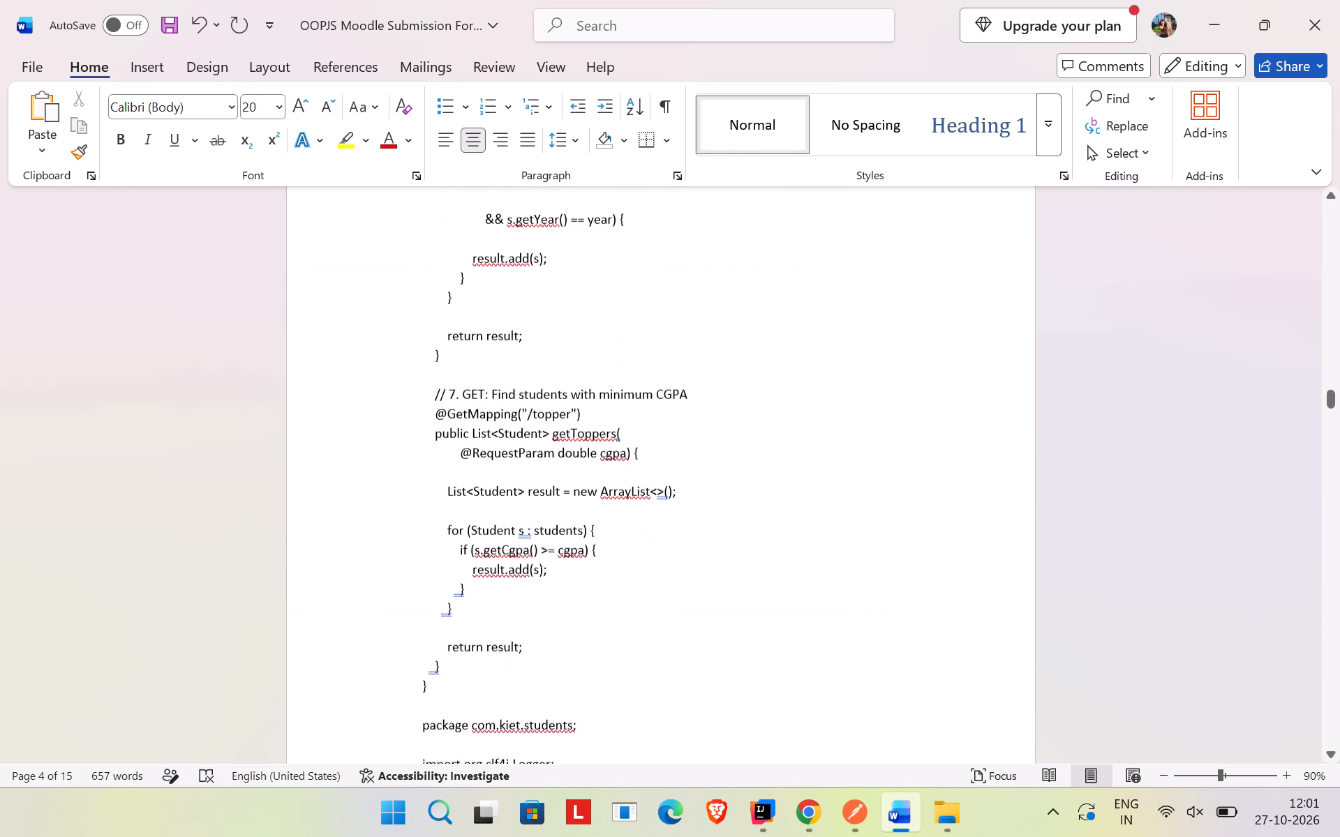
scroll(782, 497, down, 3)
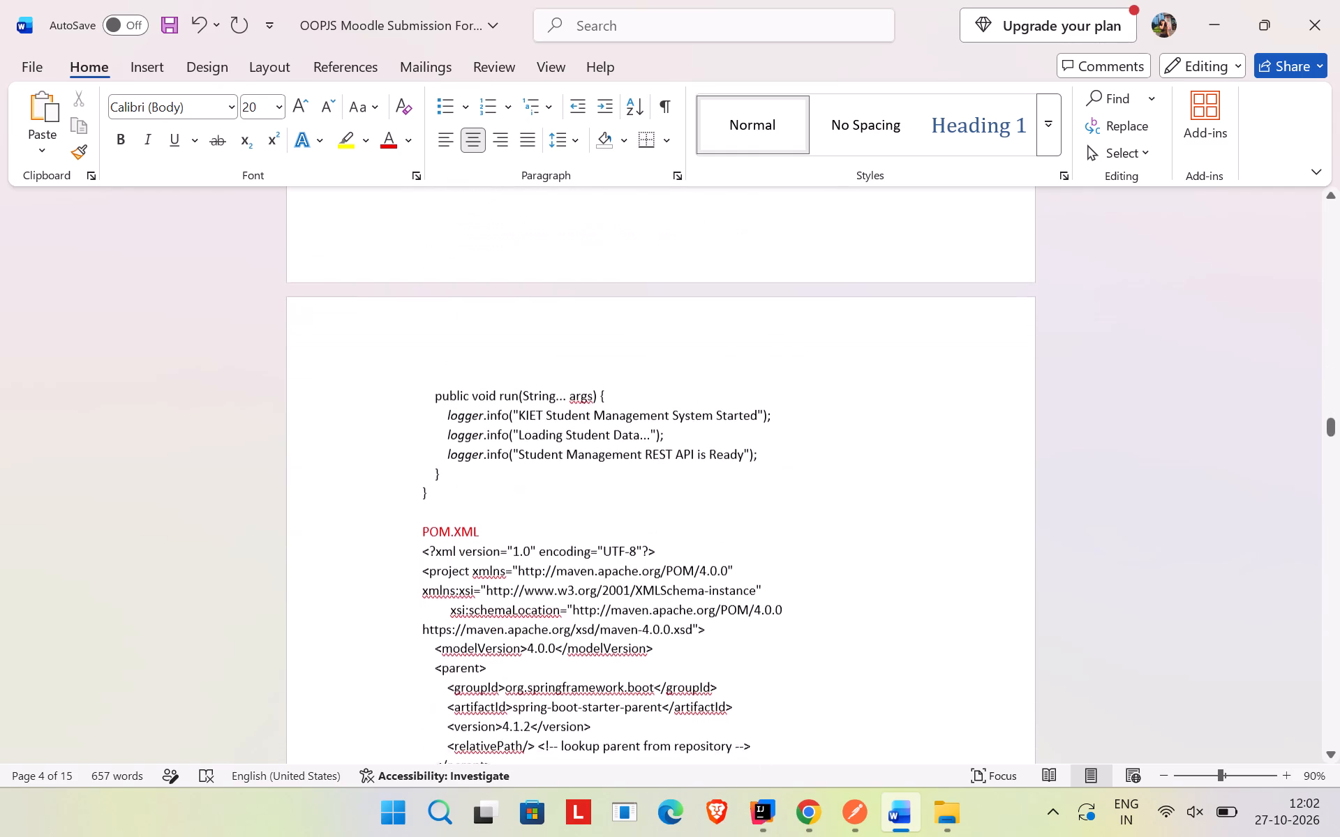
scroll(782, 497, down, 7)
scroll(782, 497, up, 1)
scroll(782, 497, down, 1)
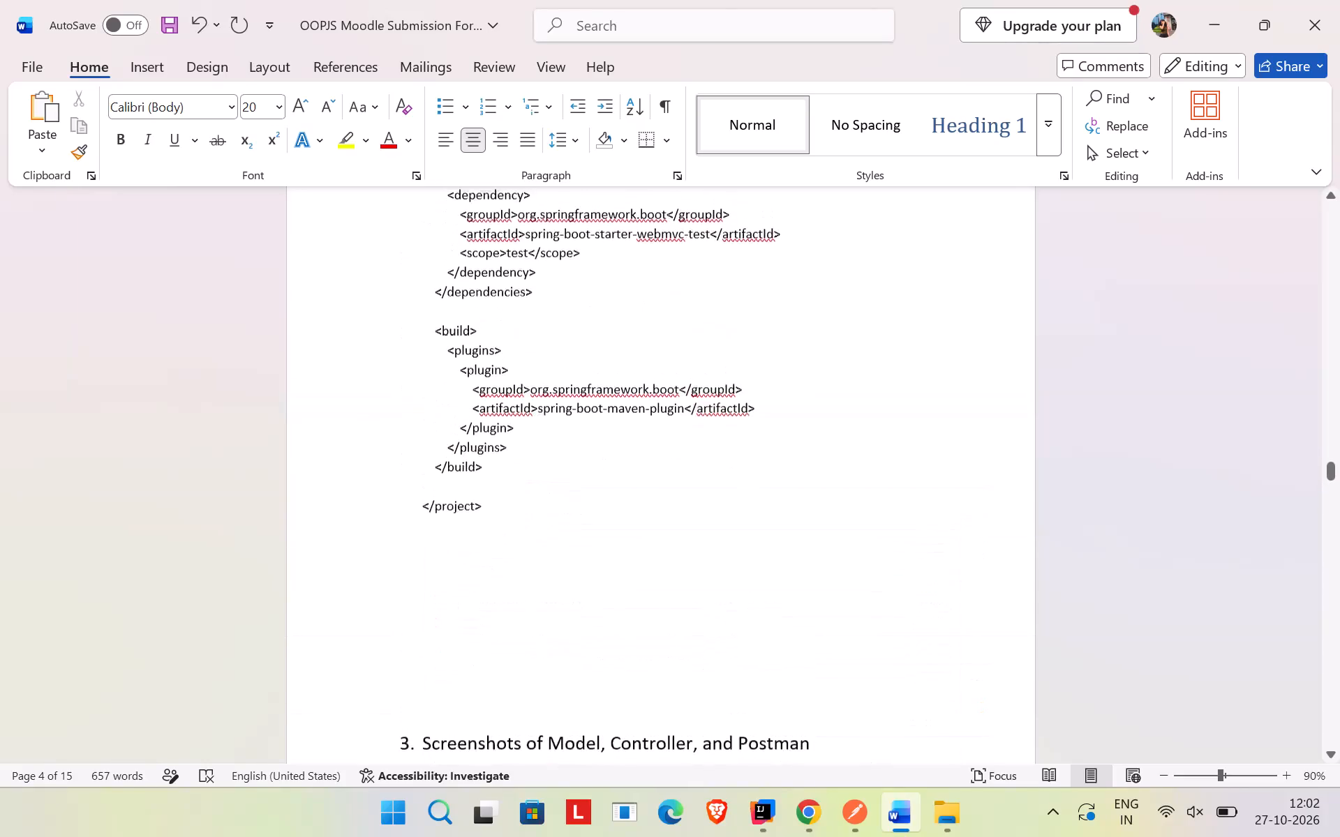
scroll(782, 497, down, 2)
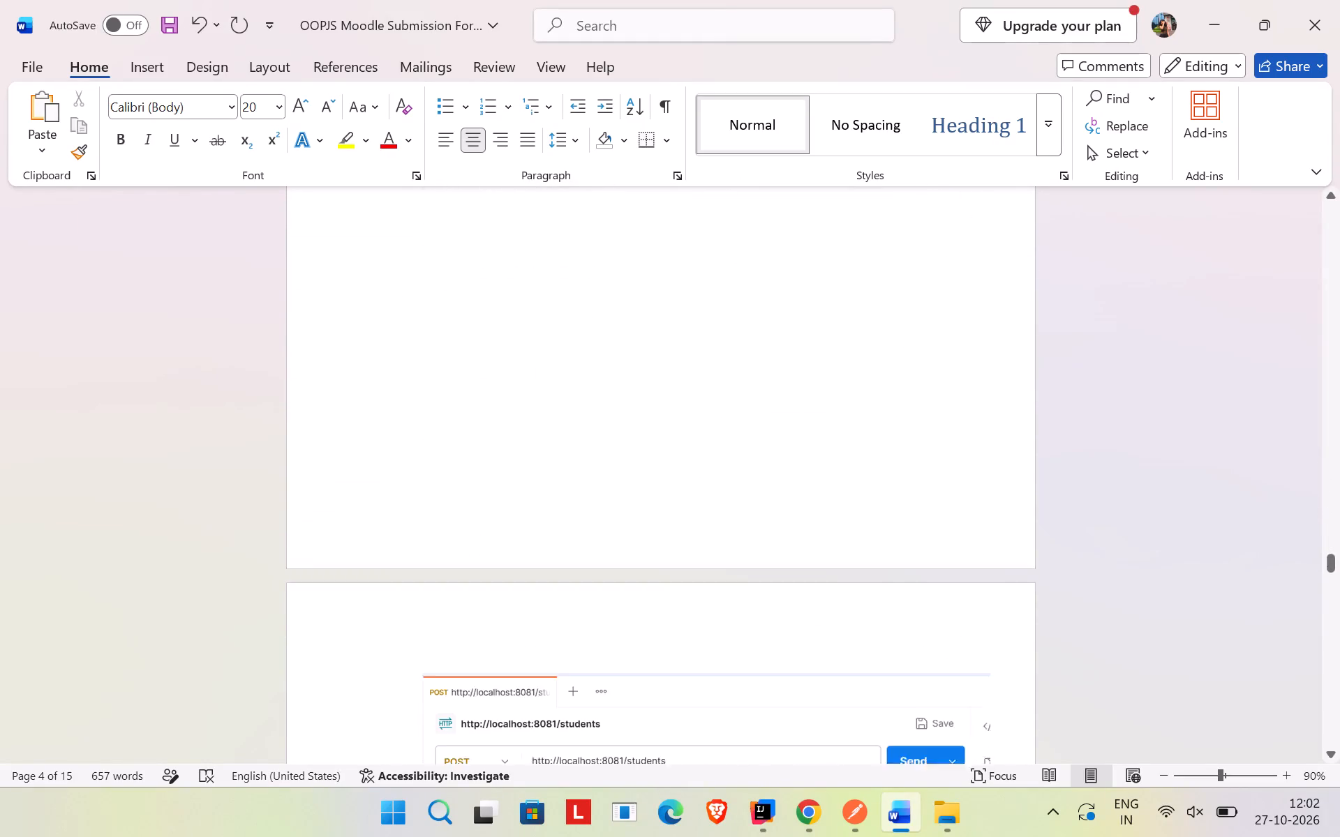
scroll(782, 497, down, 3)
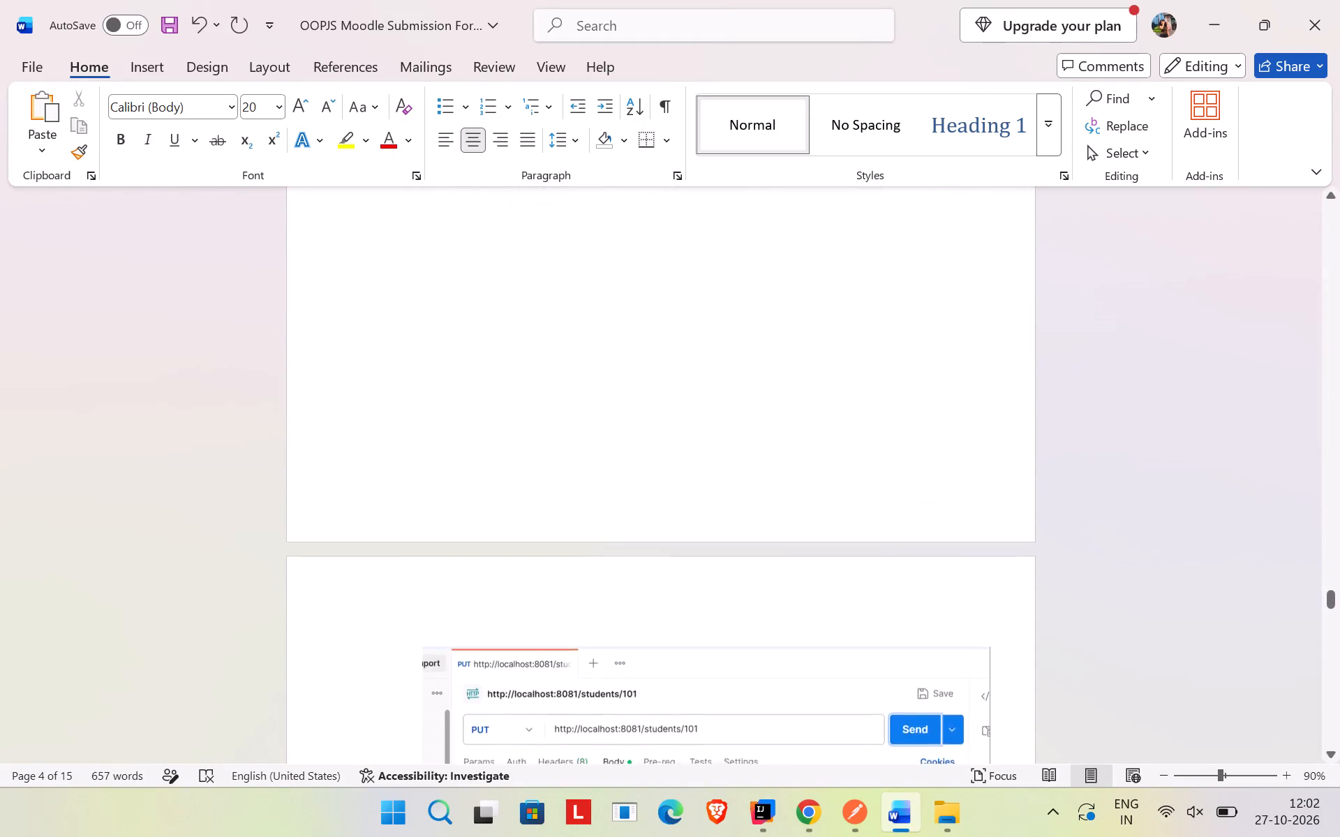
scroll(782, 497, down, 5)
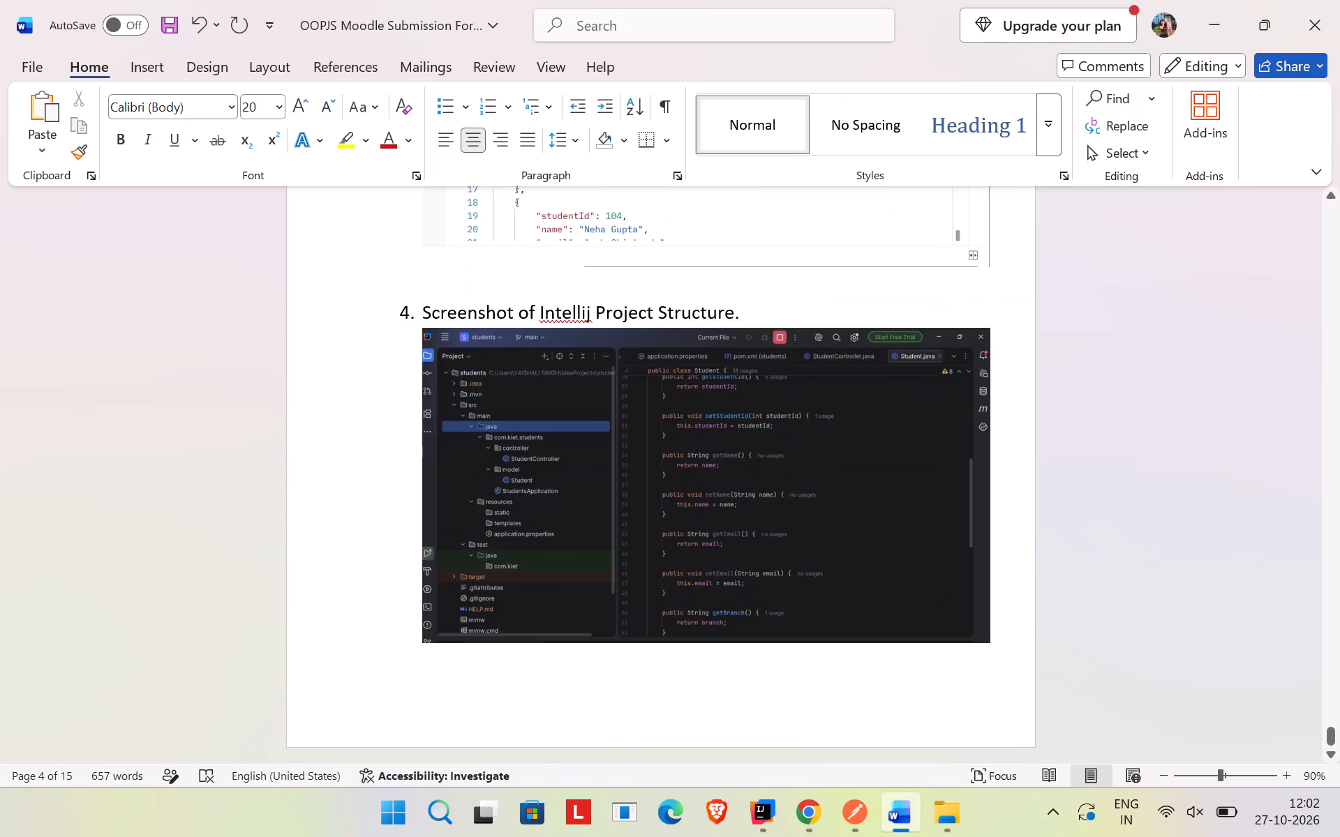
Look back through the Postman screenshots to the heading of section 3, Screenshots of Model, Controller, and Postman.
scroll(782, 497, up, 8)
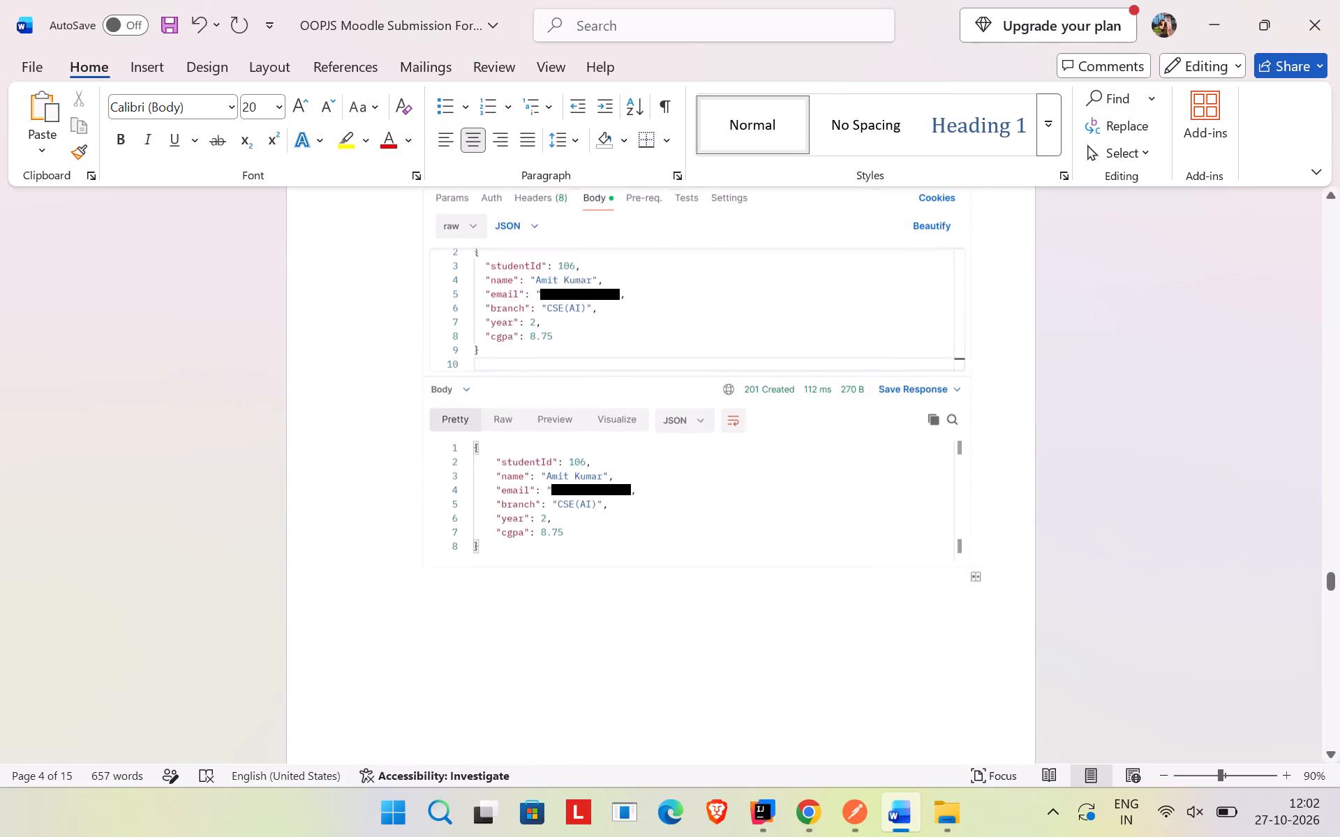
scroll(782, 497, up, 2)
scroll(782, 497, down, 3)
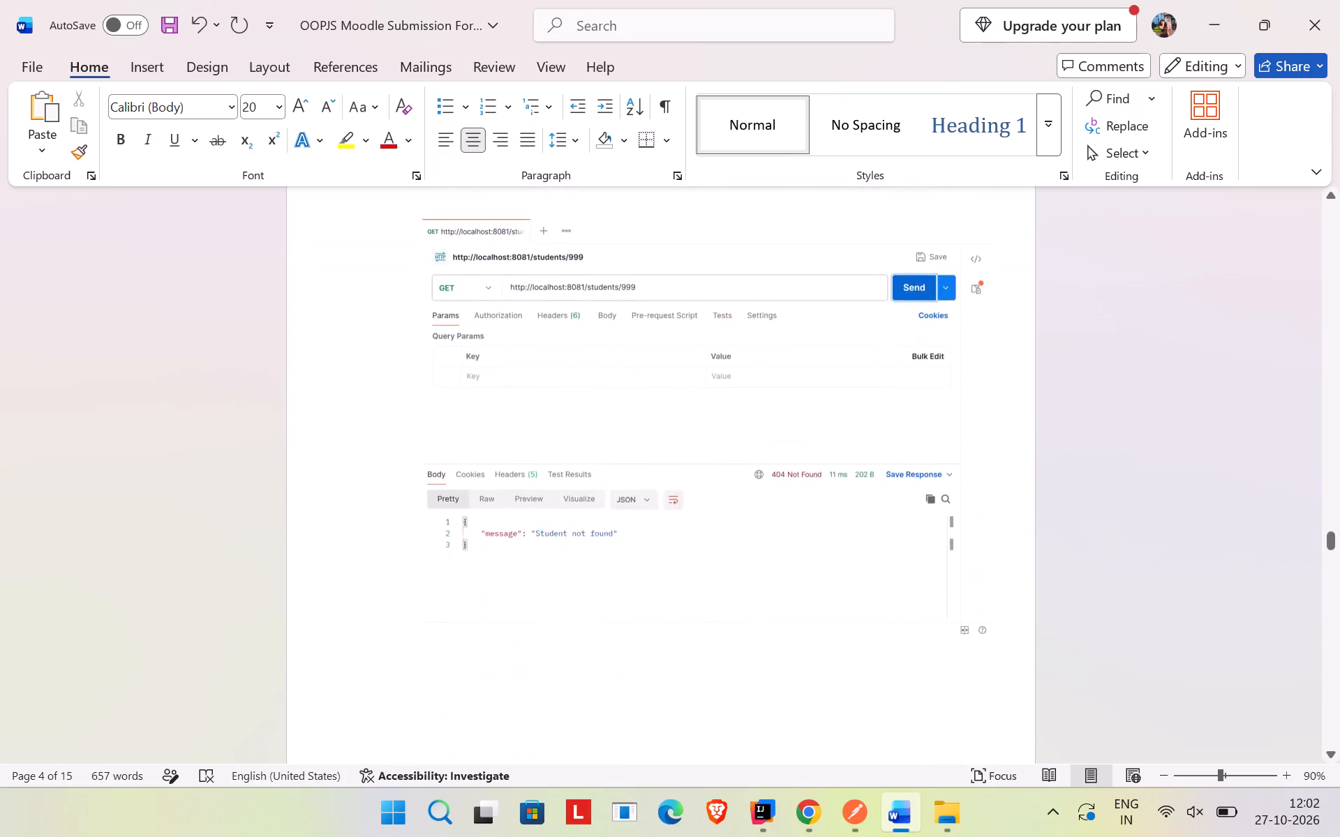
scroll(782, 497, up, 3)
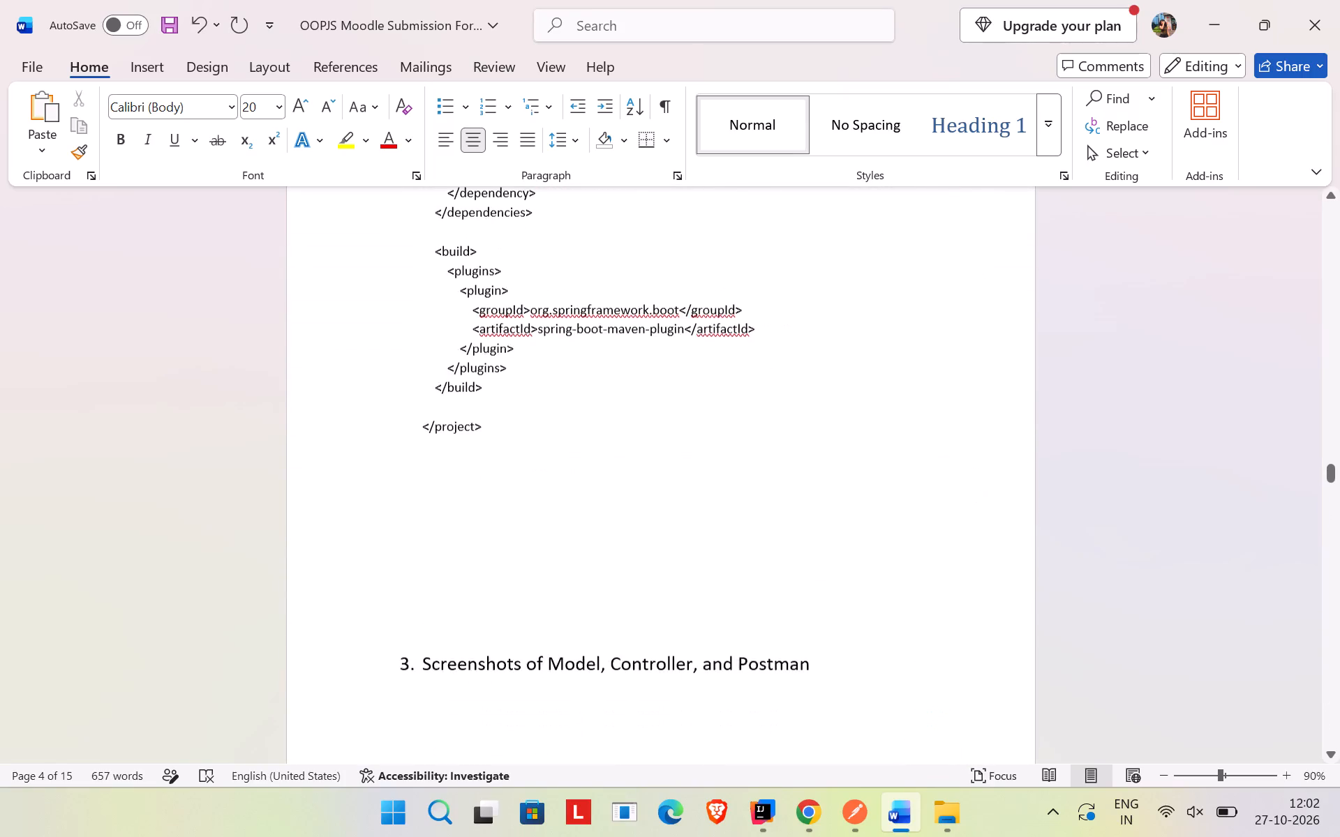
scroll(782, 497, down, 3)
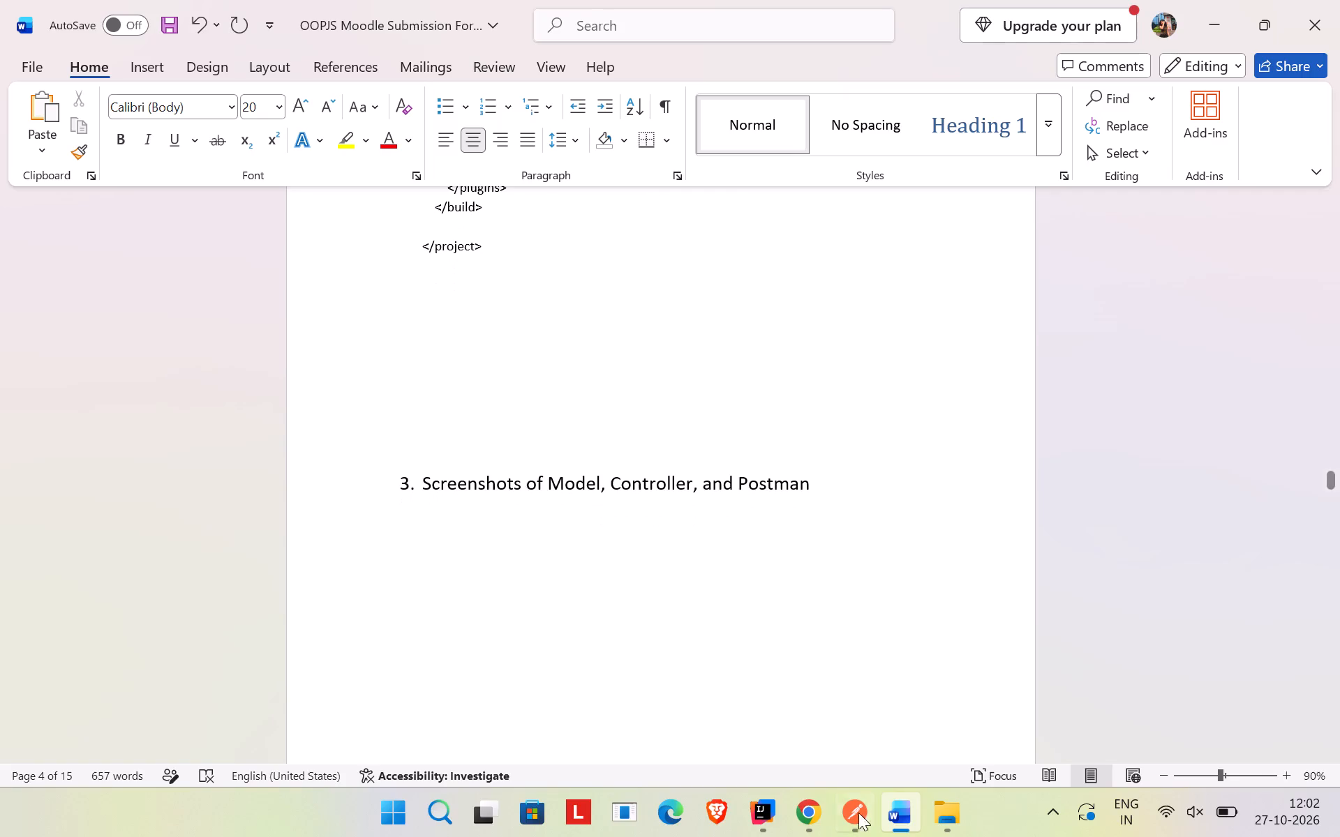
Open the Student model class in IntelliJ IDEA and capture a screenshot of its code from the package line to getStudentId.
click(871, 831)
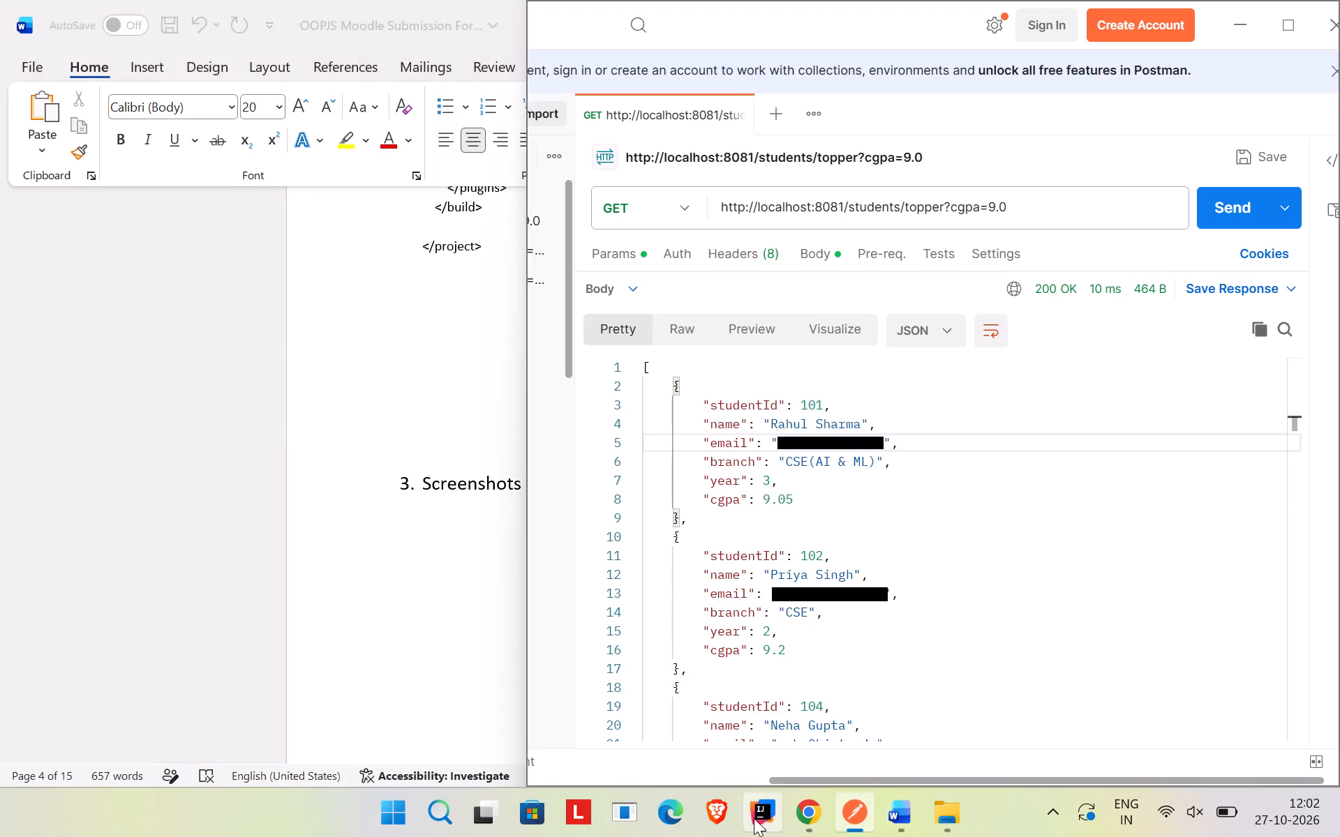
click(754, 818)
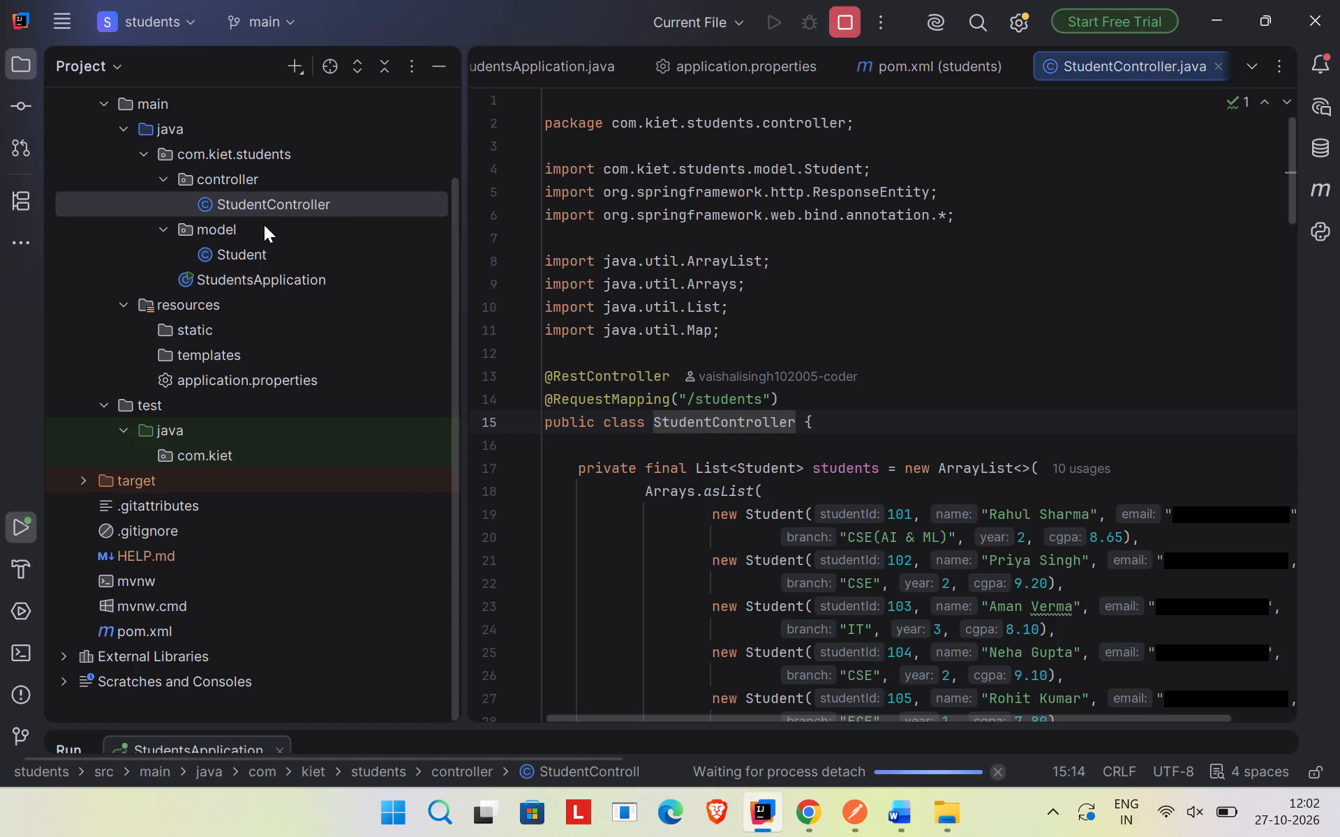
double_click(262, 248)
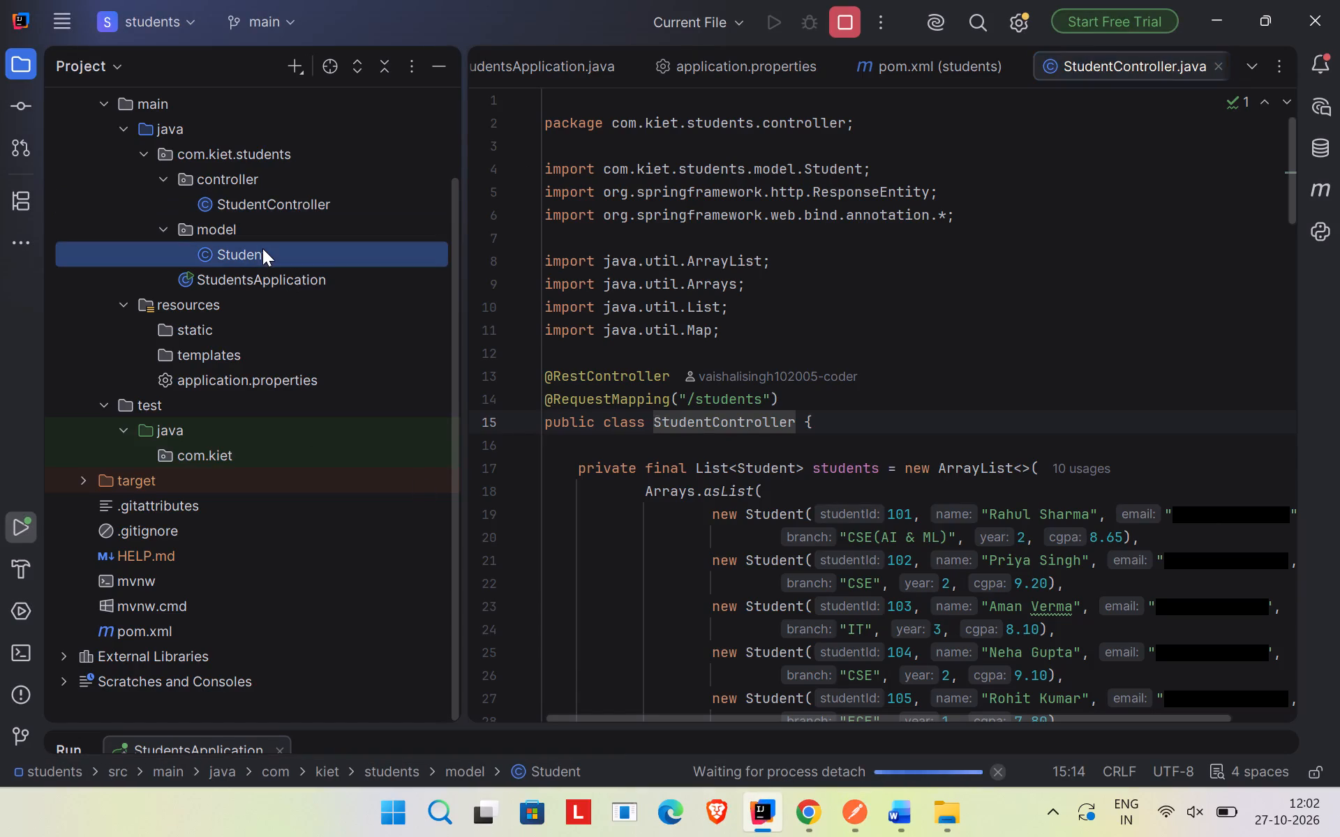
scroll(625, 361, up, 3)
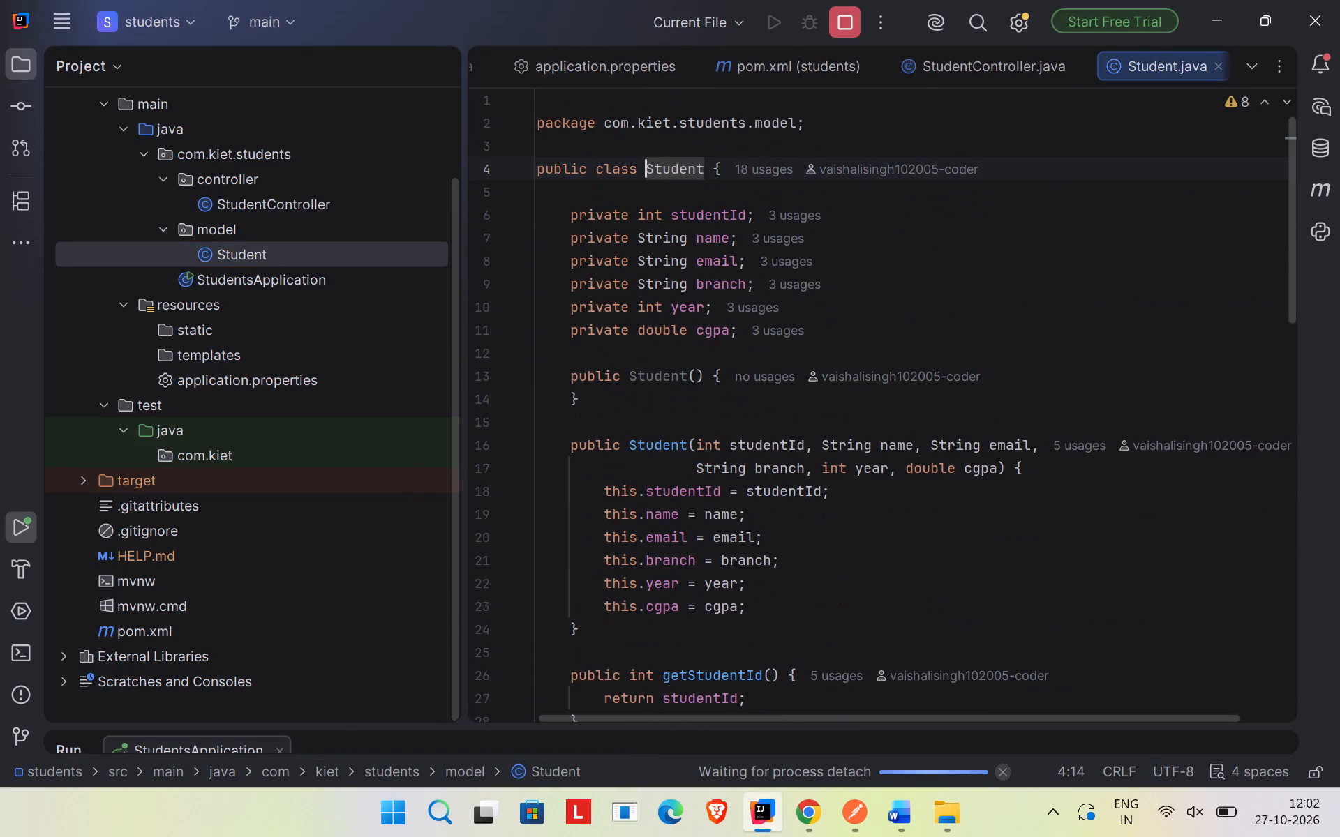
click(911, 255)
scroll(911, 255, up, 1)
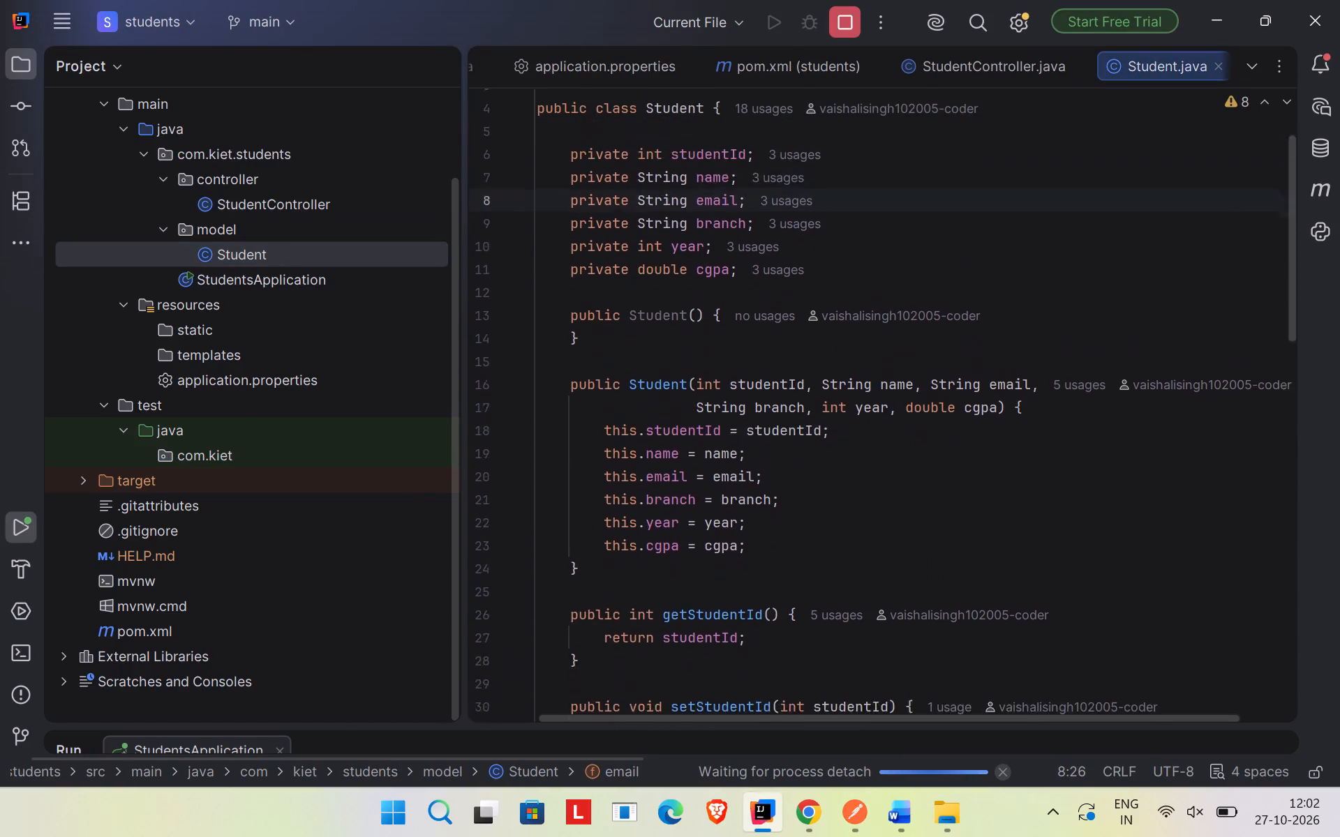
scroll(911, 255, up, 1)
key(shift+super+s)
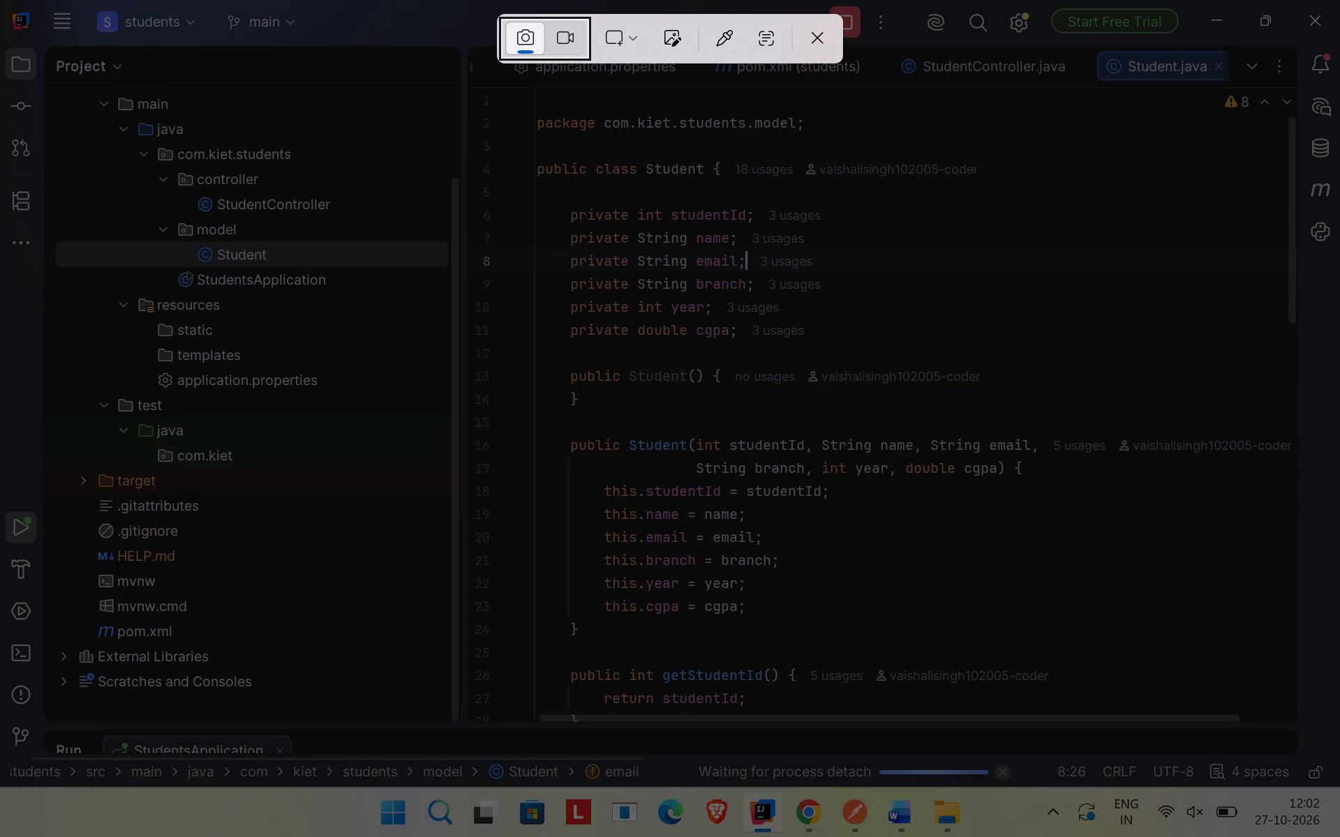
drag(468, 61, 1290, 803)
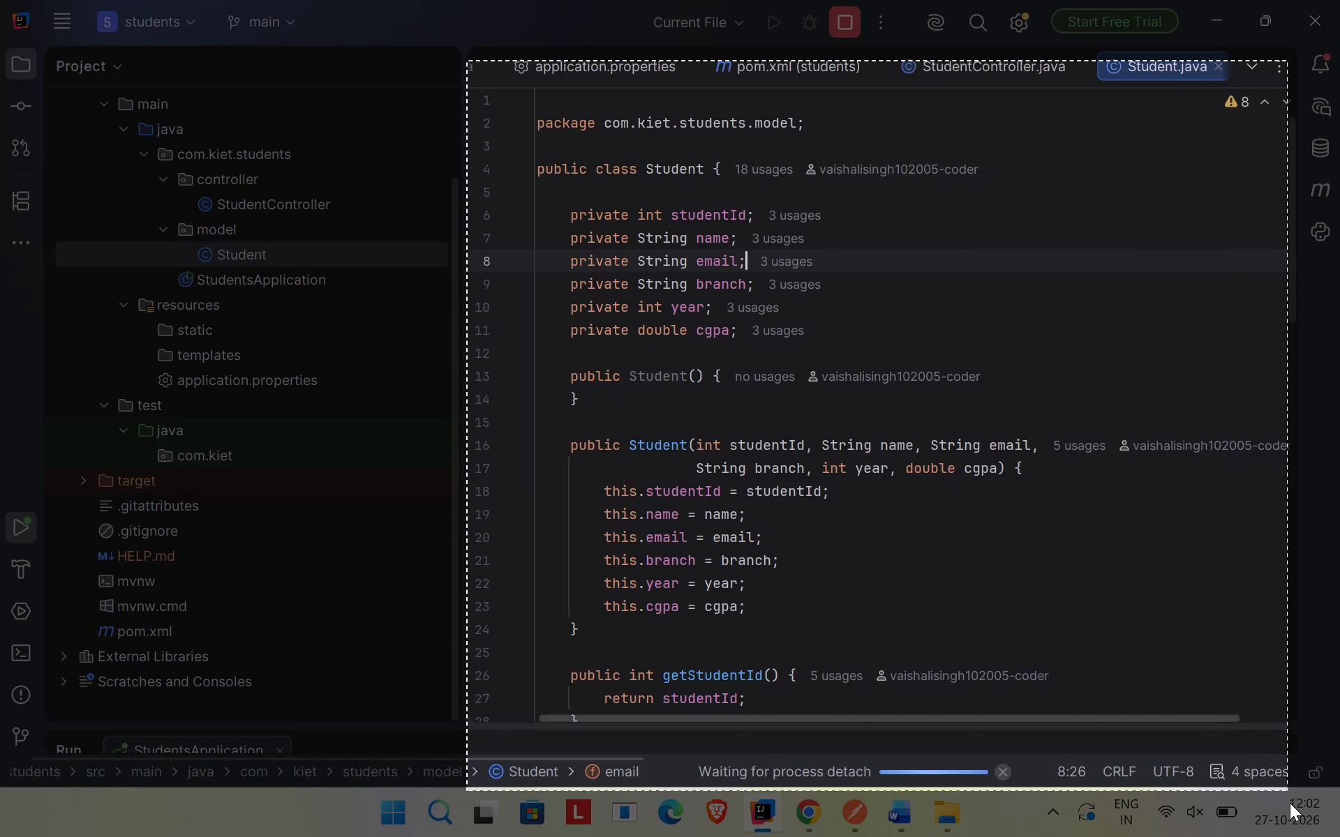
drag(1290, 803, 1281, 790)
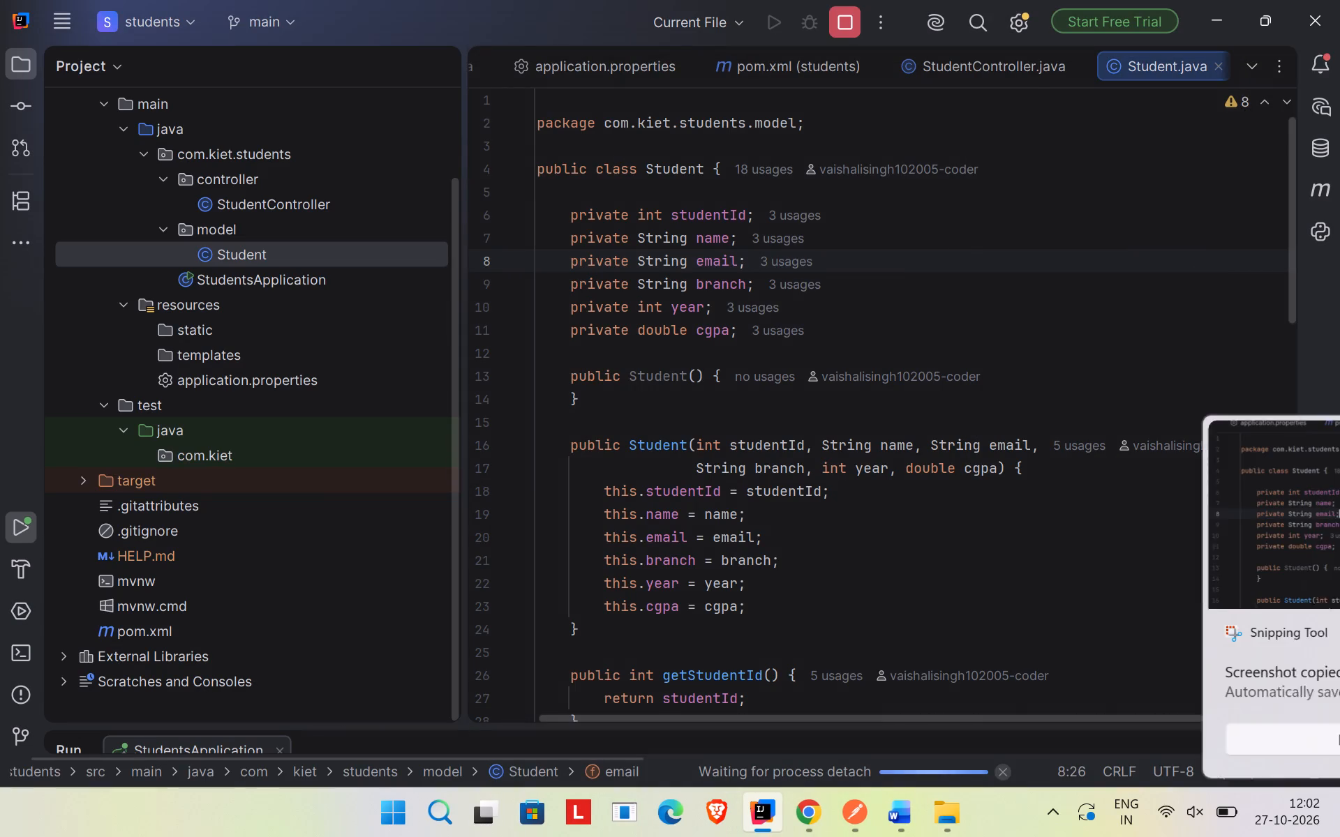
Capture a screenshot of the Student class's methods from setStudentId to setBranch.
scroll(862, 546, down, 4)
scroll(862, 546, up, 1)
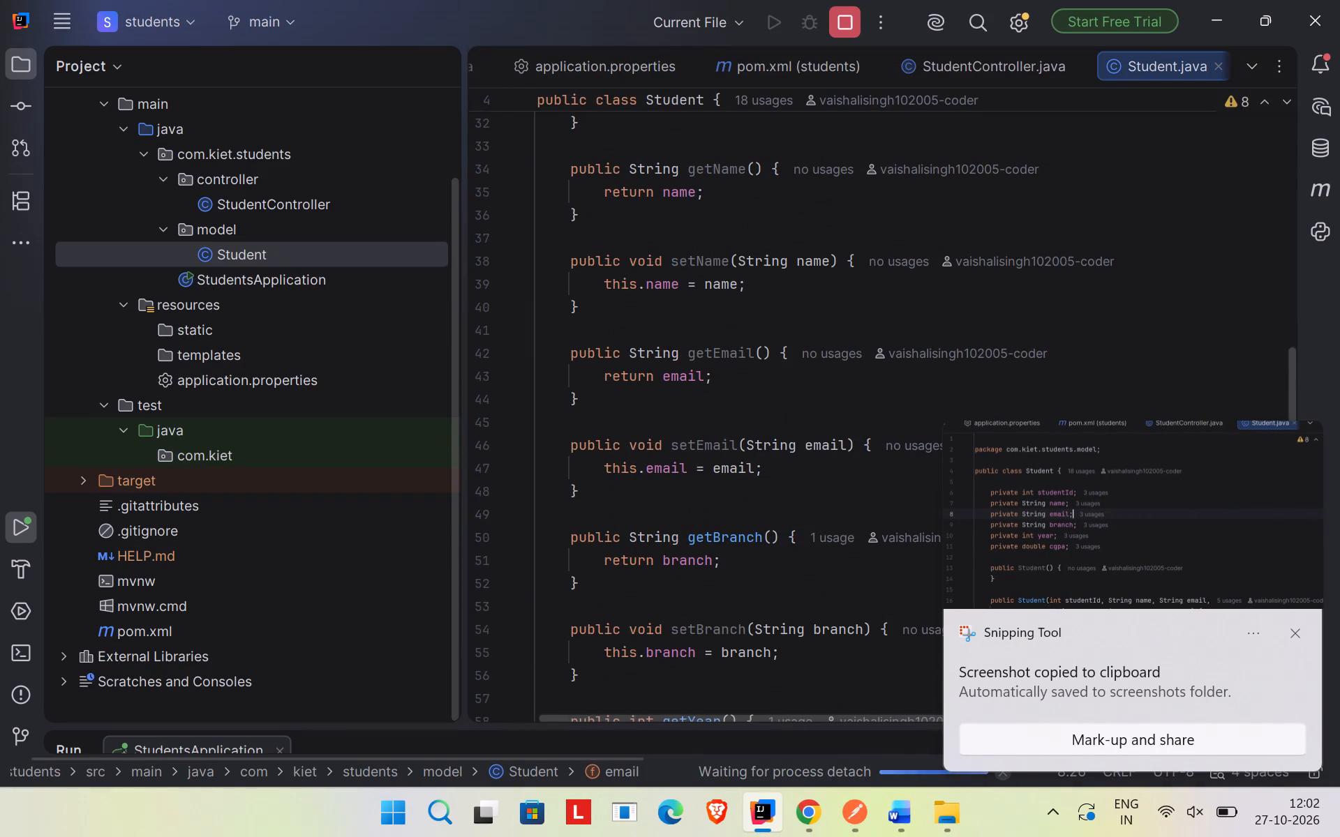
scroll(862, 546, up, 1)
right_click(862, 546)
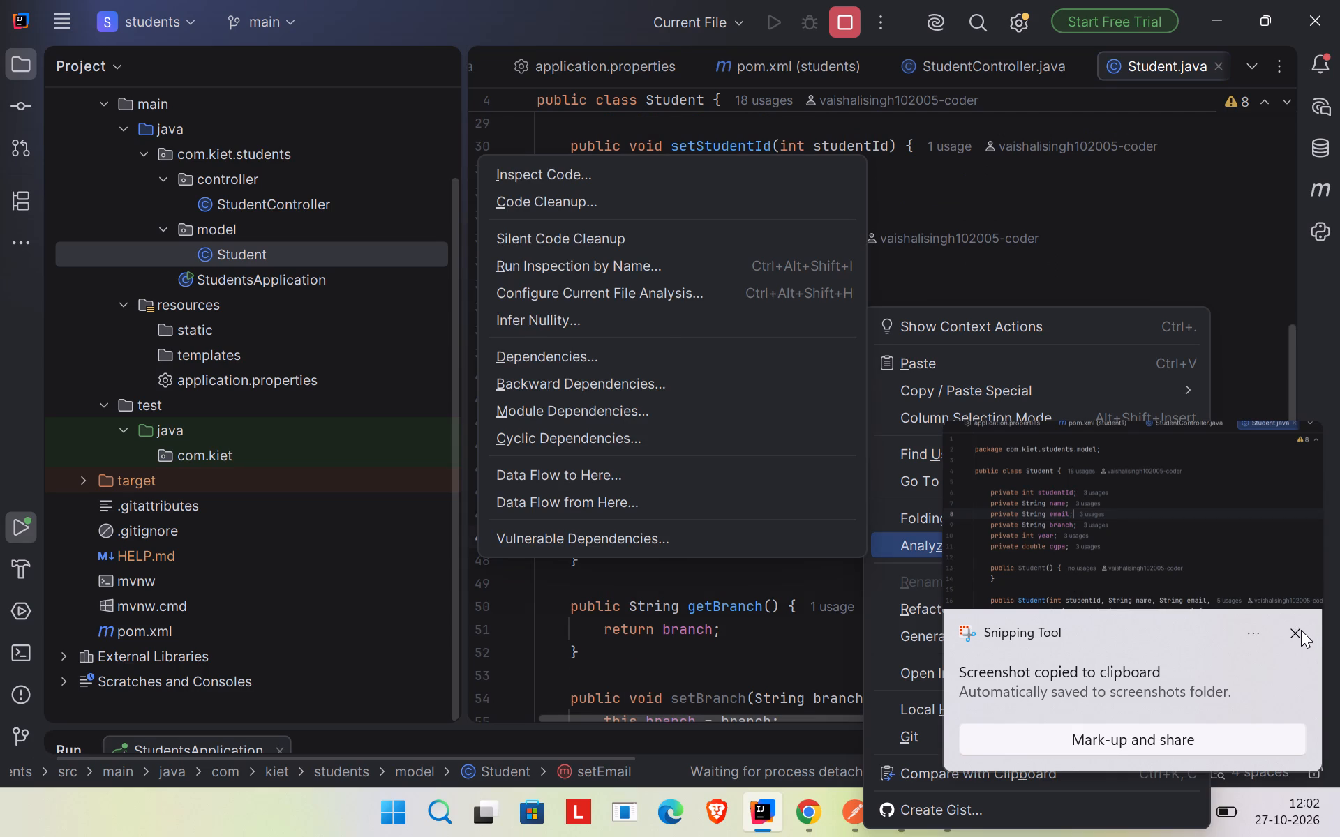
click(1297, 631)
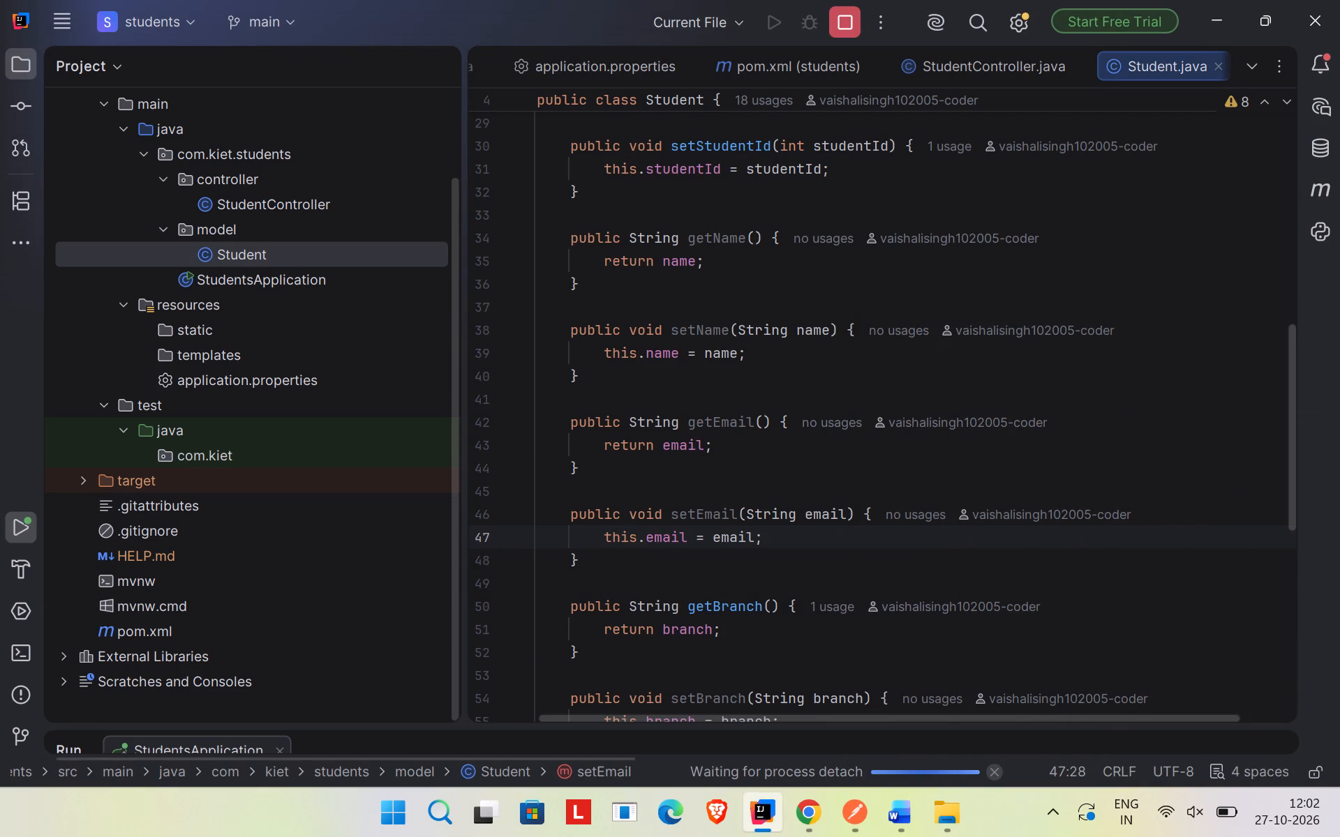
scroll(1181, 396, down, 5)
scroll(1181, 396, up, 2)
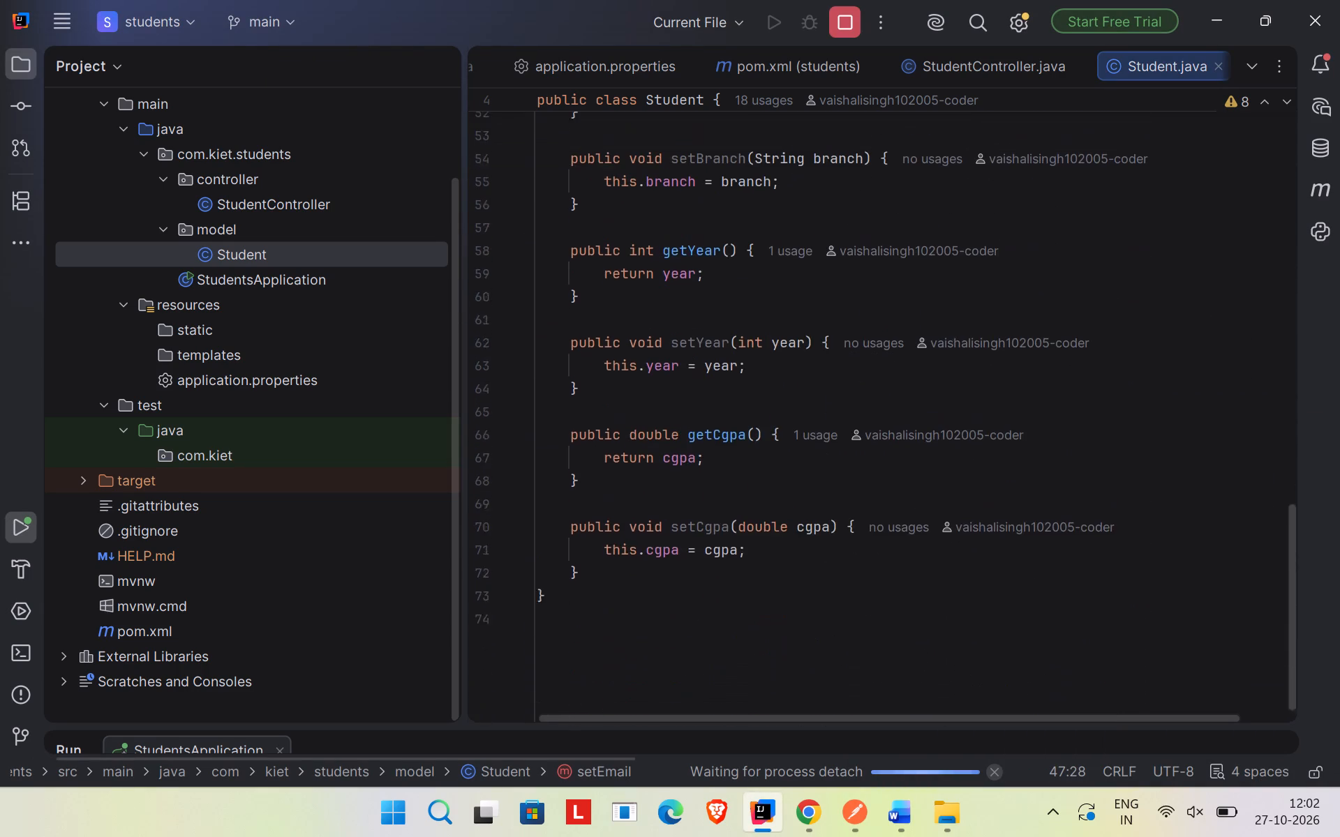
scroll(1181, 396, up, 16)
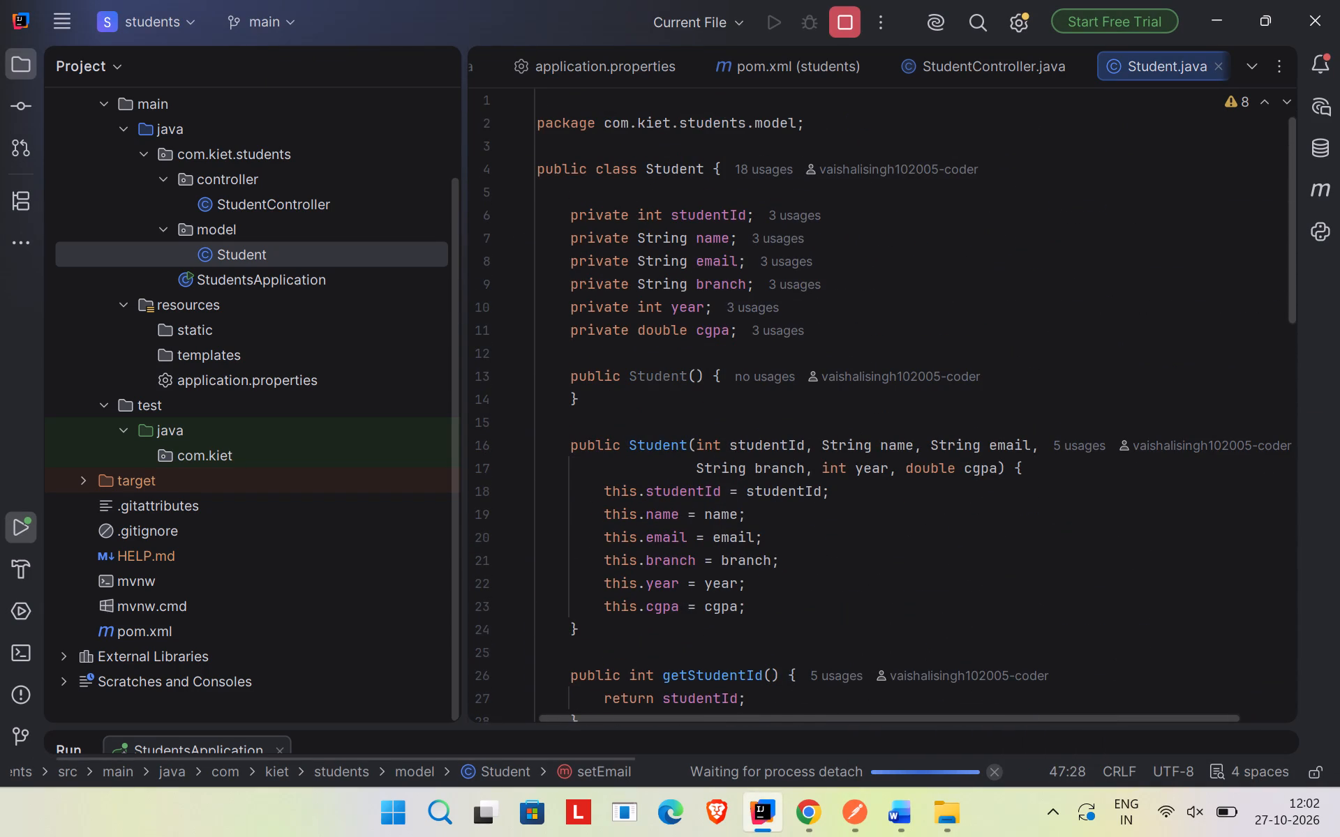
scroll(1181, 396, down, 3)
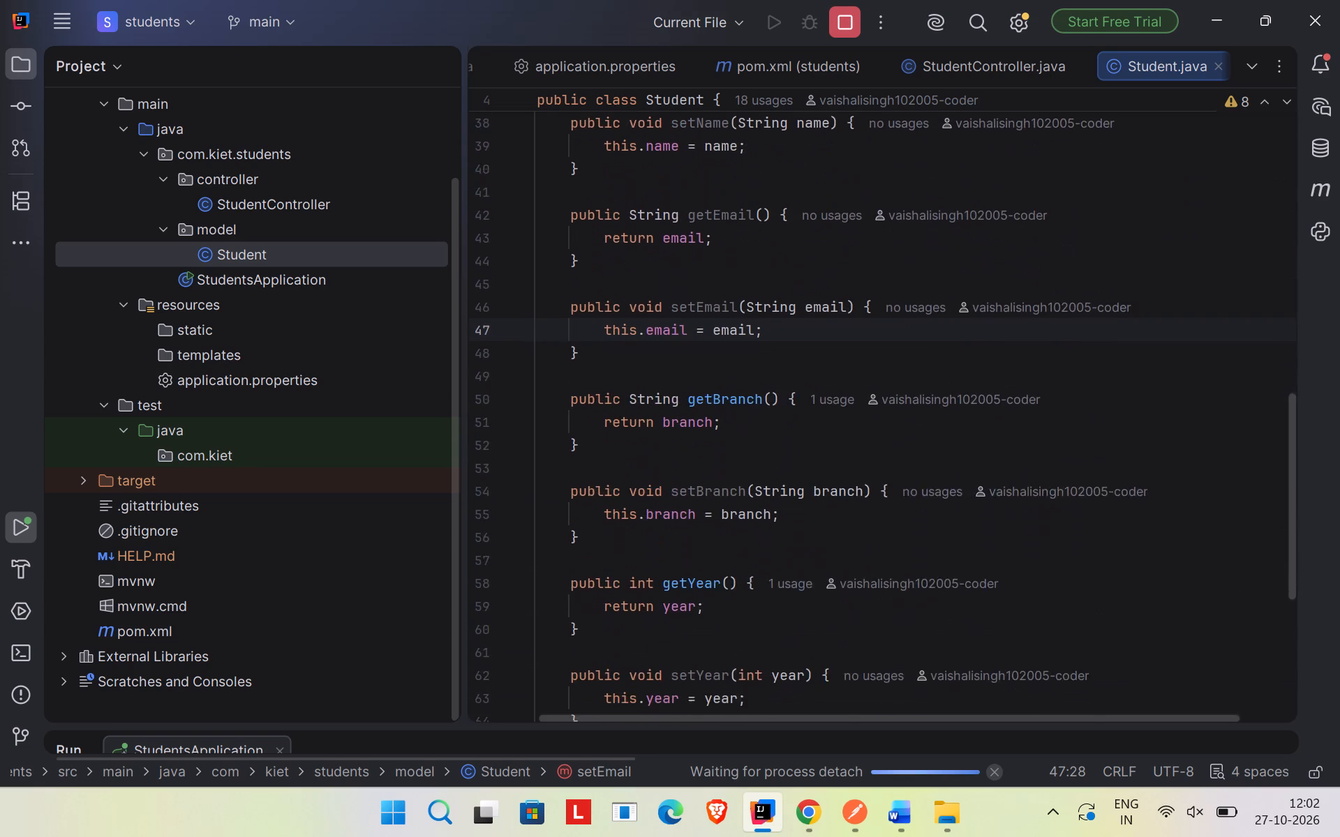
scroll(1181, 396, down, 1)
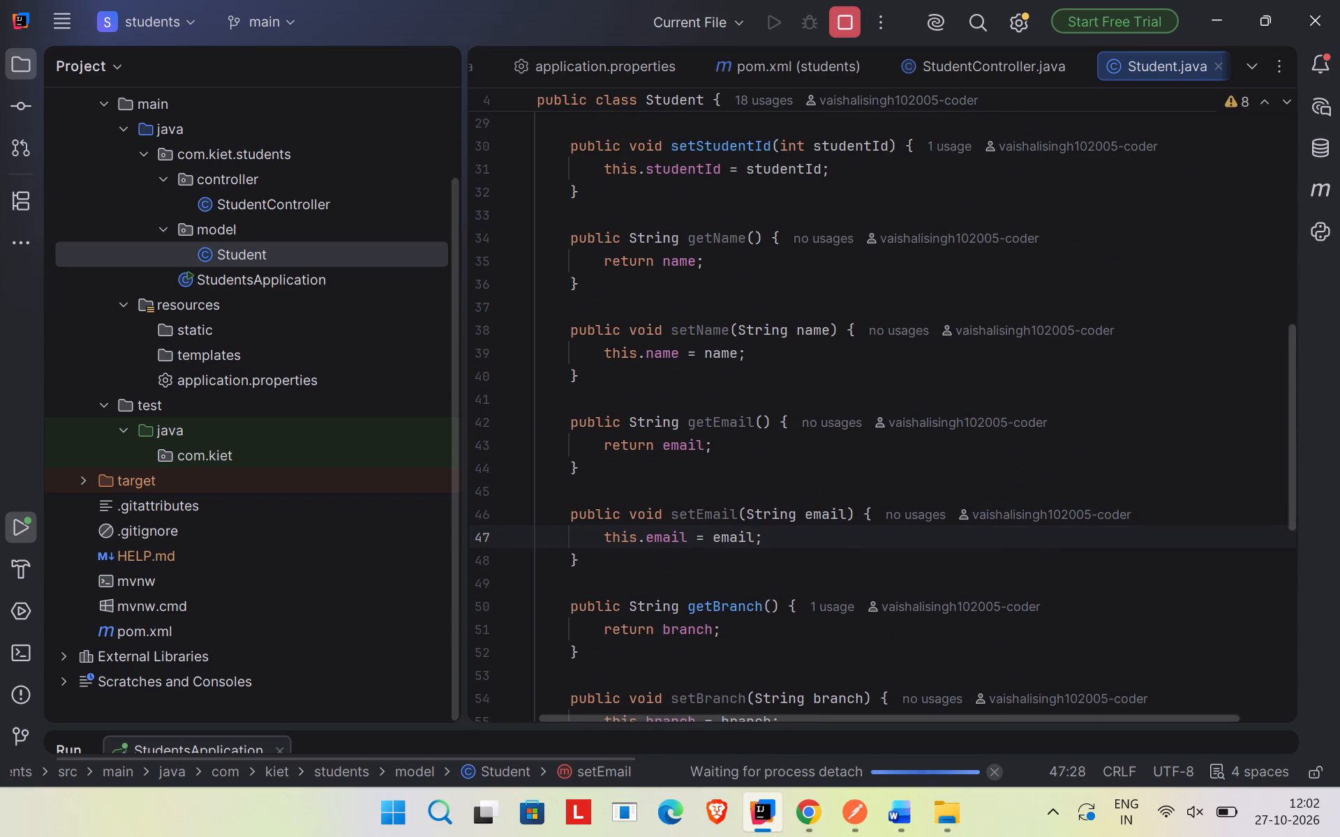
scroll(1181, 396, down, 3)
key(shift+super+s)
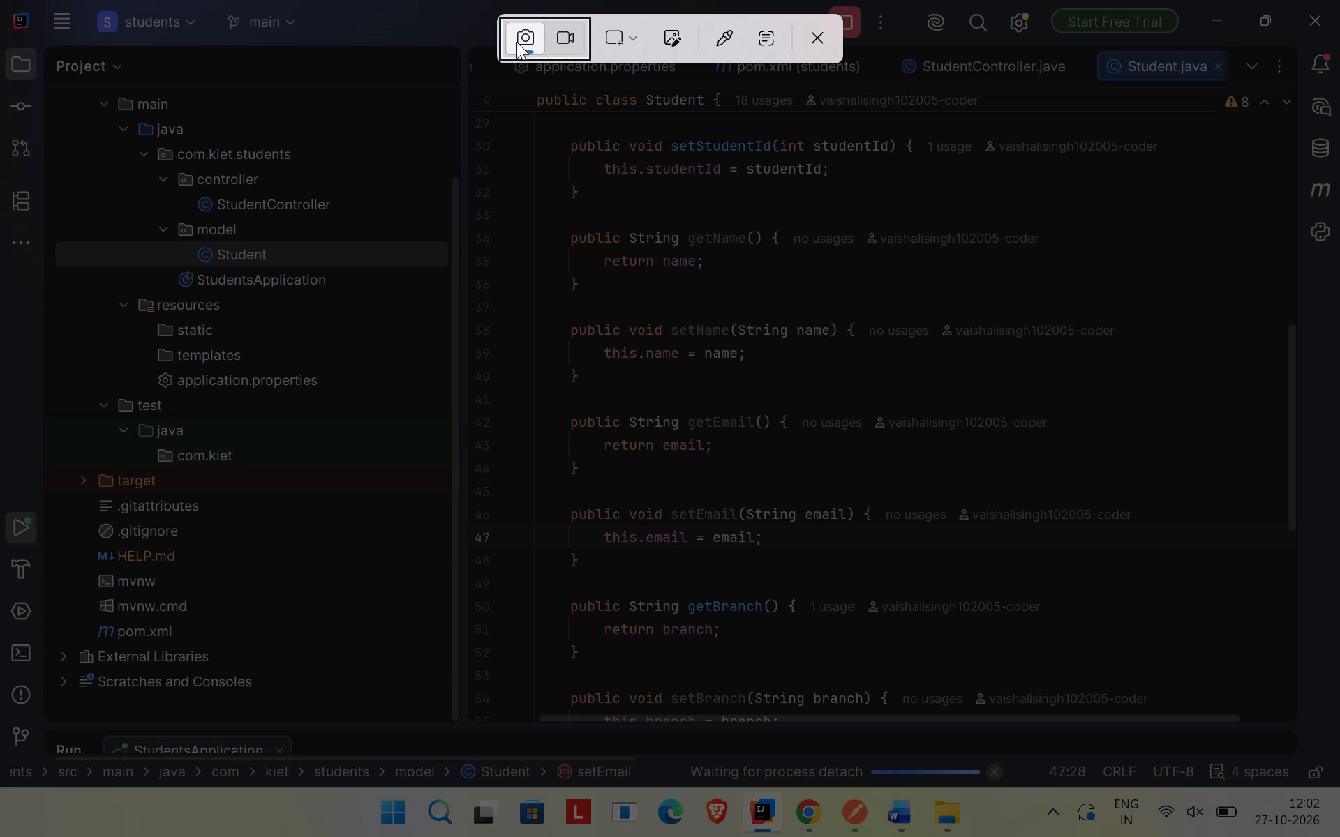
drag(486, 59, 1339, 744)
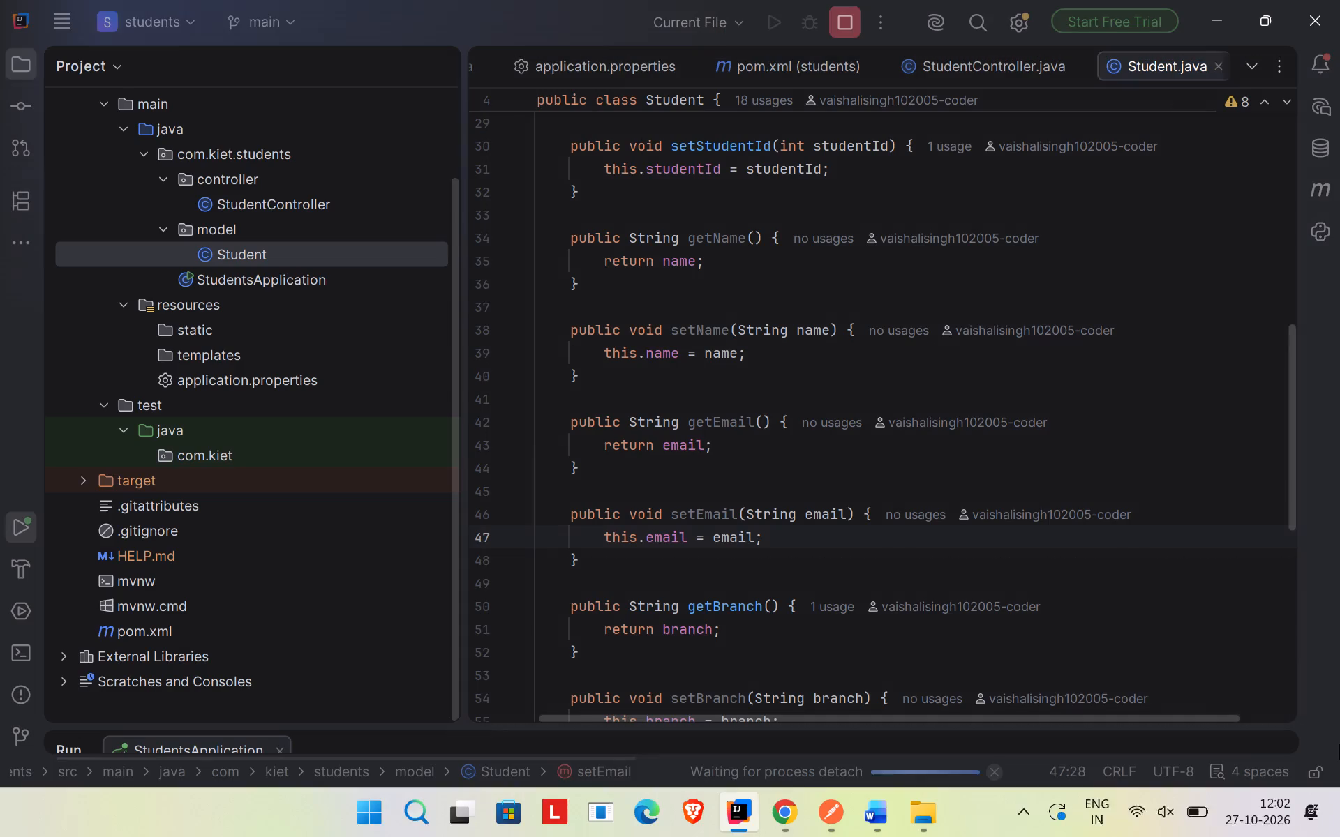
Capture a screenshot of the rest of the Student class, from setBranch through setCgpa.
scroll(884, 650, down, 6)
scroll(884, 650, up, 1)
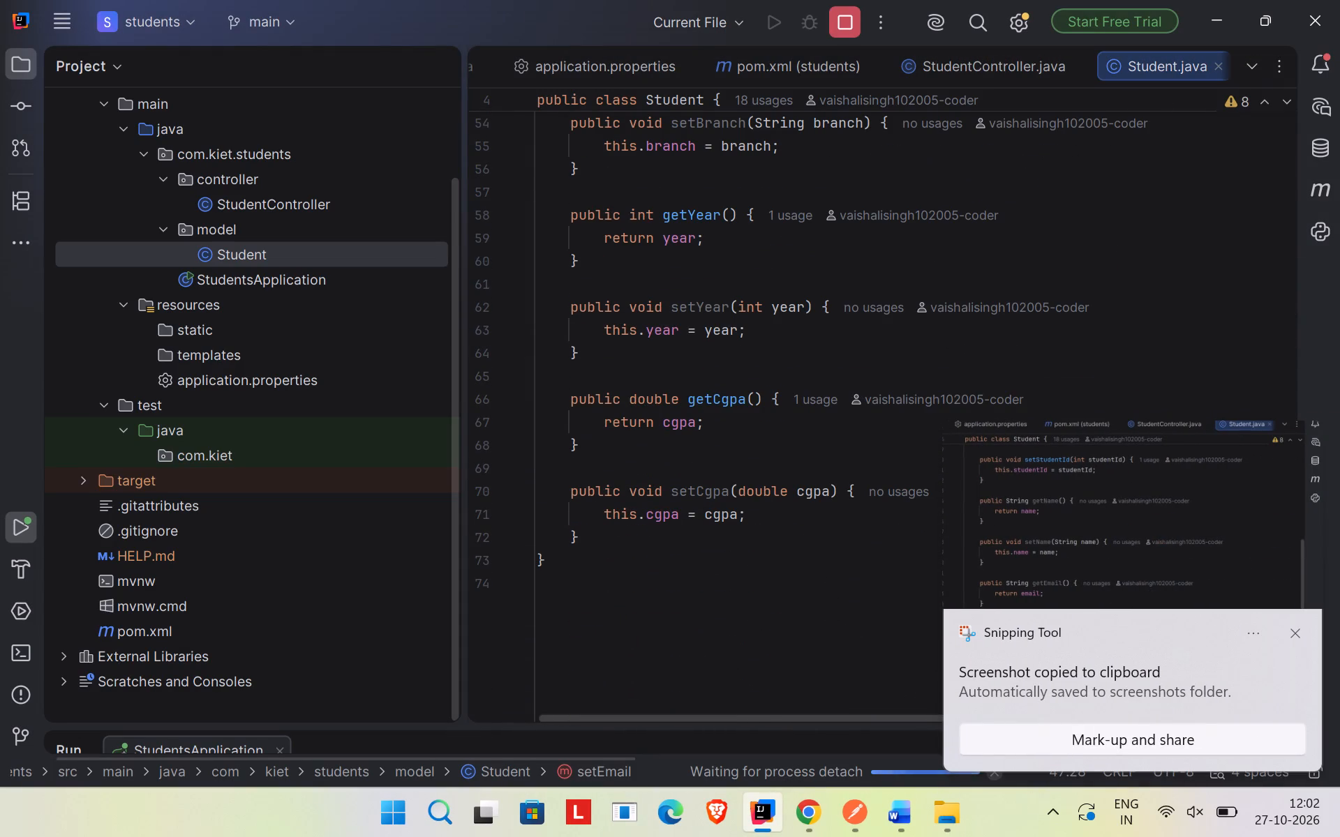
scroll(884, 650, up, 1)
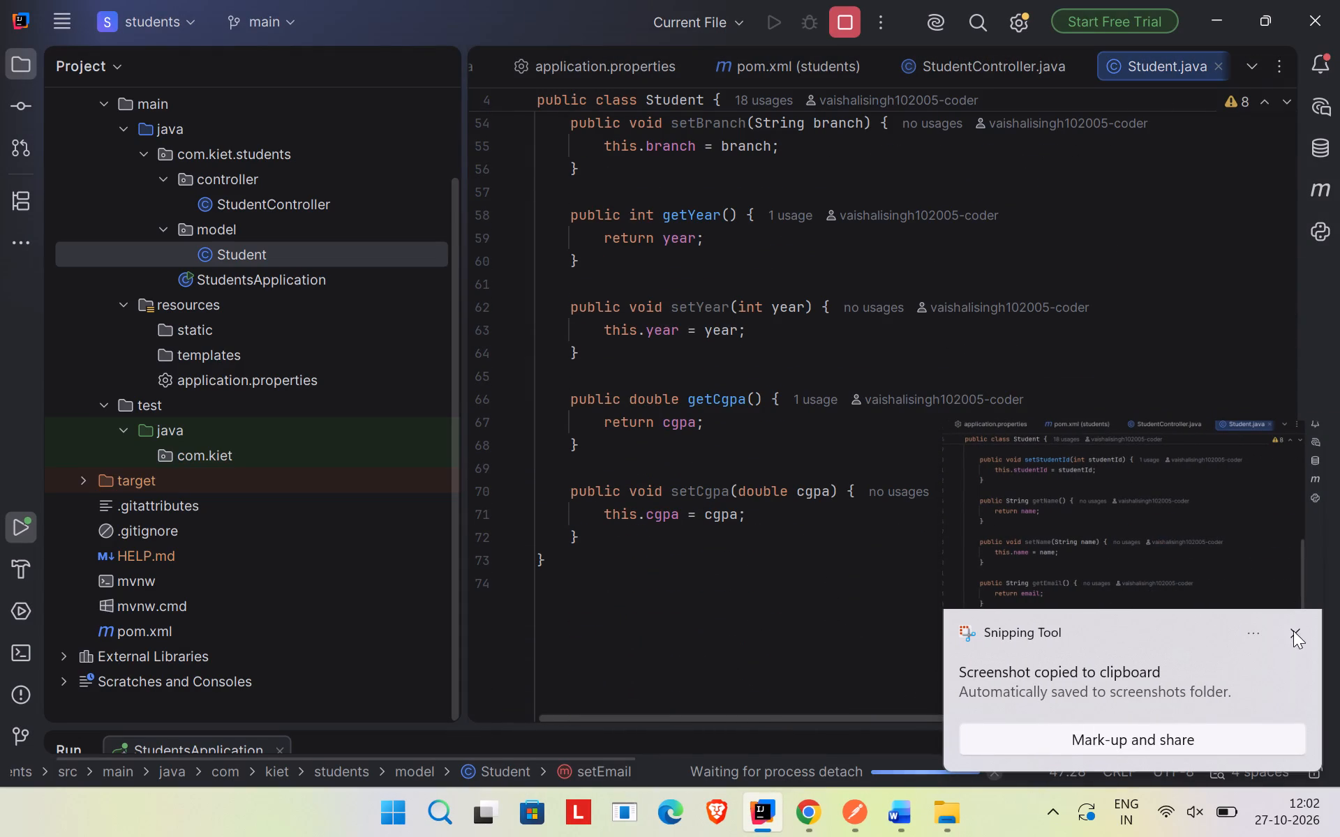
click(1293, 631)
key(shift+super+s)
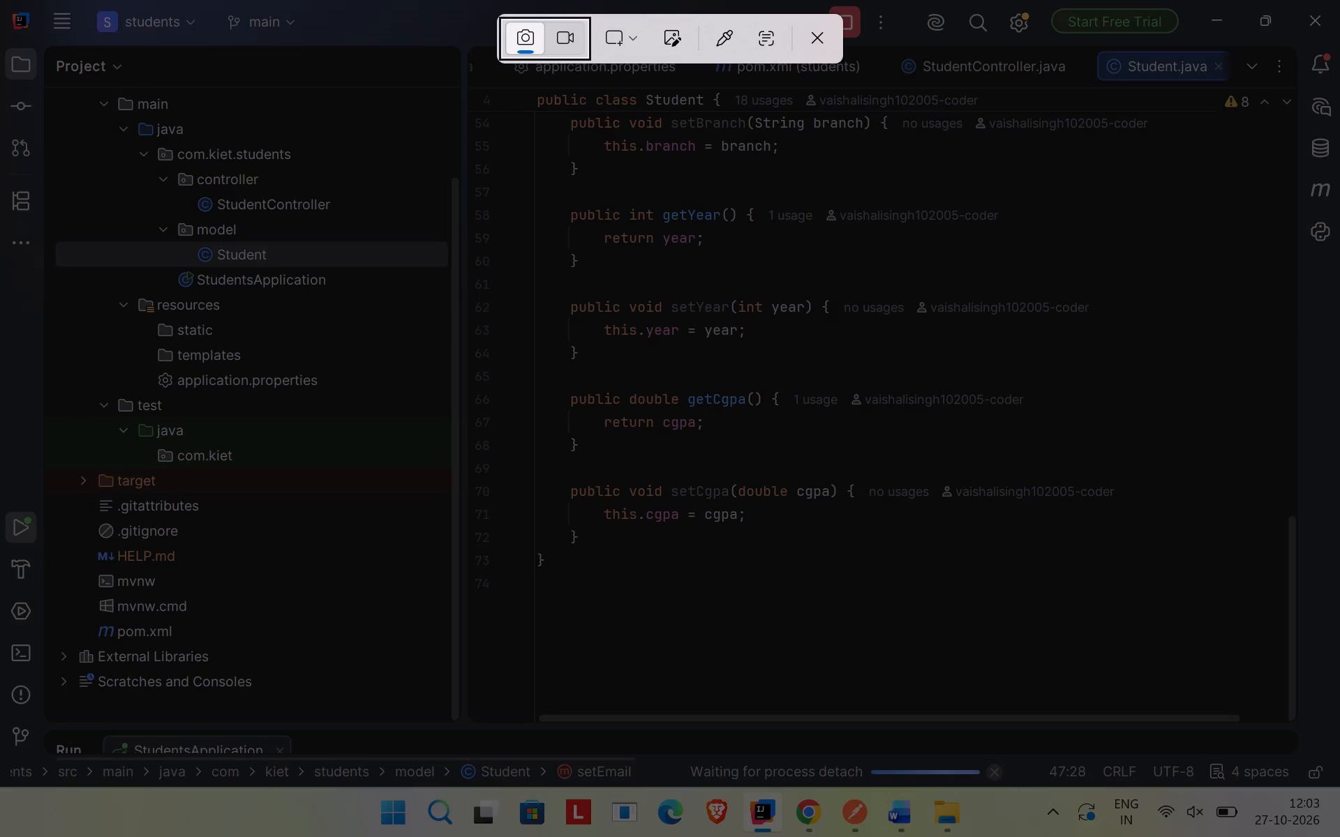
drag(496, 76, 1093, 545)
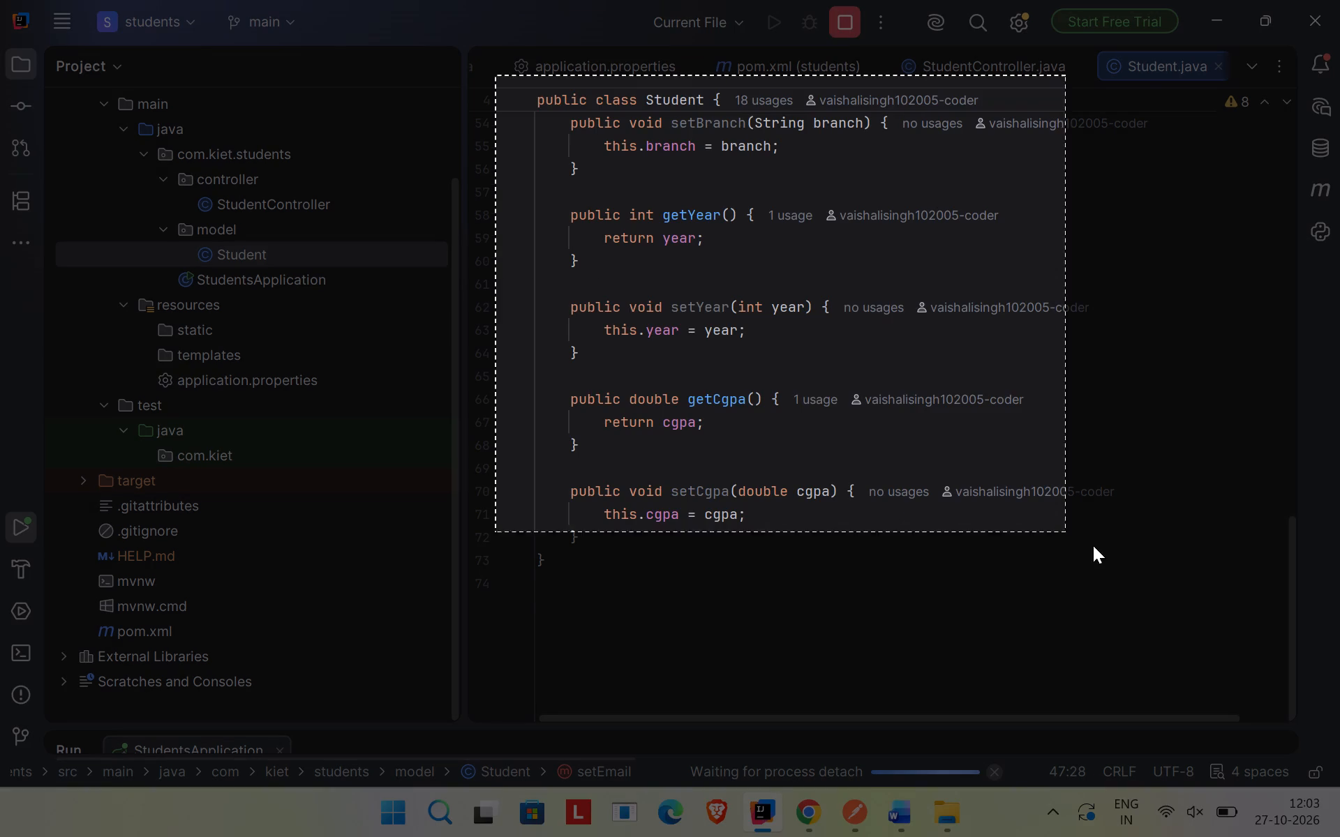
drag(1093, 545, 1230, 603)
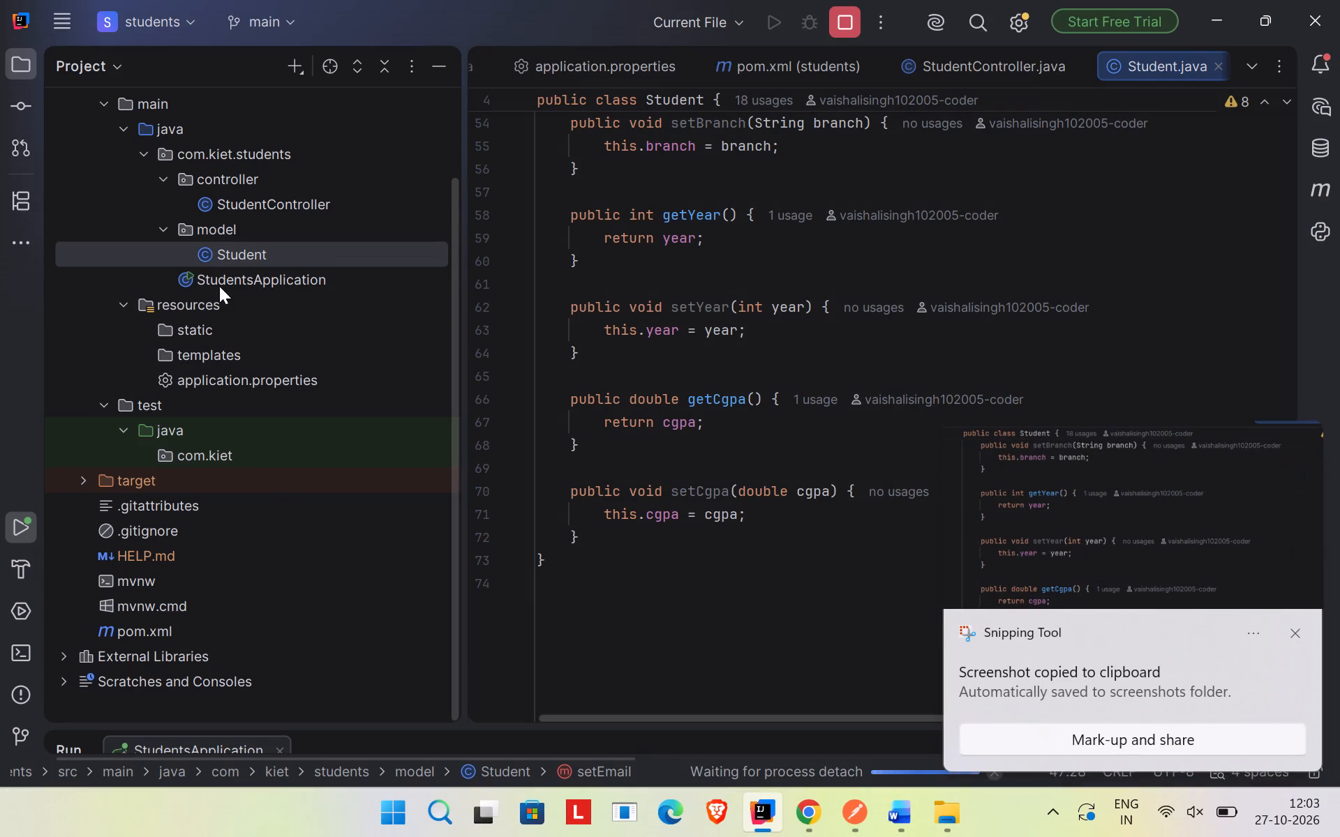
Open the StudentController class from the controller package, with its top lines in view.
double_click(255, 200)
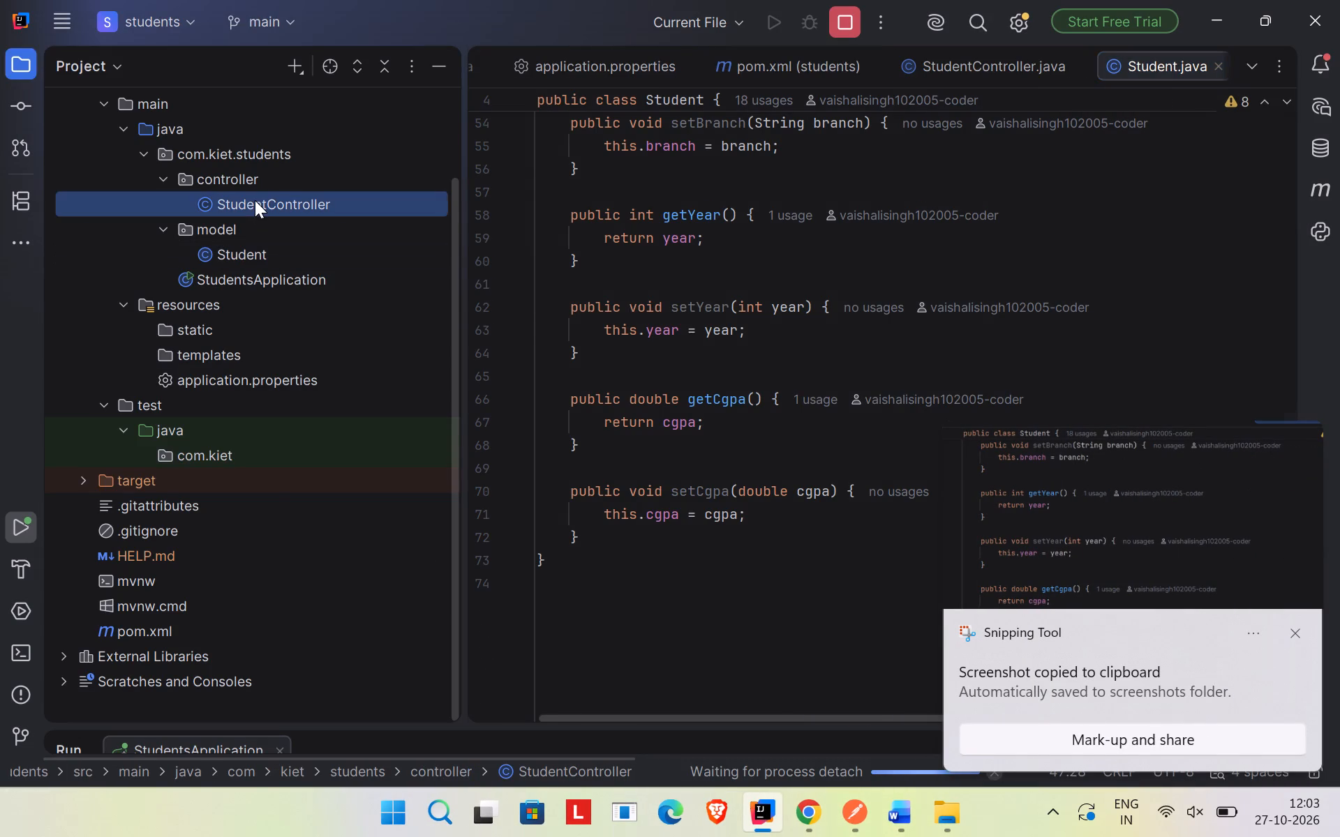
scroll(604, 279, up, 1)
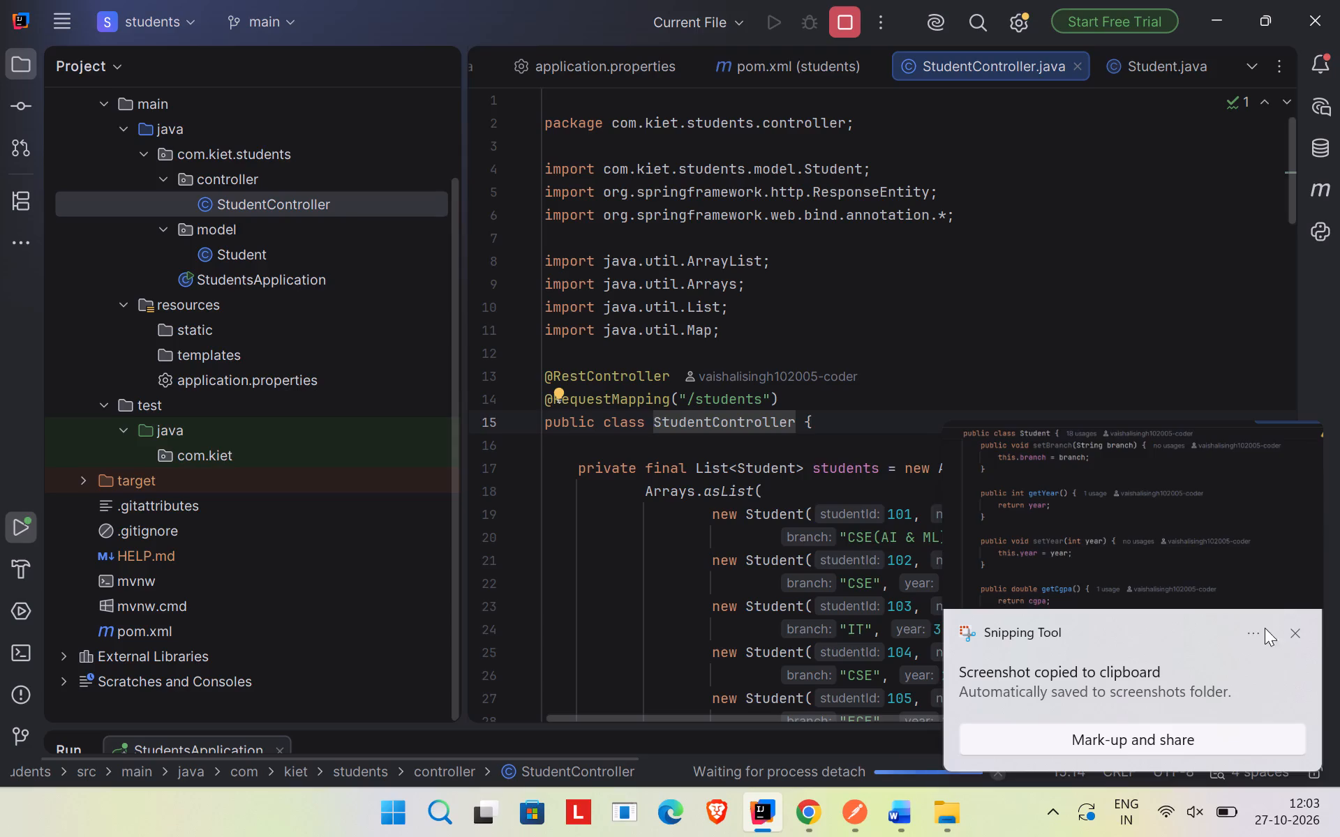
click(1294, 631)
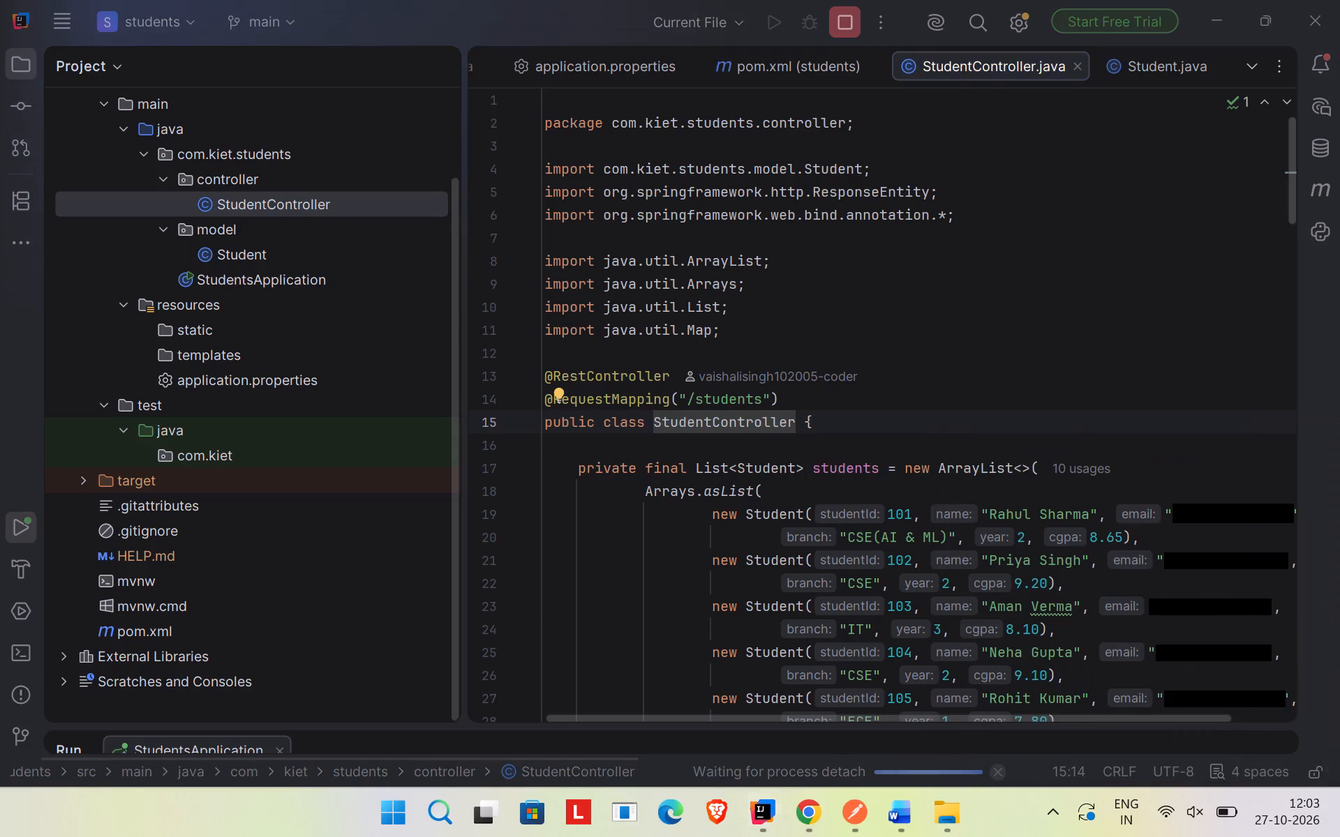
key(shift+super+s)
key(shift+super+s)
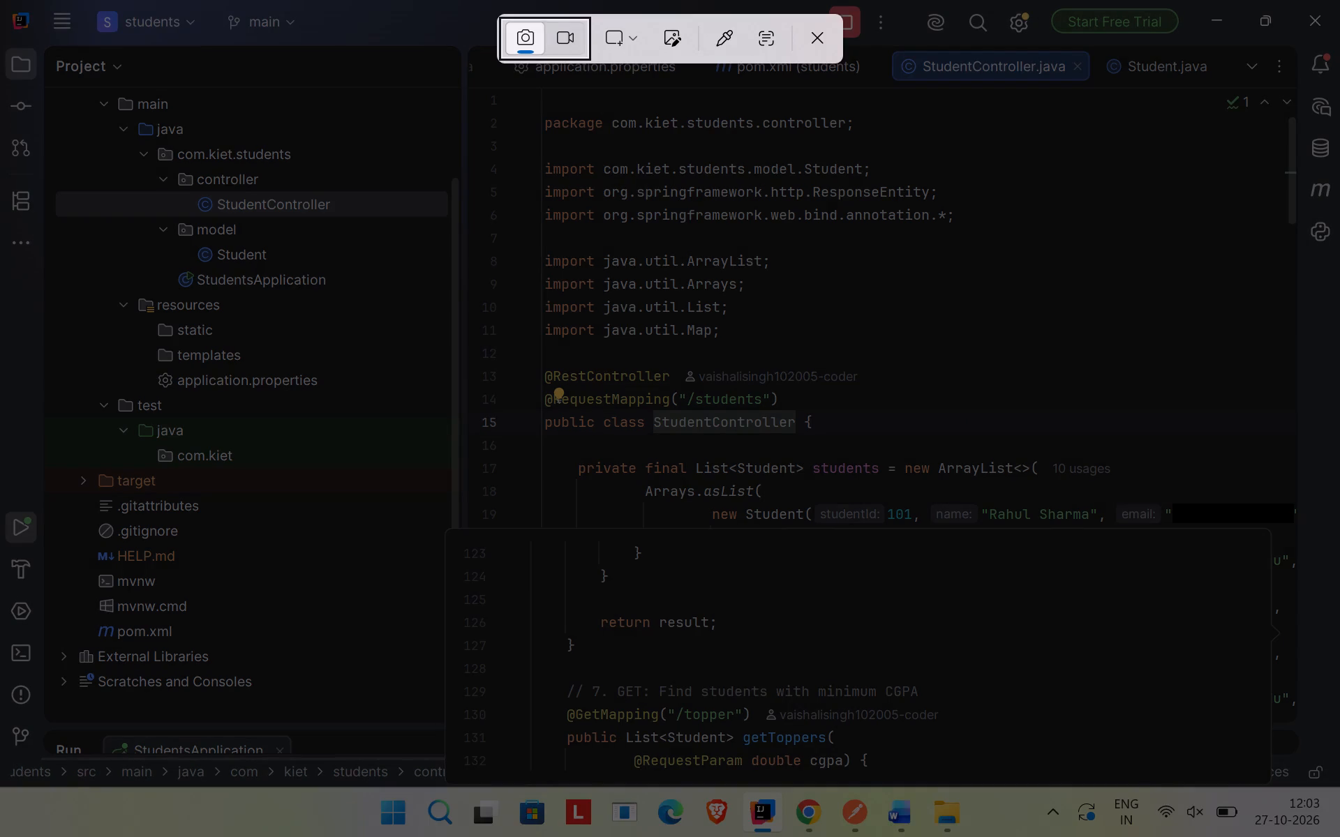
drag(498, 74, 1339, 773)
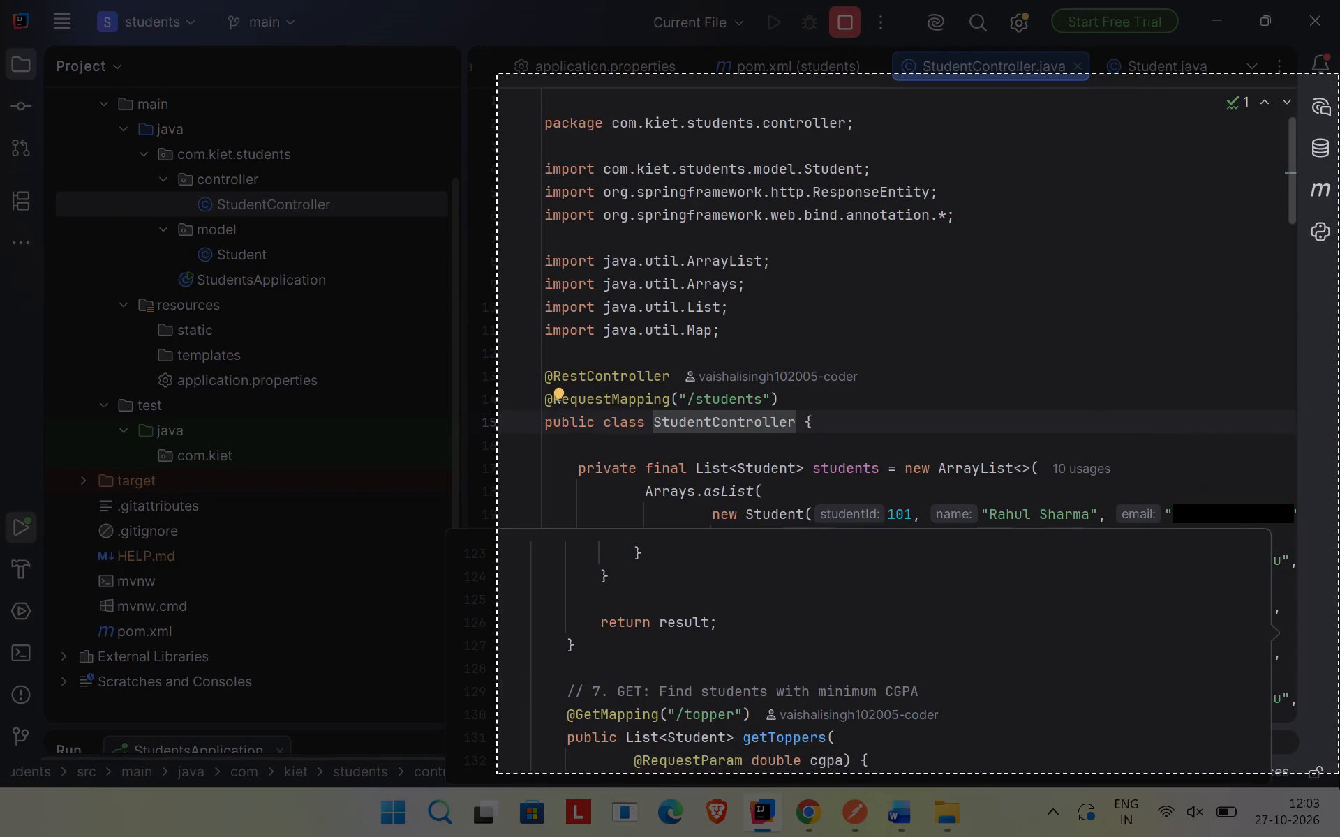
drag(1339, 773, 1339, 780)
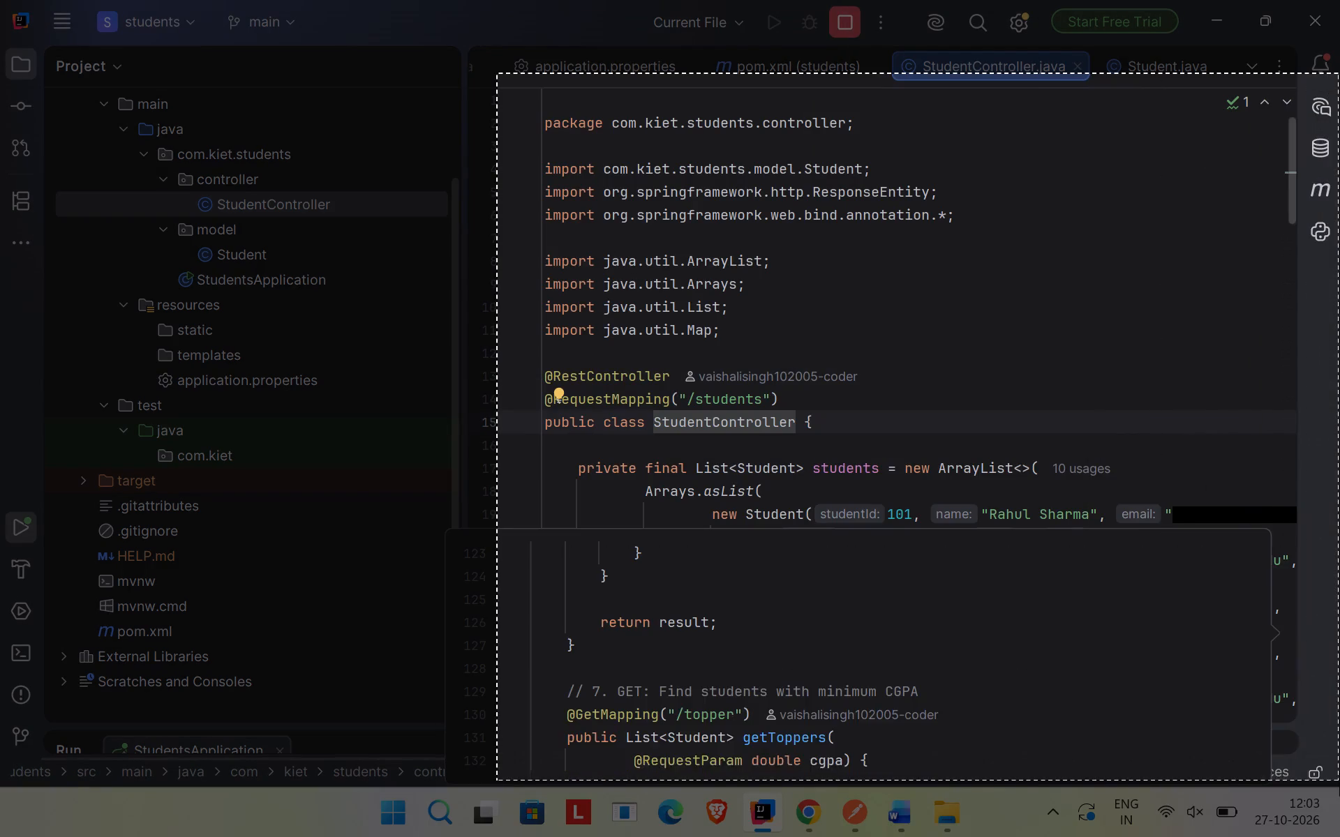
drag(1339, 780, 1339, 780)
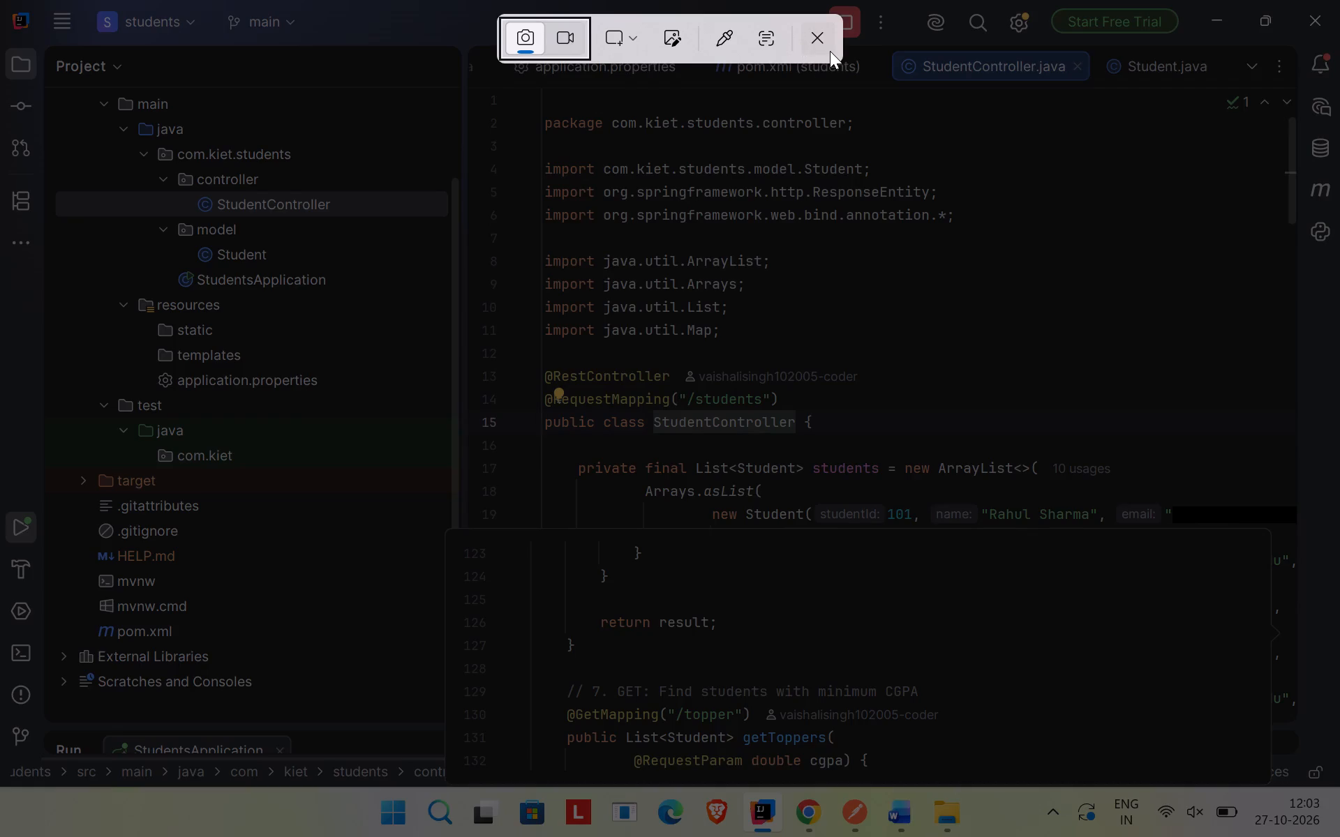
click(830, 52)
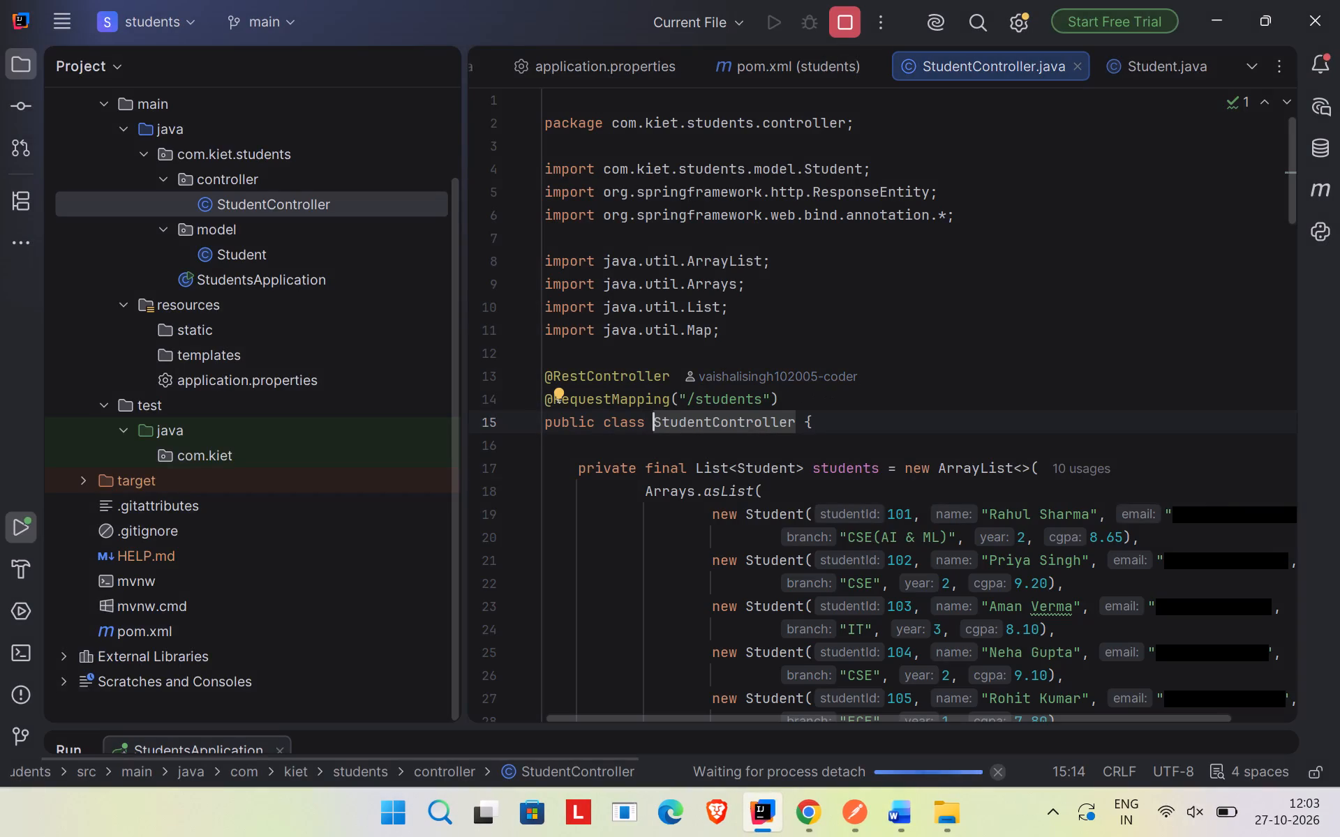
Capture a screenshot of StudentController's opening code, from the package and import lines to the students list.
key(shift+super+s)
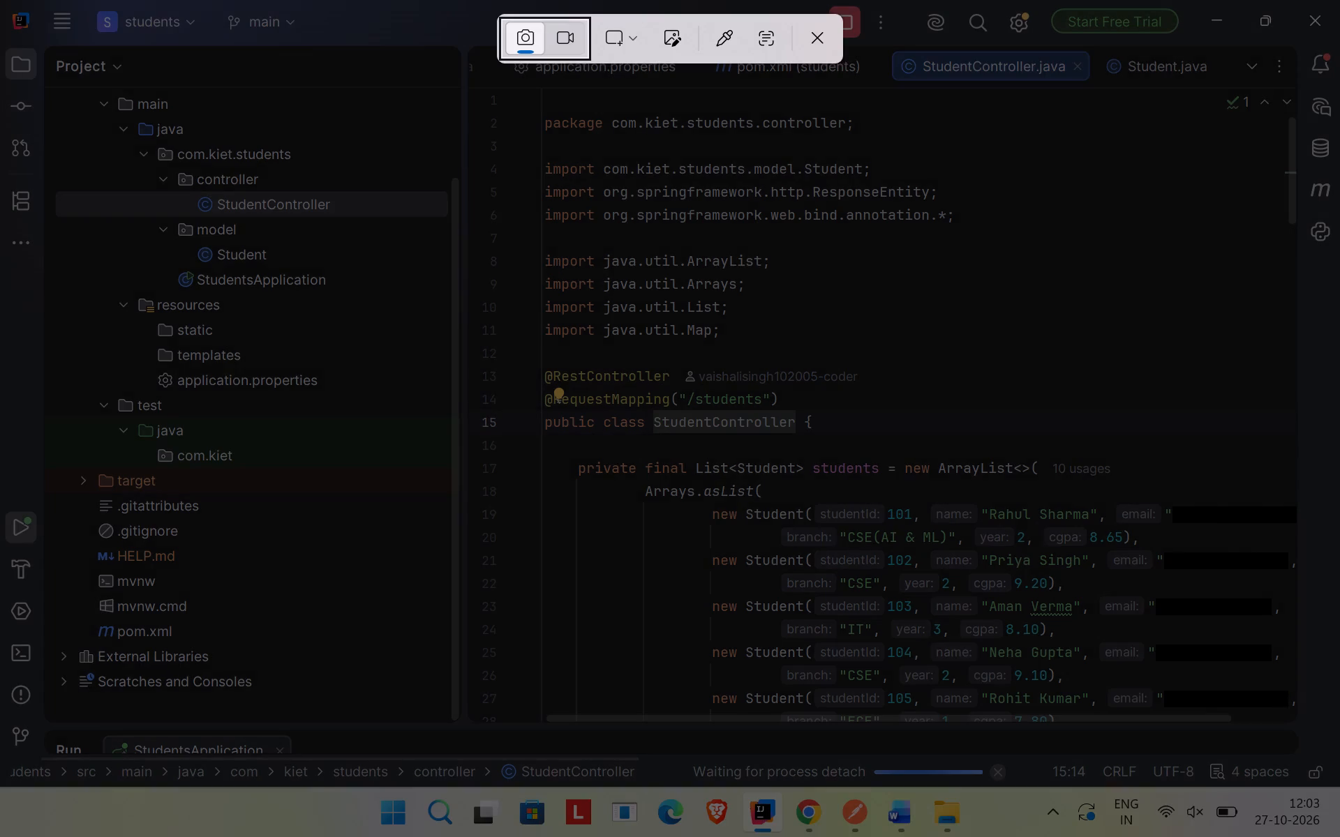
drag(491, 89, 1339, 729)
scroll(828, 407, down, 4)
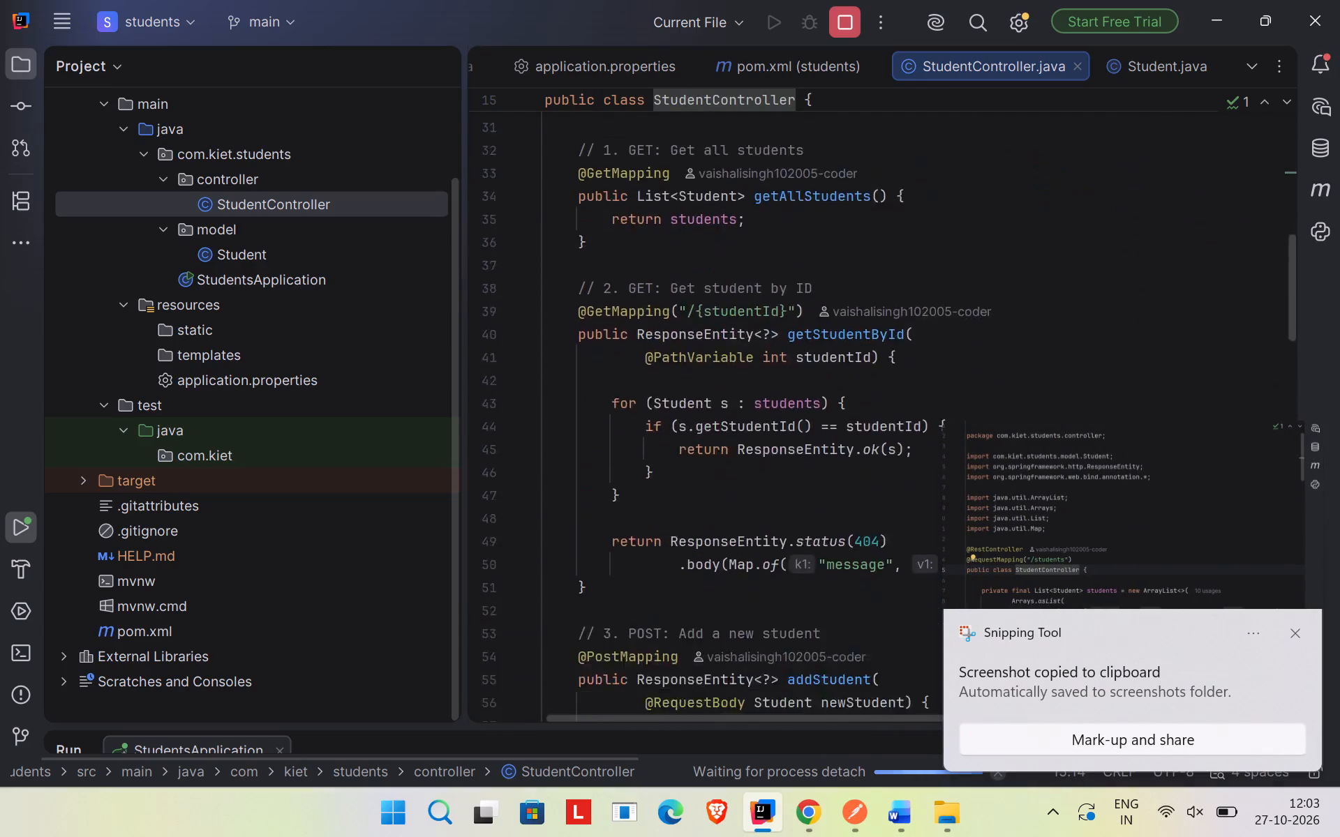
scroll(828, 407, down, 1)
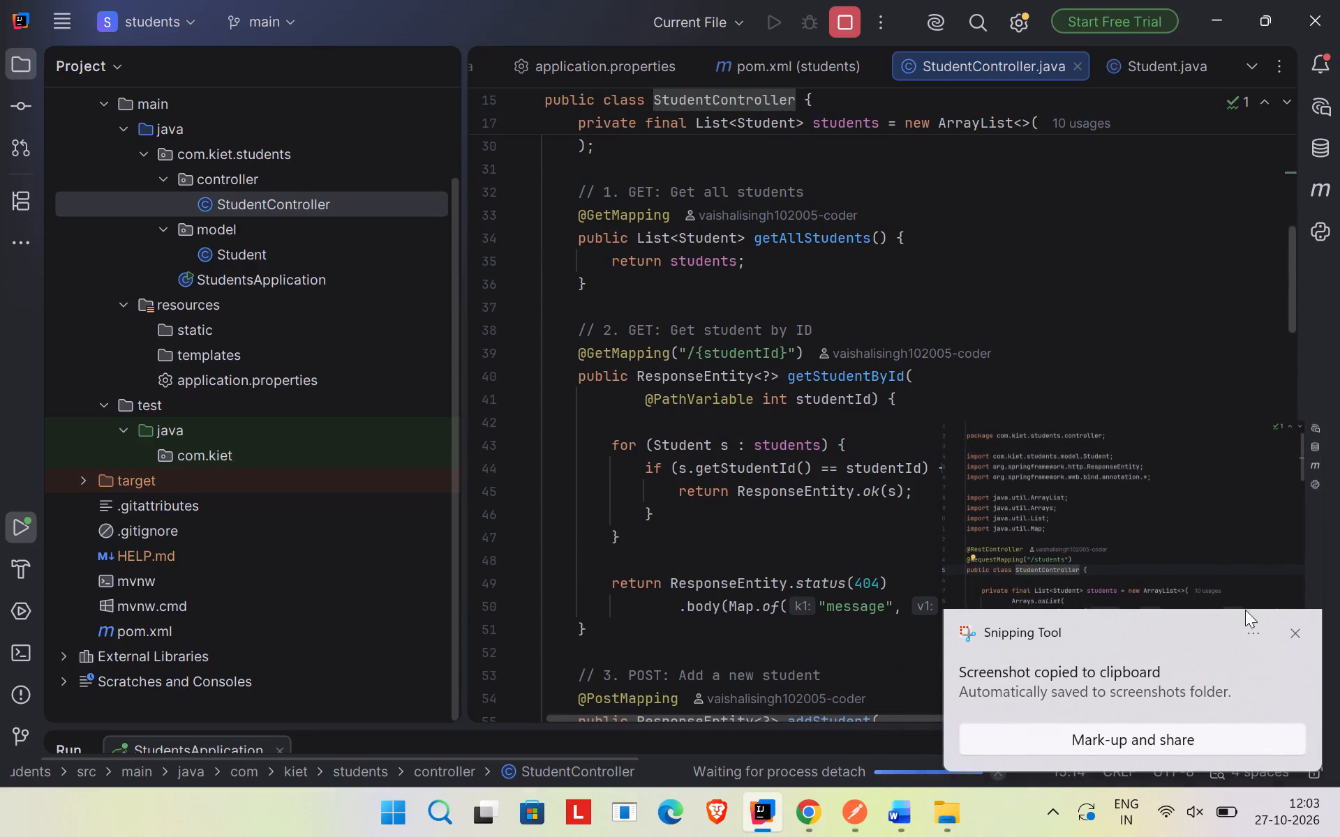
click(1299, 638)
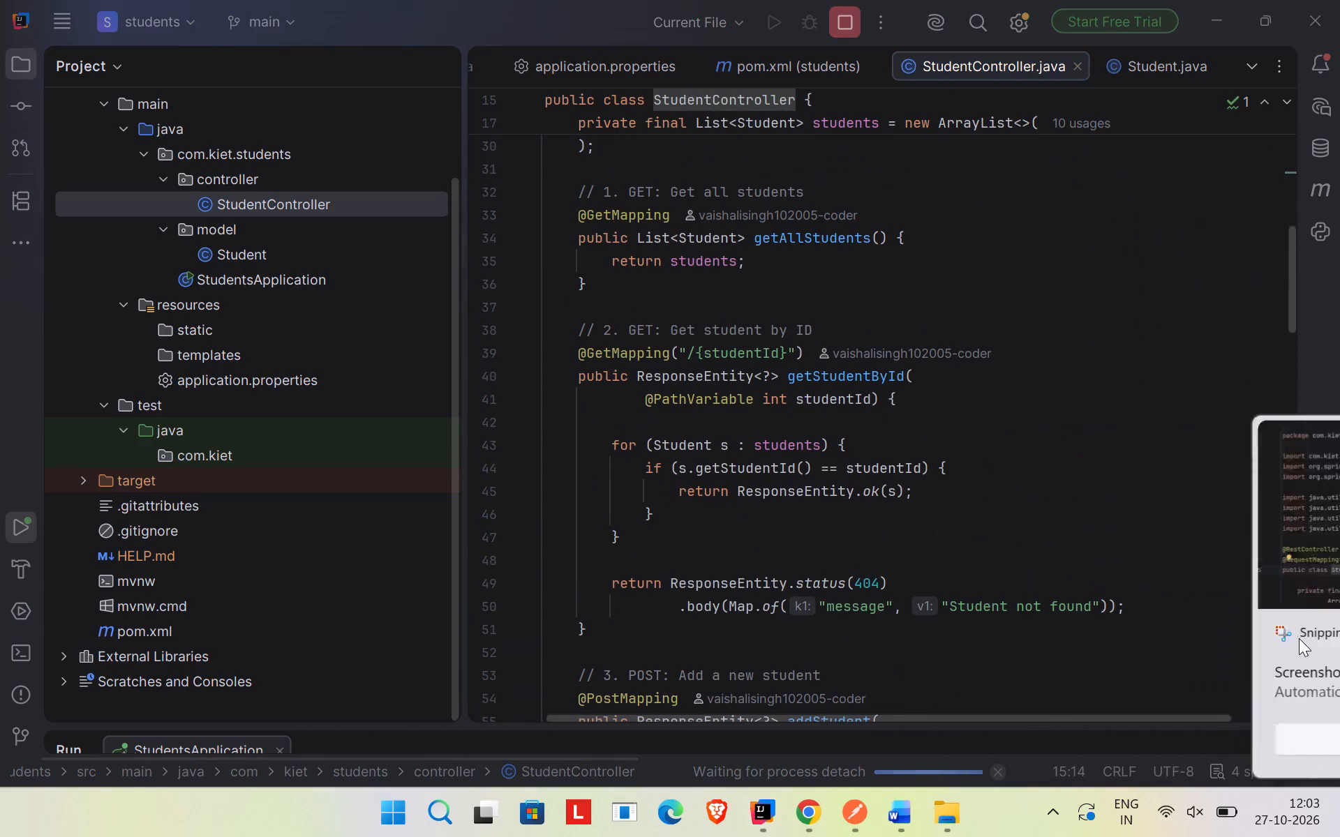
Capture a screenshot of StudentController's getAllStudents and getStudentById methods, through the start of the POST mapping.
key(shift+super+s)
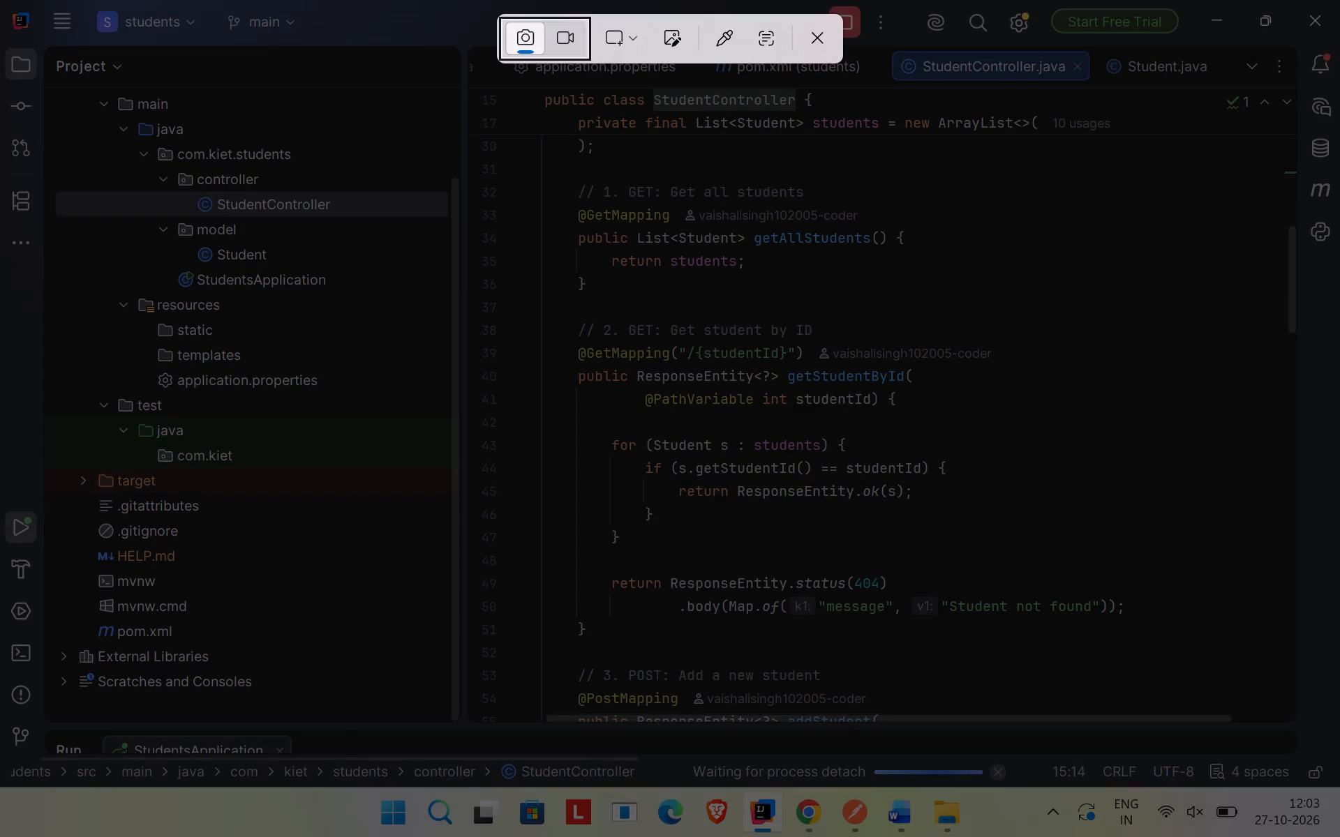
drag(472, 94, 1174, 711)
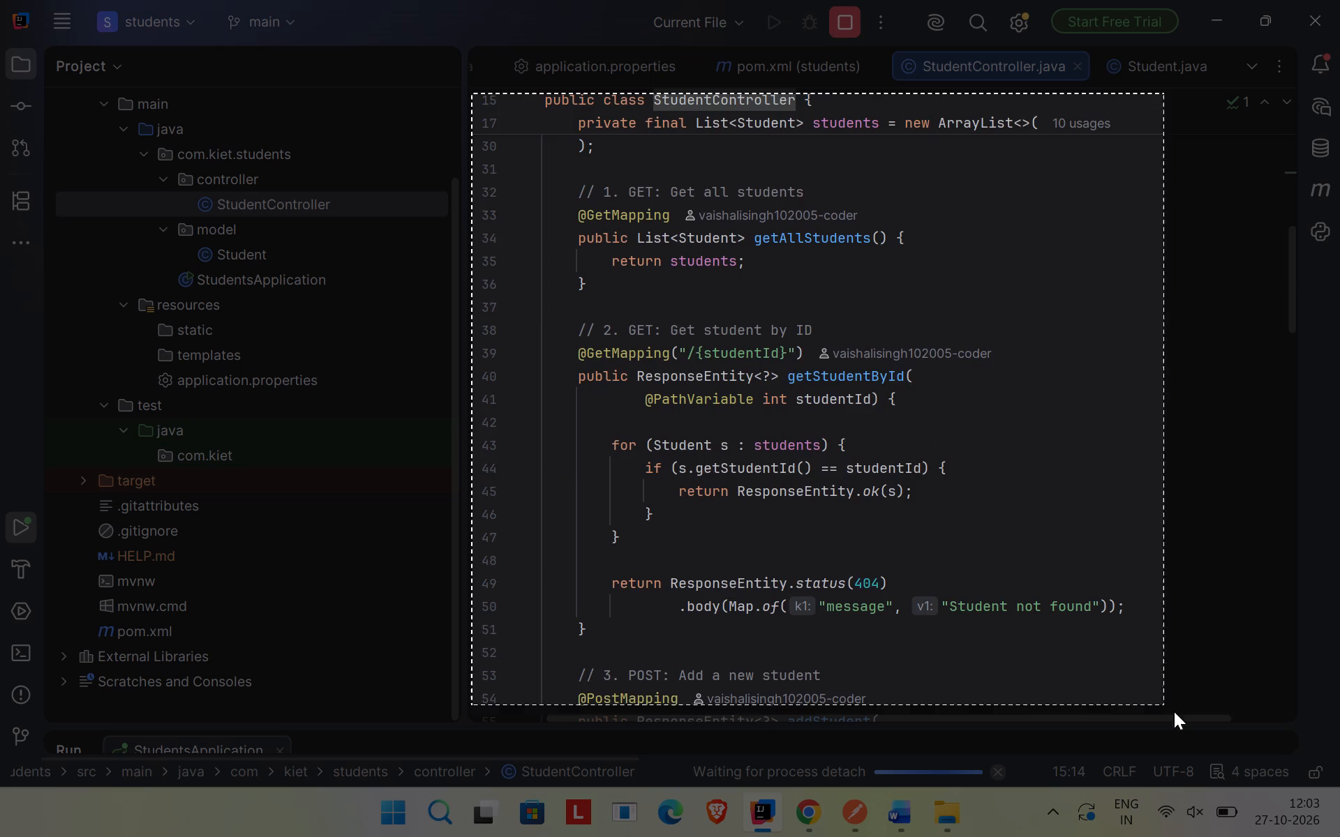
drag(1174, 711, 1318, 746)
scroll(873, 487, down, 4)
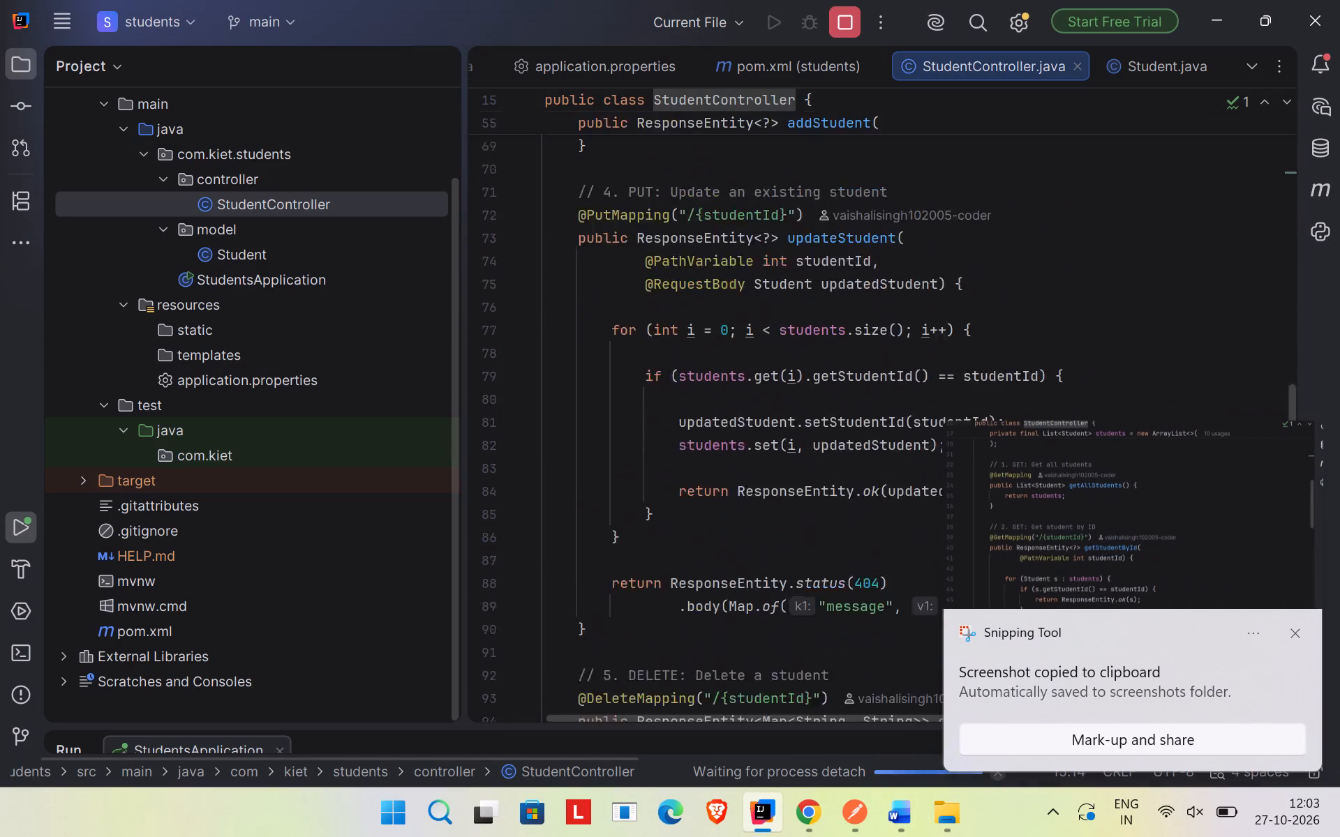
scroll(873, 487, up, 2)
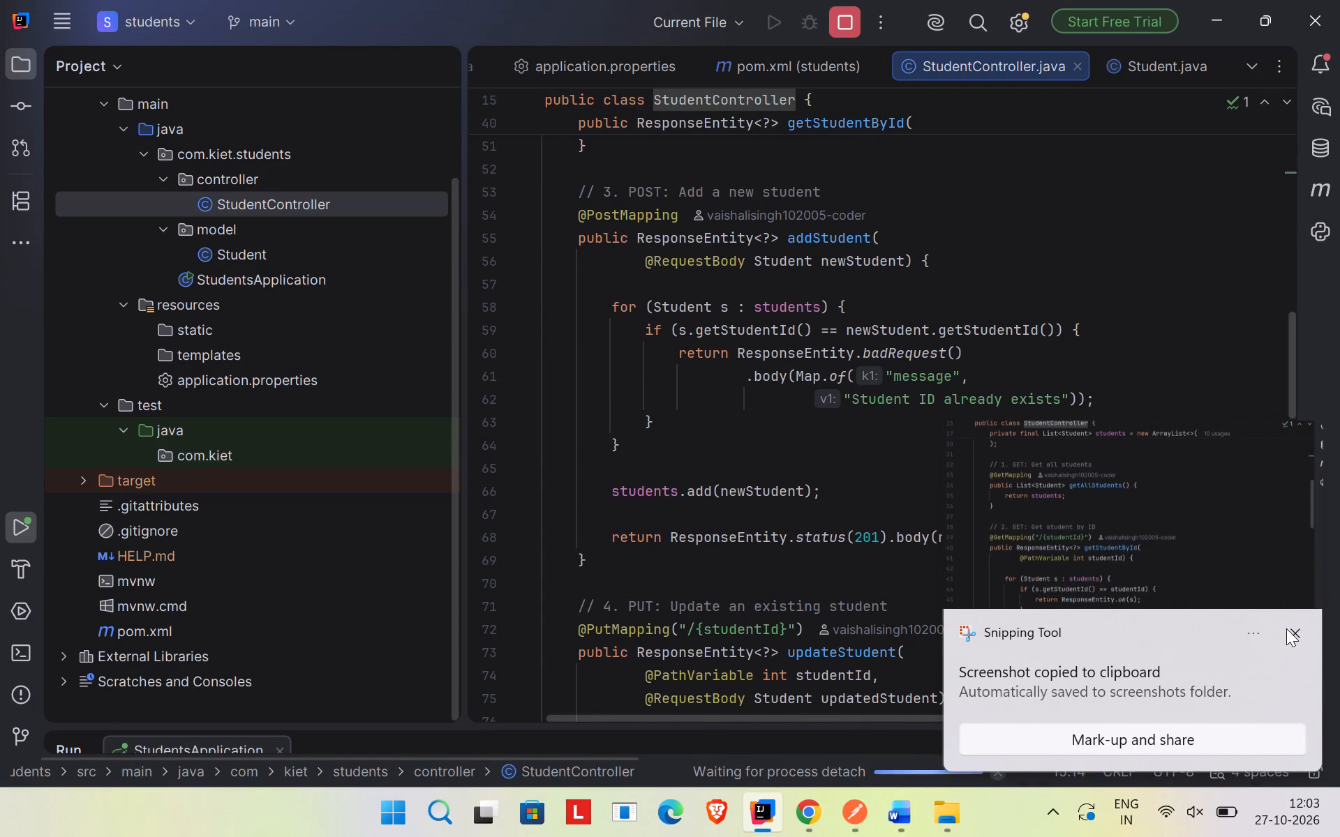
click(1286, 628)
scroll(1018, 622, down, 6)
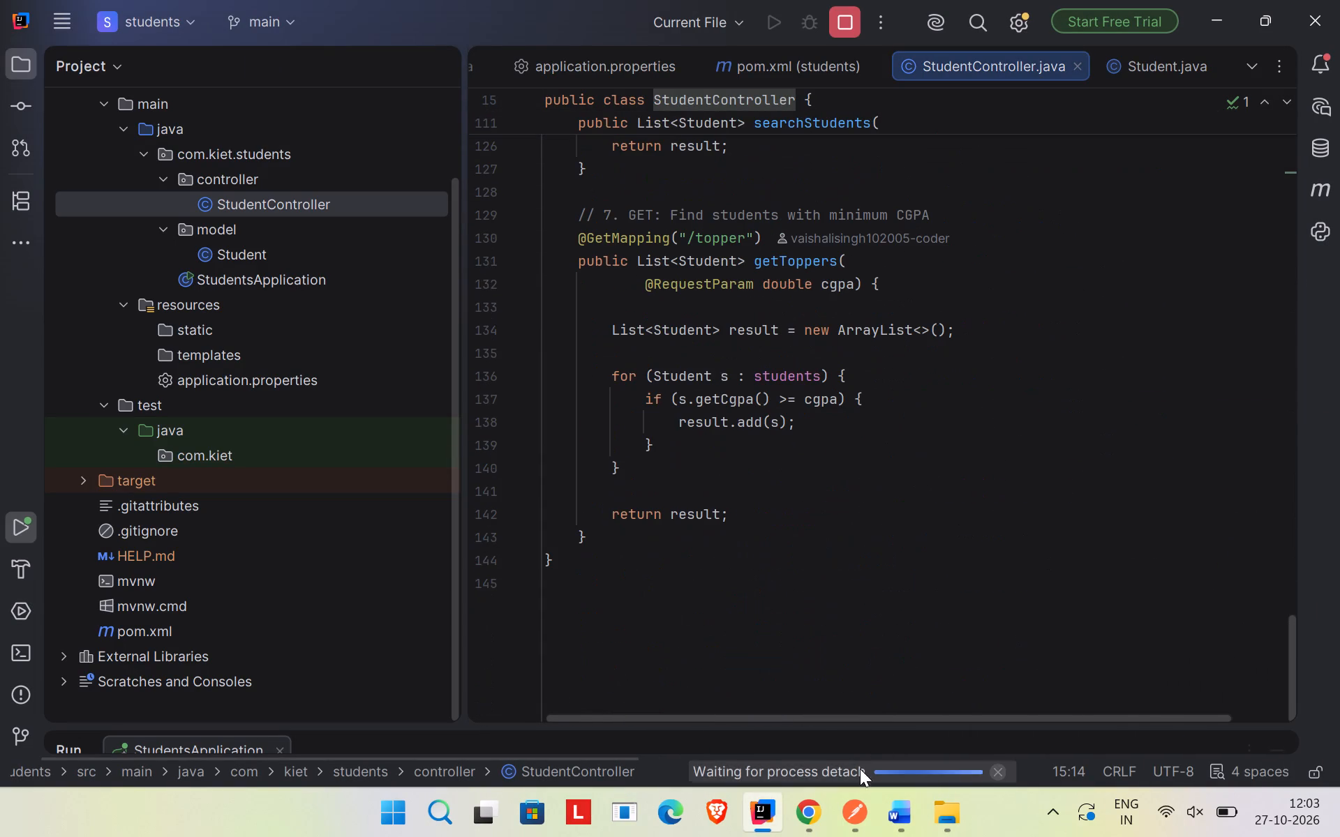
Switch to the Word submission document and look through its Postman screenshots down to the section 4 IntelliJ Project Structure heading.
click(791, 814)
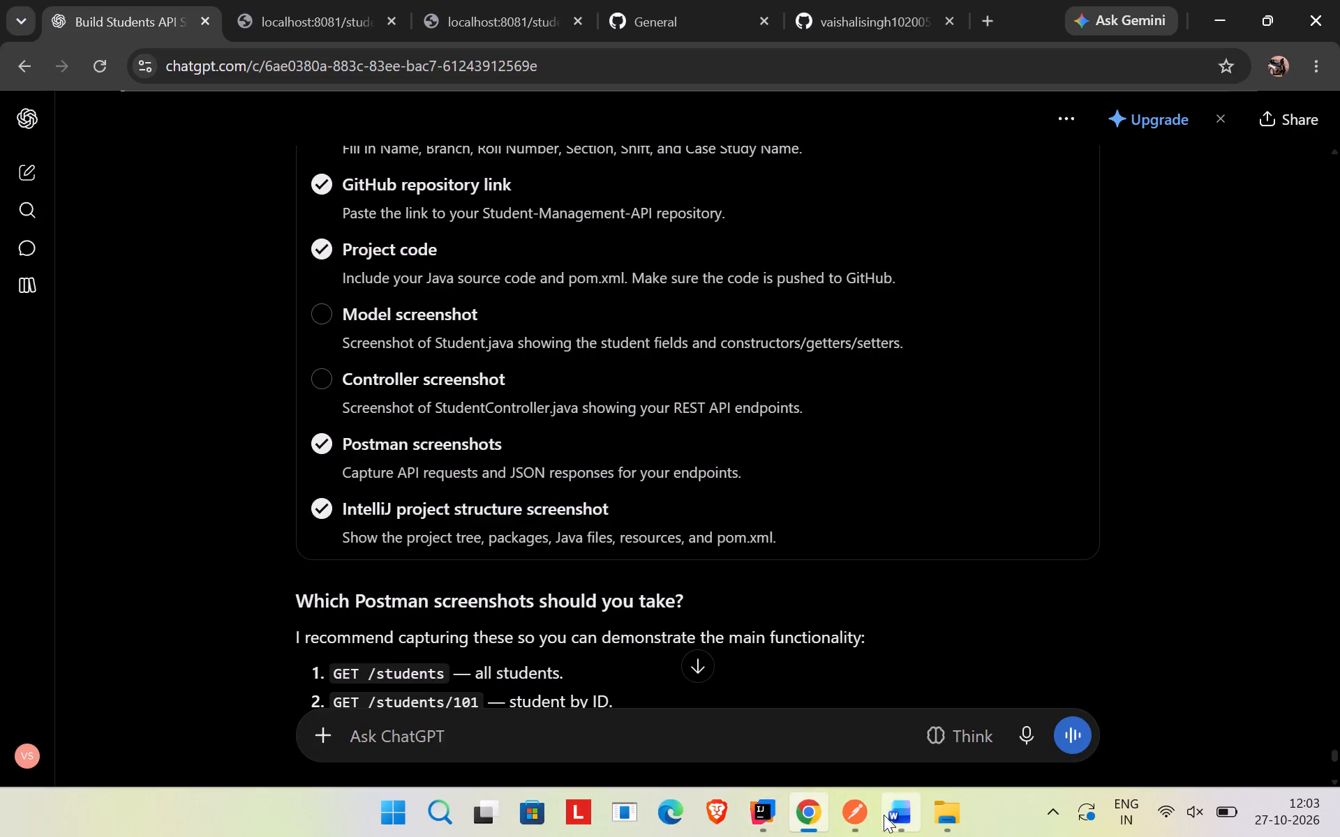
click(885, 815)
scroll(589, 452, down, 2)
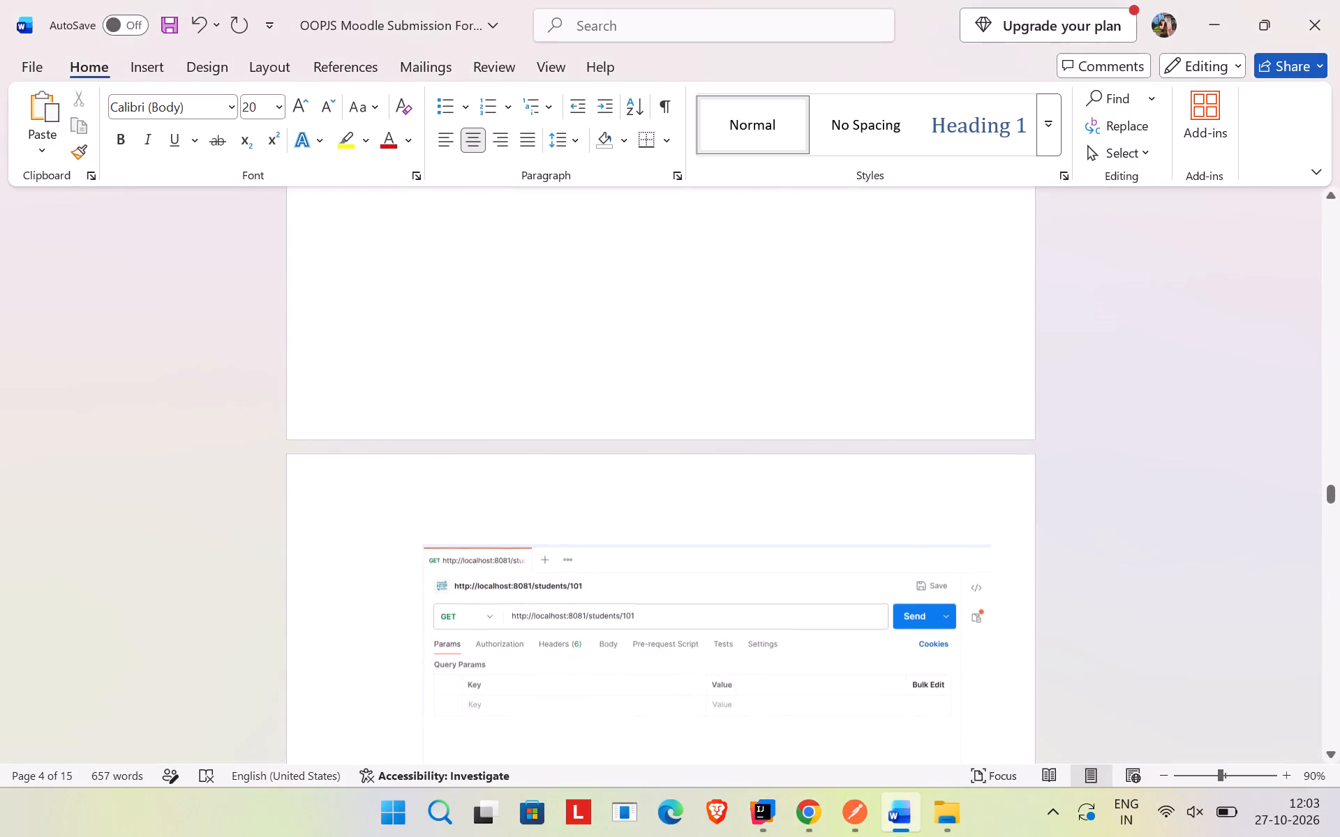
scroll(589, 452, up, 1)
scroll(646, 583, down, 9)
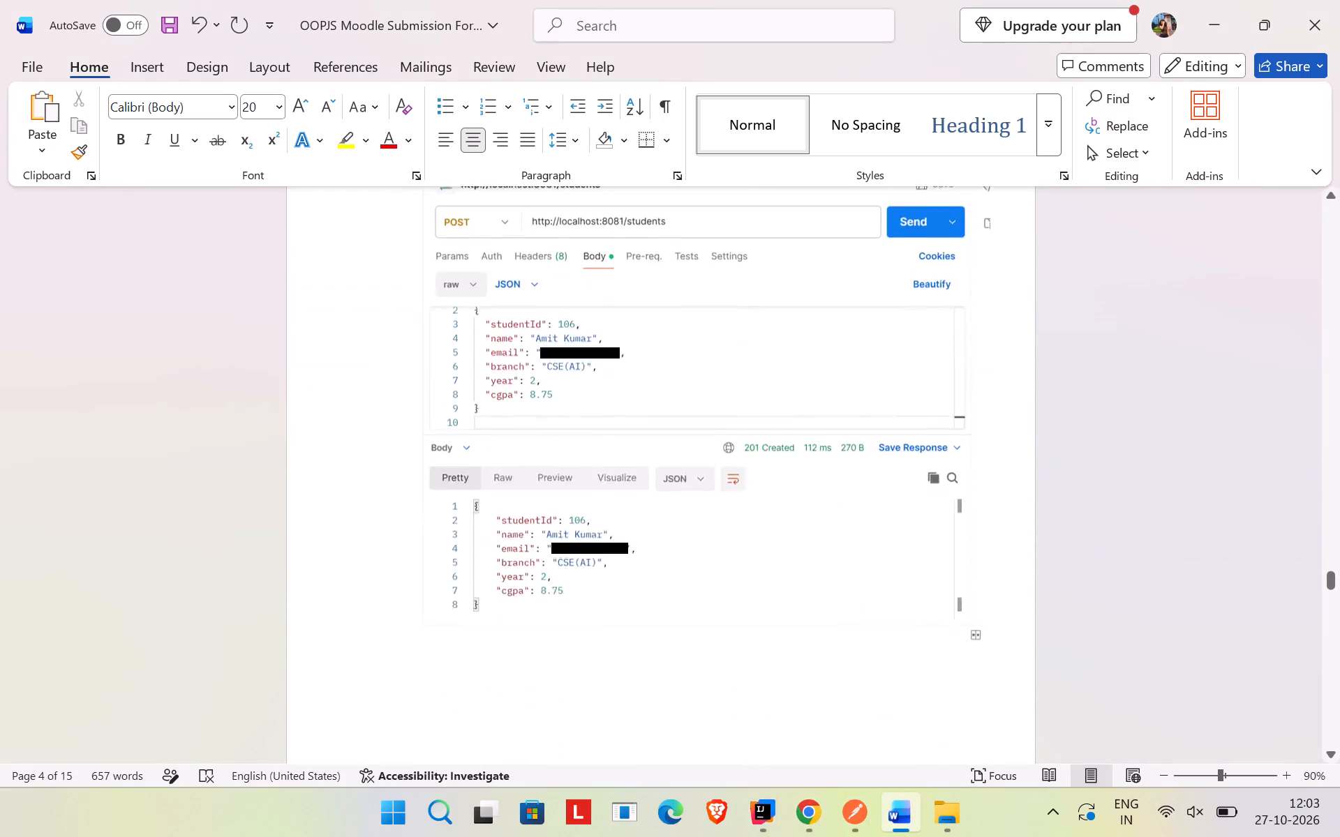
scroll(646, 583, down, 13)
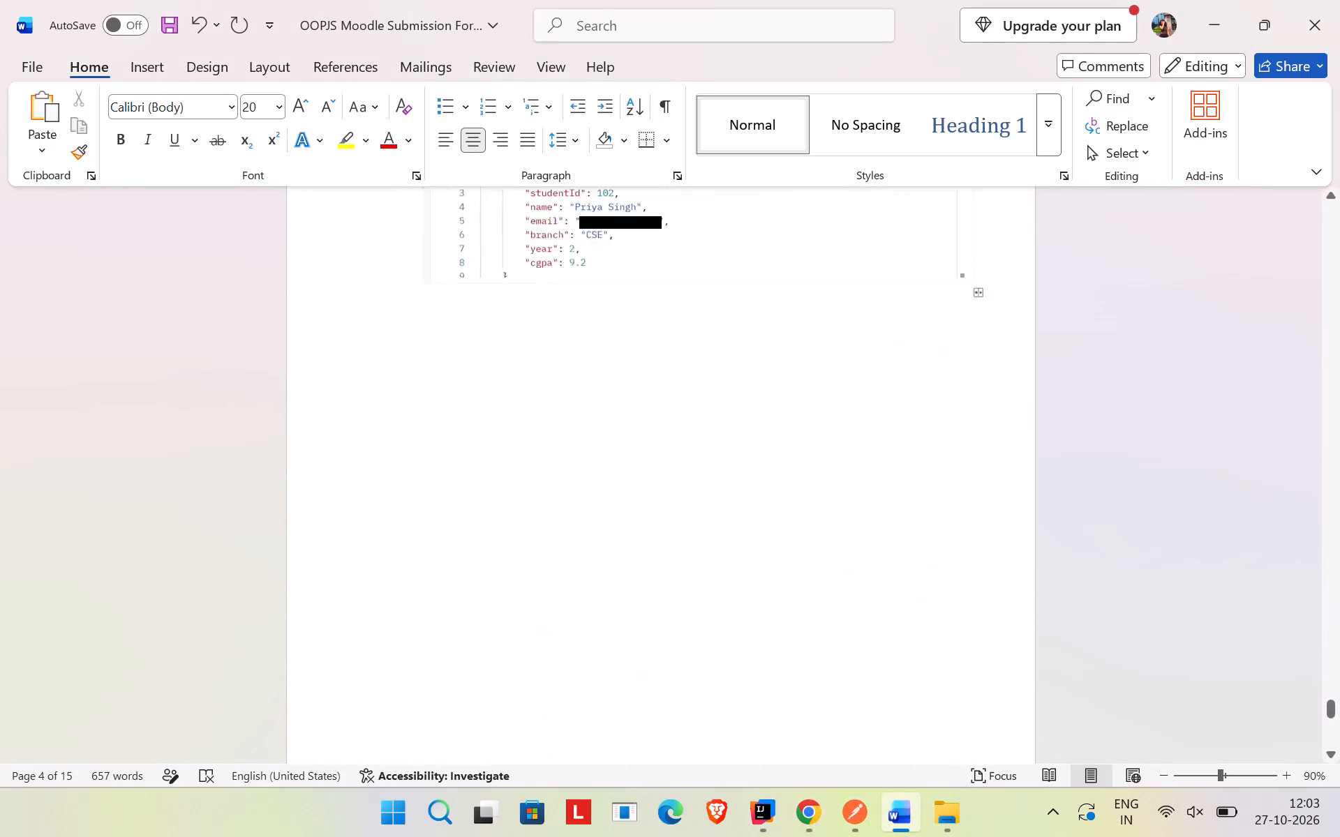
scroll(646, 583, down, 3)
scroll(646, 583, up, 1)
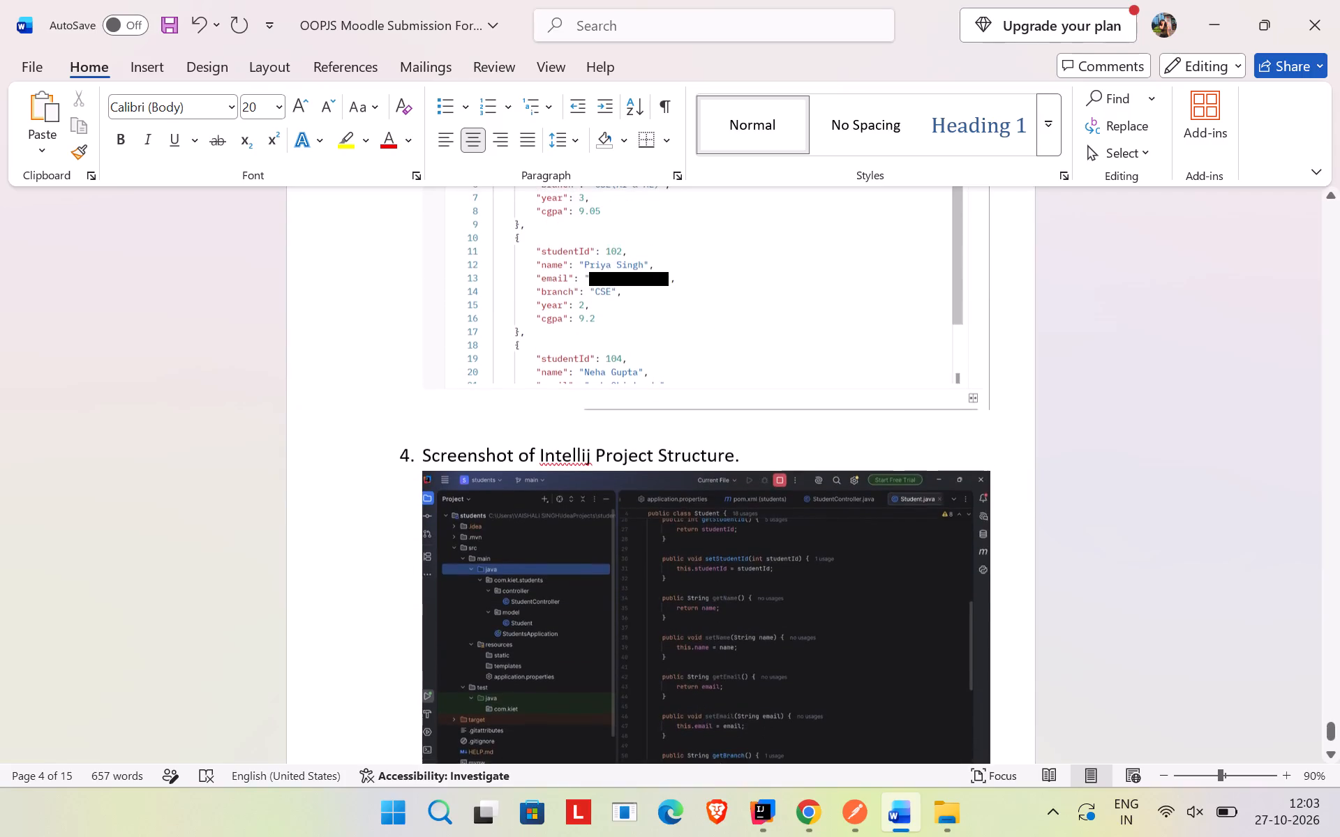
click(953, 806)
scroll(837, 606, down, 3)
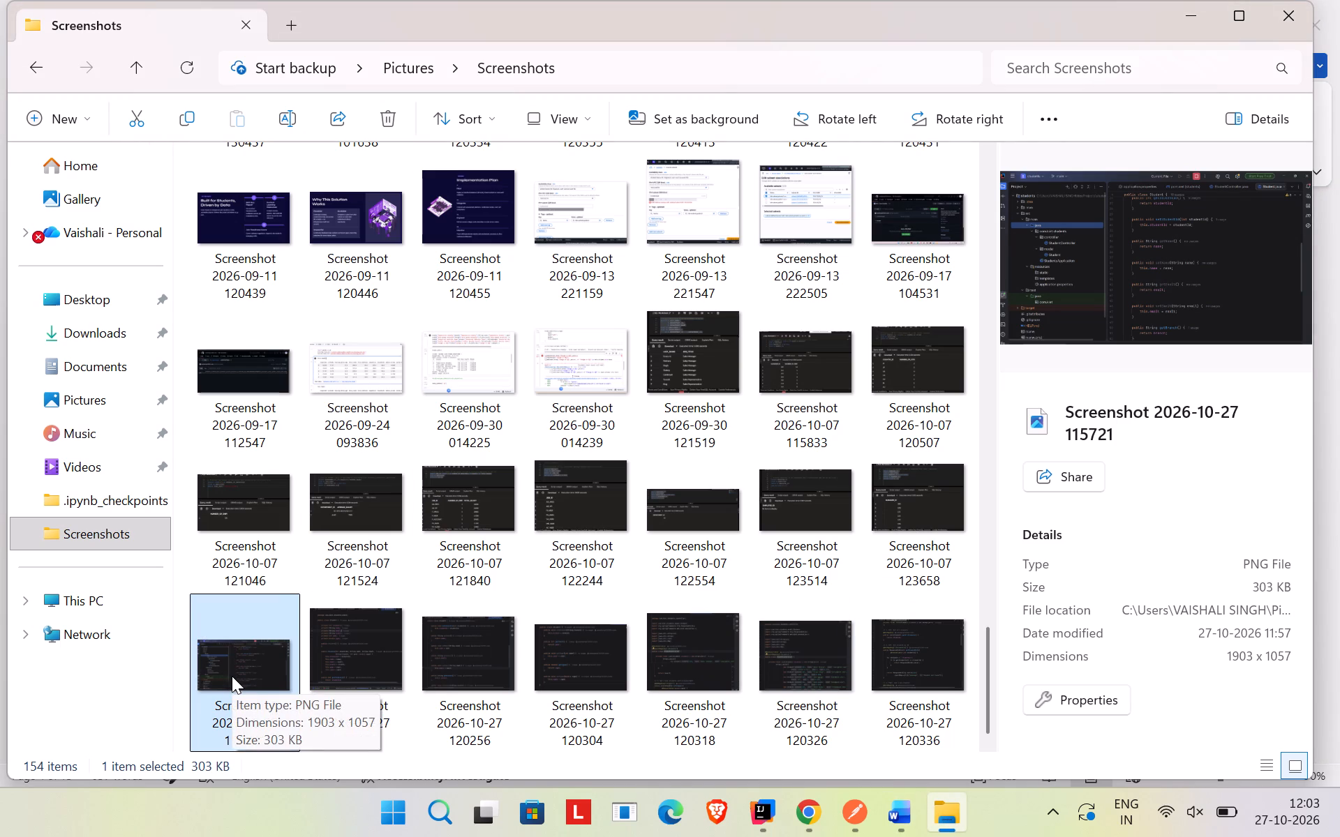
click(331, 686)
drag(331, 686, 517, 716)
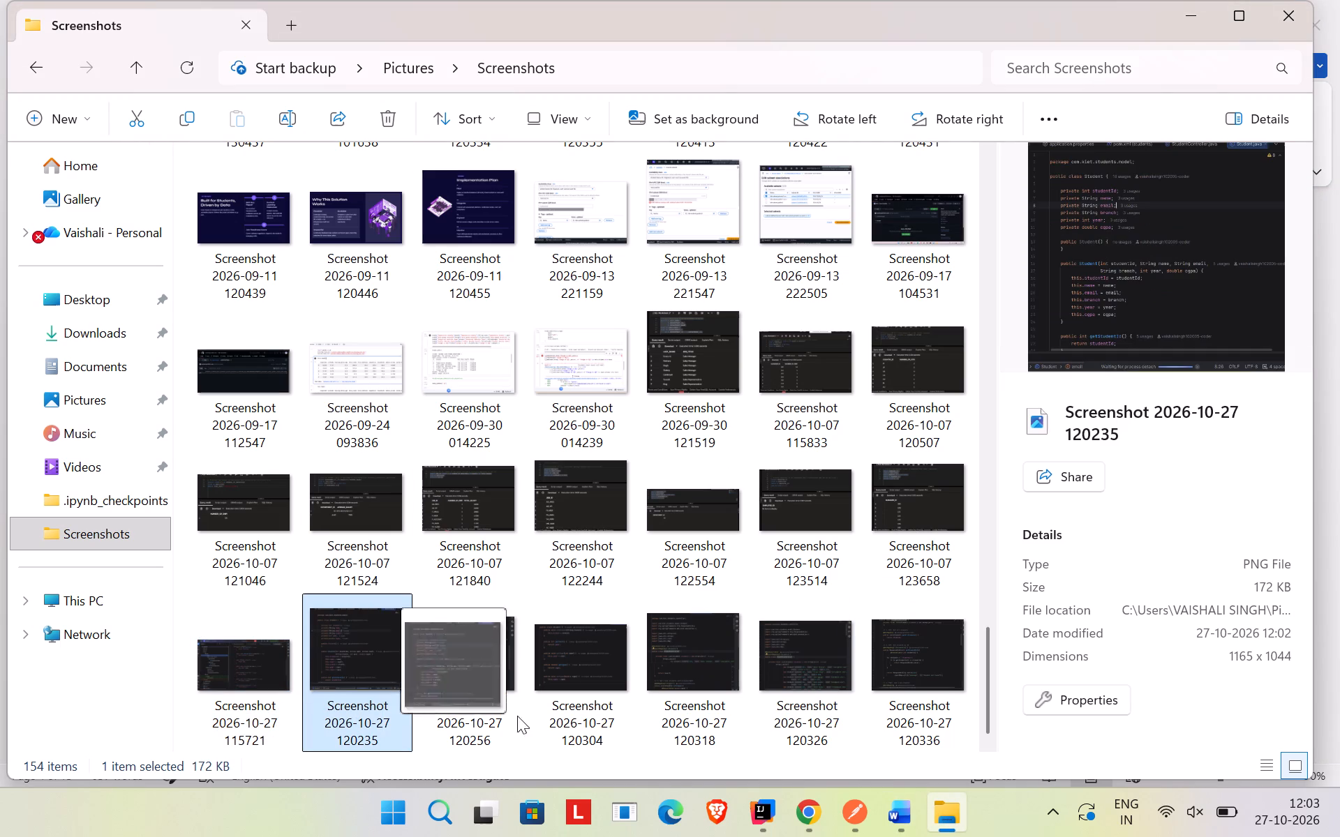
drag(517, 716, 898, 815)
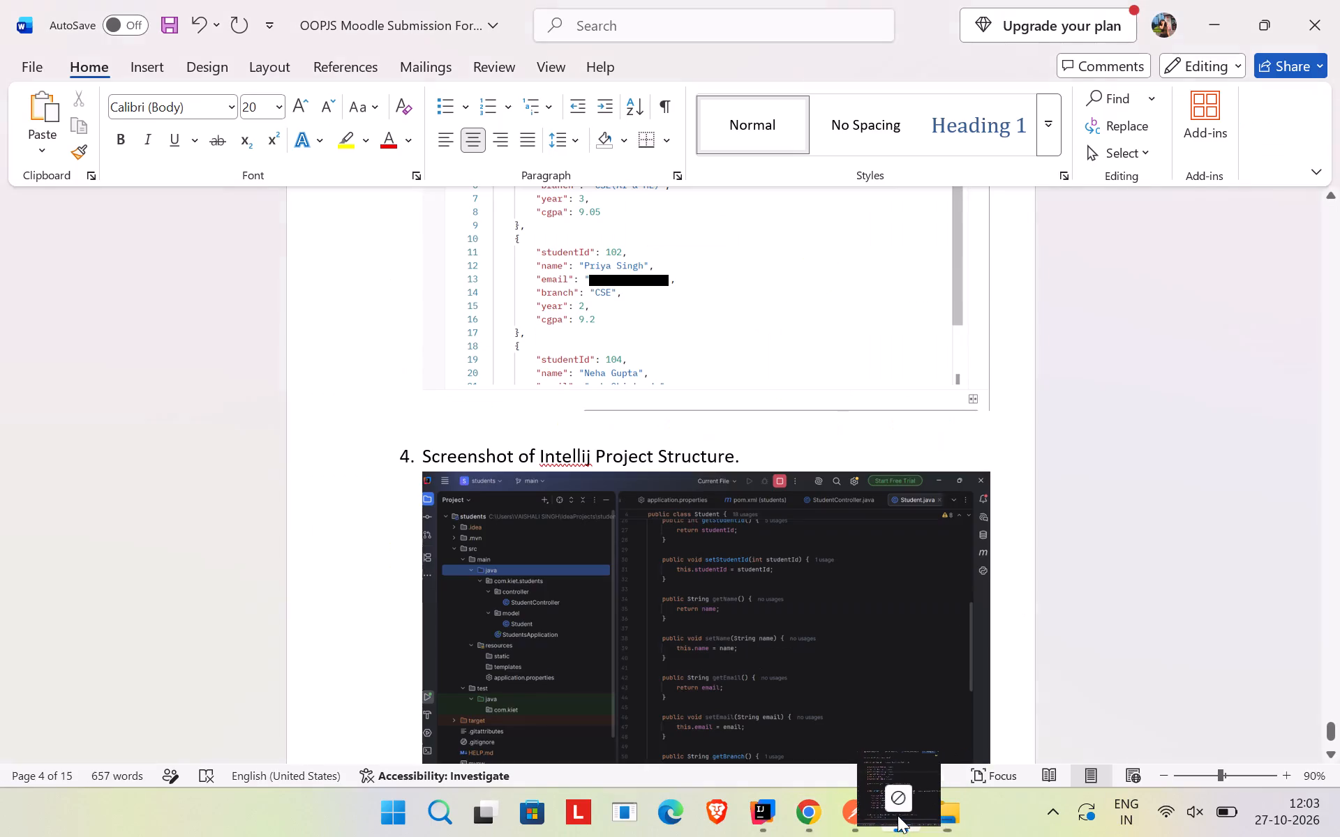
drag(898, 815, 623, 361)
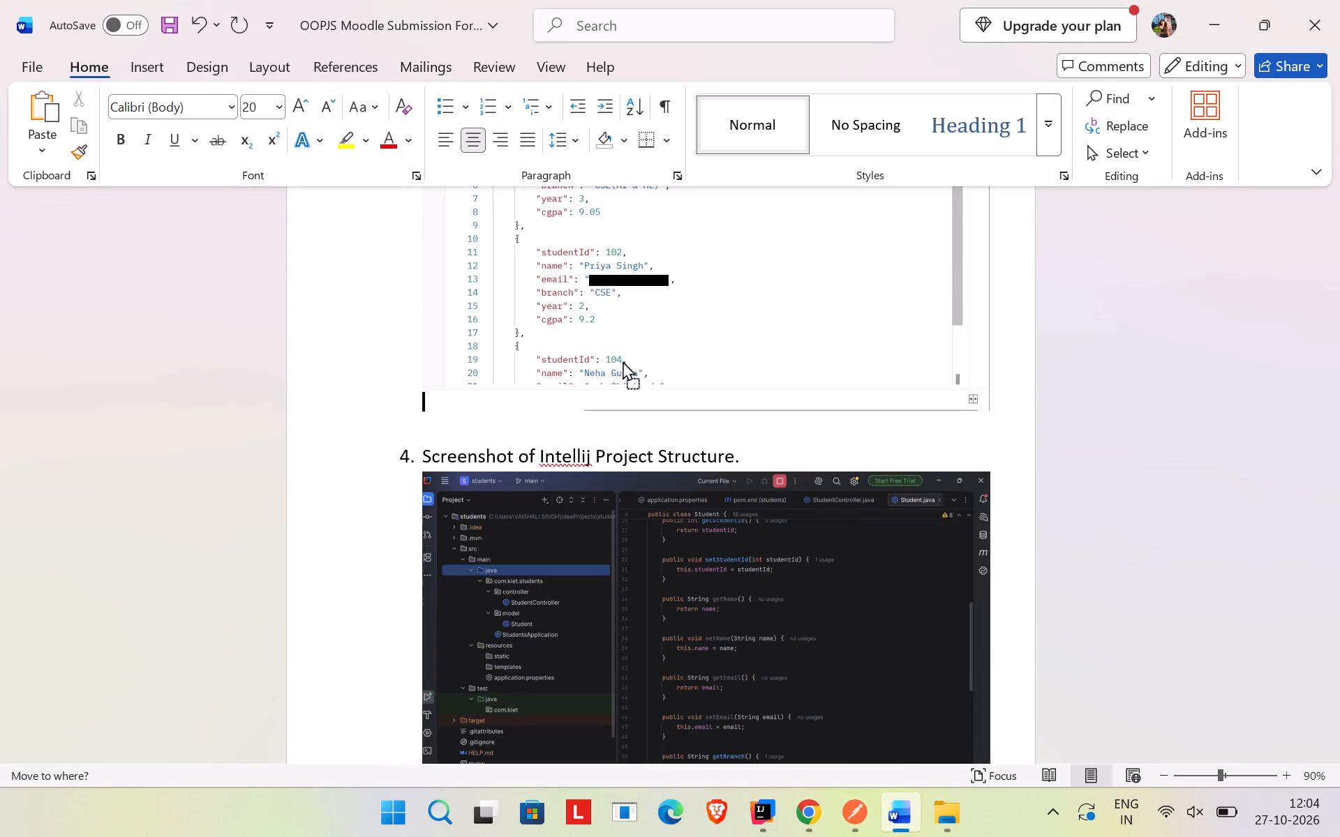
drag(623, 361, 593, 411)
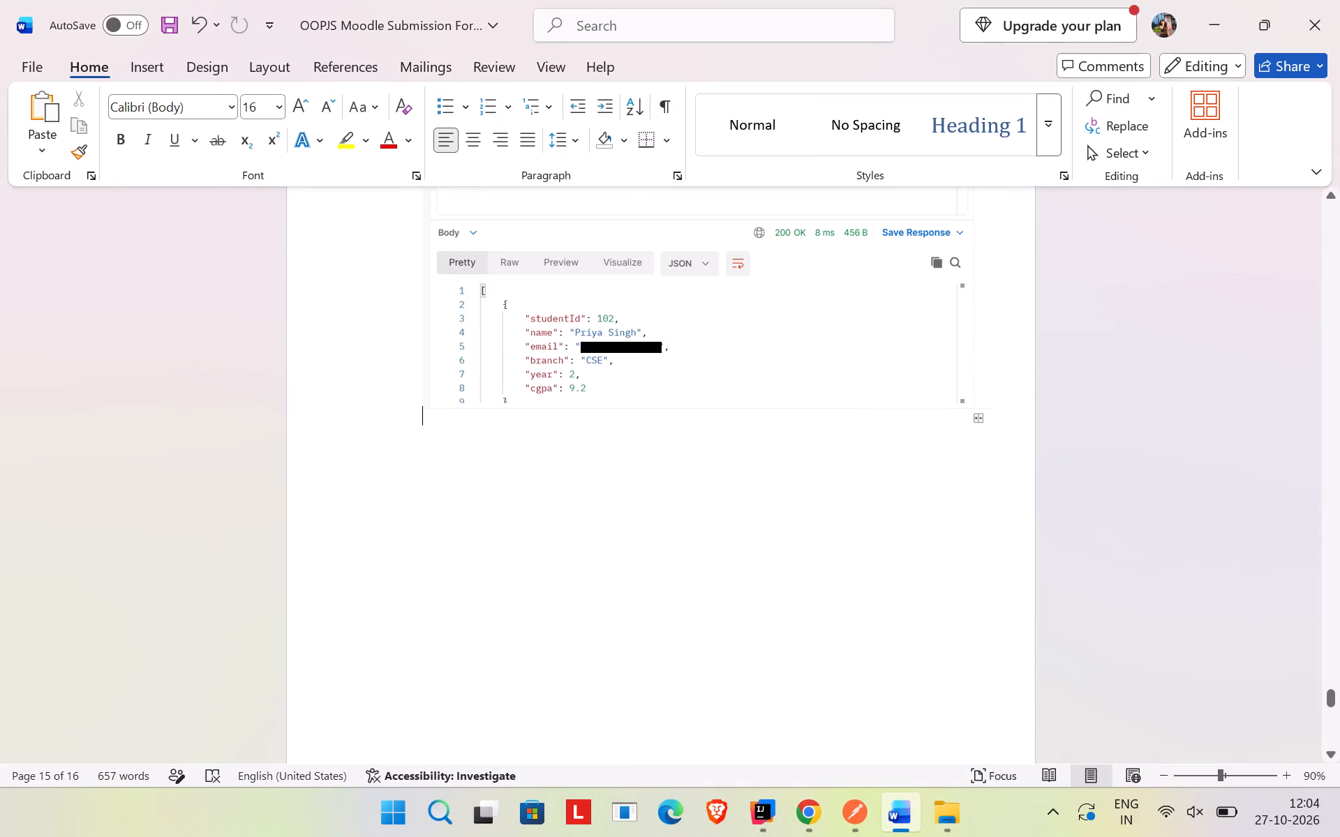
Find the inserted Student class screenshot under the MSE2 SAMPLE QUESTION title on the first page and copy it.
scroll(604, 499, down, 5)
scroll(604, 499, up, 3)
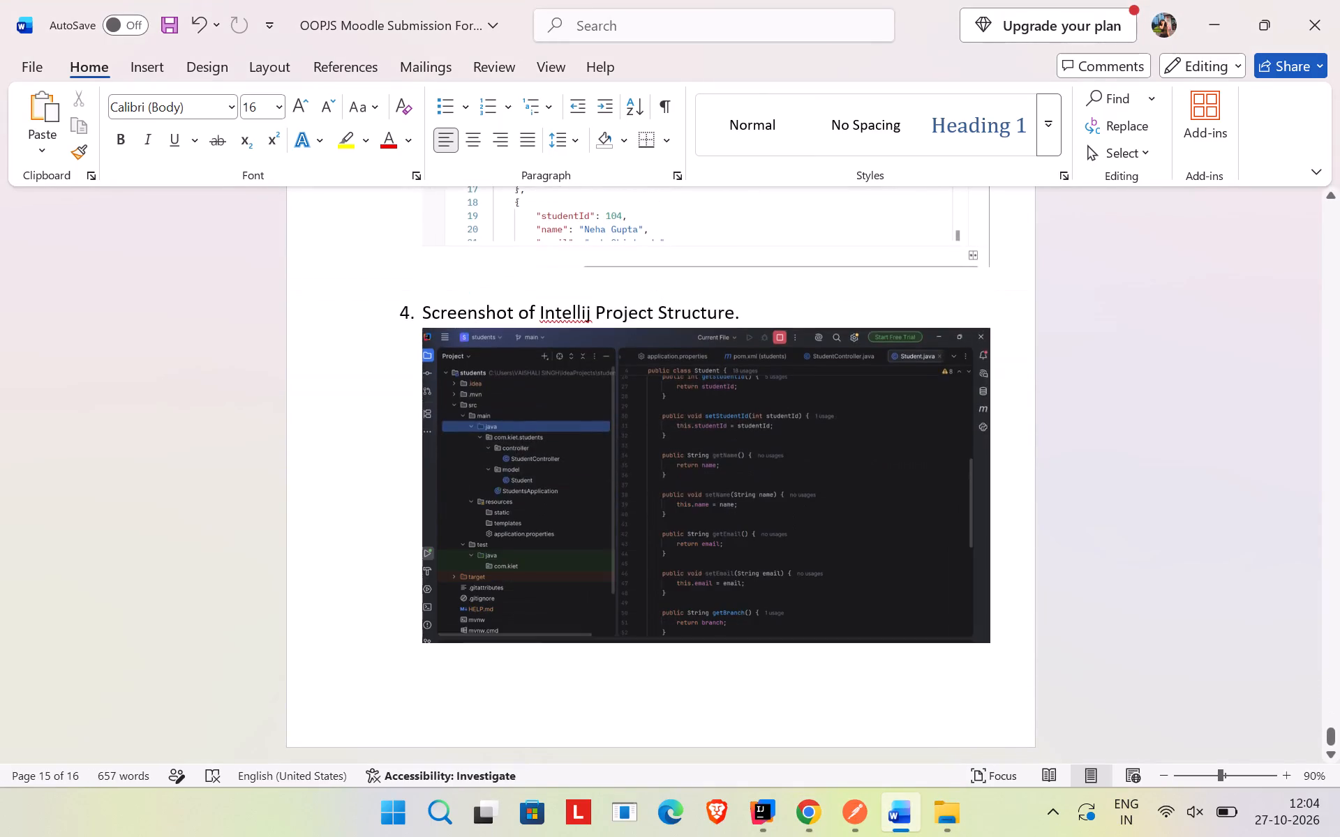
scroll(604, 499, up, 18)
scroll(604, 499, down, 1)
scroll(604, 499, up, 1)
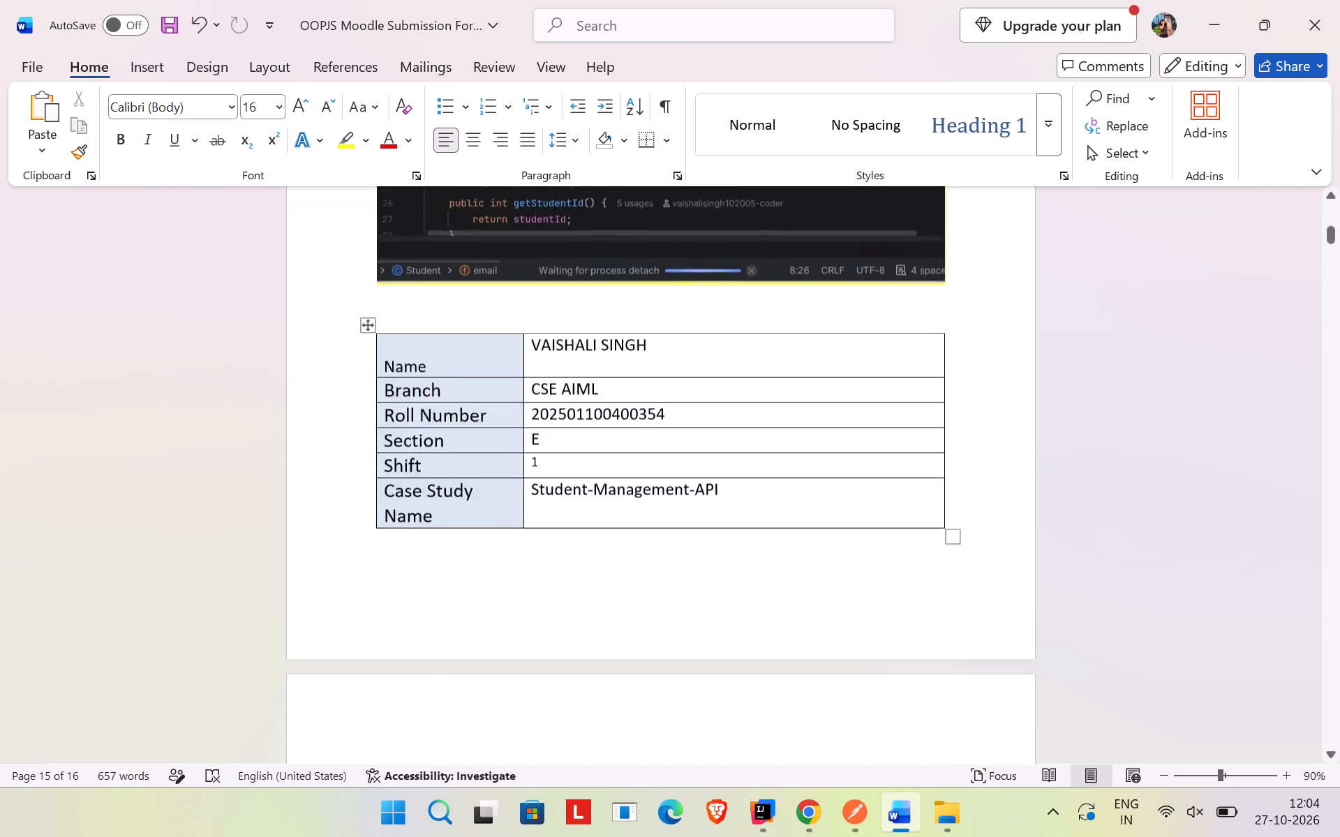
scroll(604, 499, up, 1)
click(604, 499)
drag(604, 499, 667, 473)
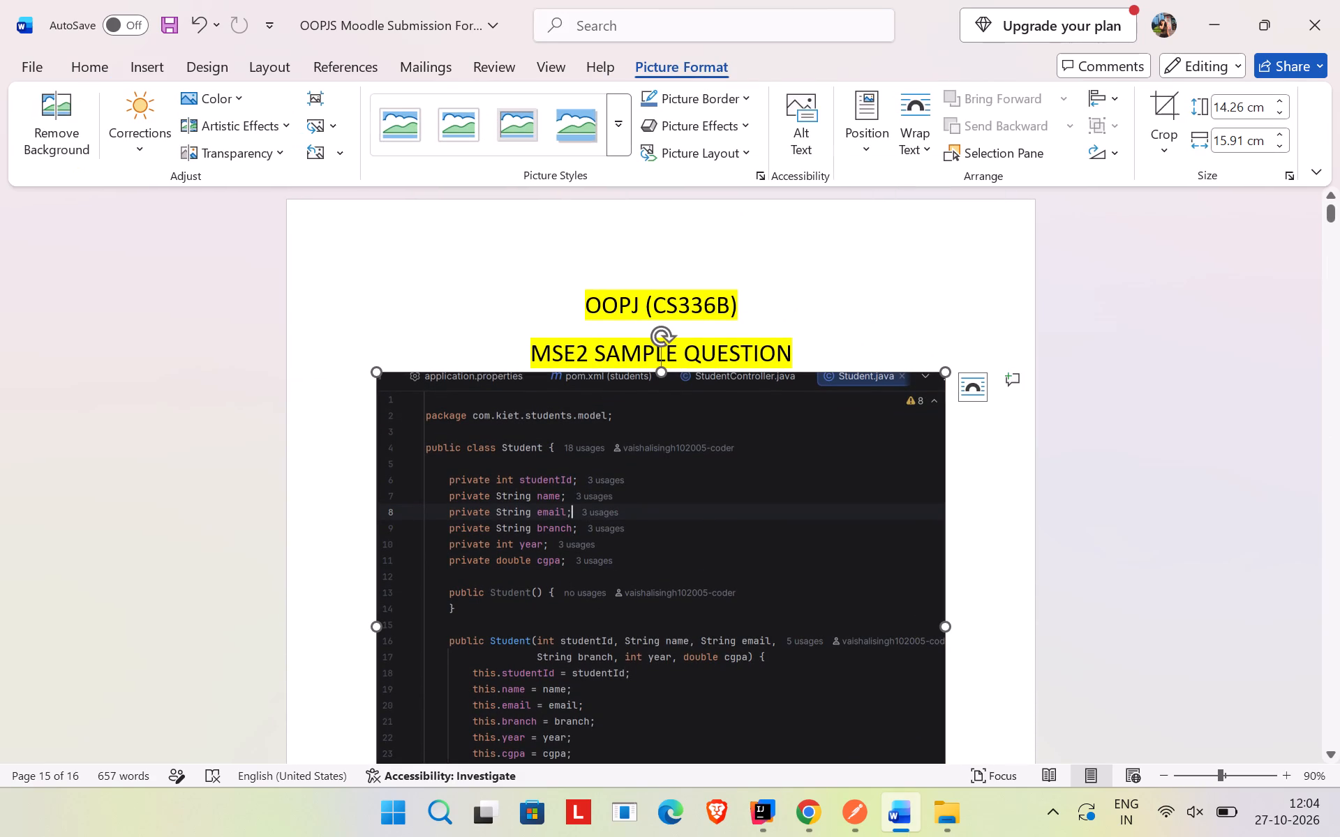
click(667, 473)
right_click(667, 473)
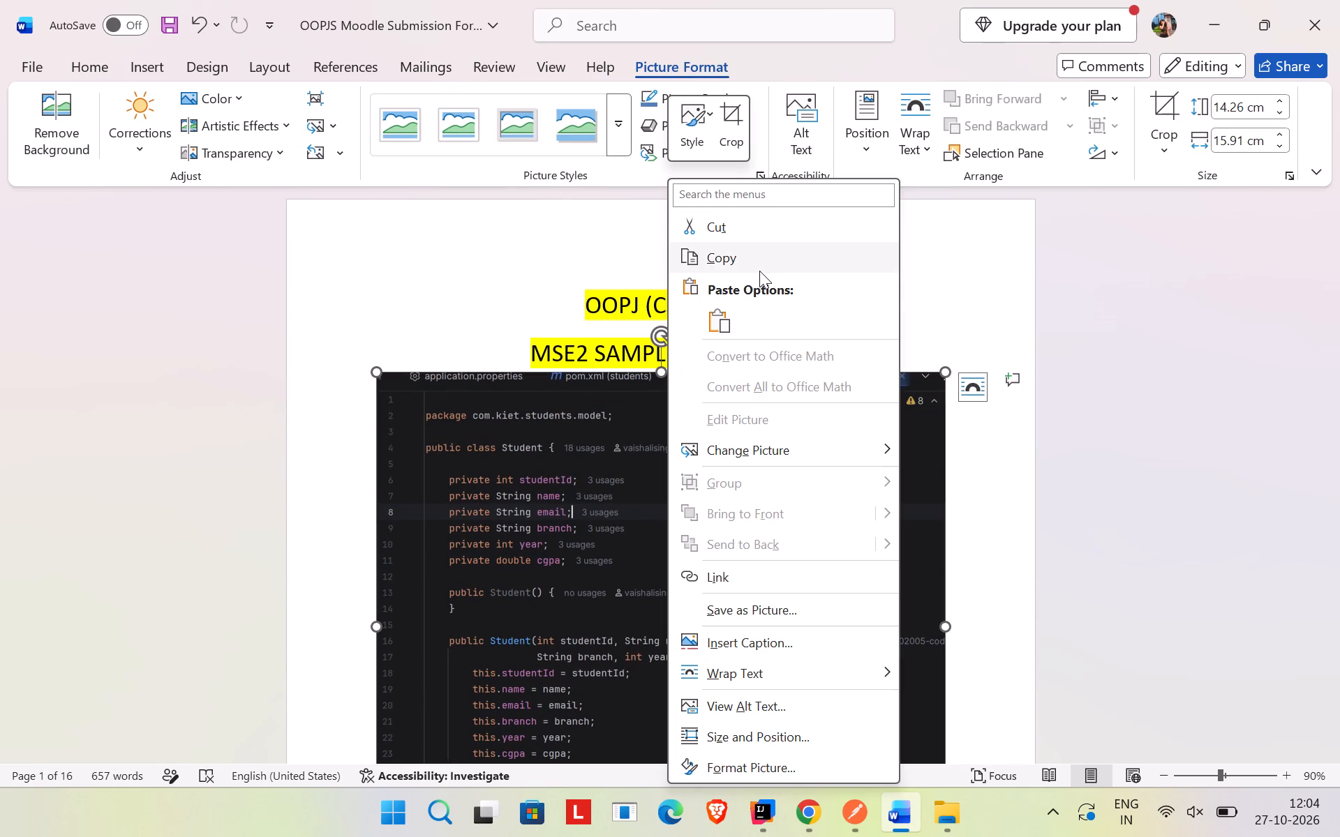
click(759, 271)
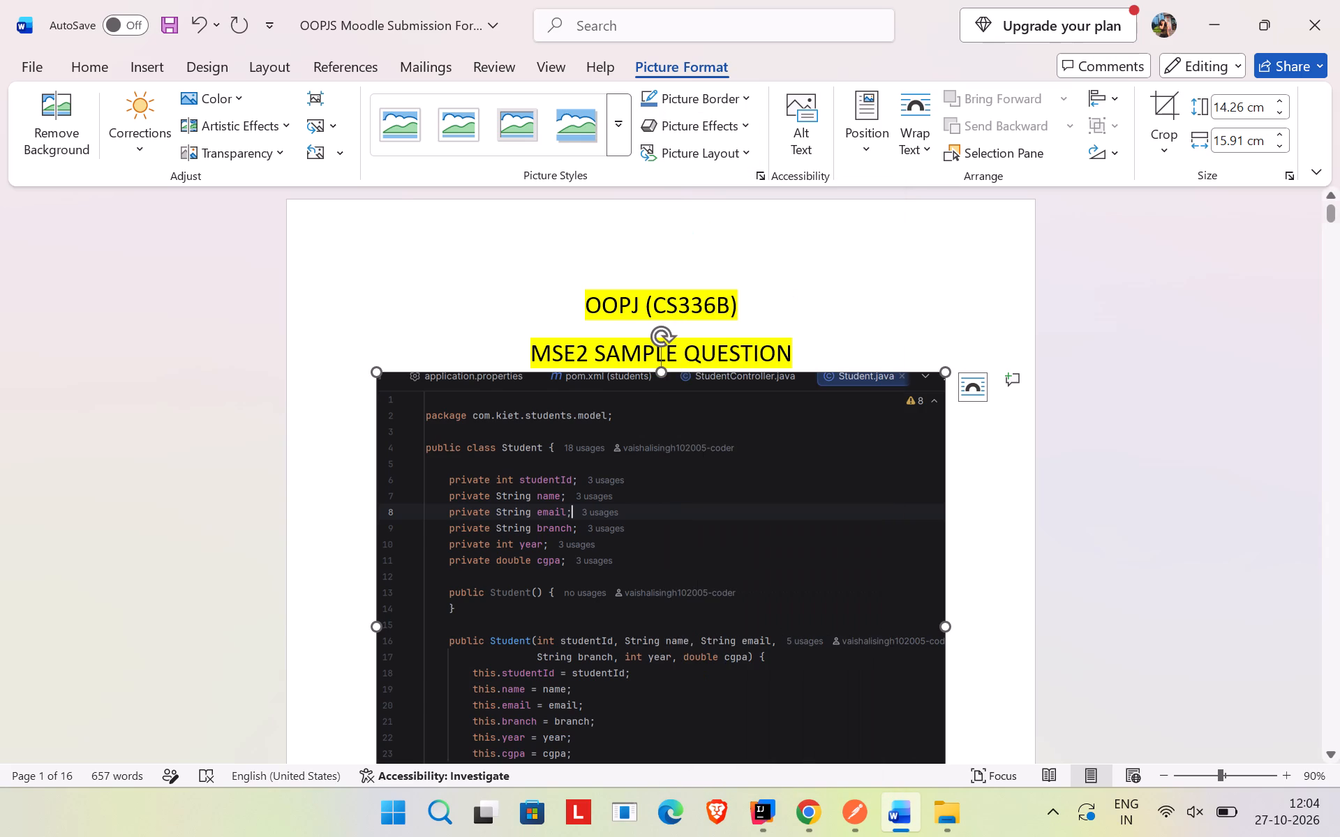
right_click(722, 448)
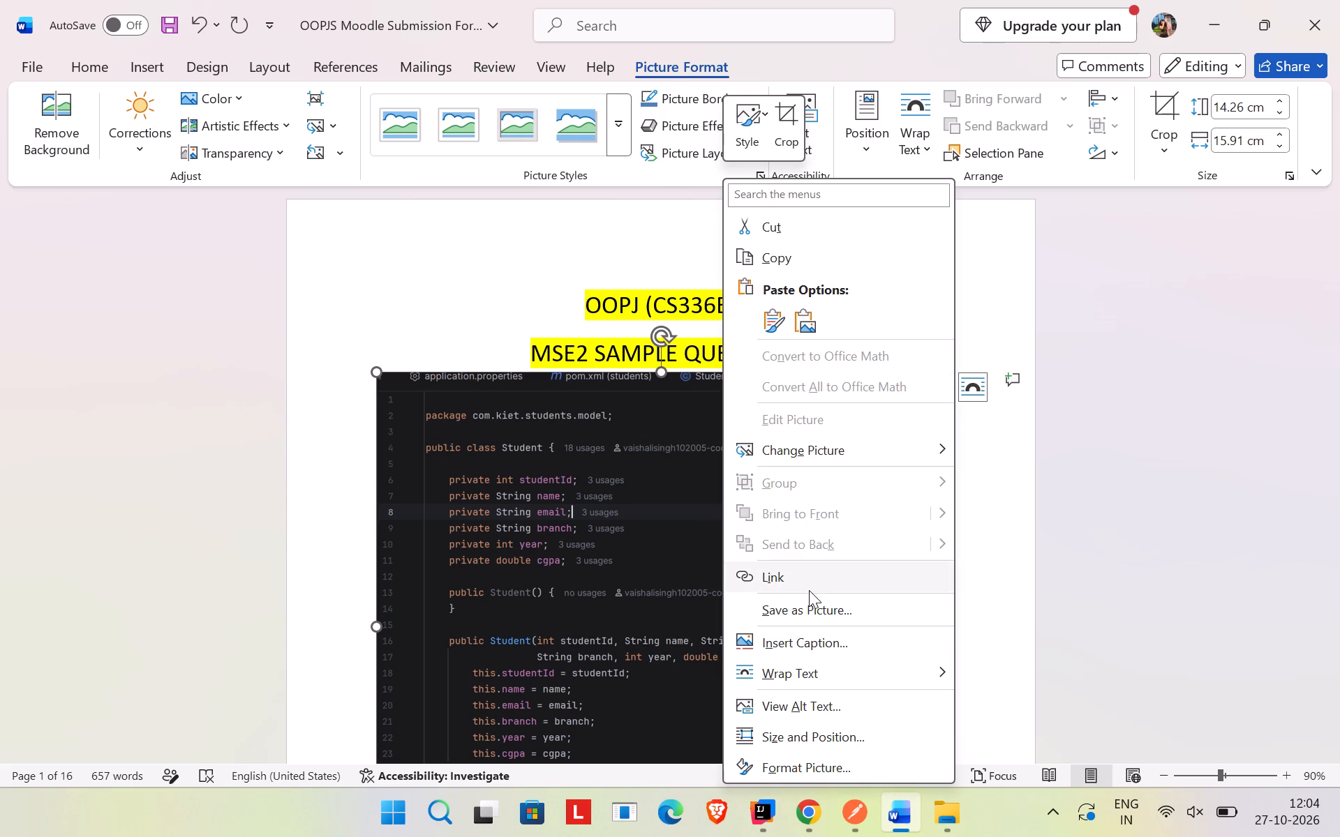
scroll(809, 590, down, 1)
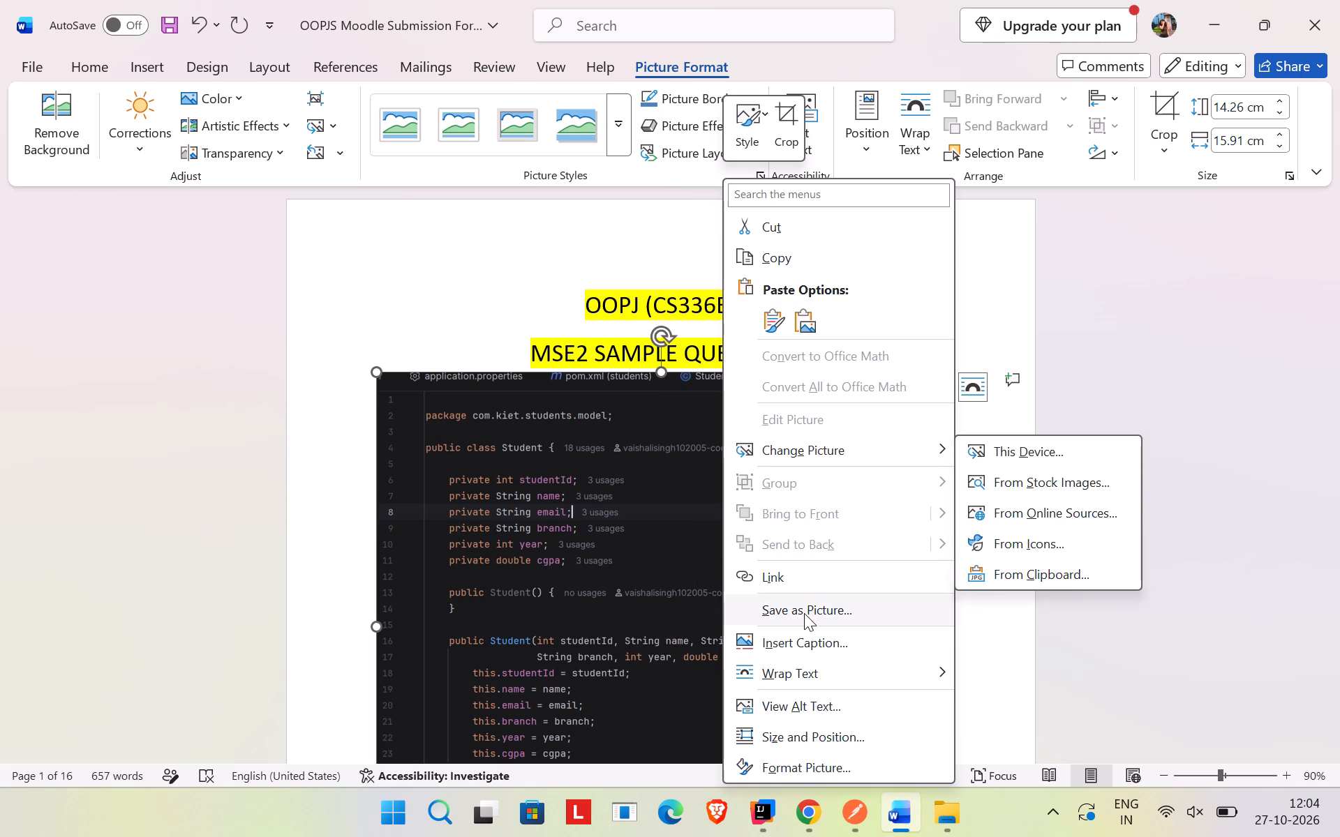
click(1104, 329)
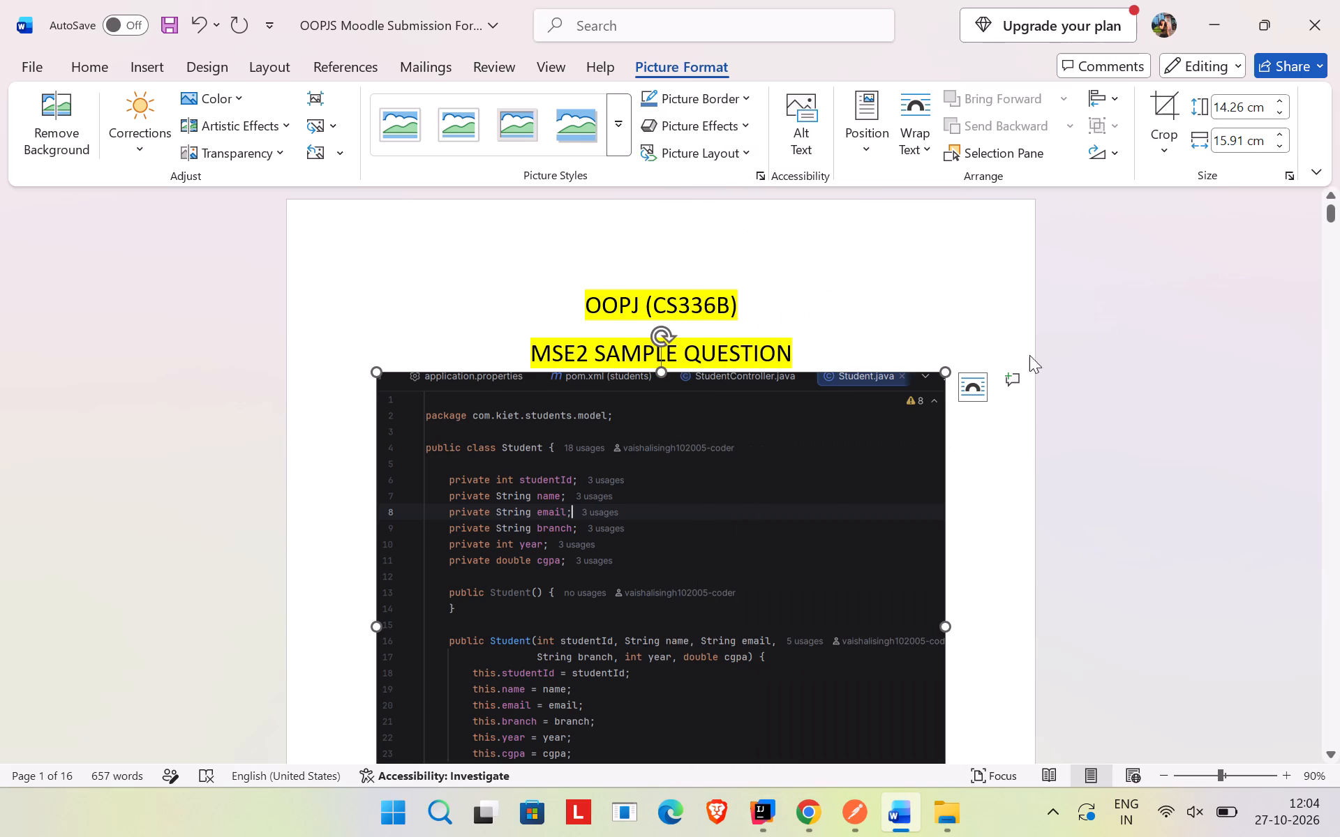
Shrink the Student class screenshot by the first-page title to about 0.8 cm wide and 0.72 cm high.
click(593, 516)
scroll(759, 511, down, 2)
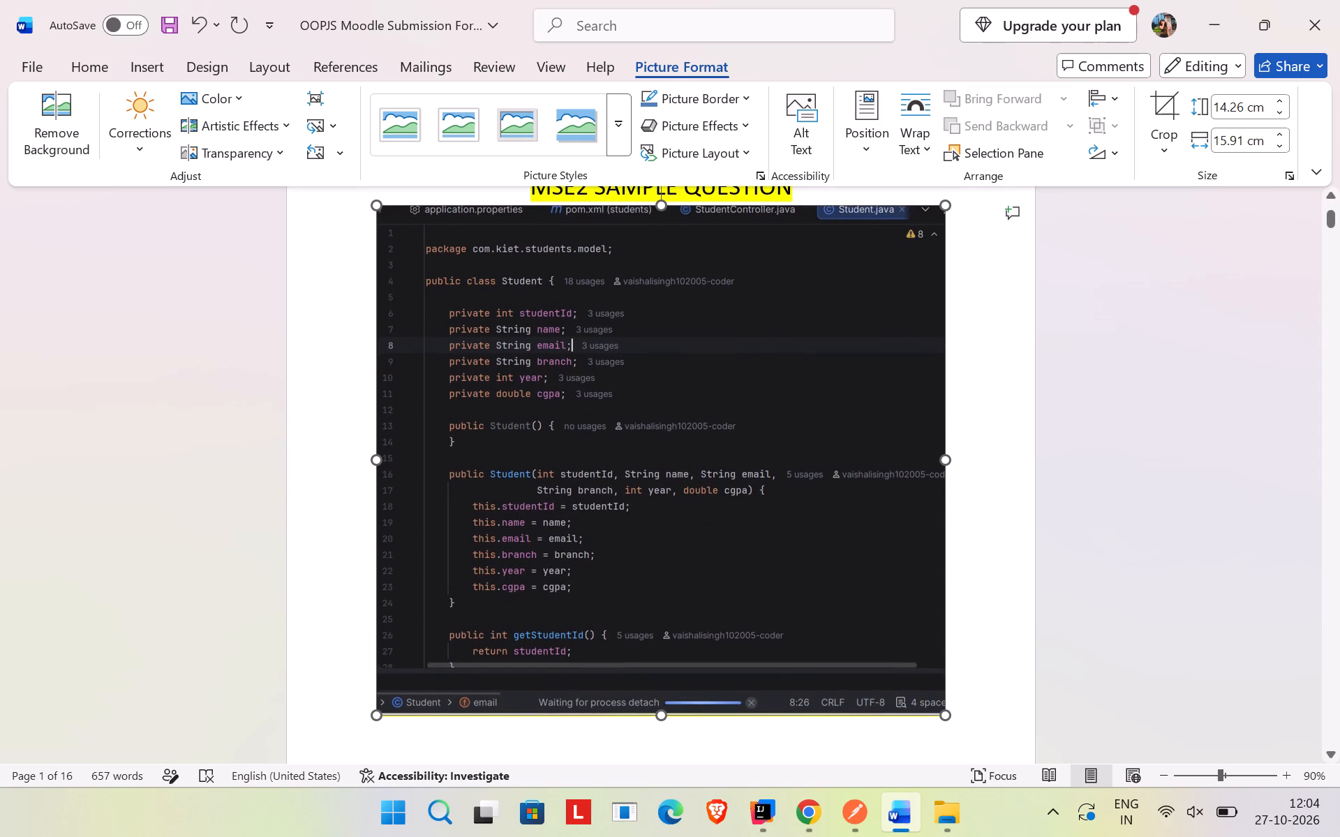
drag(941, 712, 549, 372)
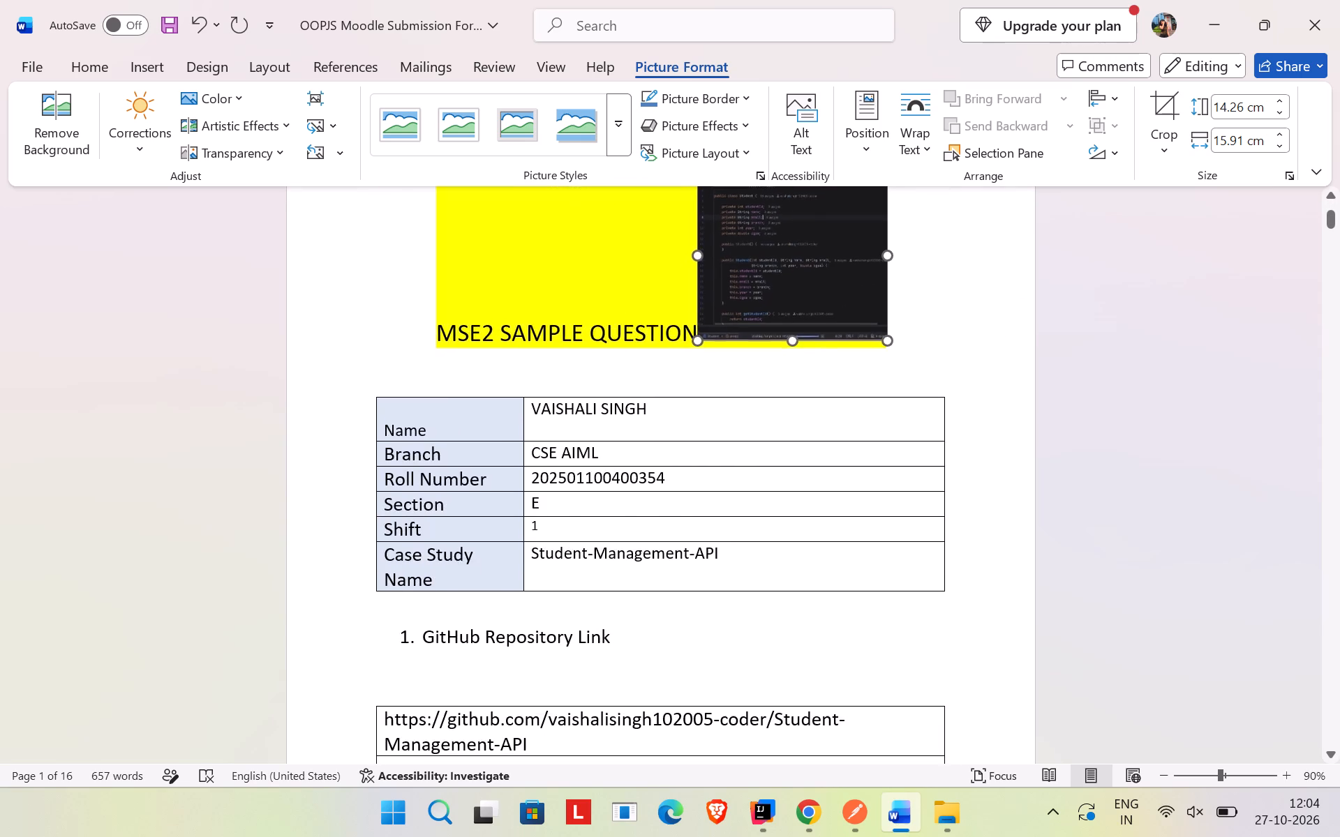
drag(549, 372, 548, 273)
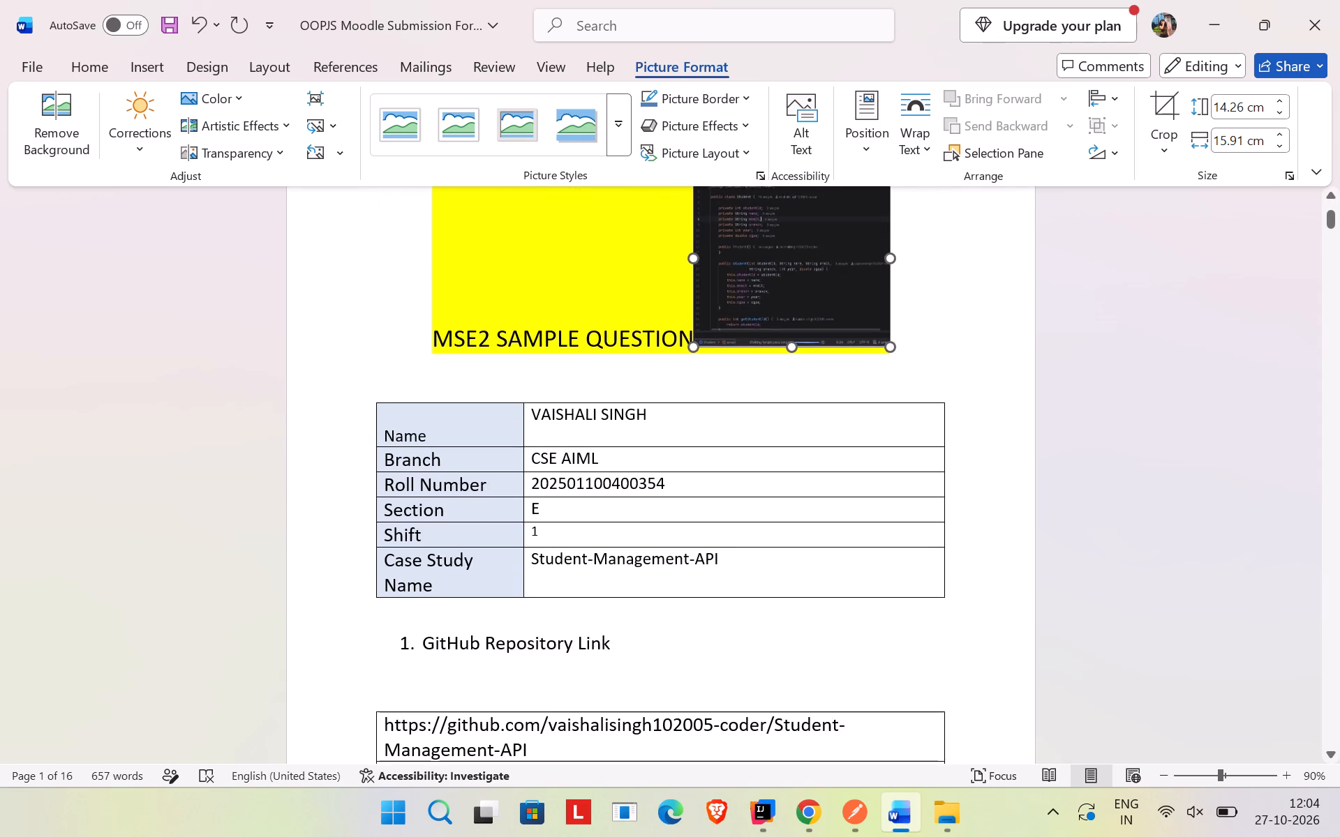
drag(548, 273, 404, 207)
scroll(813, 346, up, 1)
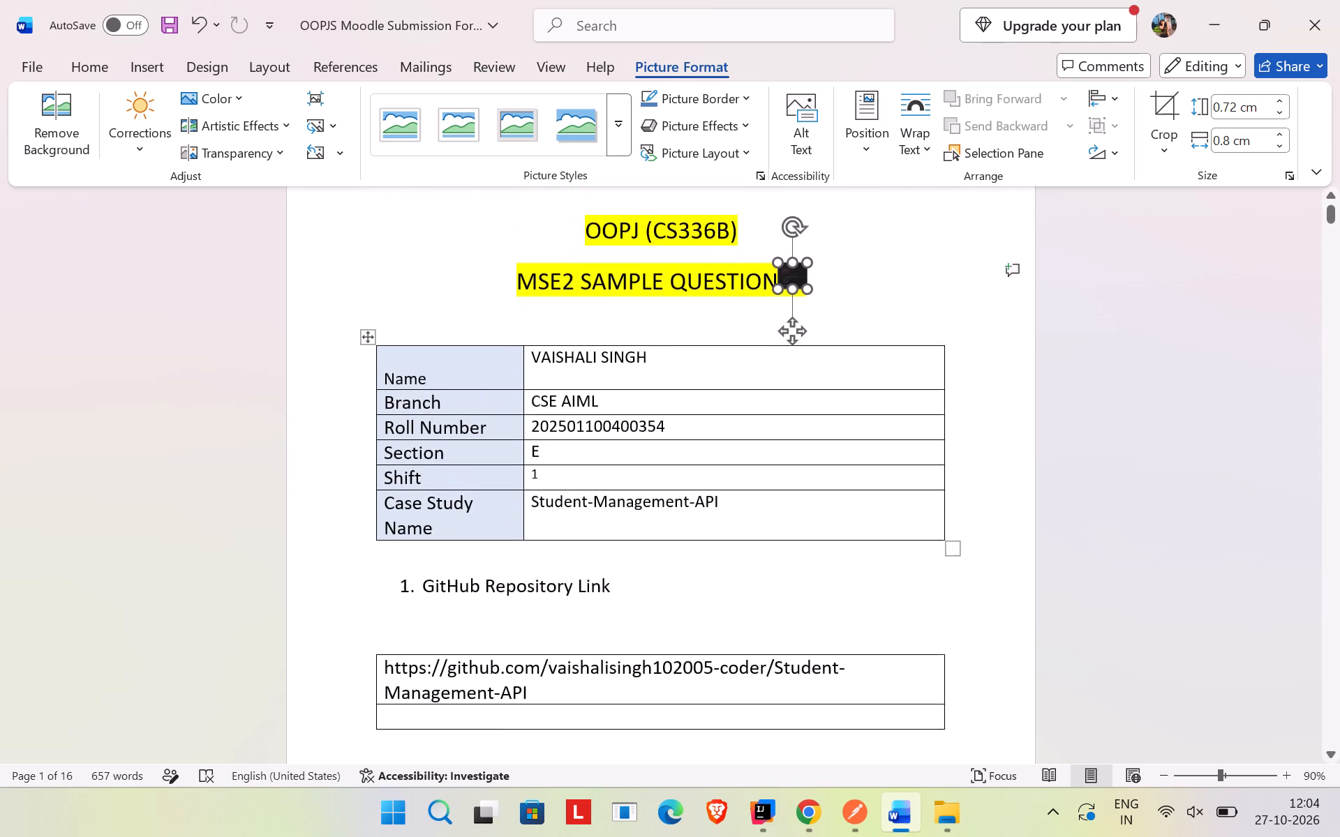
scroll(813, 346, up, 1)
Flatten the small picture beside the MSE2 SAMPLE QUESTION title to about 0.77 cm wide and 0.14 cm high.
click(794, 350)
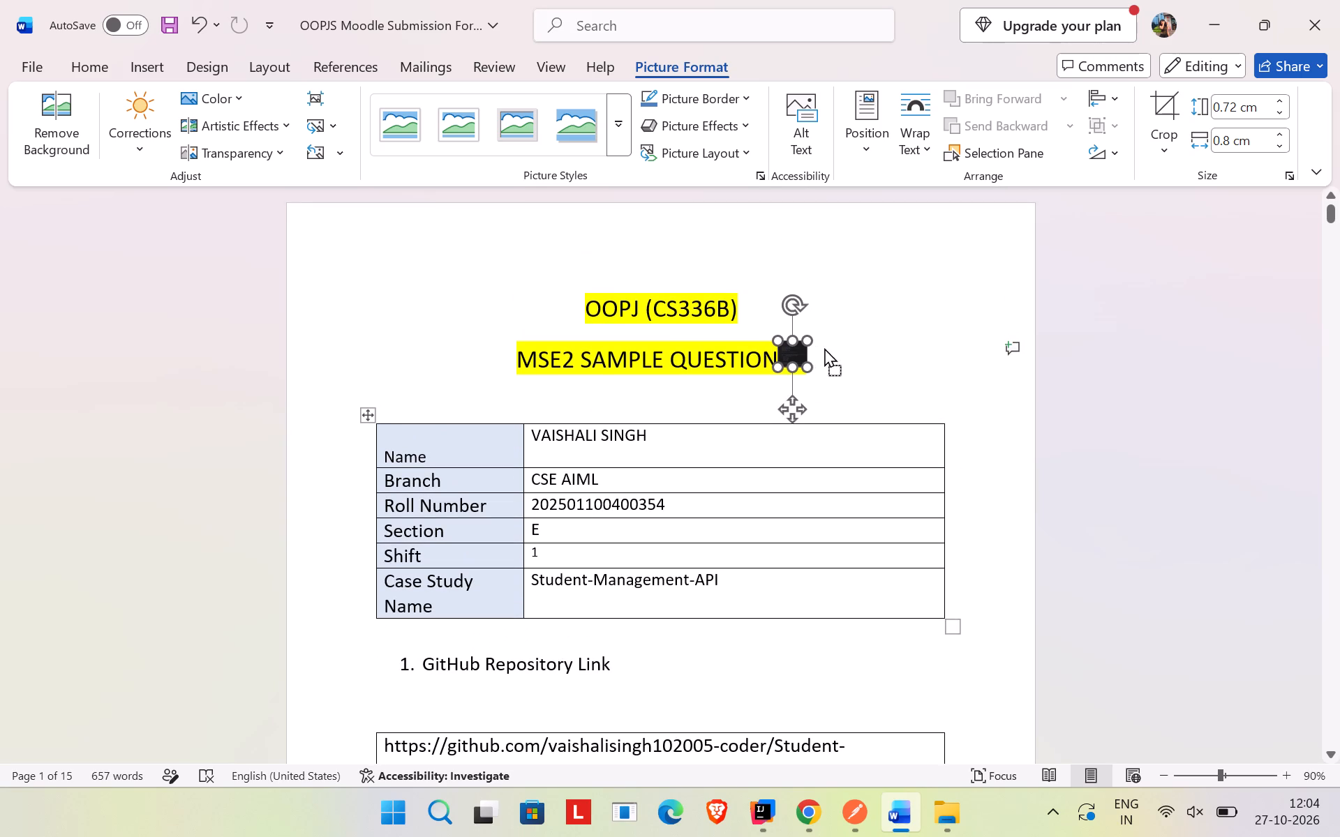
drag(789, 347, 858, 272)
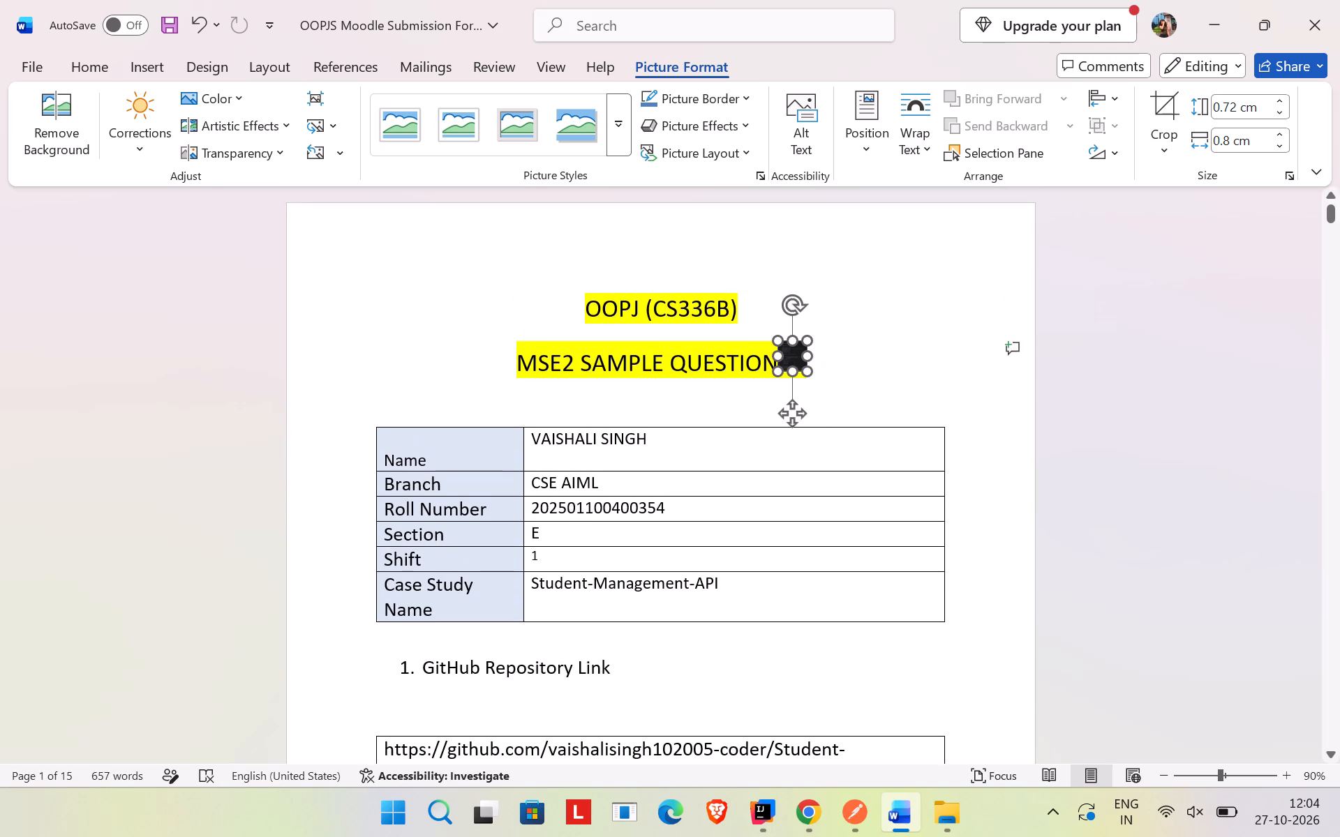
drag(858, 272, 792, 372)
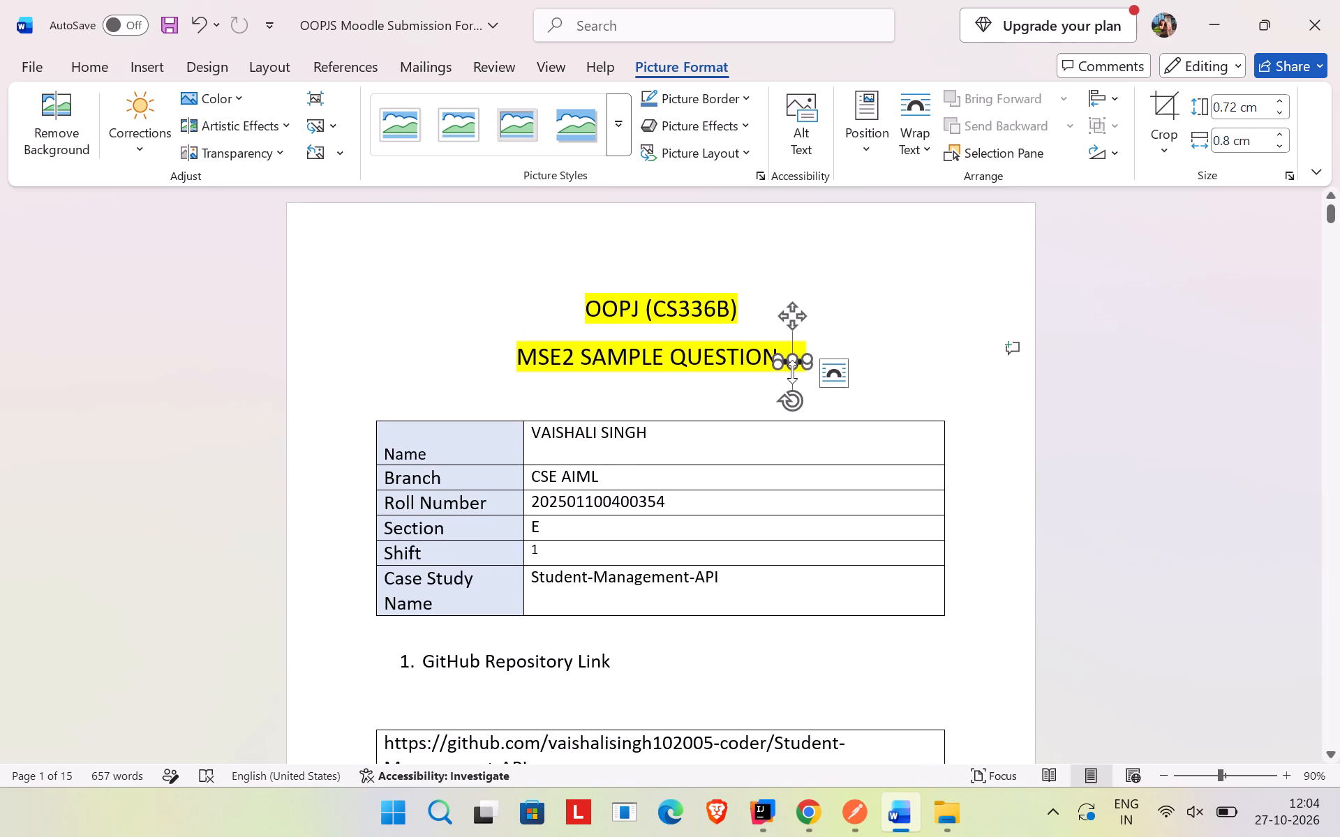
drag(770, 361, 822, 354)
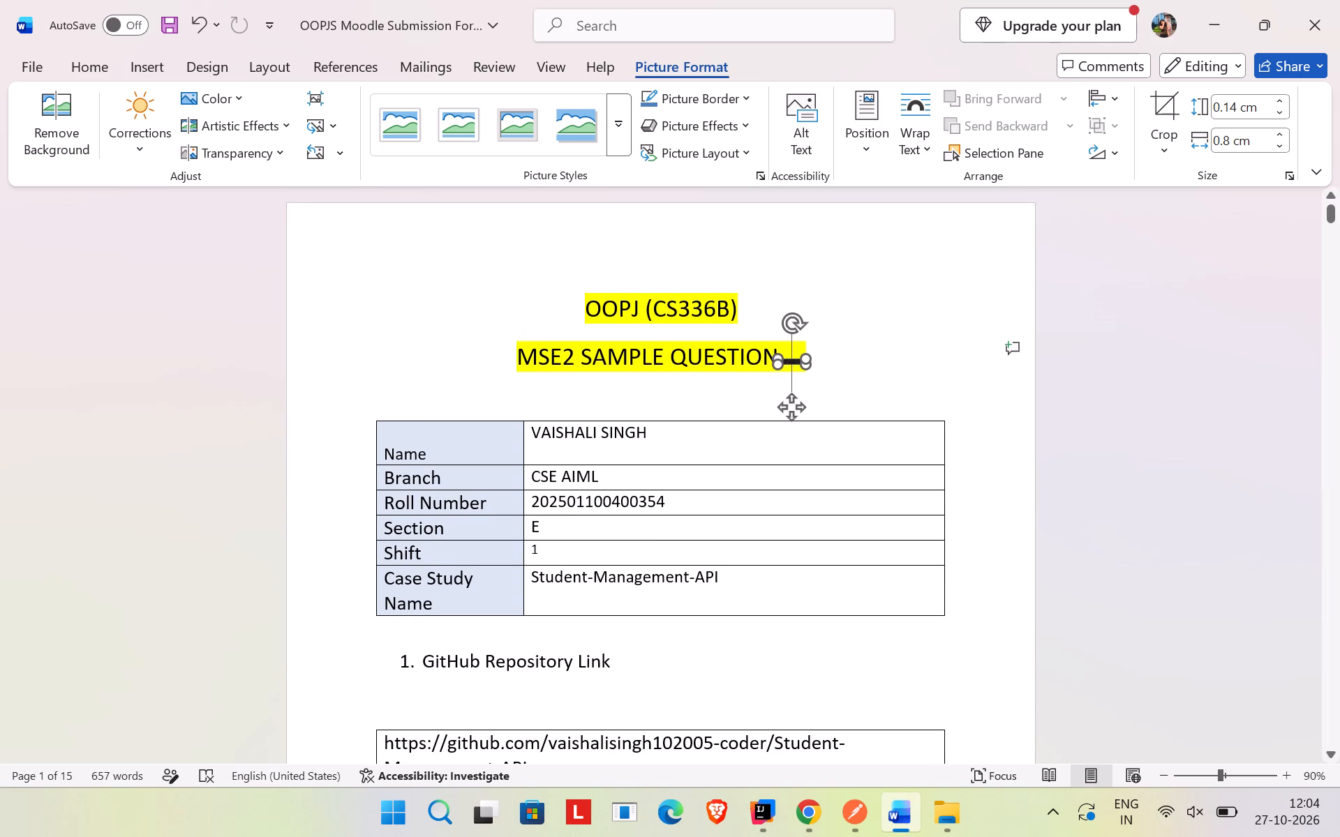
drag(822, 354, 826, 354)
drag(826, 354, 776, 360)
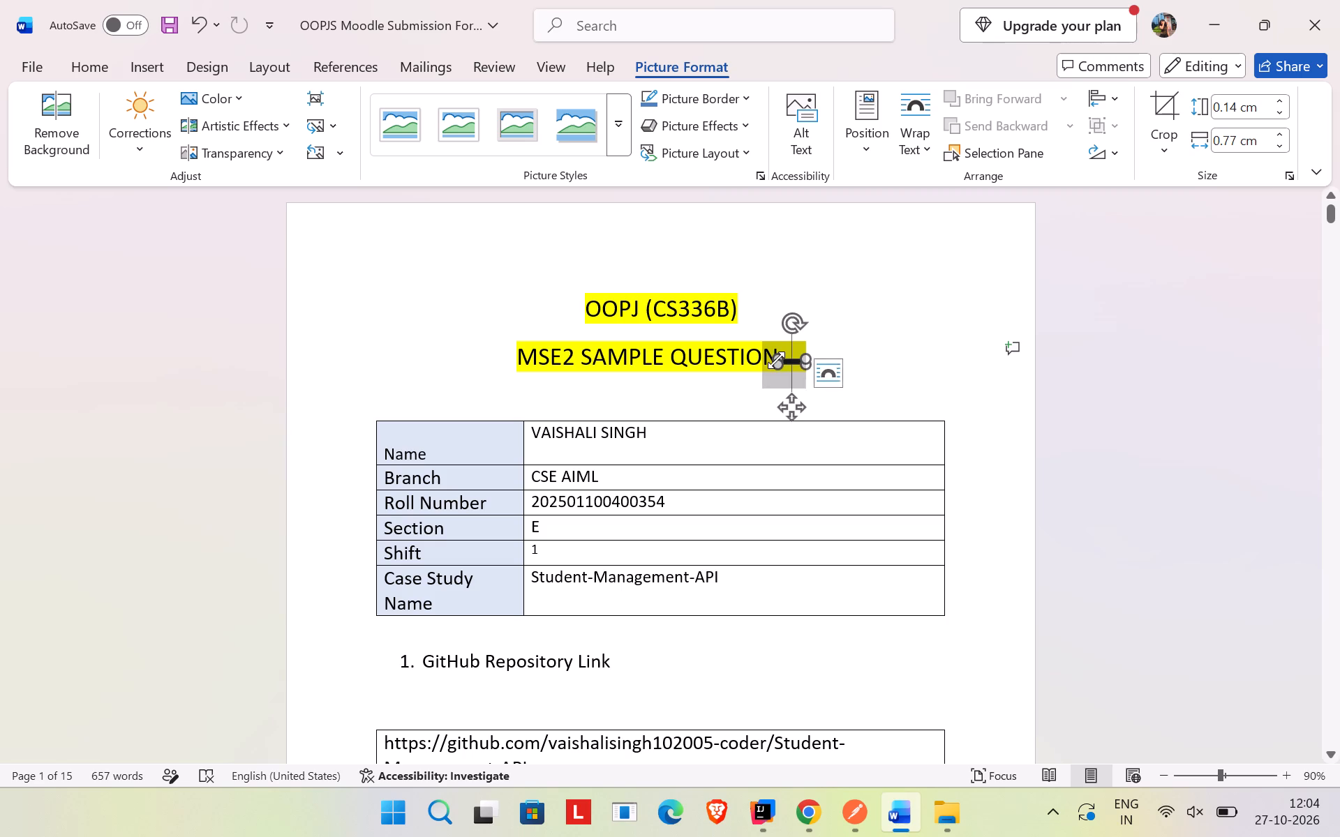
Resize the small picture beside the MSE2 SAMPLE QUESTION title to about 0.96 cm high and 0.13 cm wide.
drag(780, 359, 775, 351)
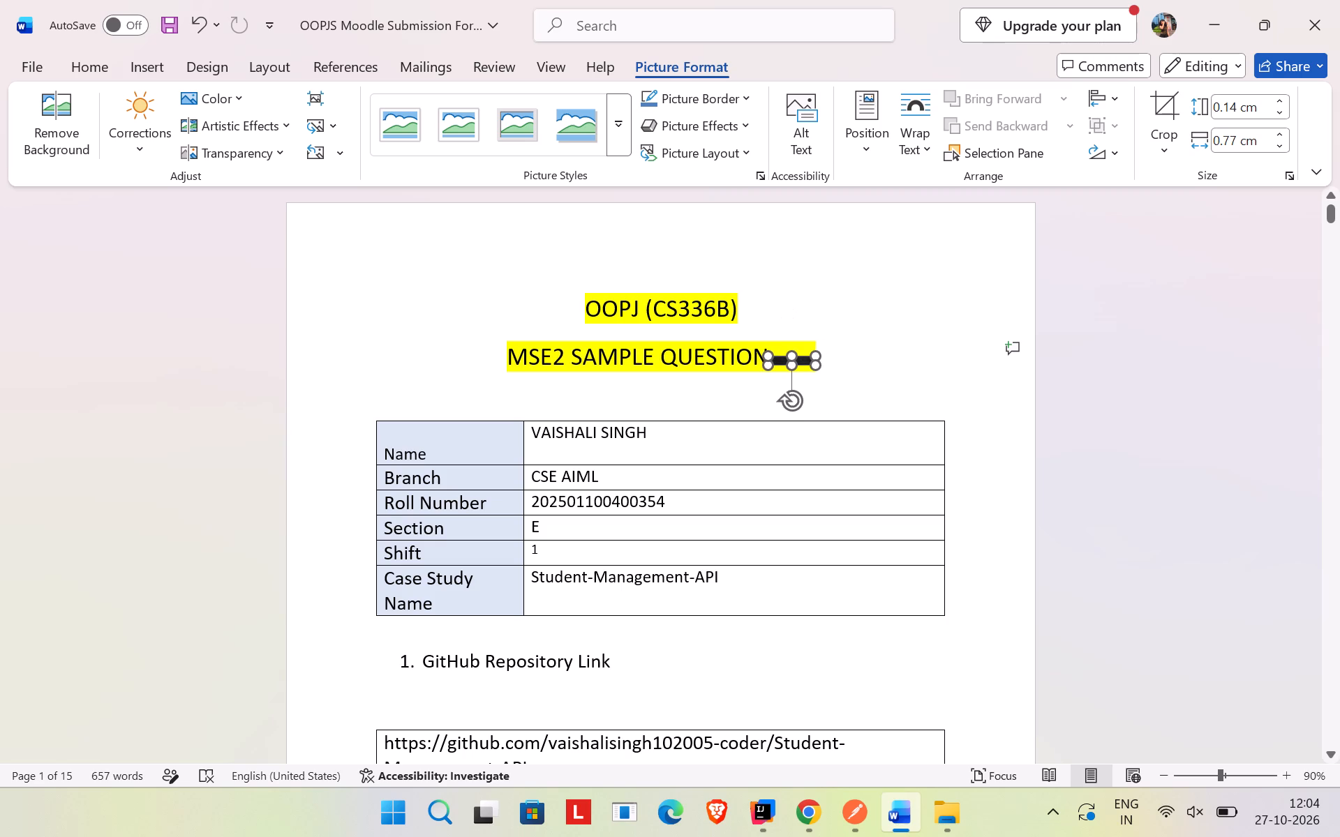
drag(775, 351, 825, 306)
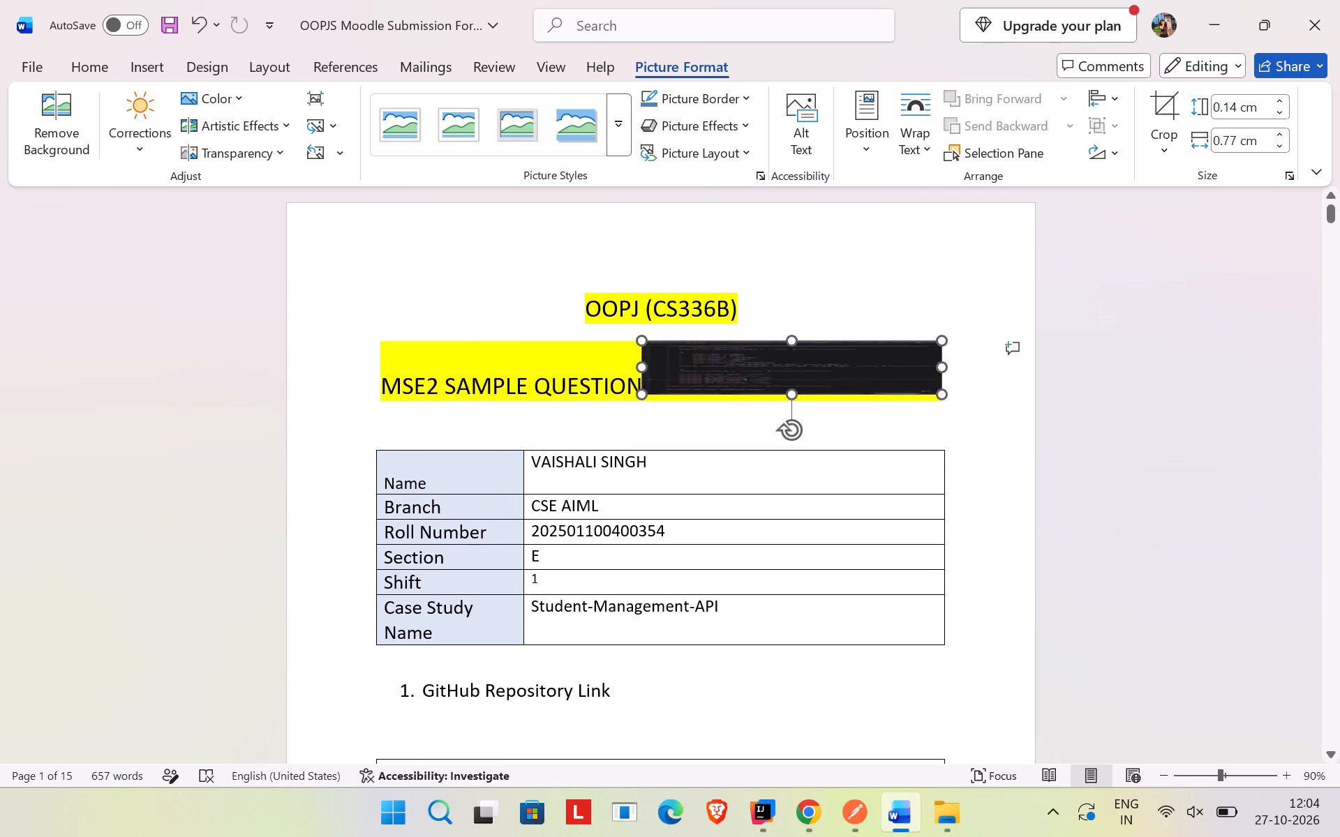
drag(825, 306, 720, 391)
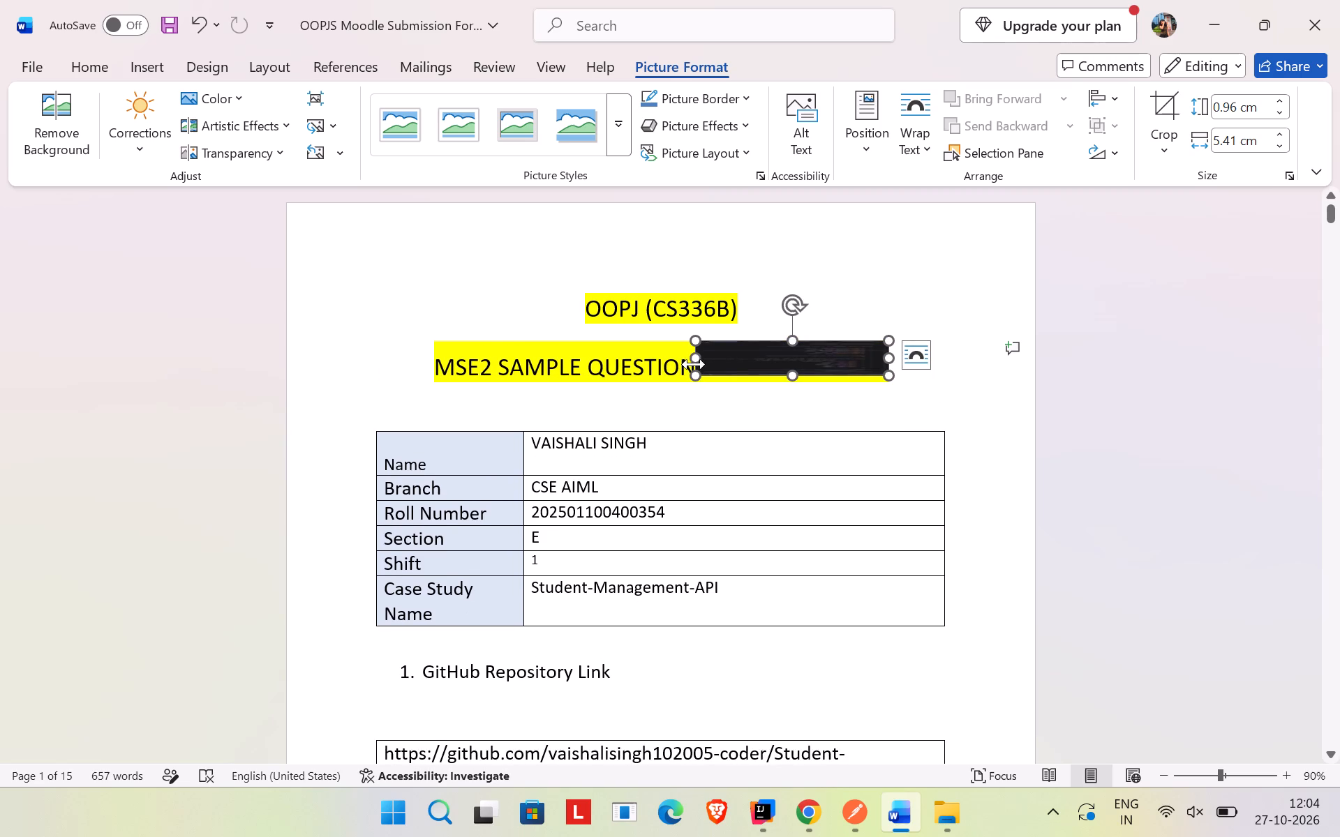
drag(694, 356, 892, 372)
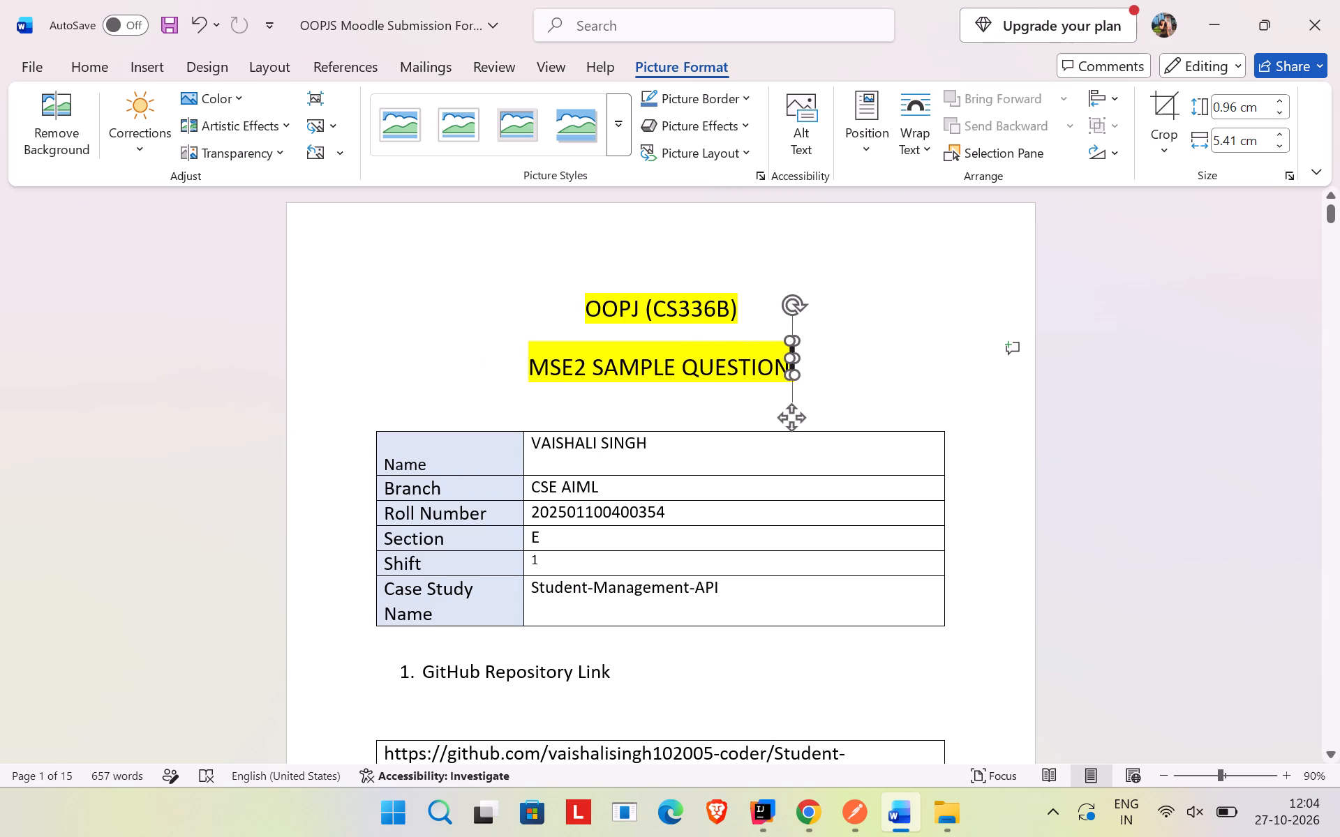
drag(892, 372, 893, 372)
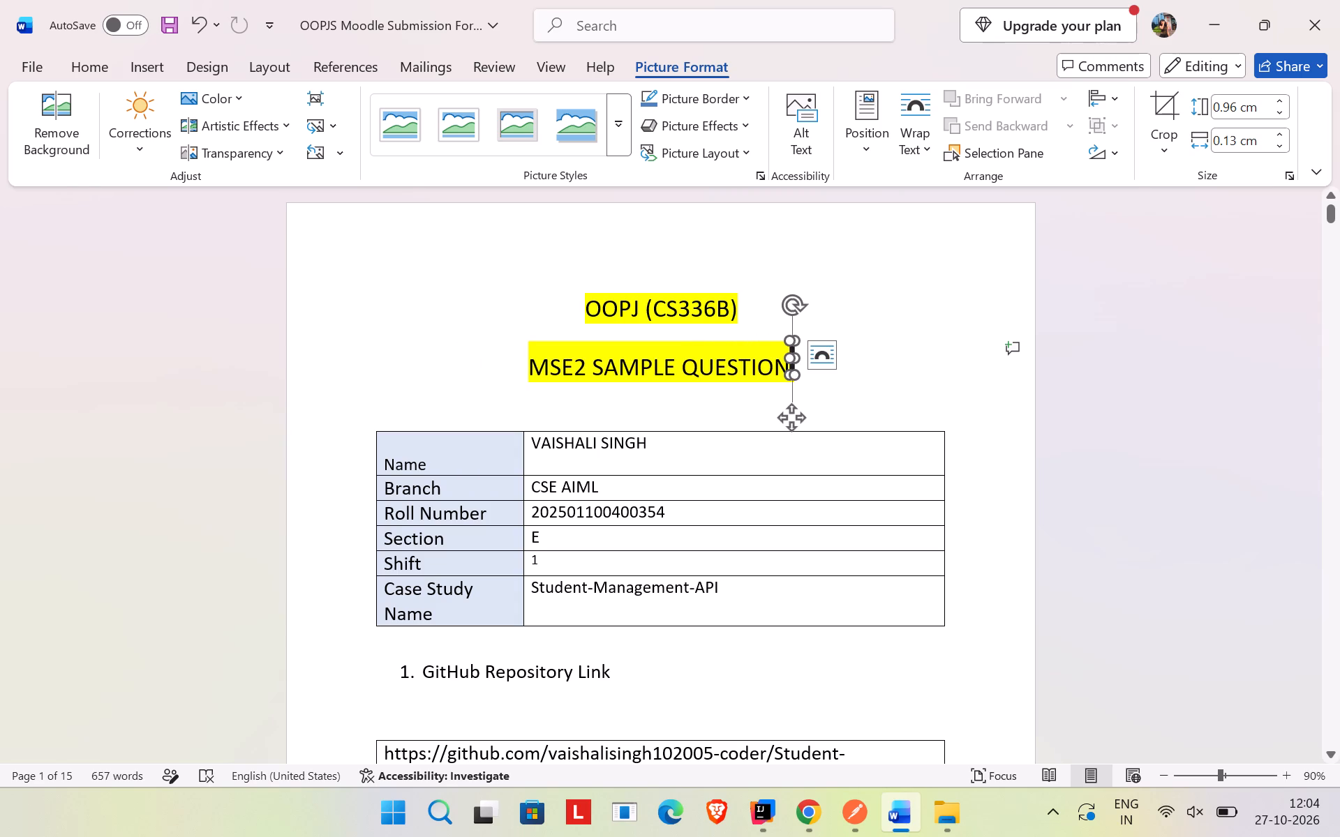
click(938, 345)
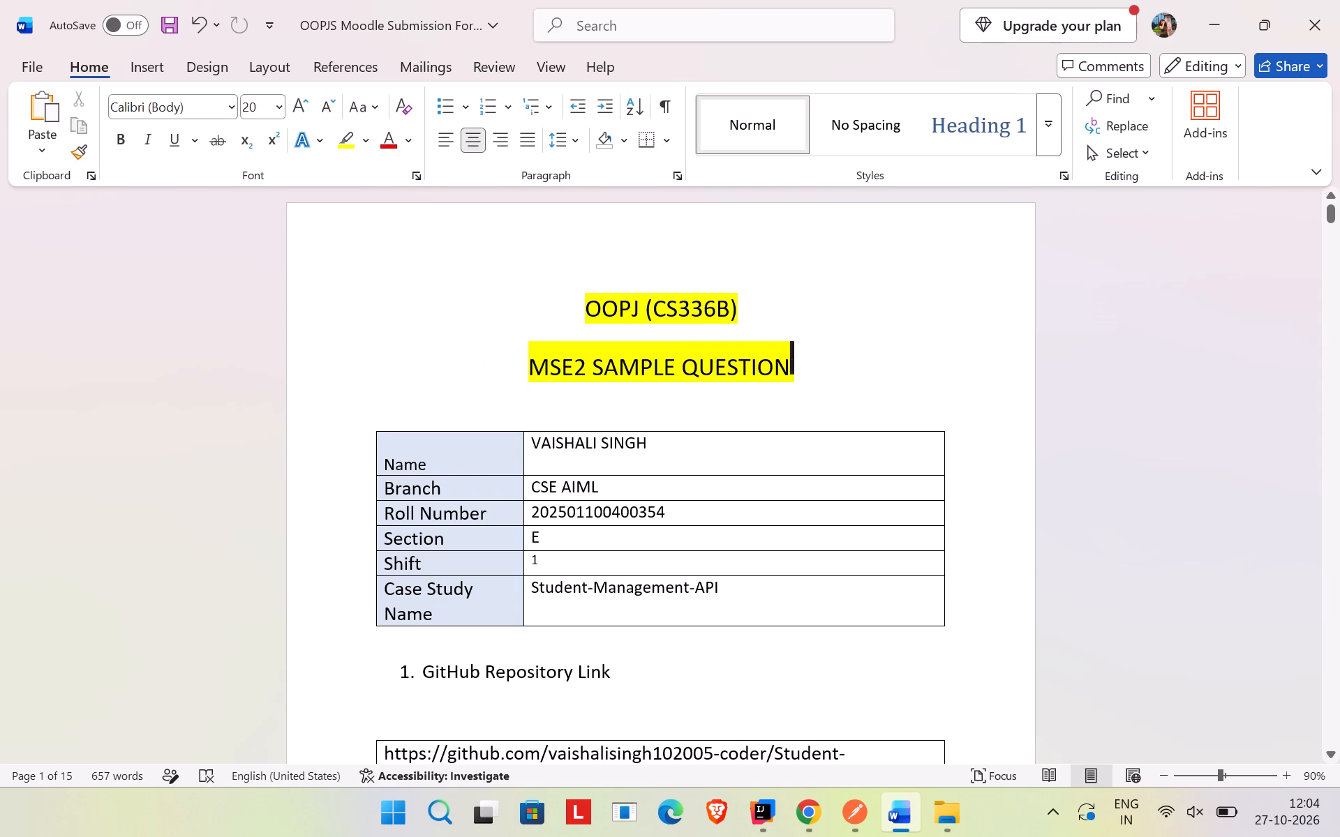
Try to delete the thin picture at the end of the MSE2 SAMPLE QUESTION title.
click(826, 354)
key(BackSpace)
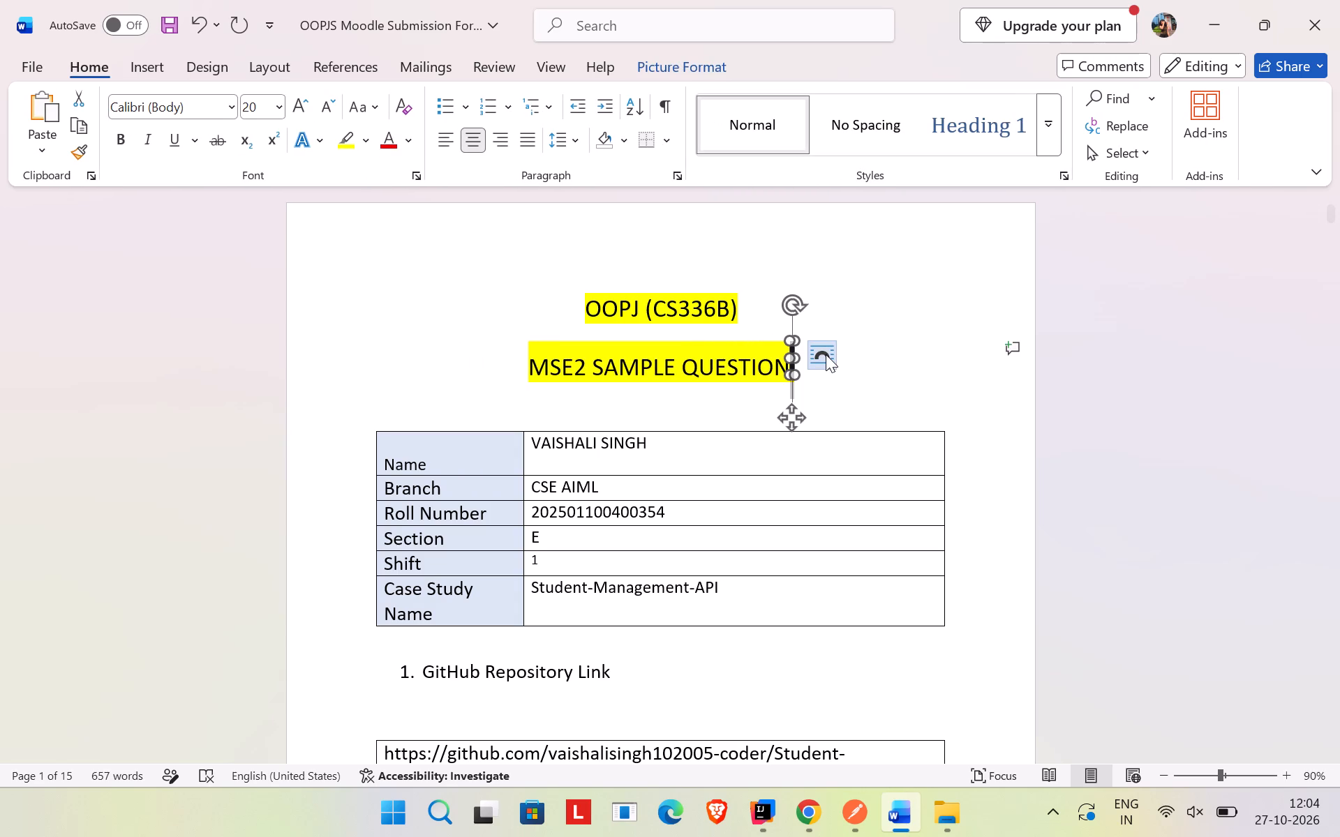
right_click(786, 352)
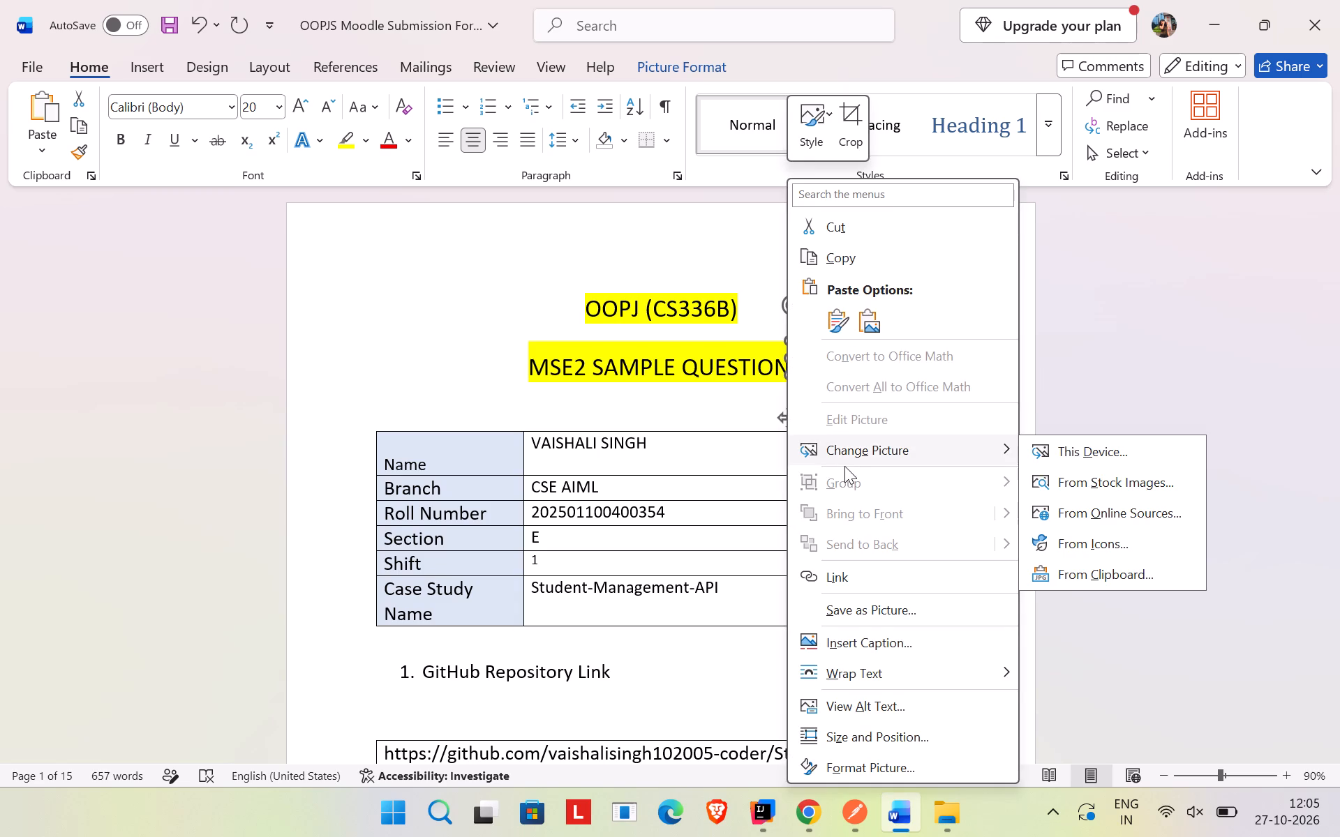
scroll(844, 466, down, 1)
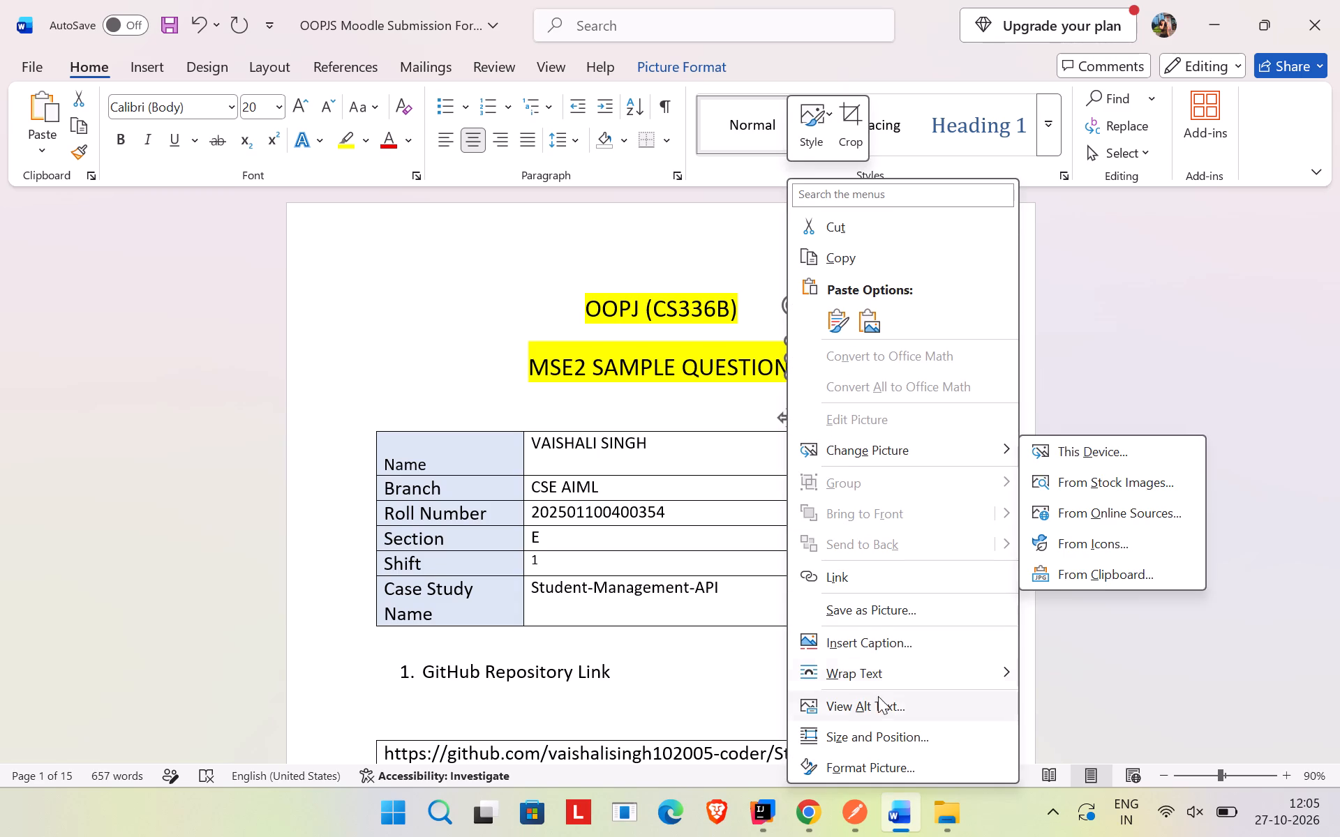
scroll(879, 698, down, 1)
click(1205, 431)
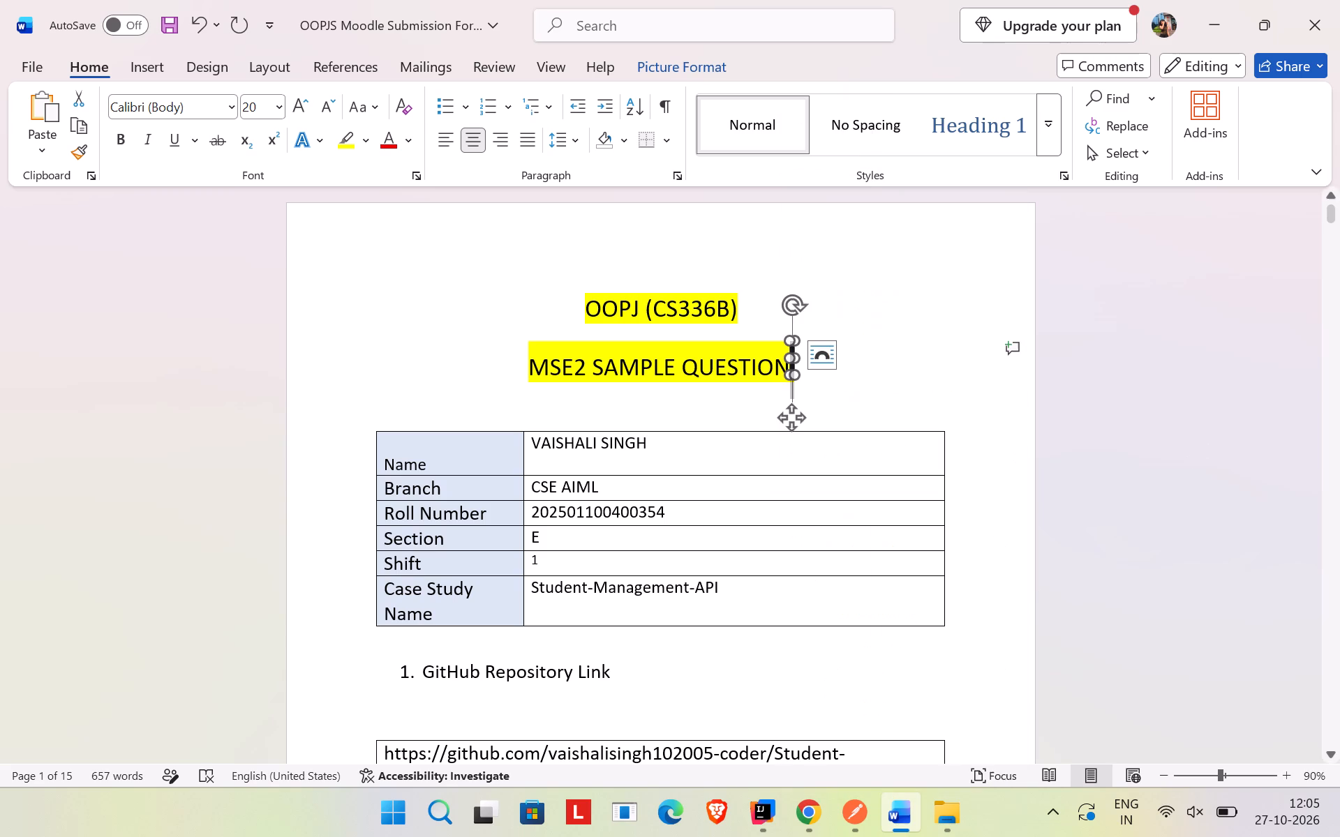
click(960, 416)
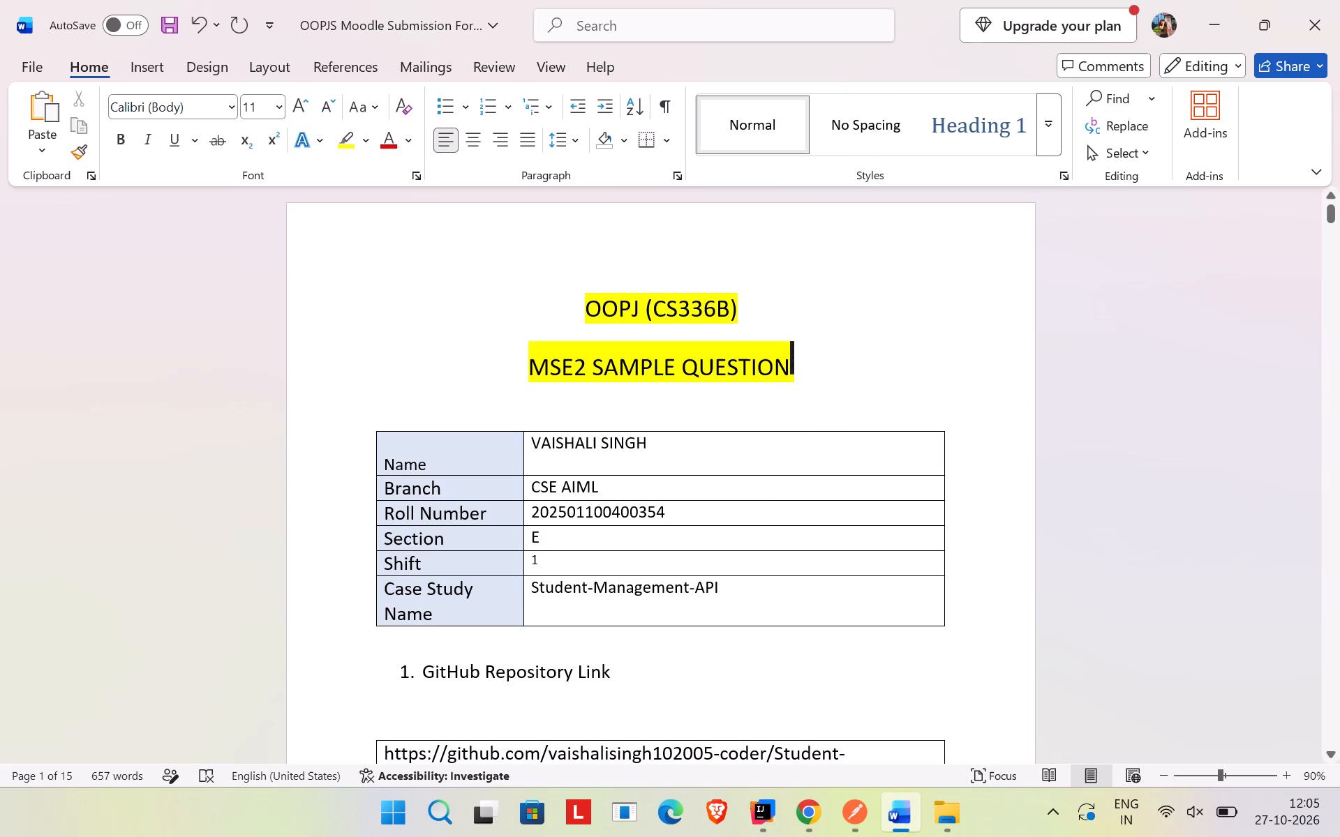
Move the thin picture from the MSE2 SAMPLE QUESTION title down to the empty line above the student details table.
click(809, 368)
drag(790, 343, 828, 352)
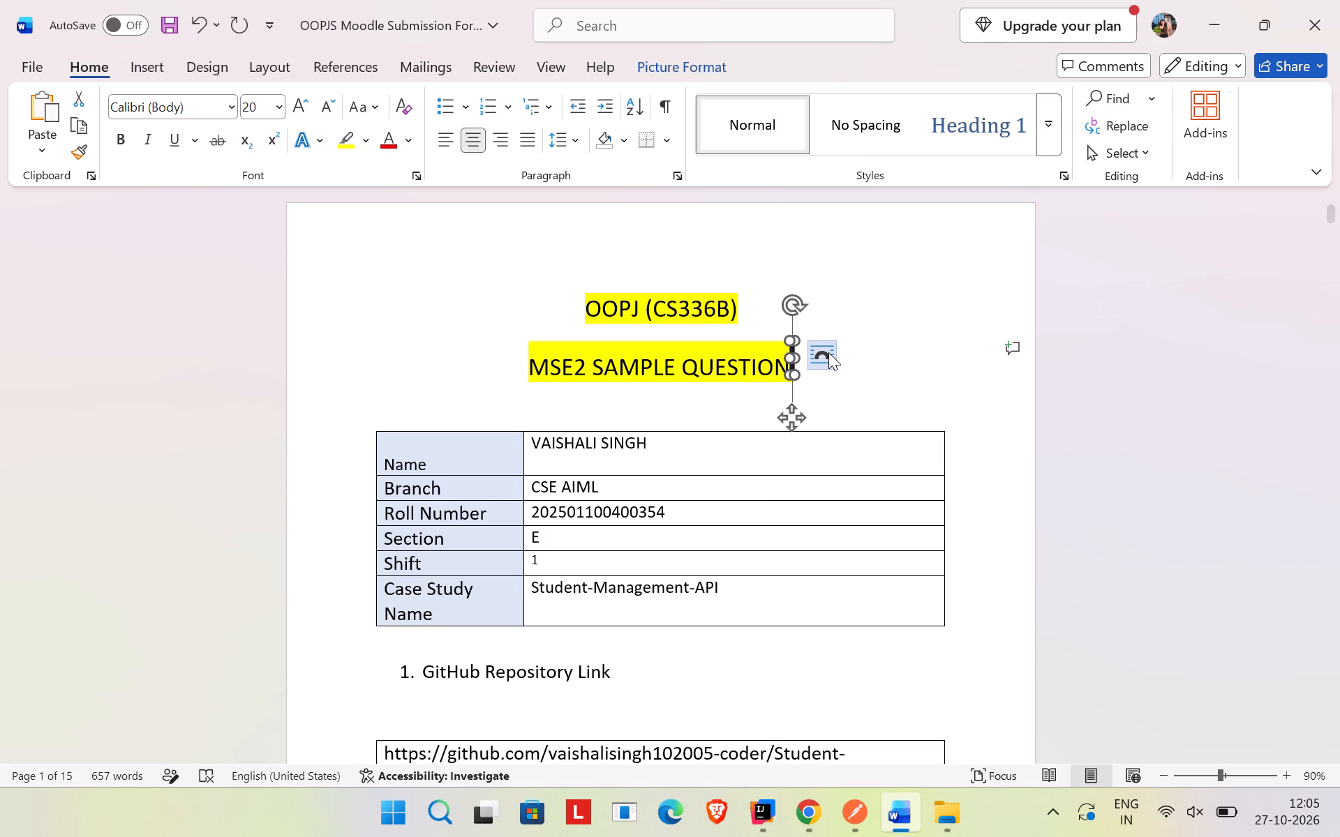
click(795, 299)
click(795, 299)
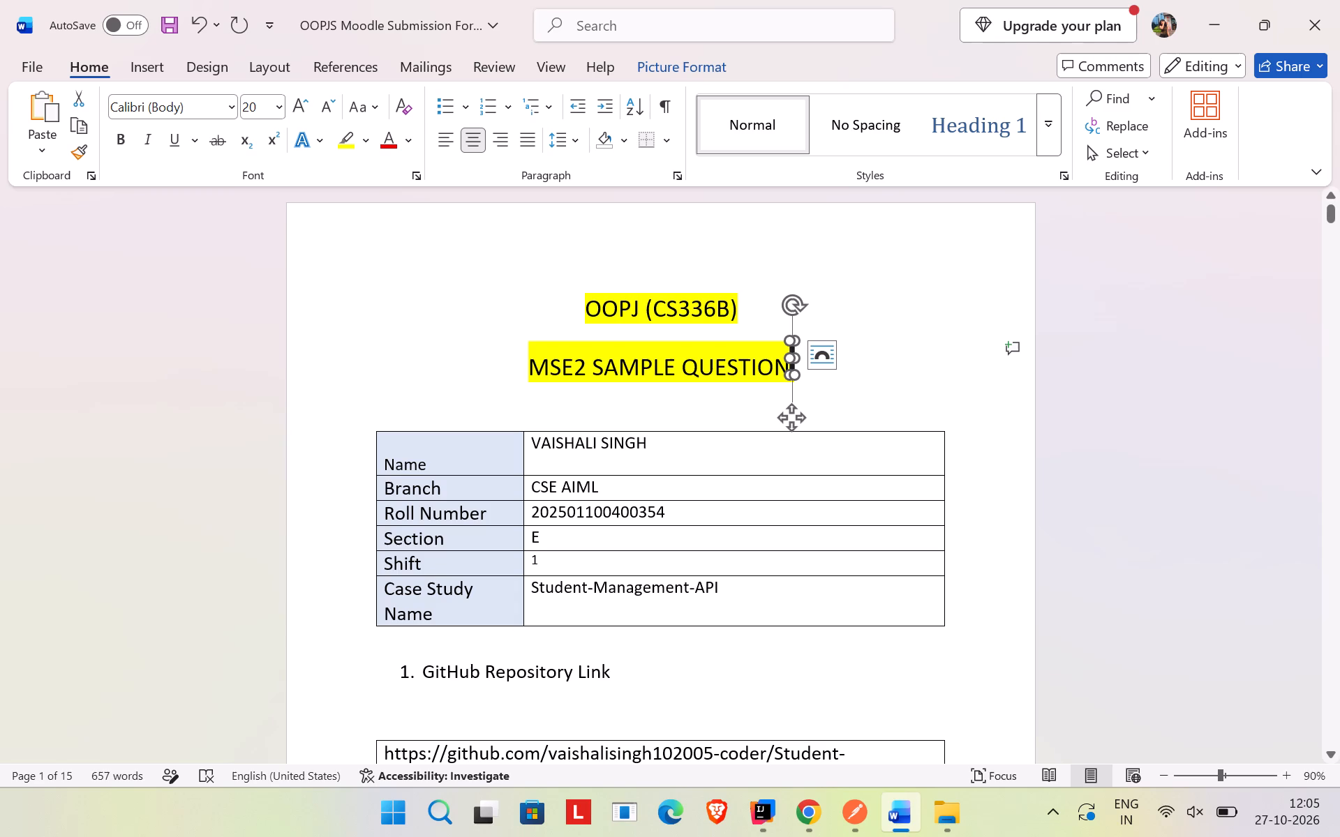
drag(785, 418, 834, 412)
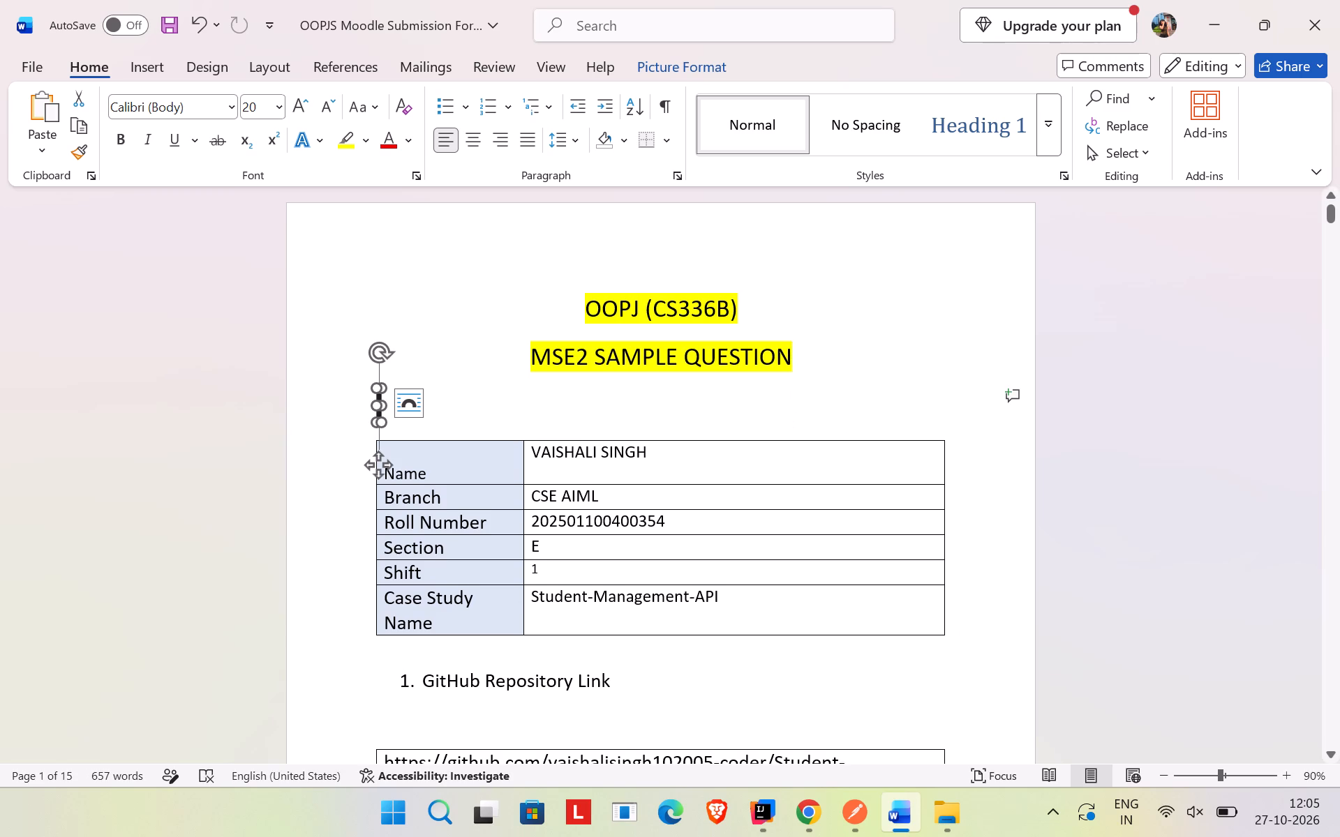
Undo the move, the resizes and the insertion of the picture beside the MSE2 SAMPLE QUESTION title.
key(ctrl+z)
key(ctrl+z)
key(ctrl+z)
key(ctrl+z)
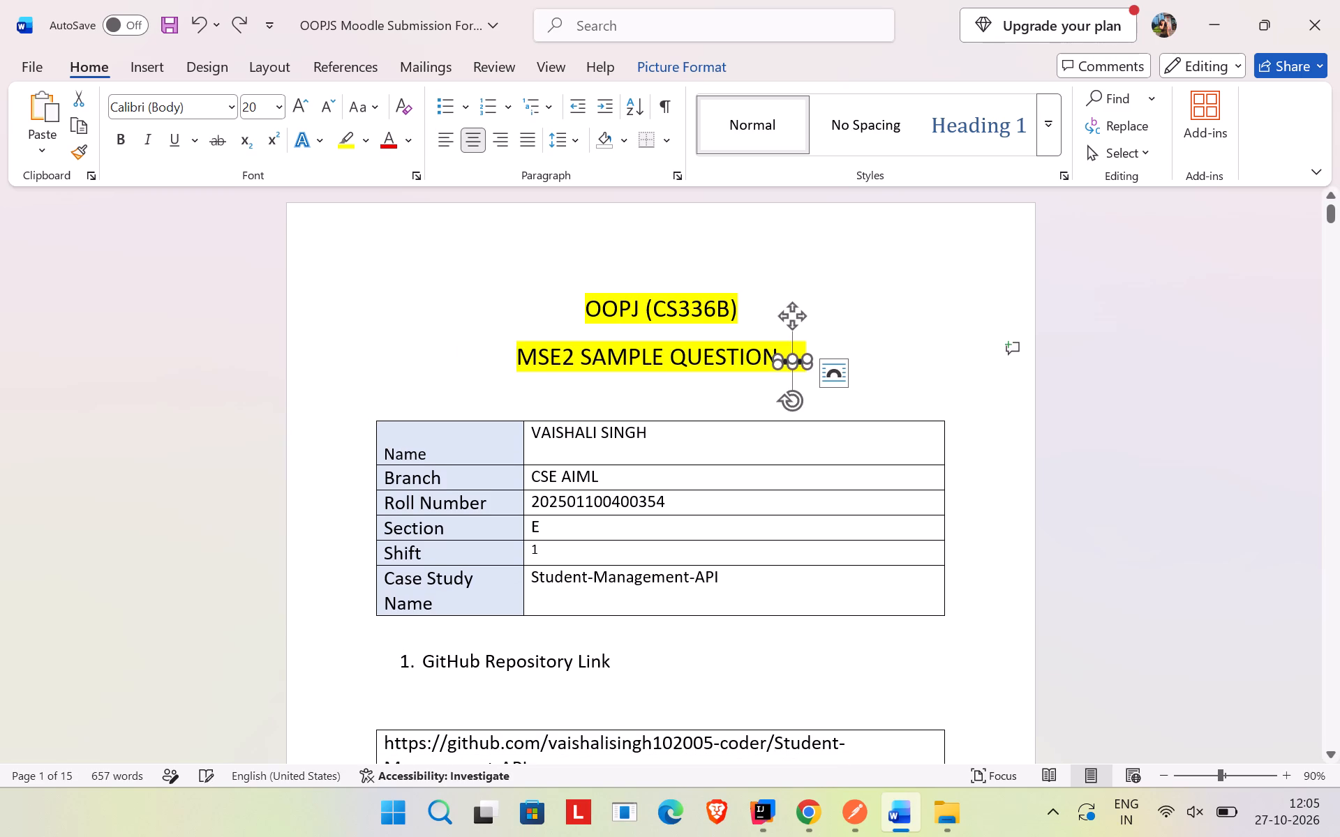
key(ctrl+z)
key(ctrl+z)
key(ctrl+z)
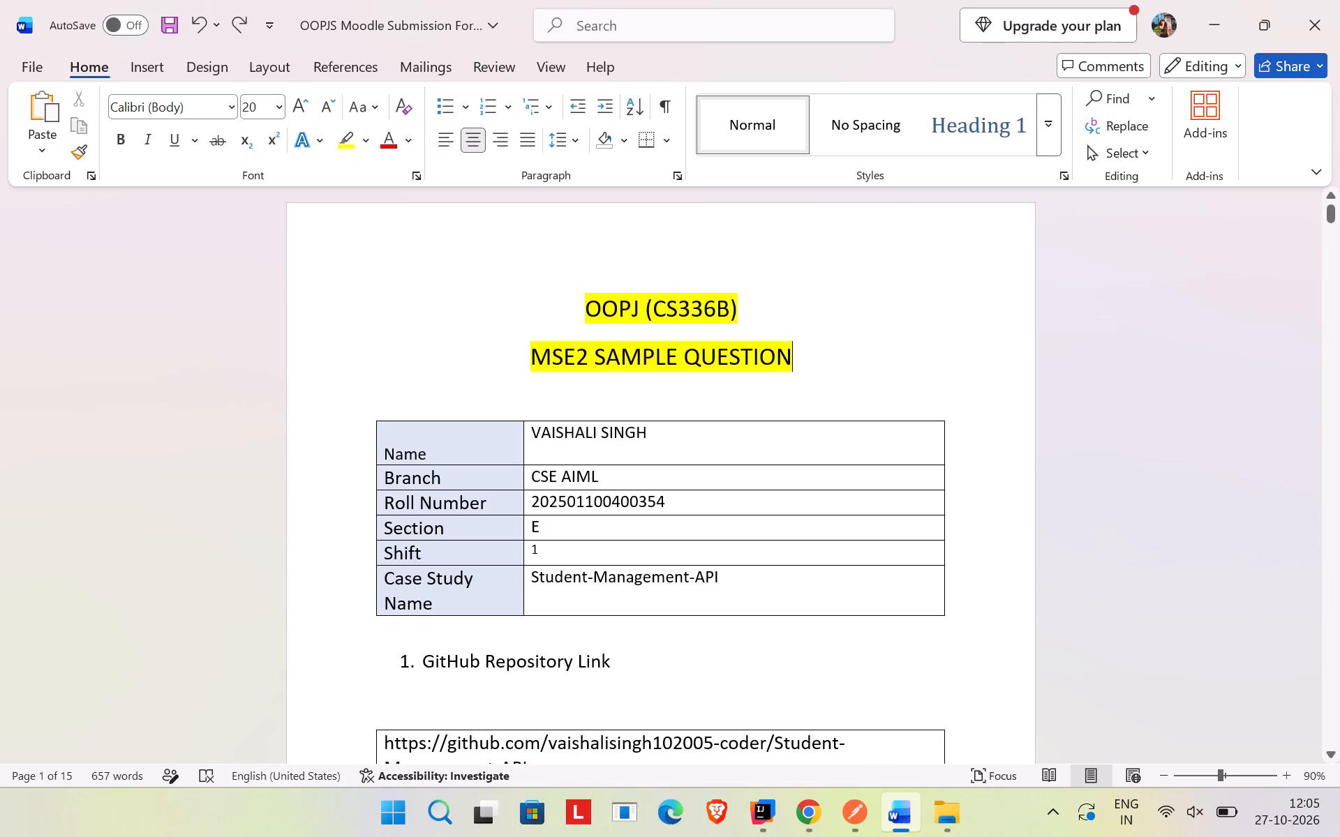
Paste the copied Student class screenshot on a new line above heading 4, Screenshot of Intellij Project Structure.
scroll(715, 601, down, 13)
scroll(715, 601, down, 8)
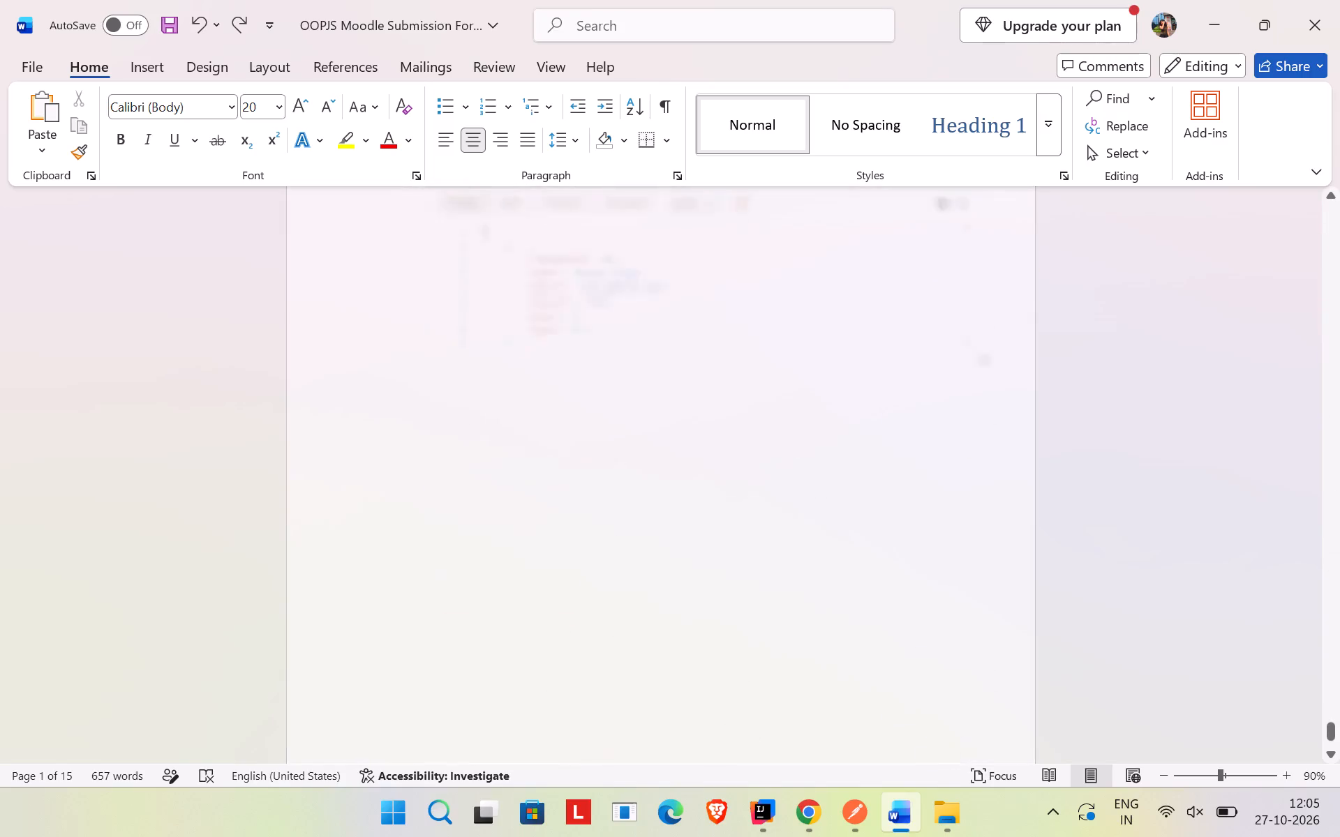
scroll(715, 601, down, 1)
click(751, 294)
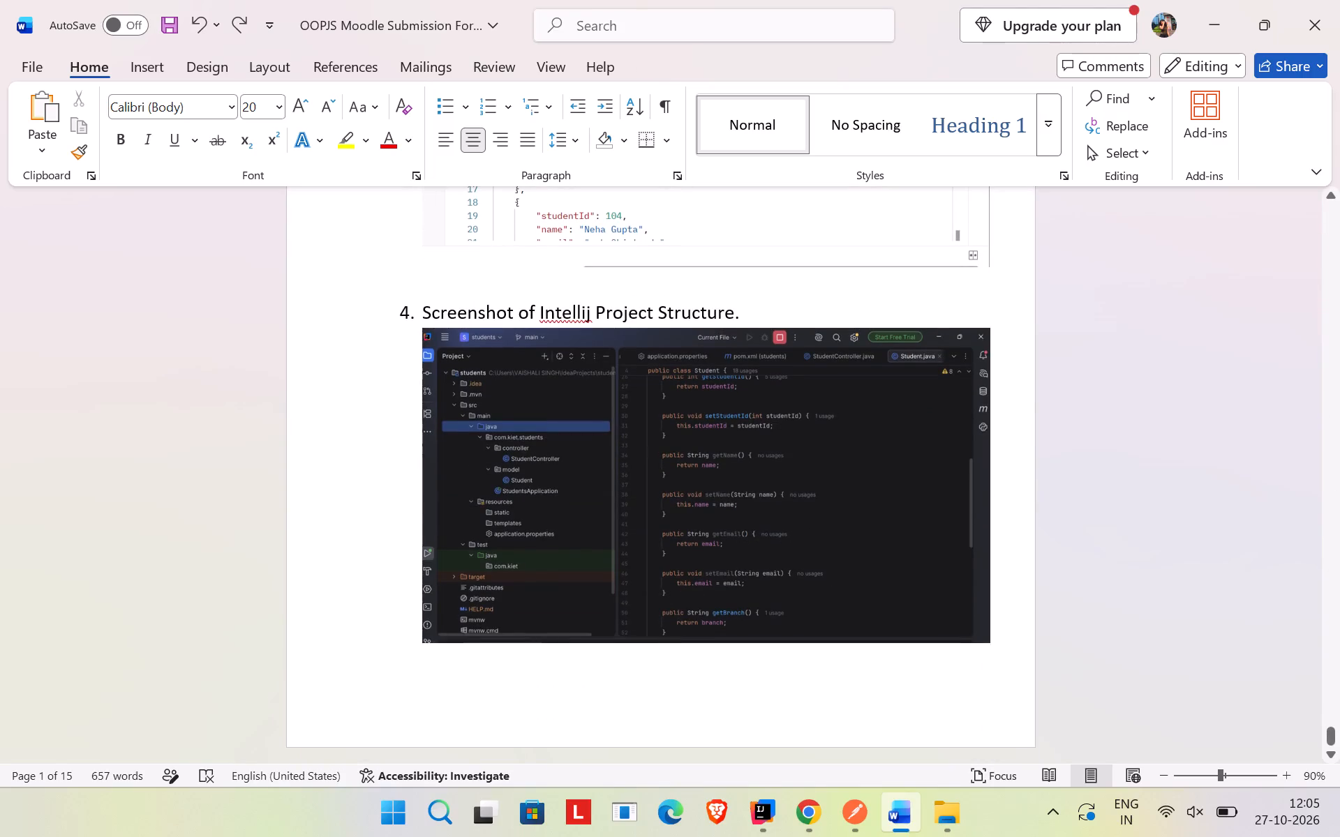
key(Return)
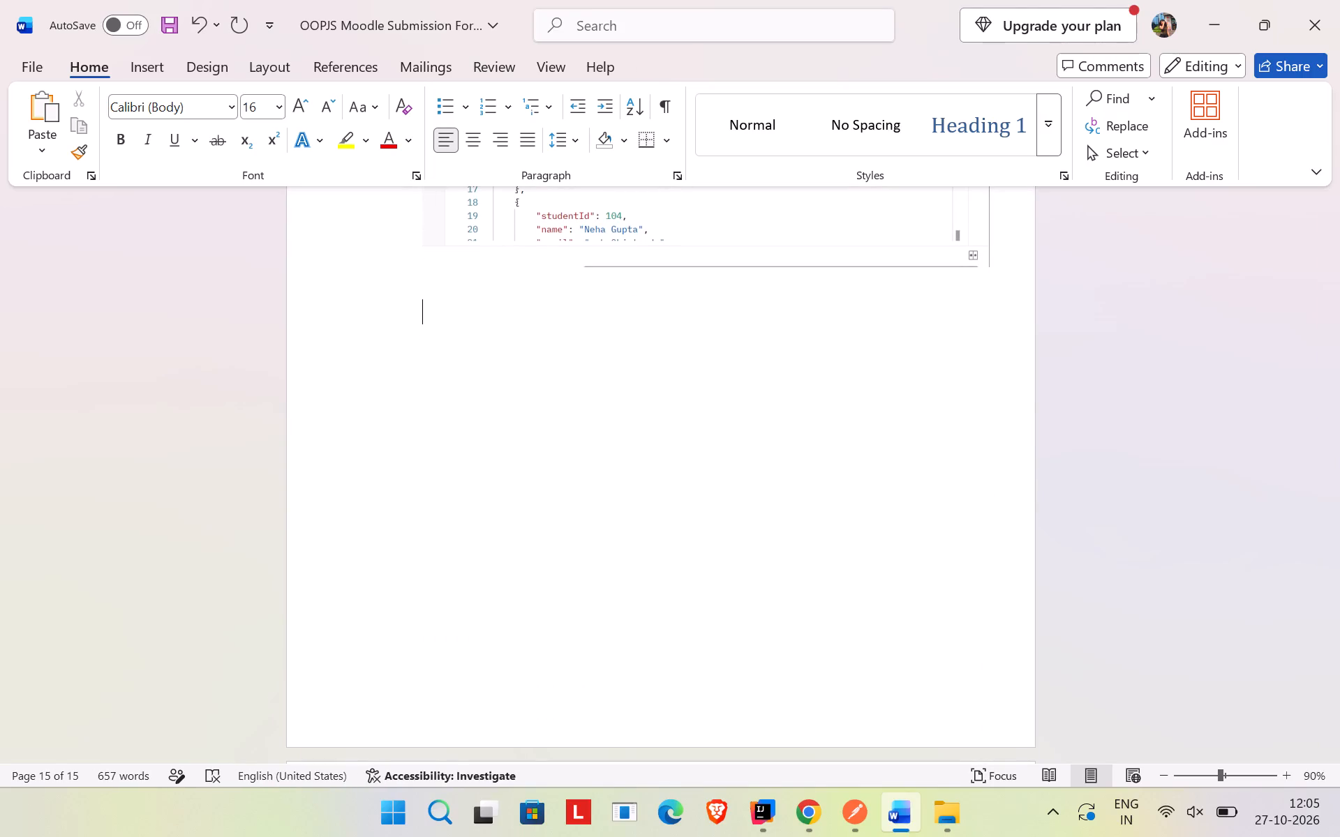
scroll(751, 294, up, 1)
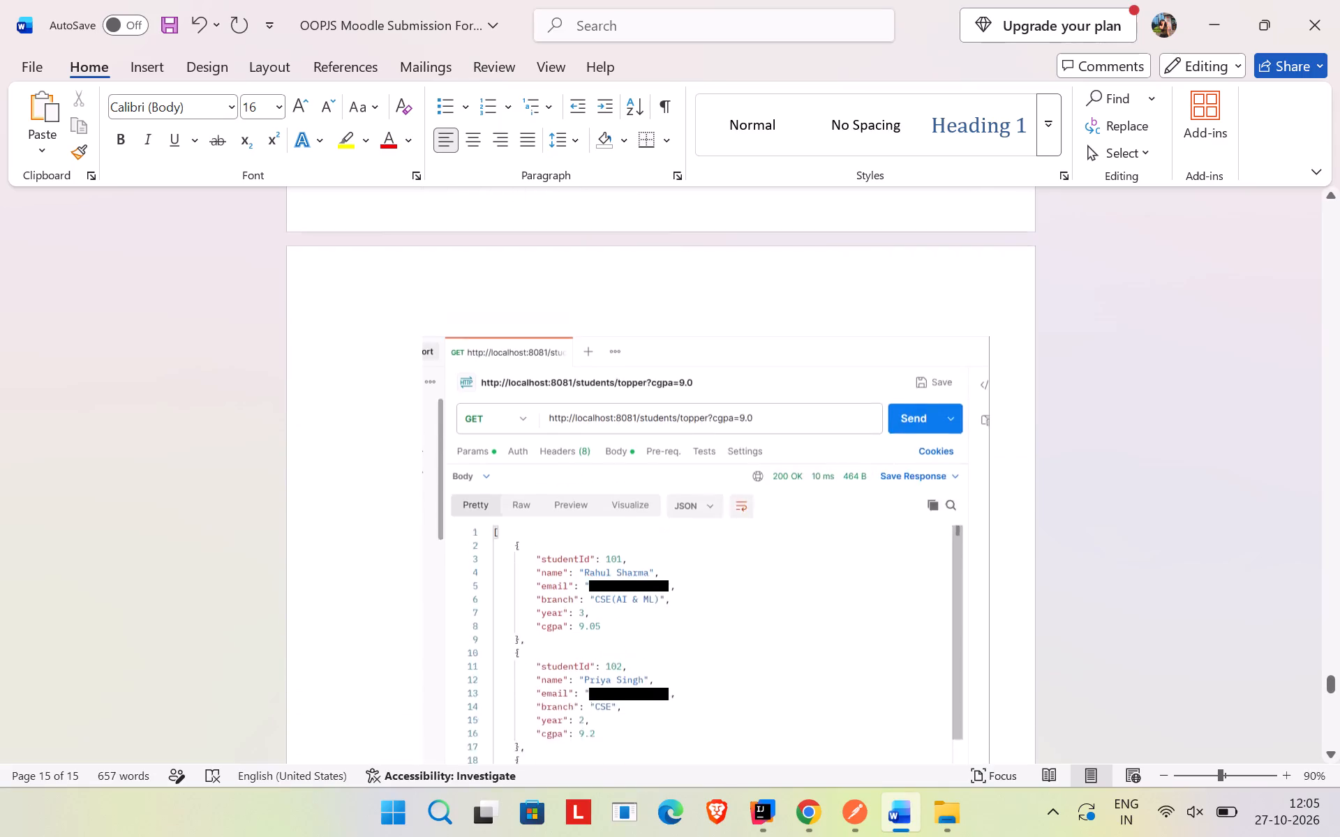
scroll(751, 294, down, 2)
key(ctrl+v)
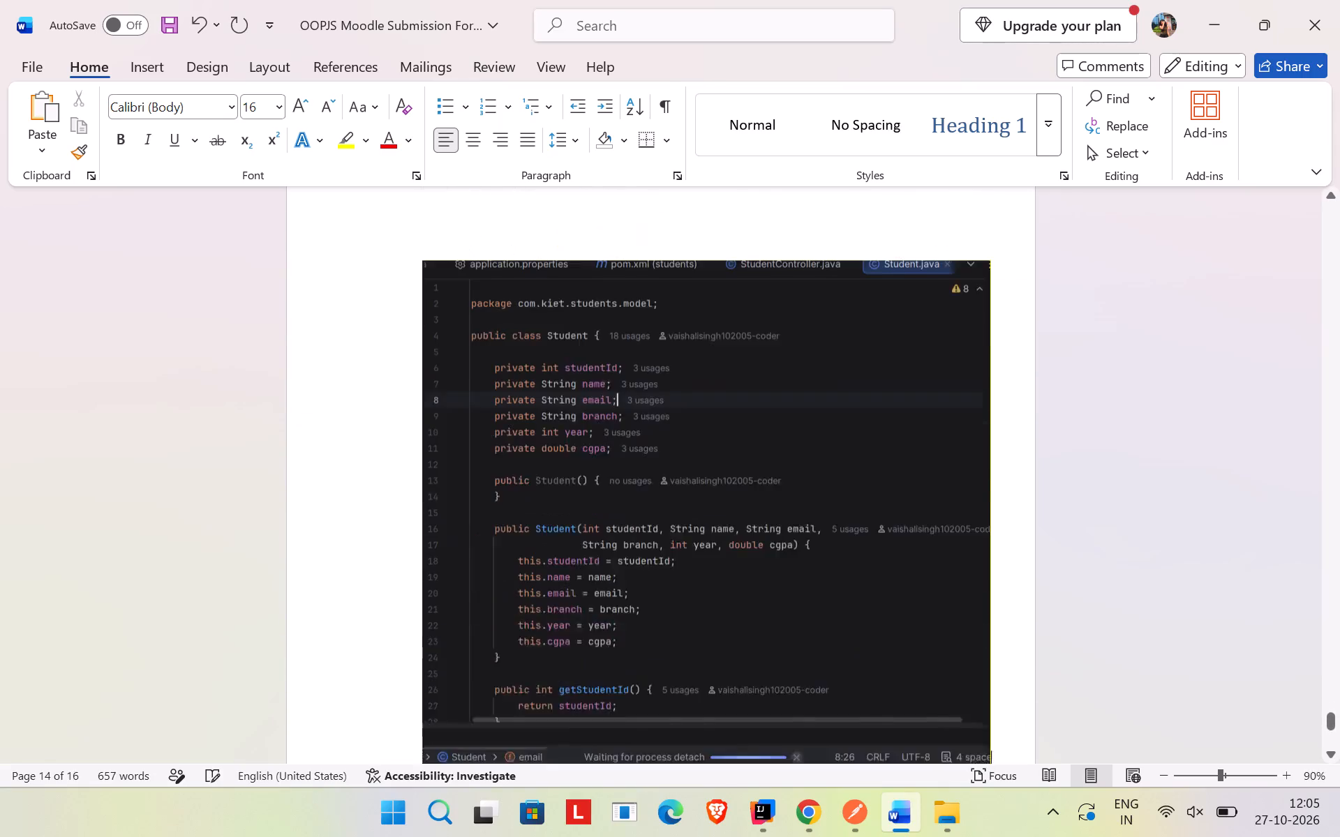
scroll(751, 294, down, 1)
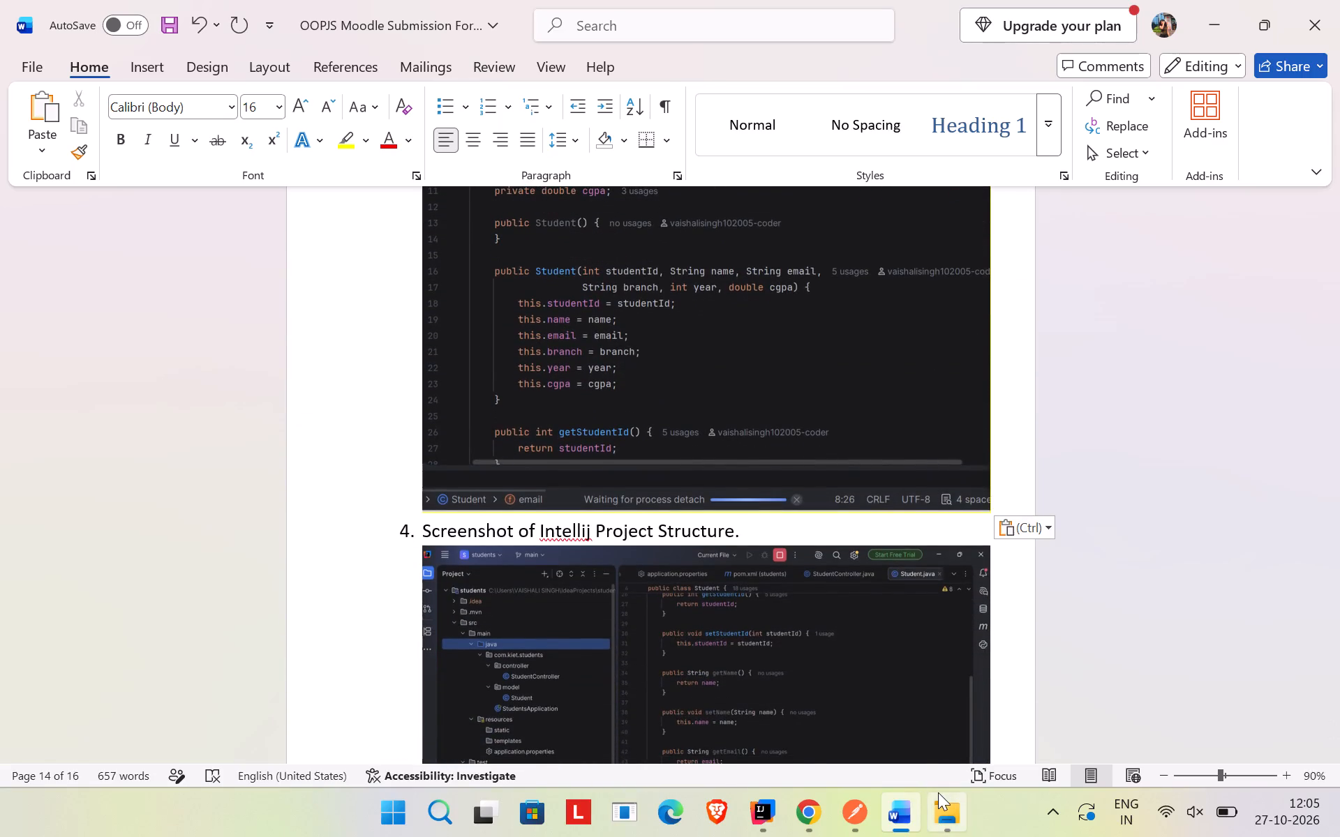
click(938, 792)
drag(469, 702, 734, 693)
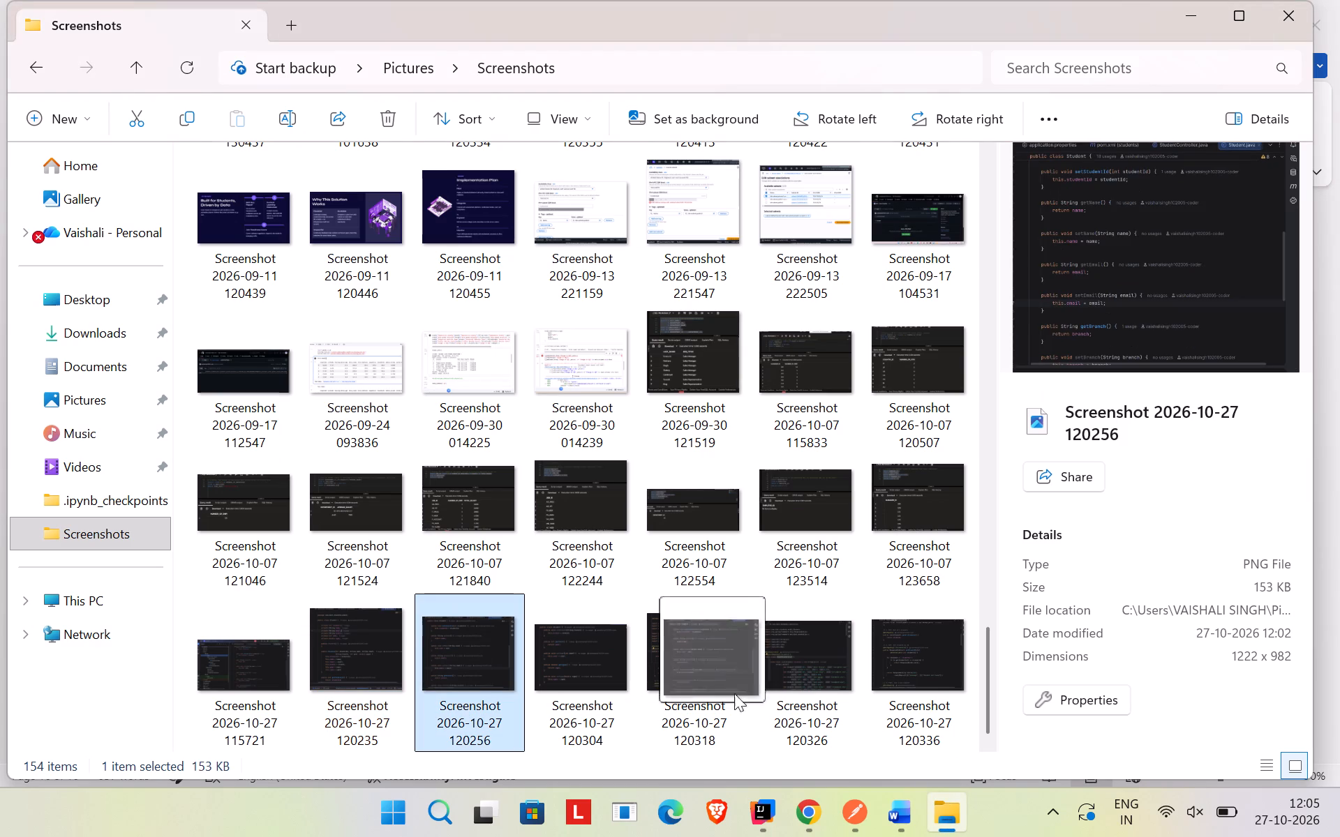
drag(734, 693, 653, 508)
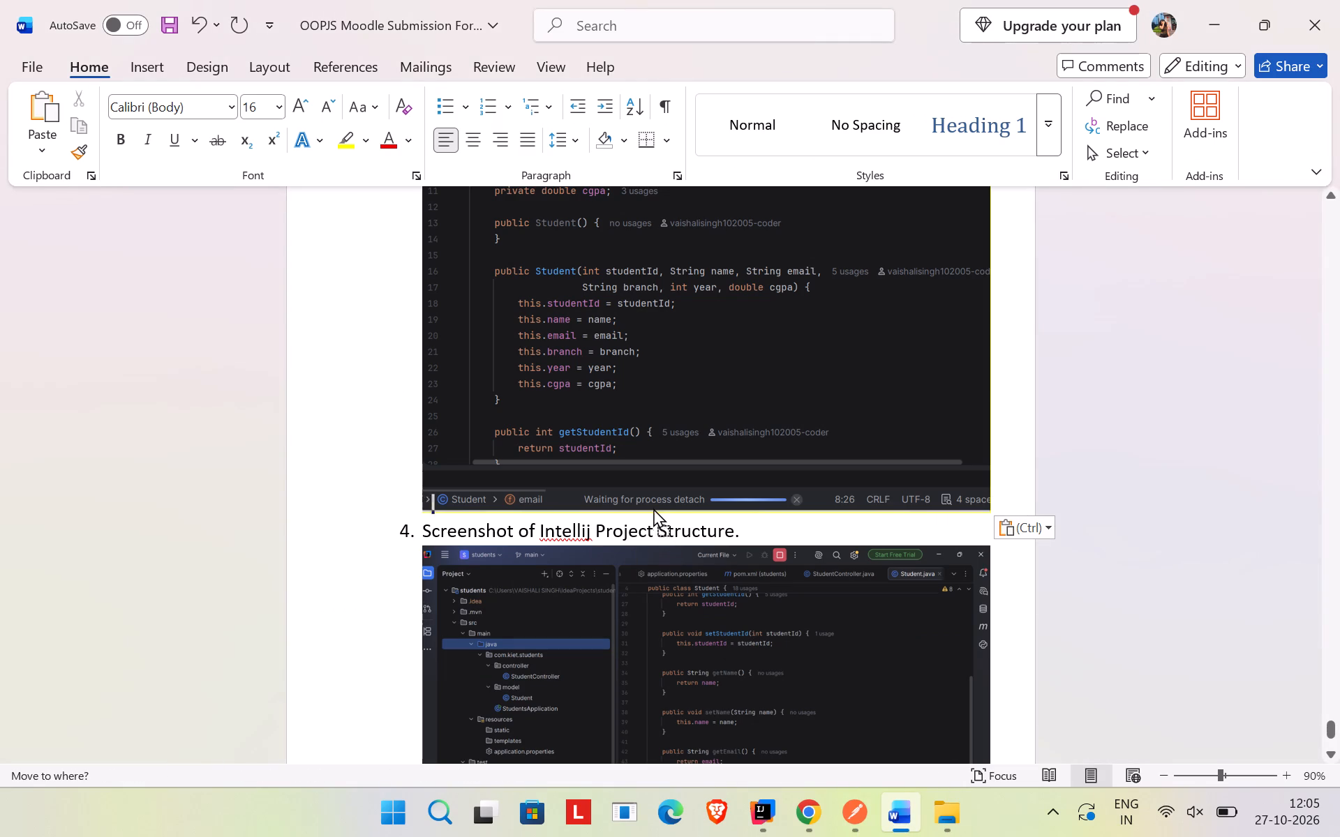
drag(653, 508, 429, 502)
scroll(429, 502, down, 5)
scroll(429, 502, up, 1)
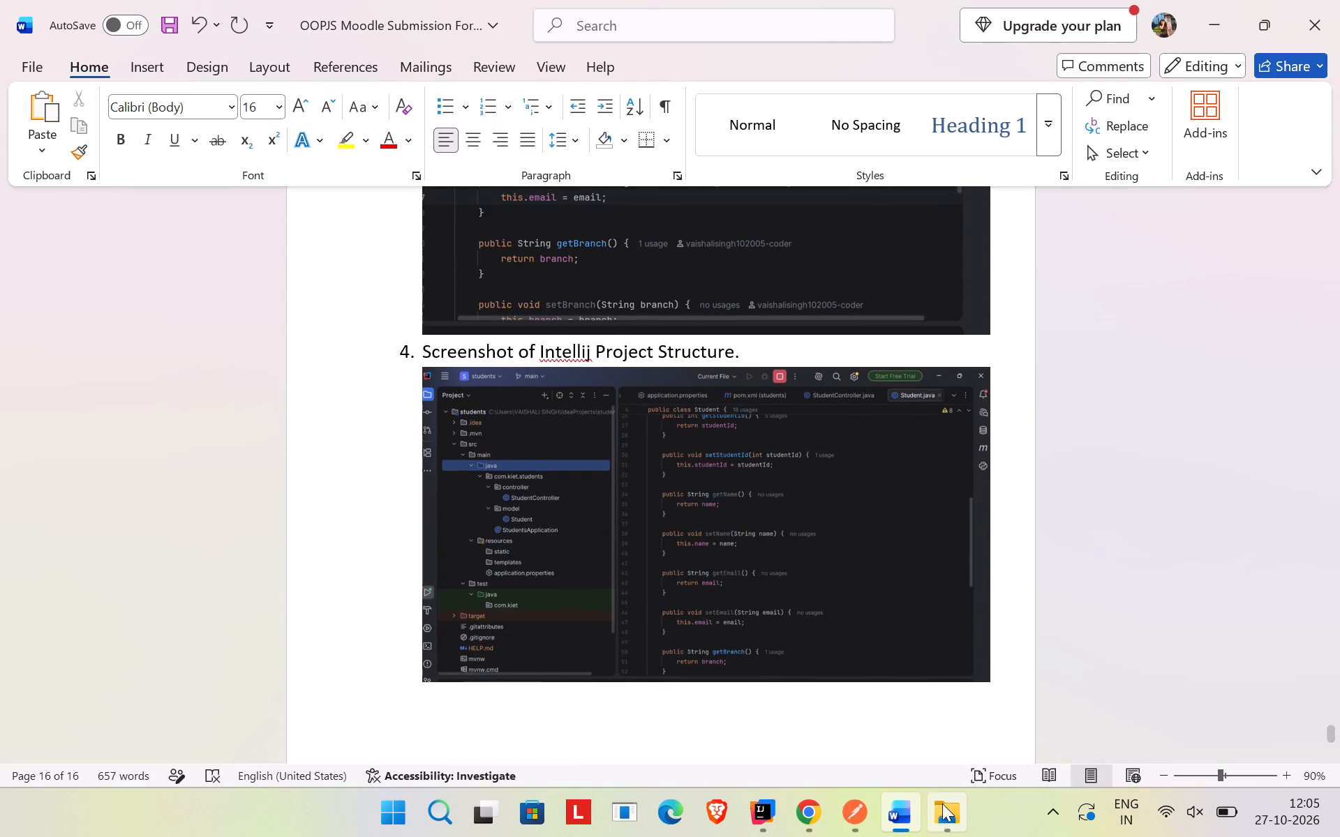
click(941, 813)
drag(557, 680, 860, 711)
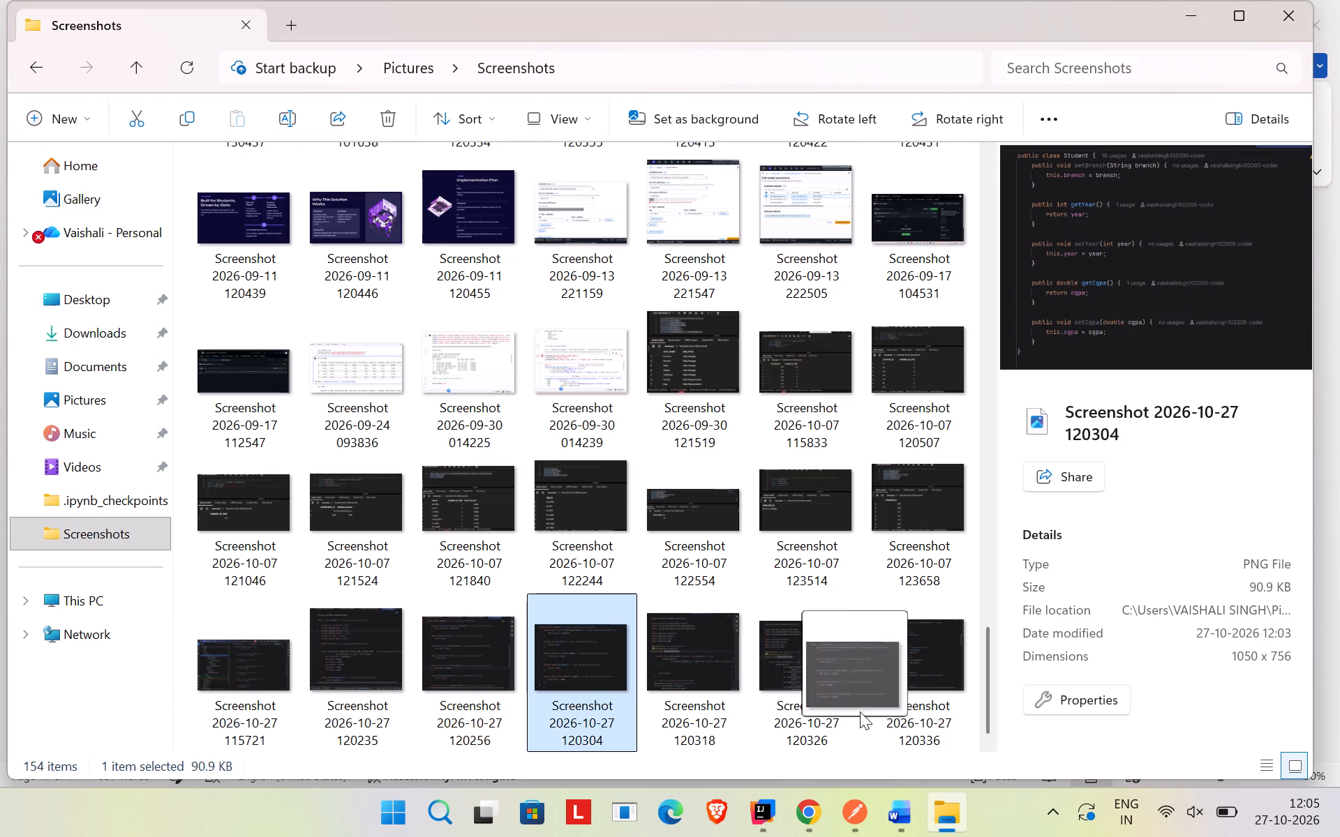
drag(860, 711, 463, 337)
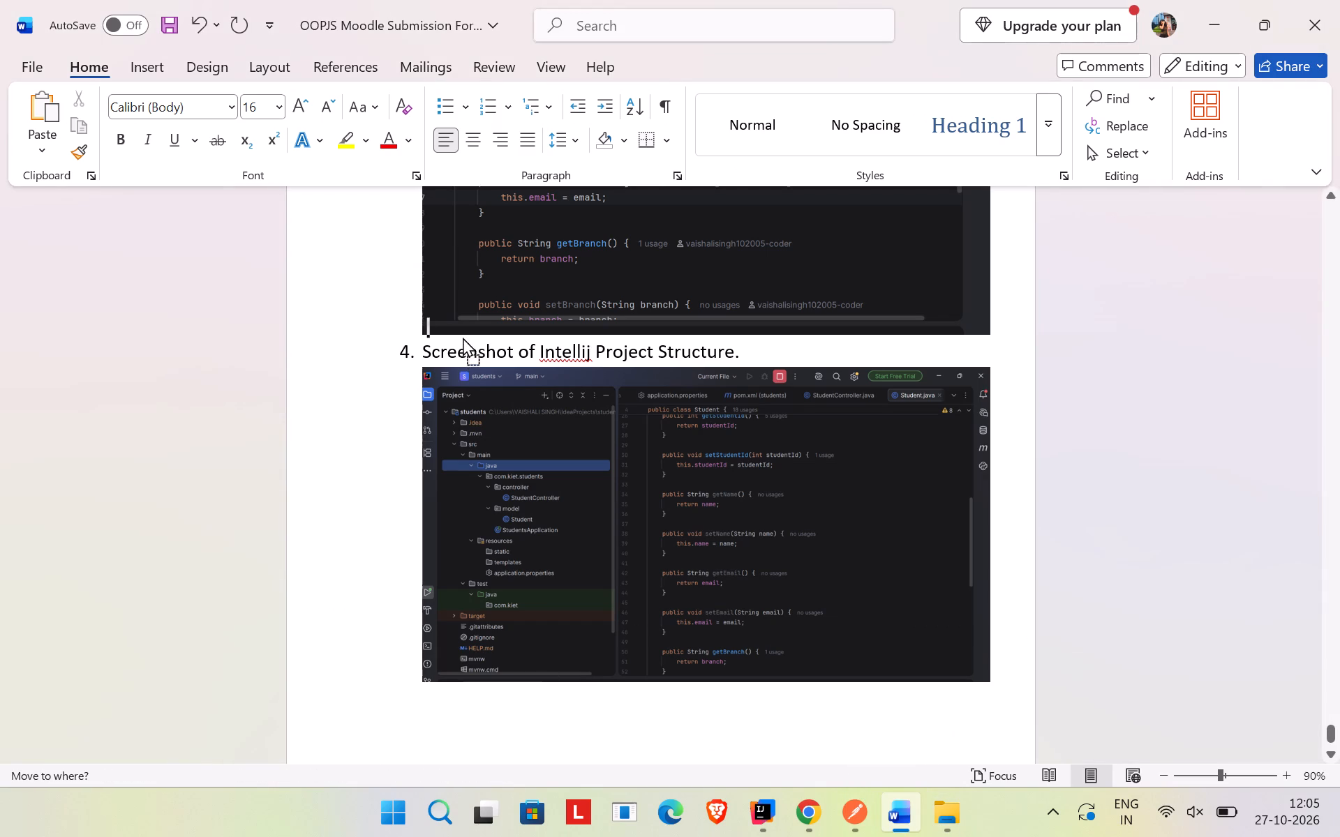
drag(463, 337, 458, 334)
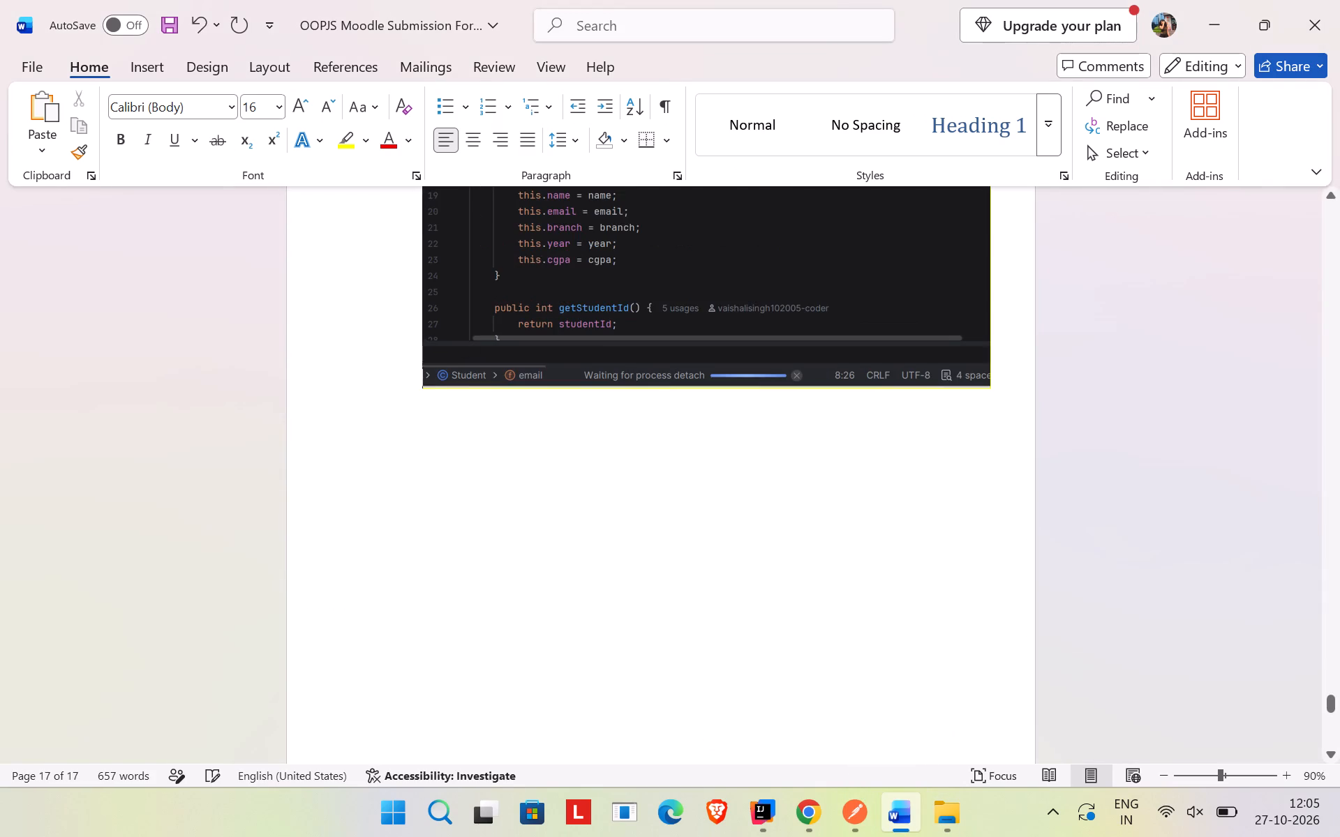
scroll(458, 334, down, 4)
scroll(458, 334, up, 1)
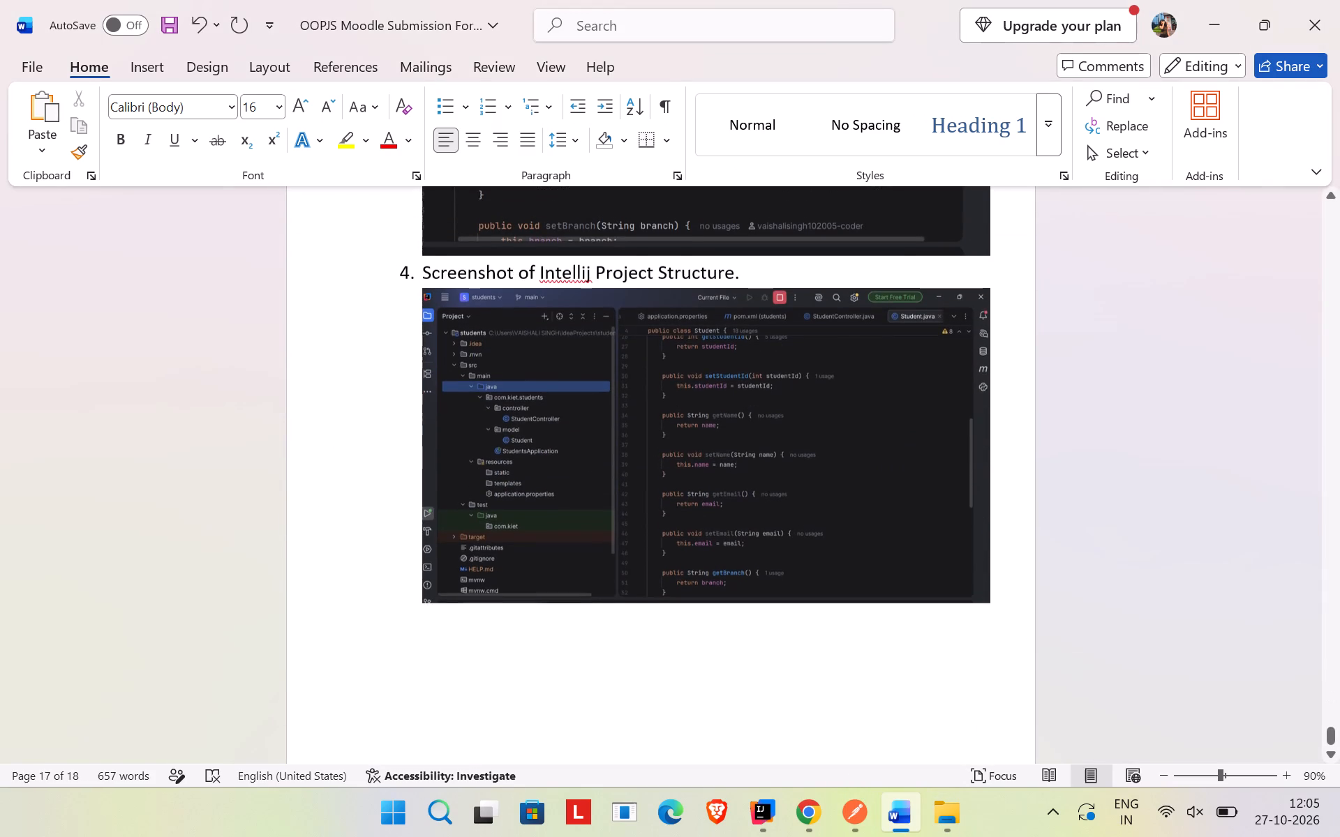
scroll(458, 334, up, 1)
click(932, 818)
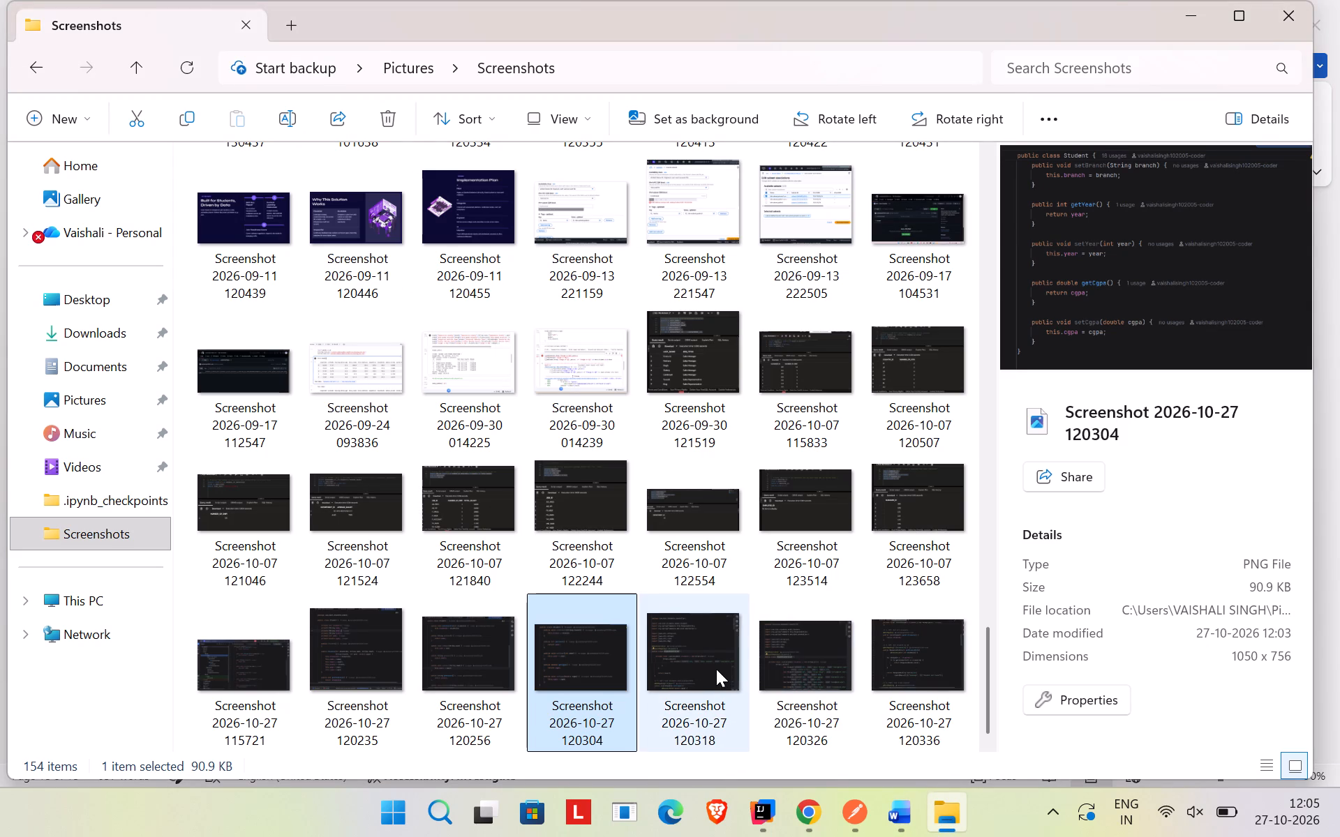
drag(716, 669, 706, 539)
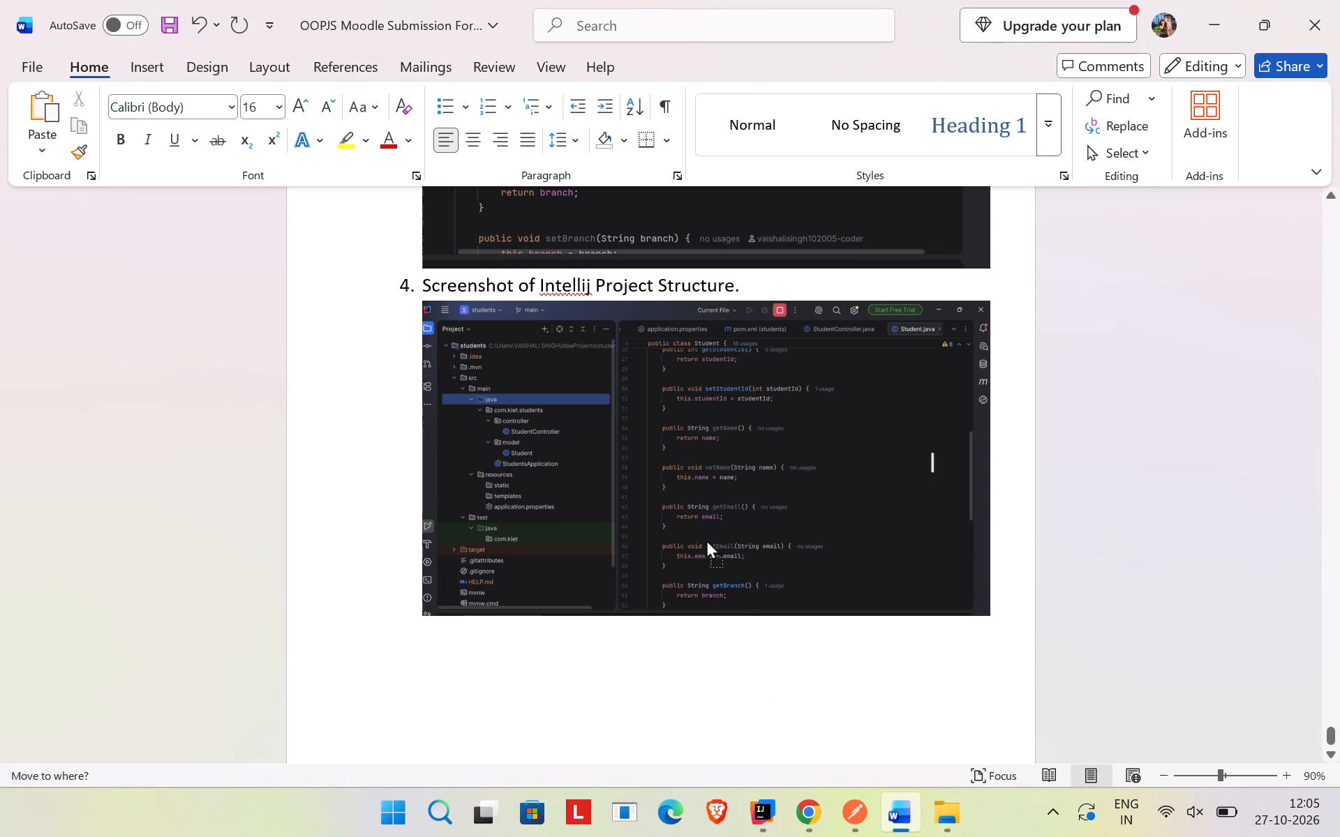
drag(706, 539, 484, 262)
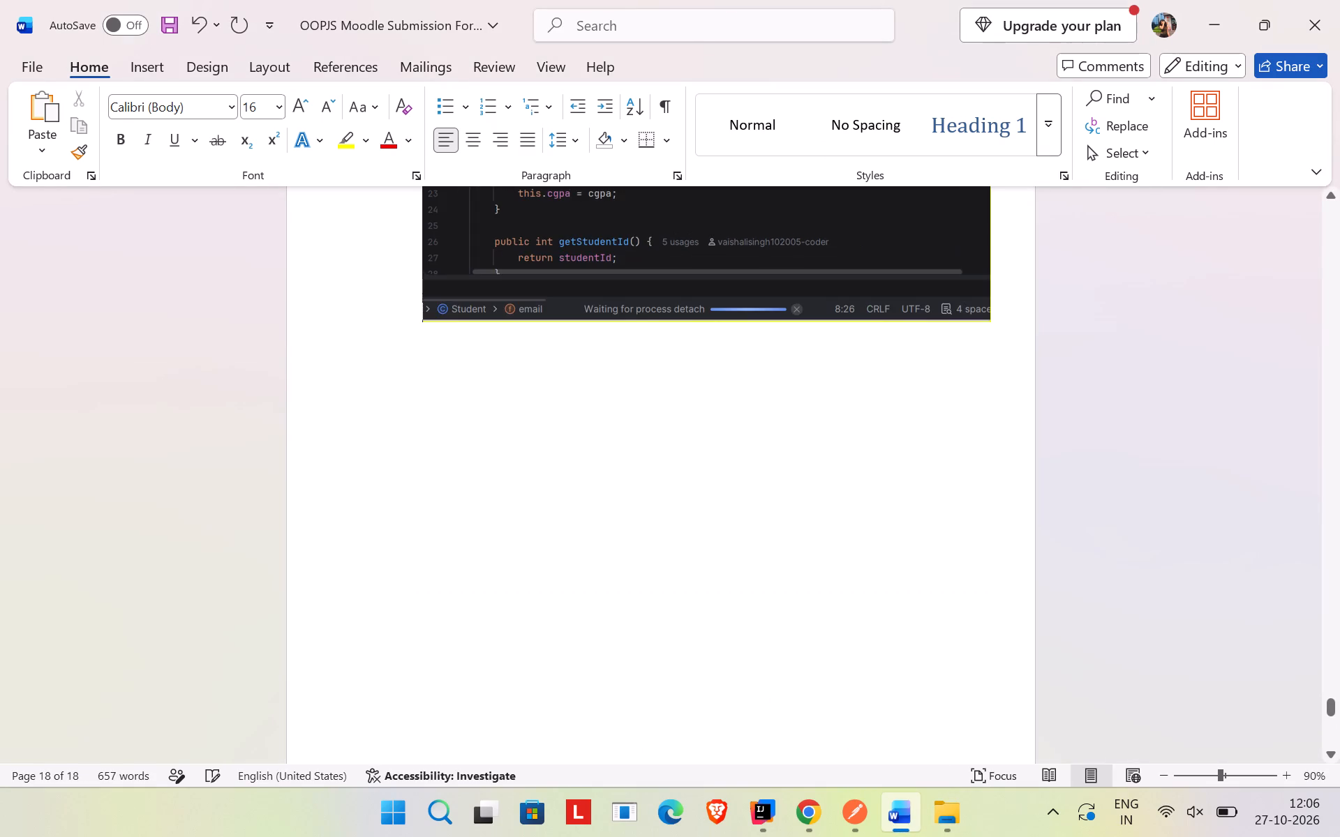
scroll(484, 262, down, 5)
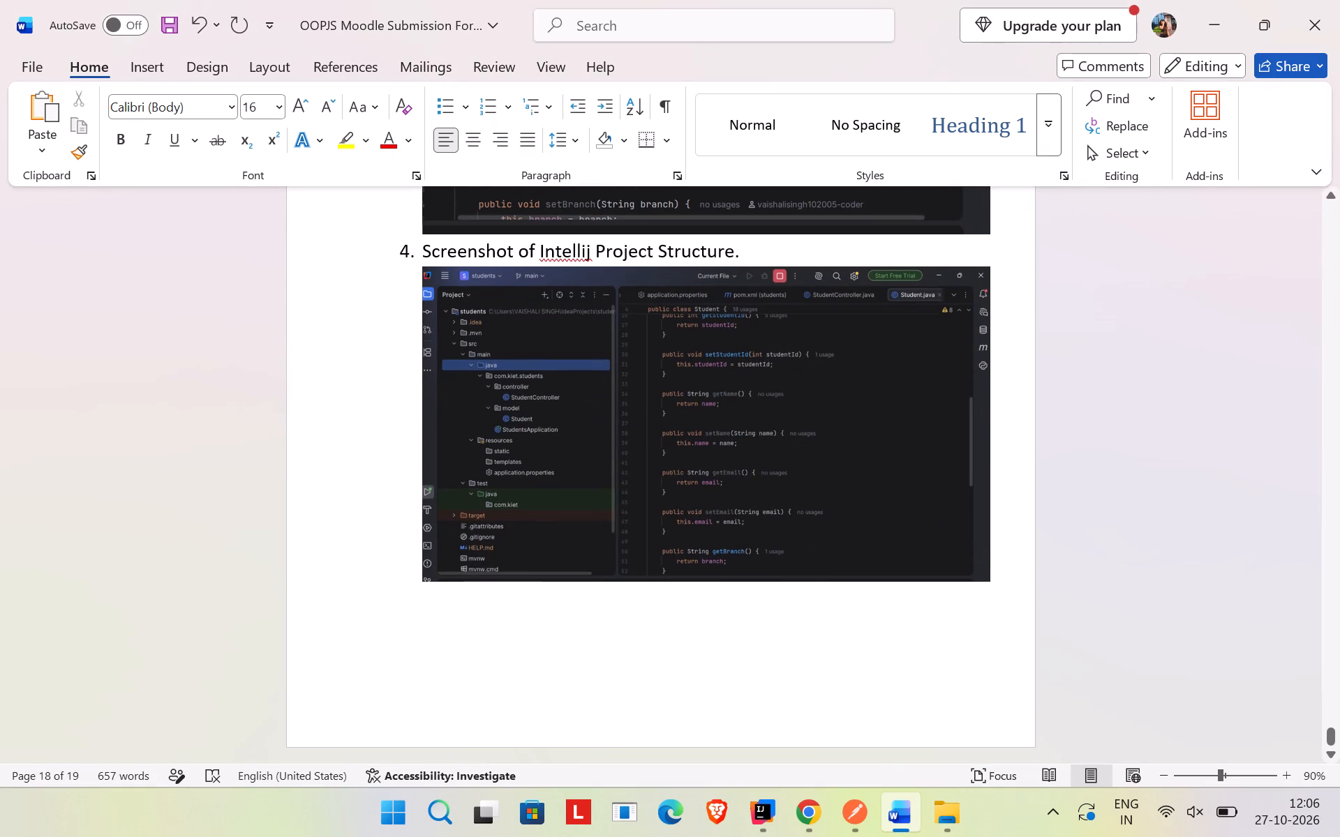
click(936, 808)
drag(807, 674, 462, 249)
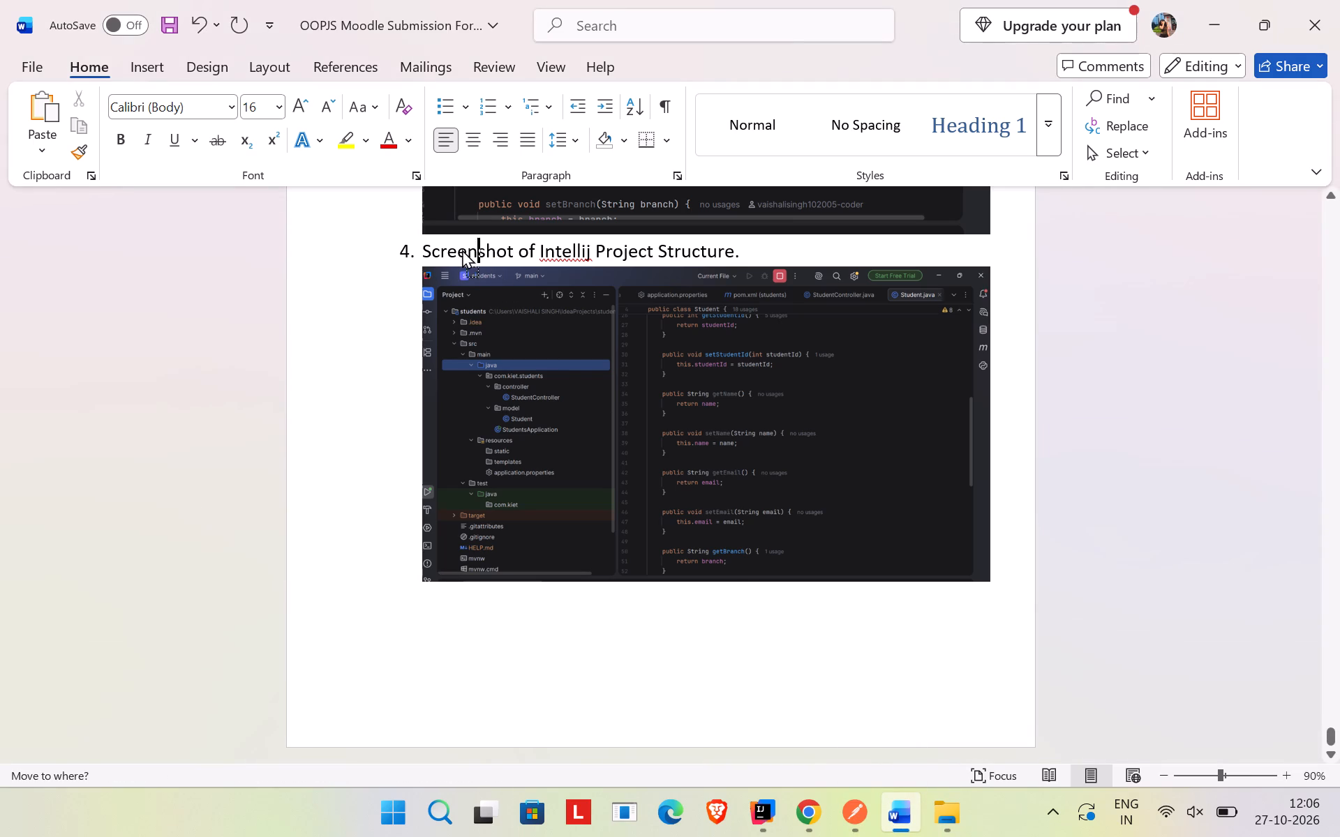
drag(462, 249, 415, 237)
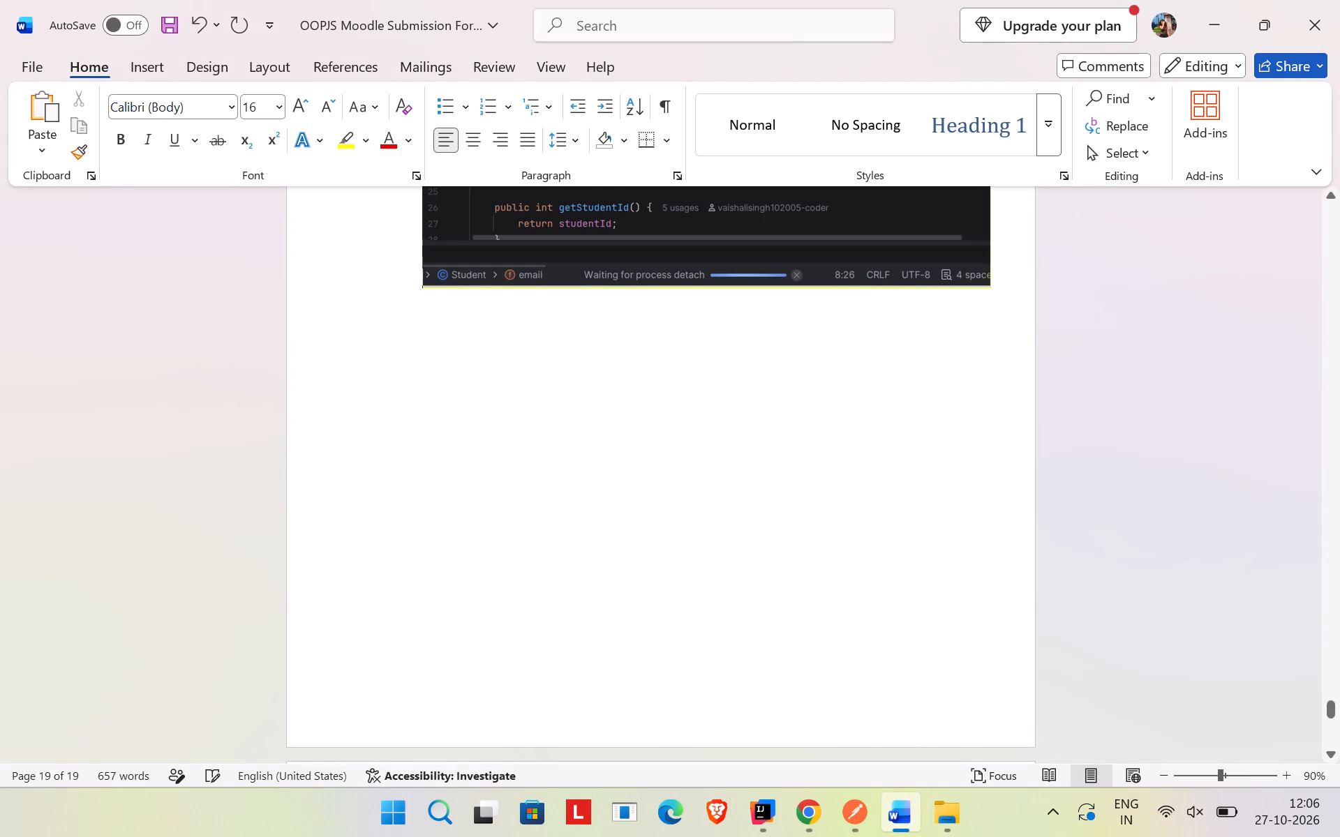
scroll(415, 237, down, 5)
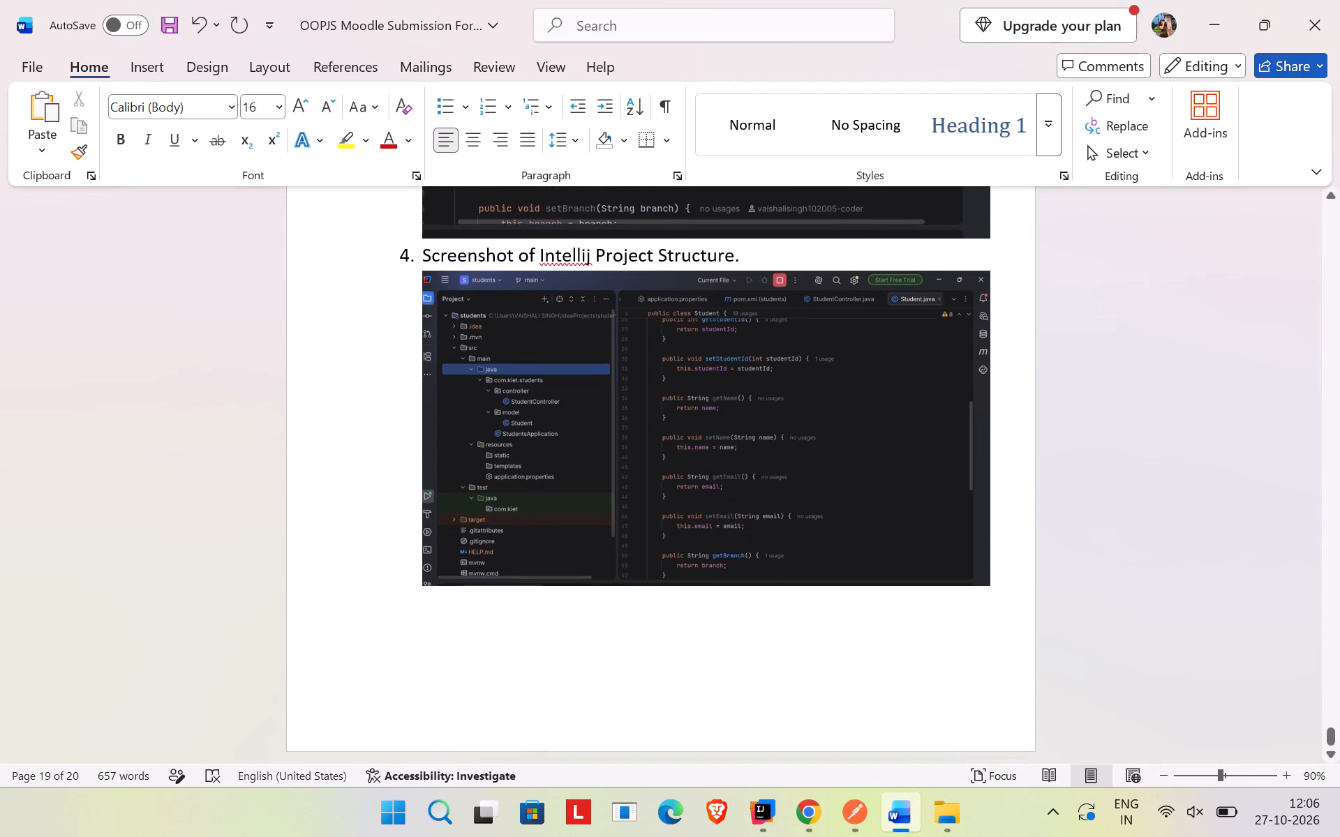
click(961, 836)
drag(939, 667, 919, 698)
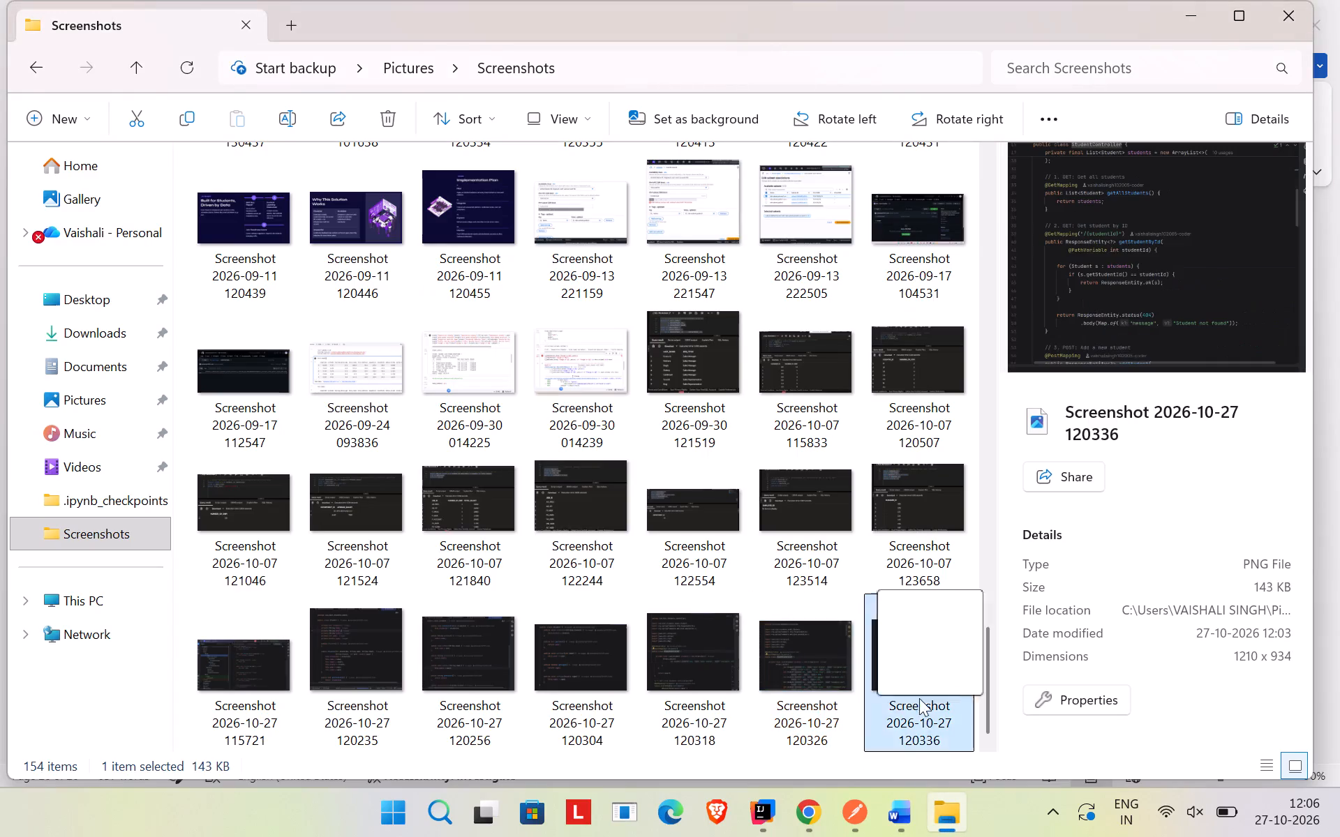
drag(919, 698, 422, 236)
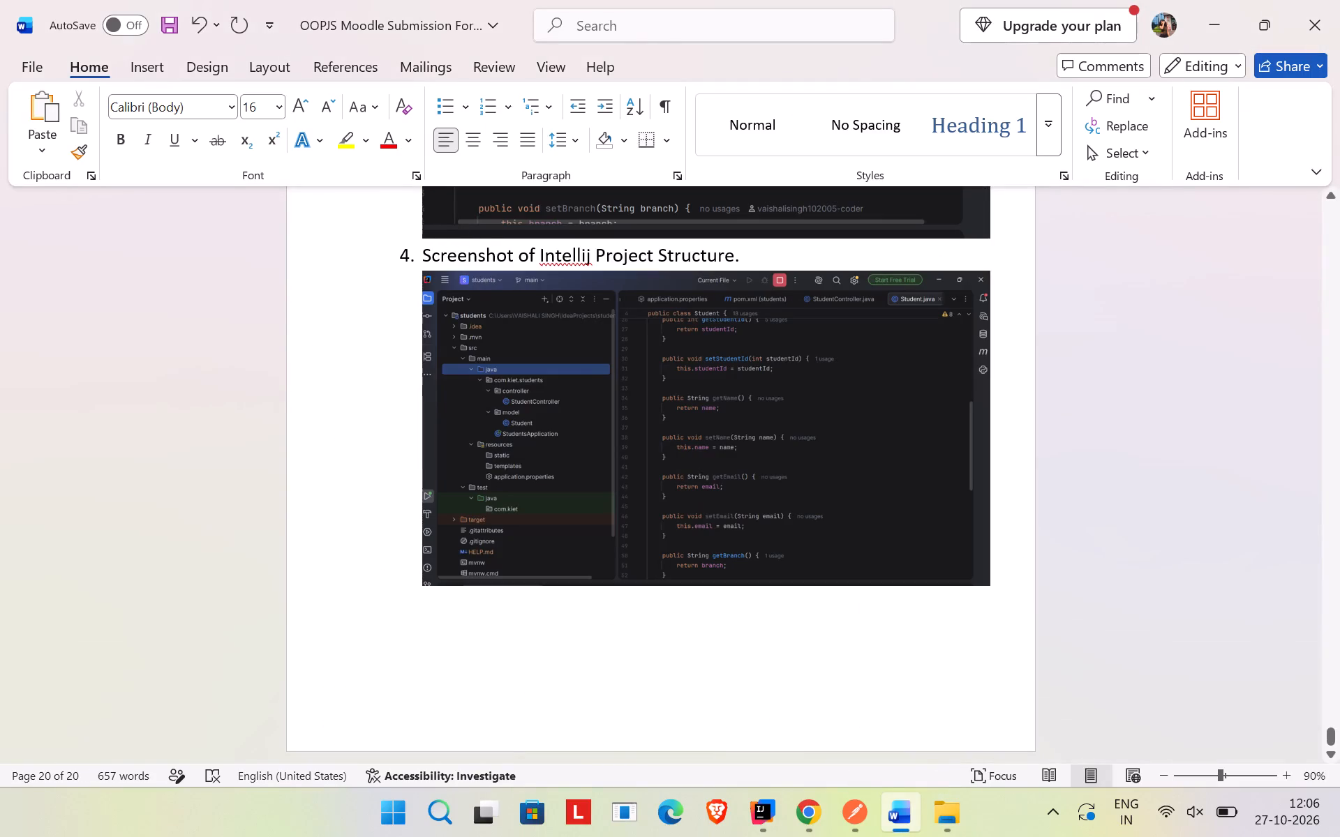
Review the whole submission document, from the student details table through the code and screenshots to the project structure section.
scroll(876, 770, up, 15)
scroll(1078, 407, up, 20)
scroll(1078, 407, up, 1)
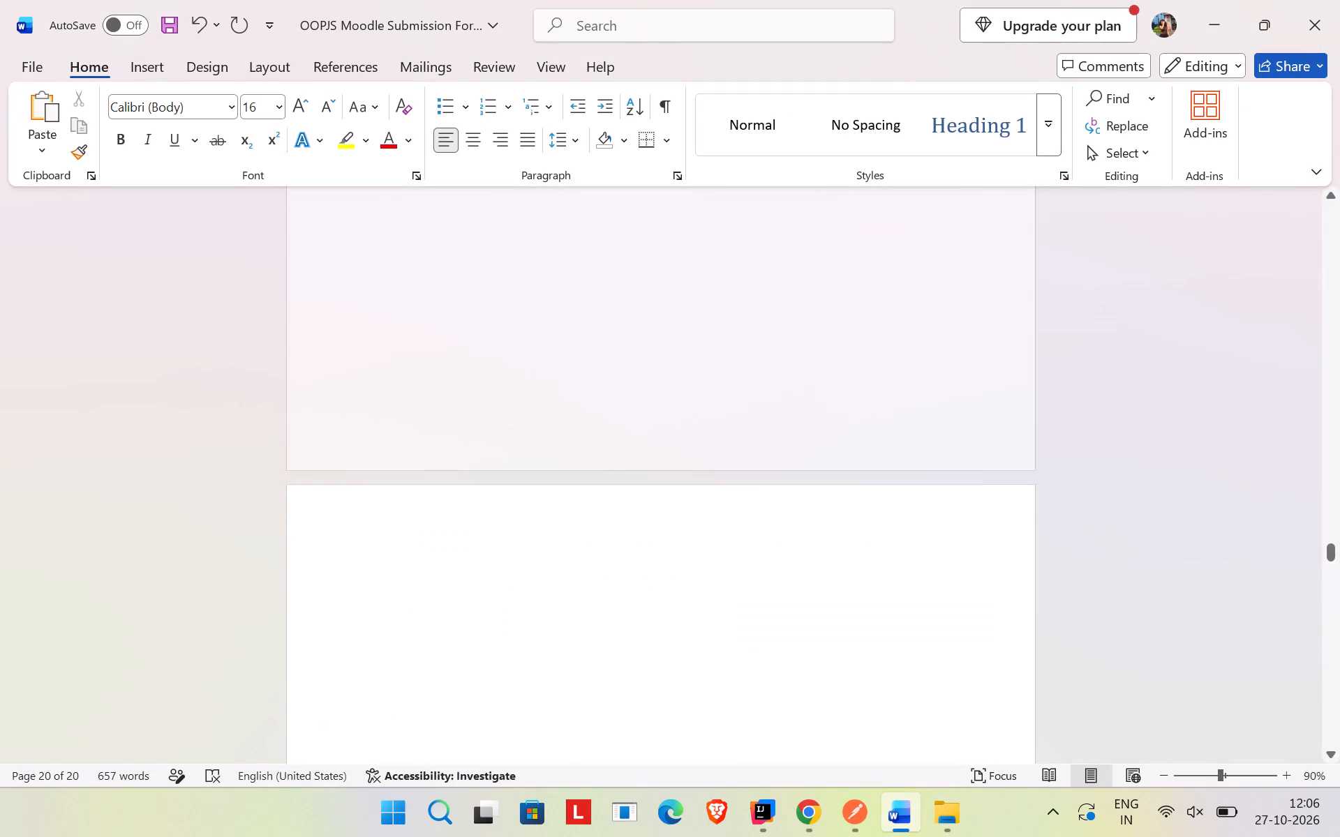
scroll(1078, 407, up, 20)
scroll(1078, 407, up, 1)
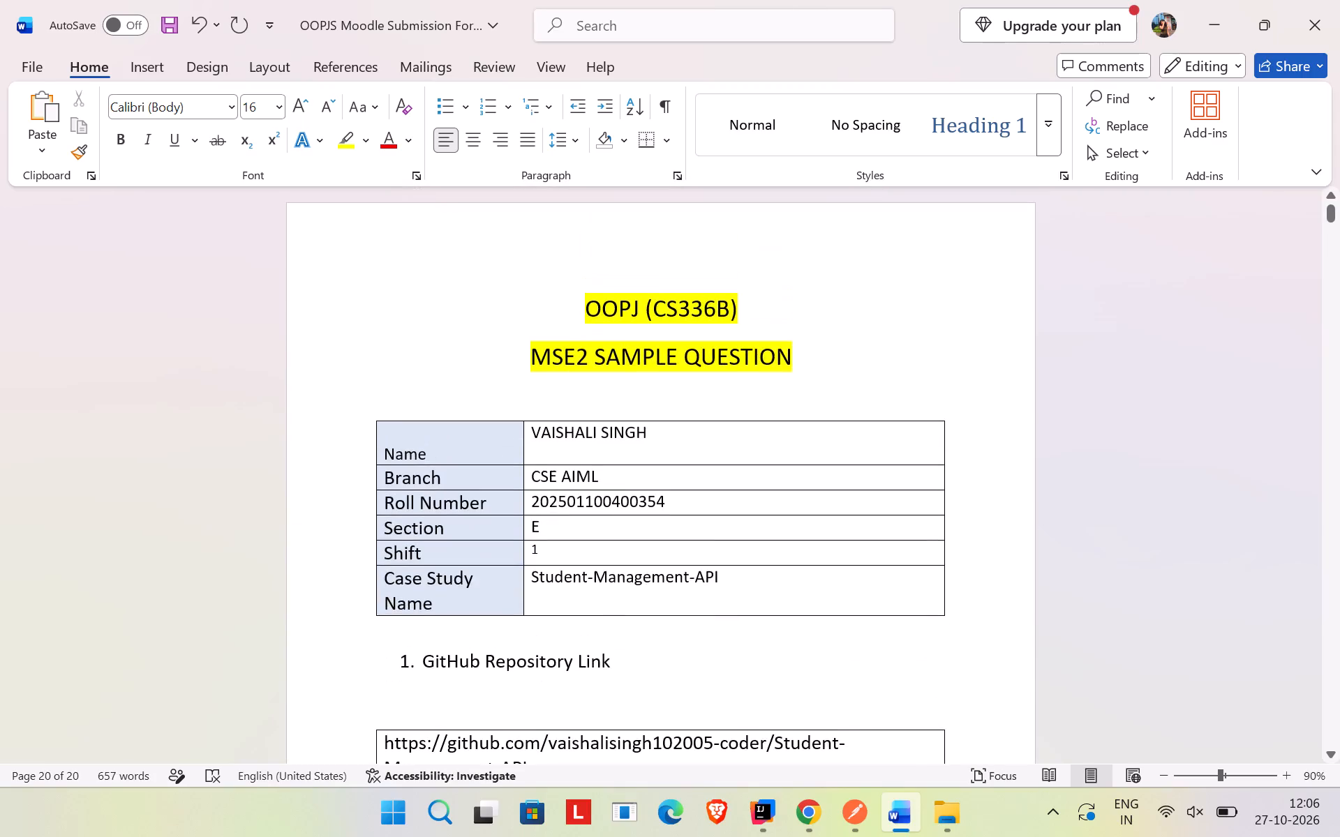
scroll(1078, 407, up, 1)
scroll(1078, 407, down, 19)
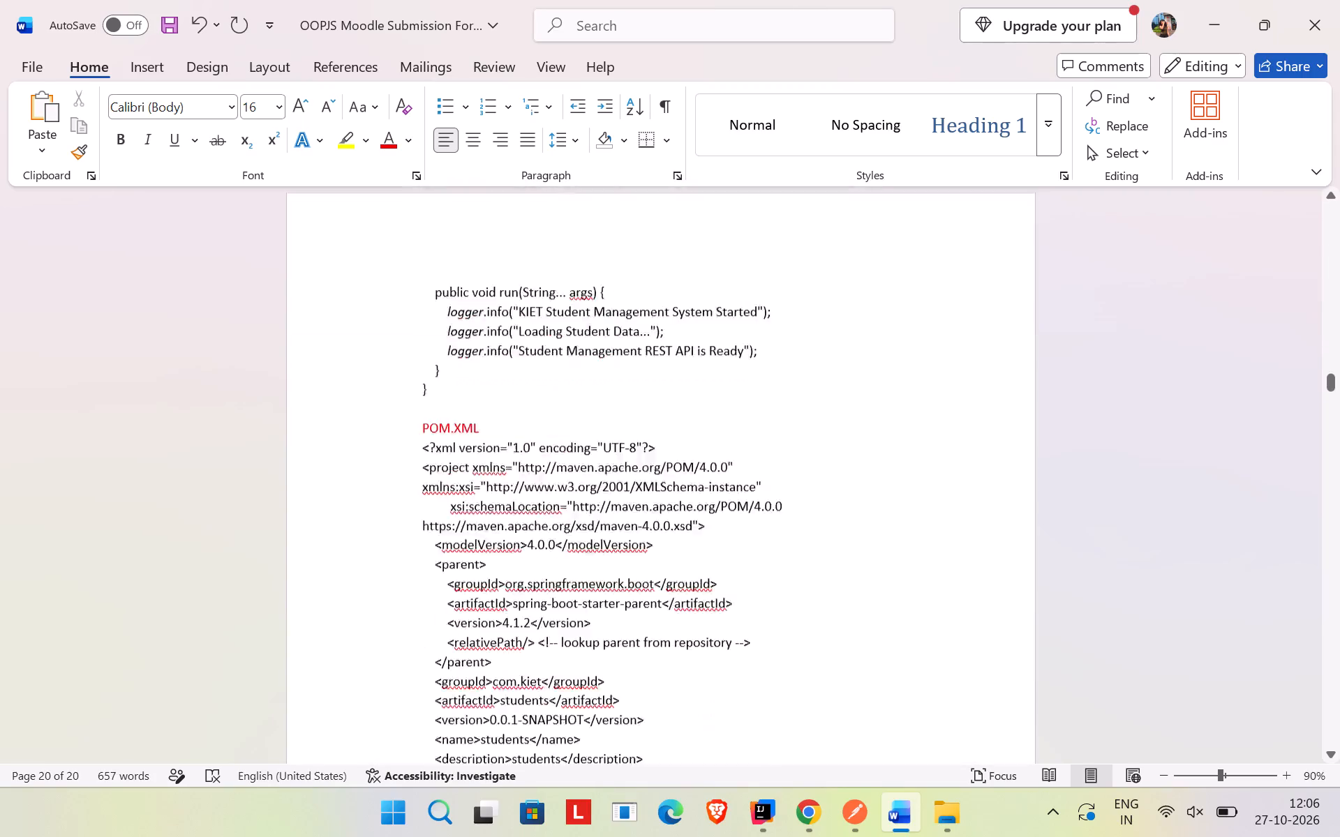
scroll(1078, 407, down, 9)
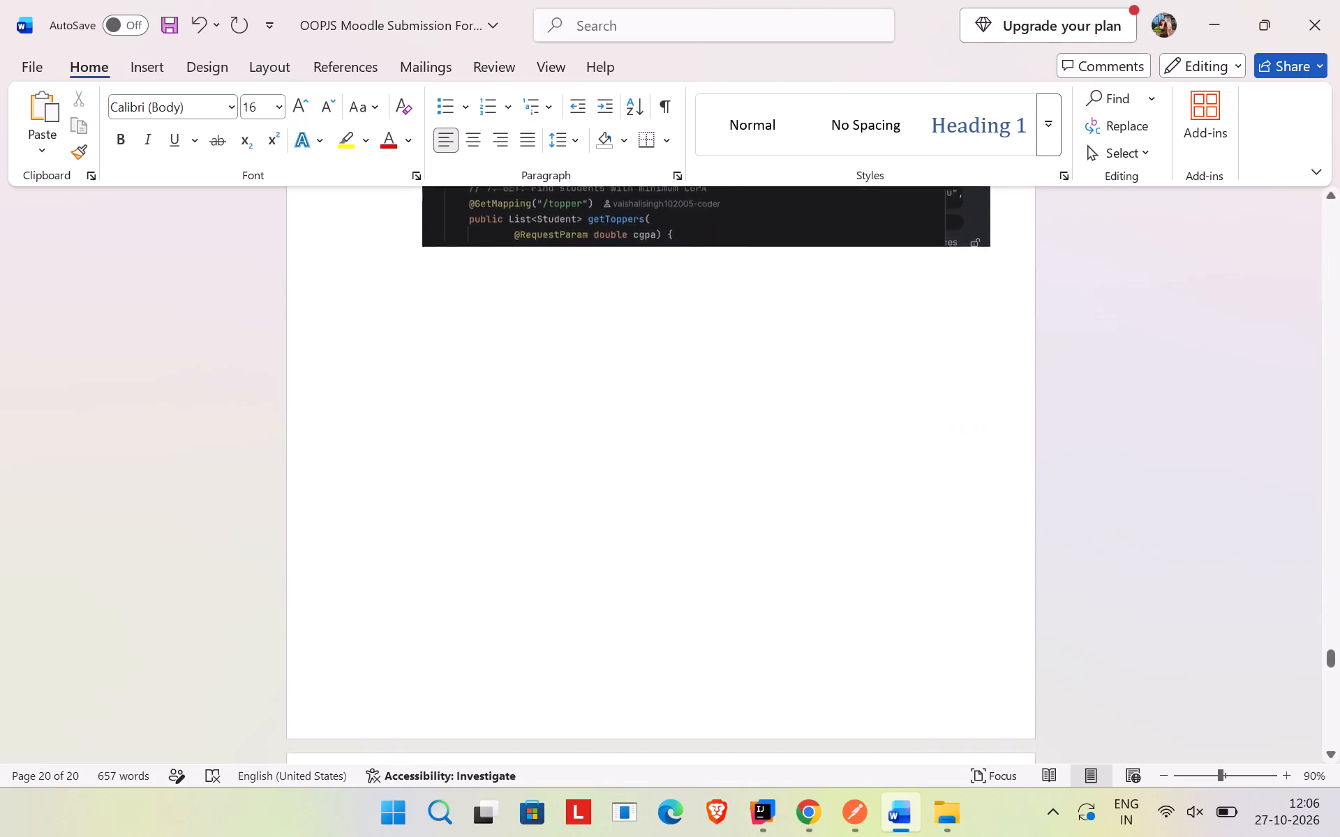
scroll(1078, 407, down, 11)
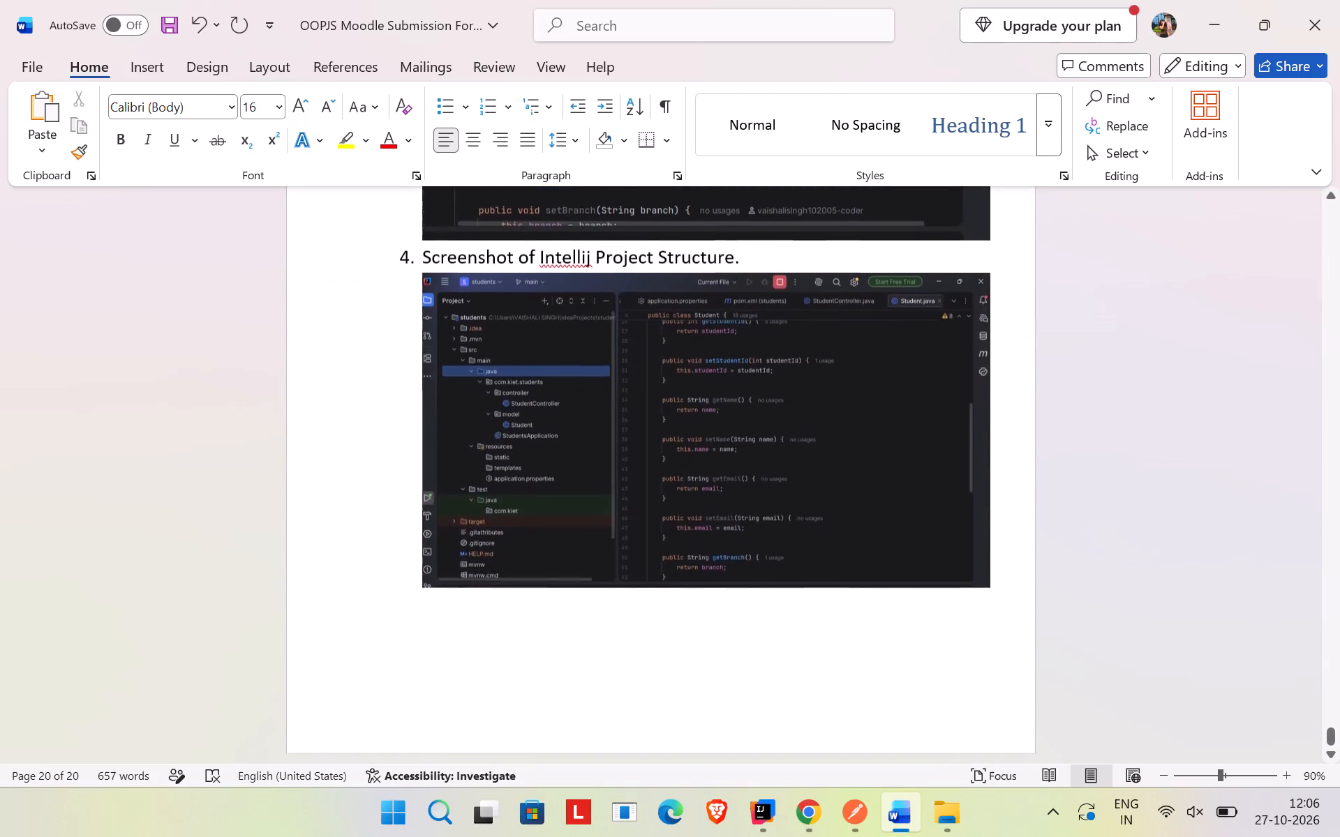
scroll(1078, 407, down, 3)
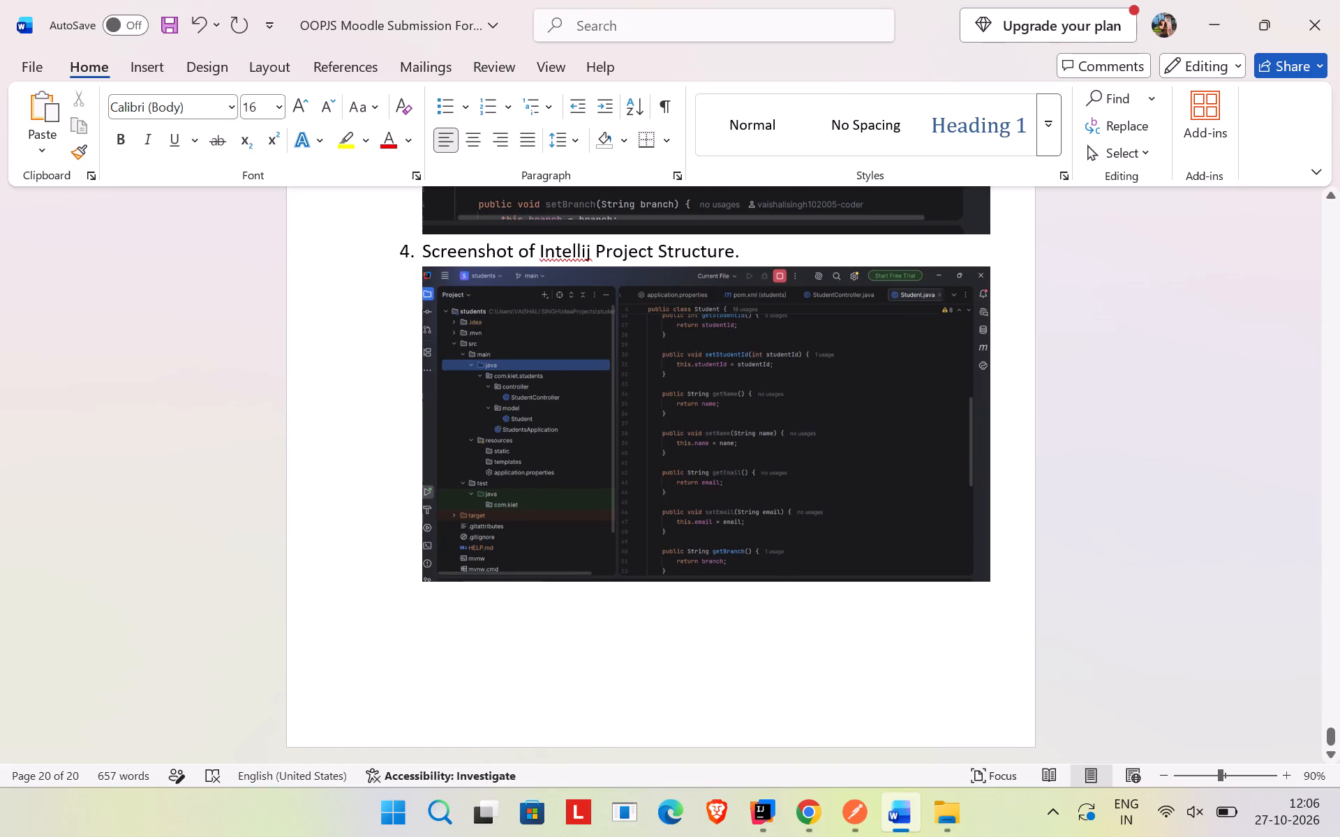
scroll(786, 407, up, 17)
scroll(786, 407, up, 20)
scroll(786, 407, up, 4)
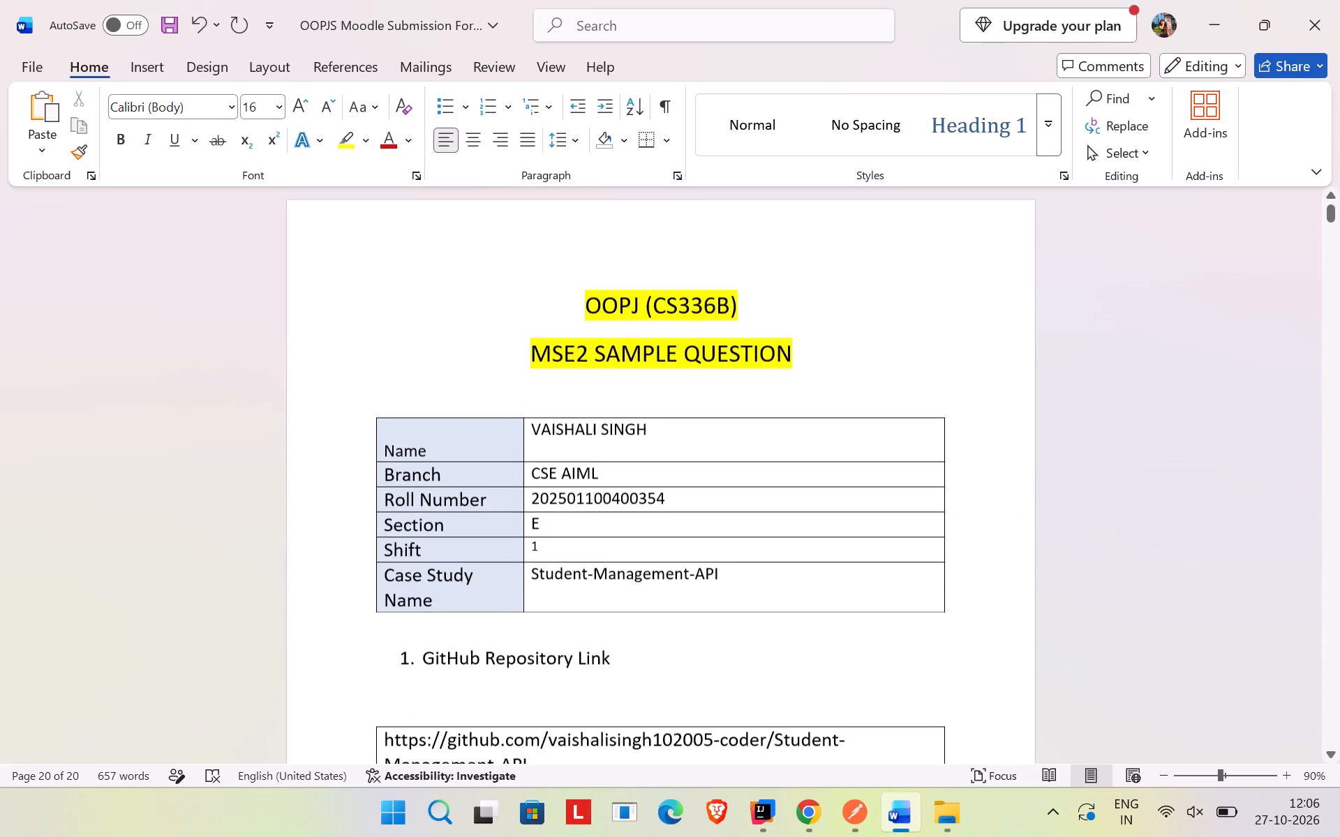
scroll(786, 407, up, 5)
scroll(786, 407, down, 13)
scroll(786, 407, down, 20)
scroll(786, 407, down, 5)
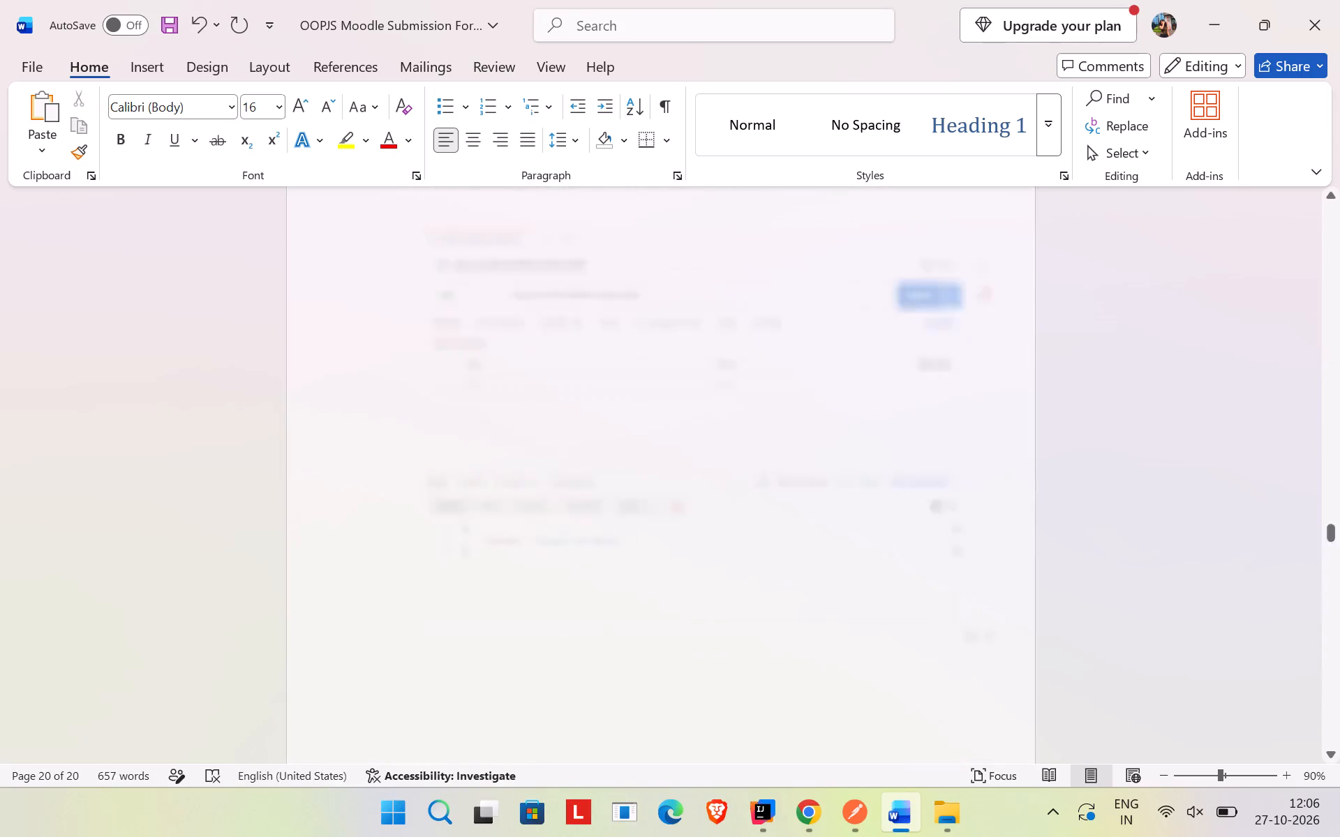
click(786, 407)
scroll(786, 407, up, 7)
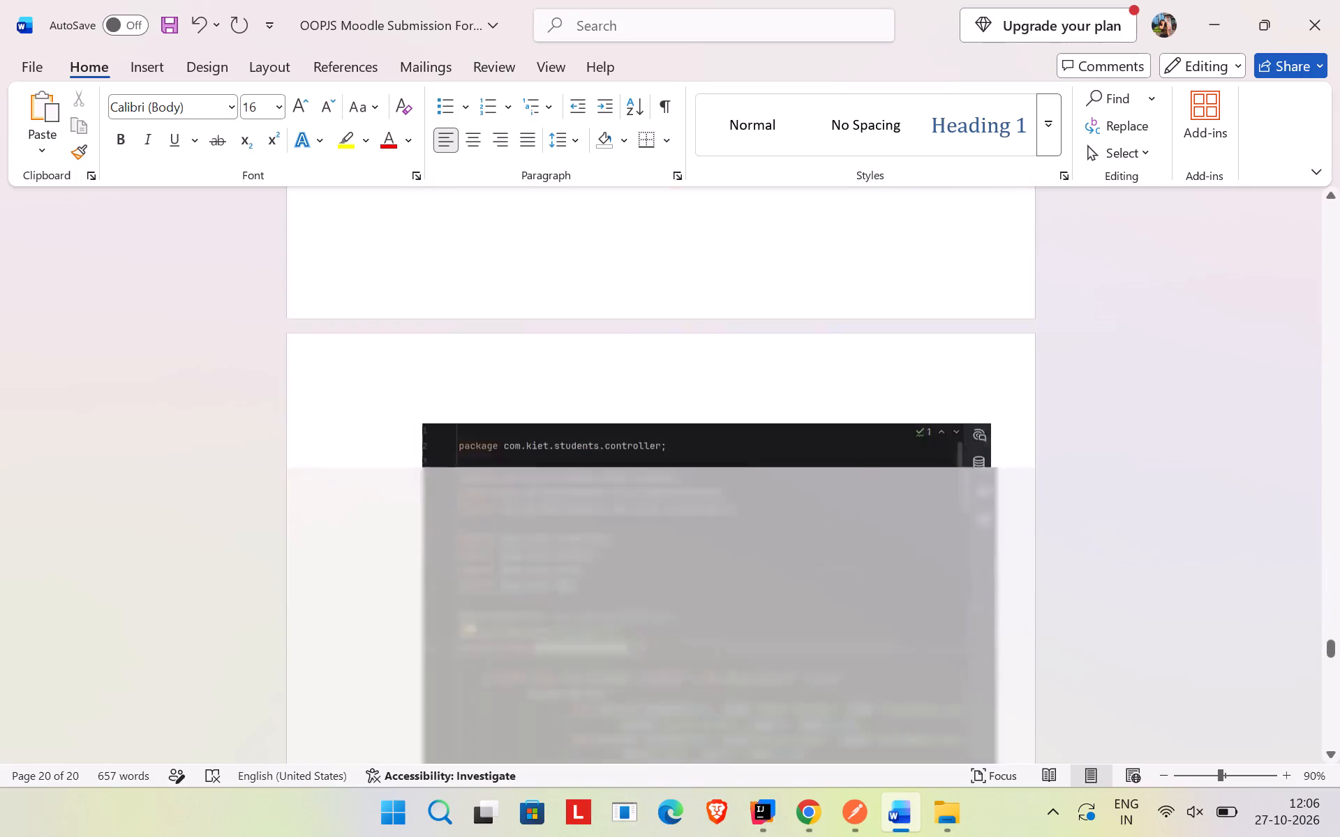
scroll(786, 407, up, 19)
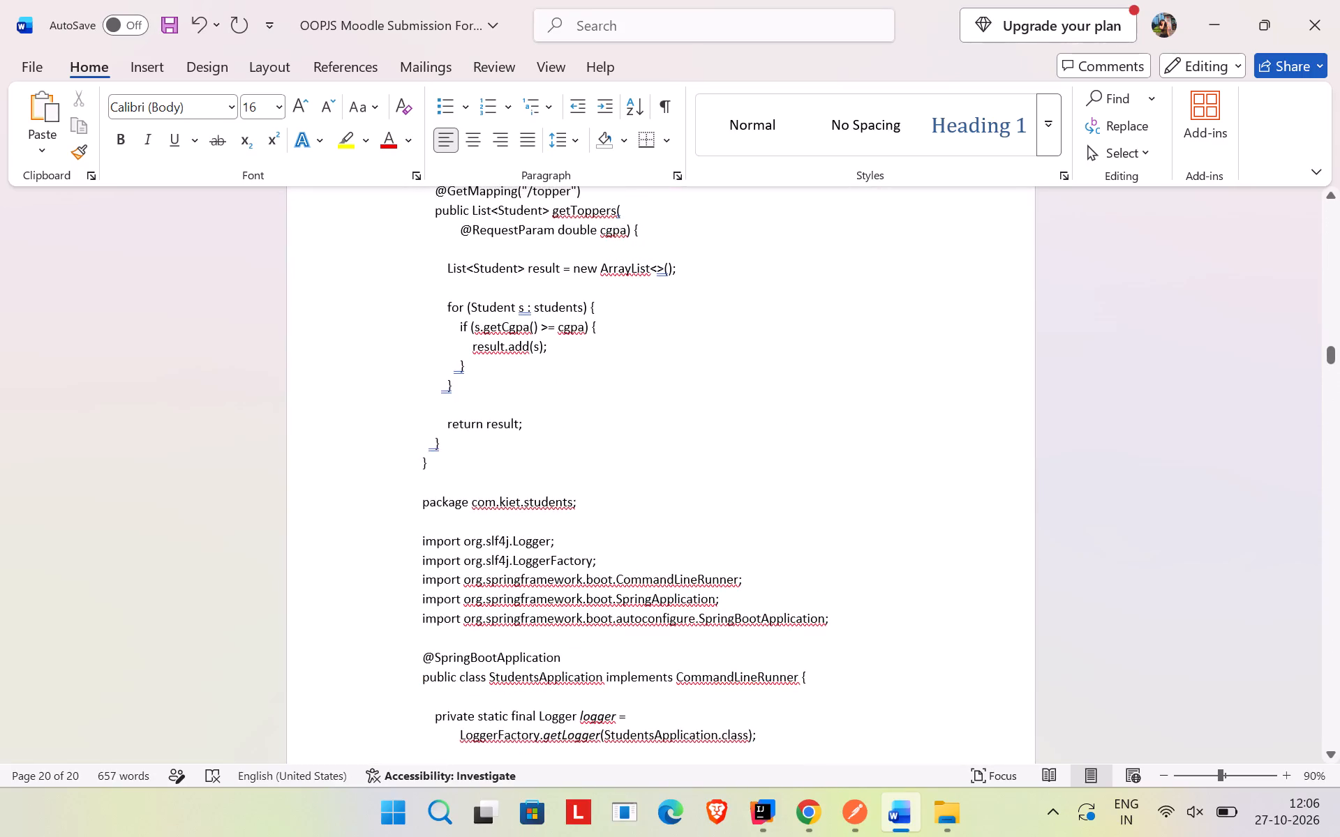
scroll(786, 407, up, 12)
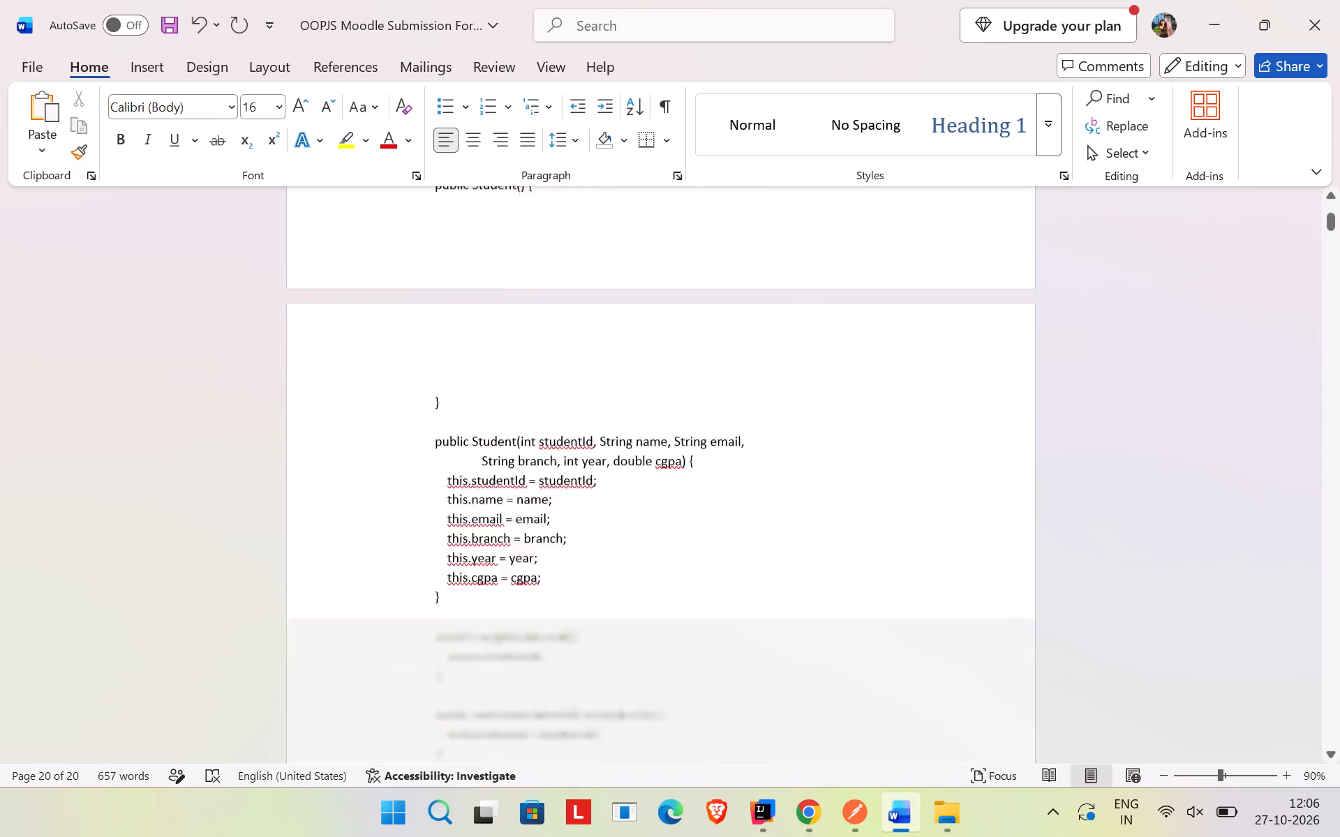
scroll(786, 407, up, 3)
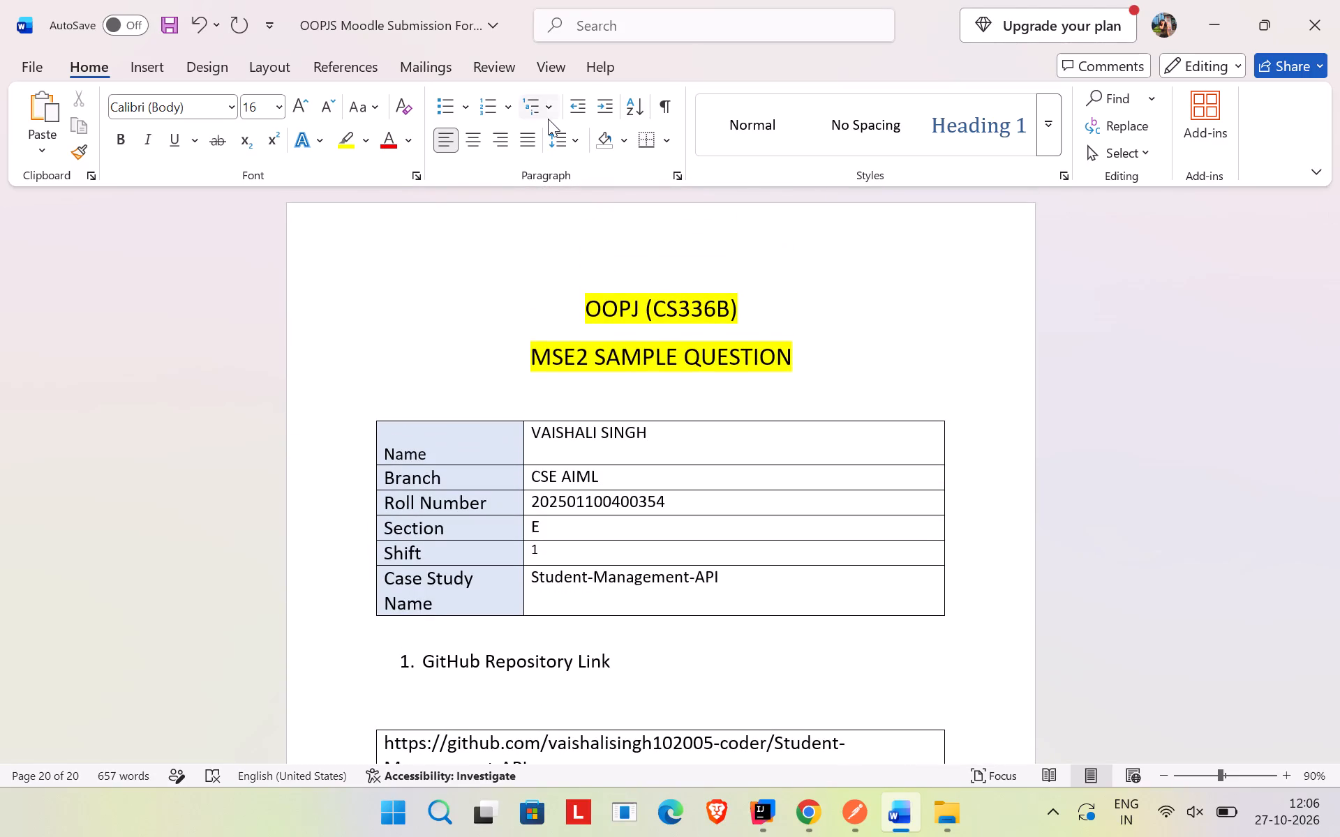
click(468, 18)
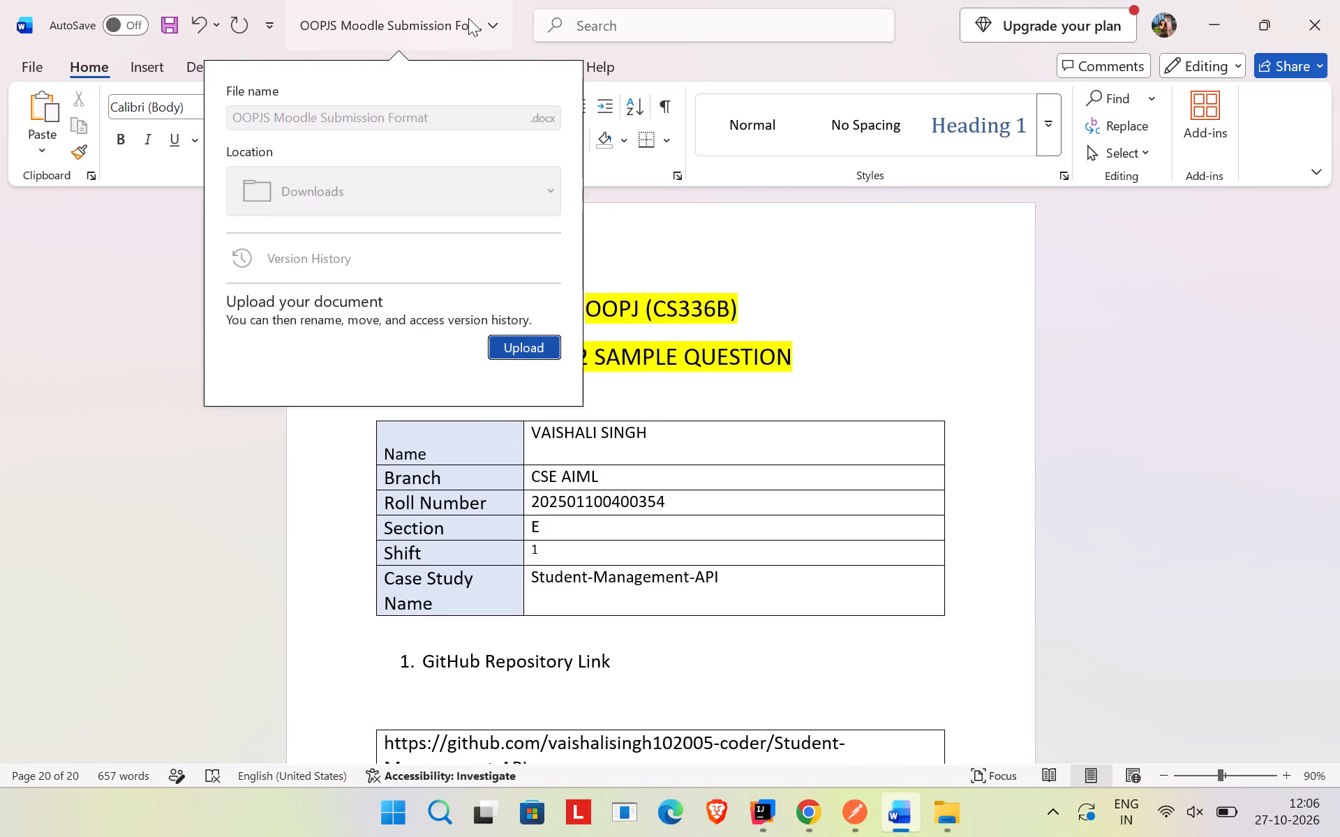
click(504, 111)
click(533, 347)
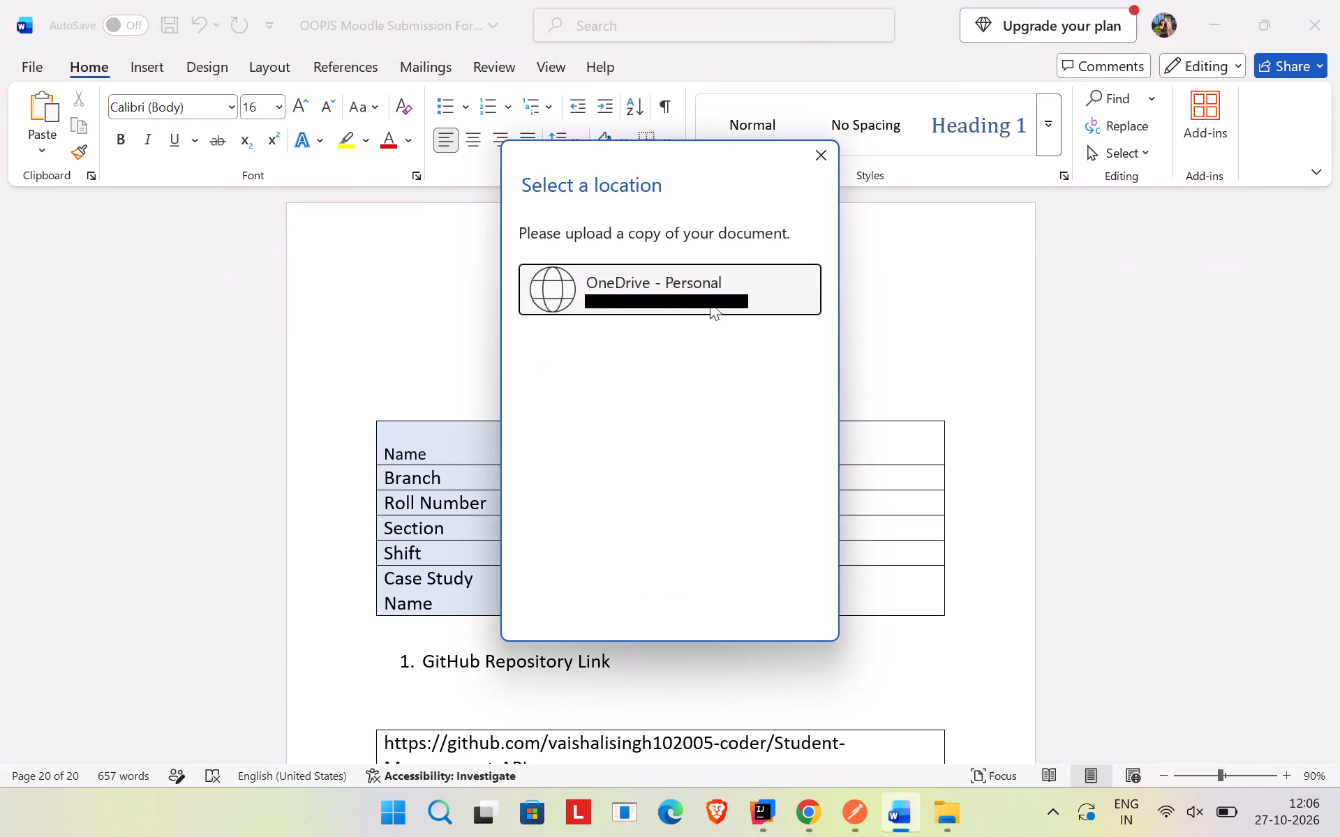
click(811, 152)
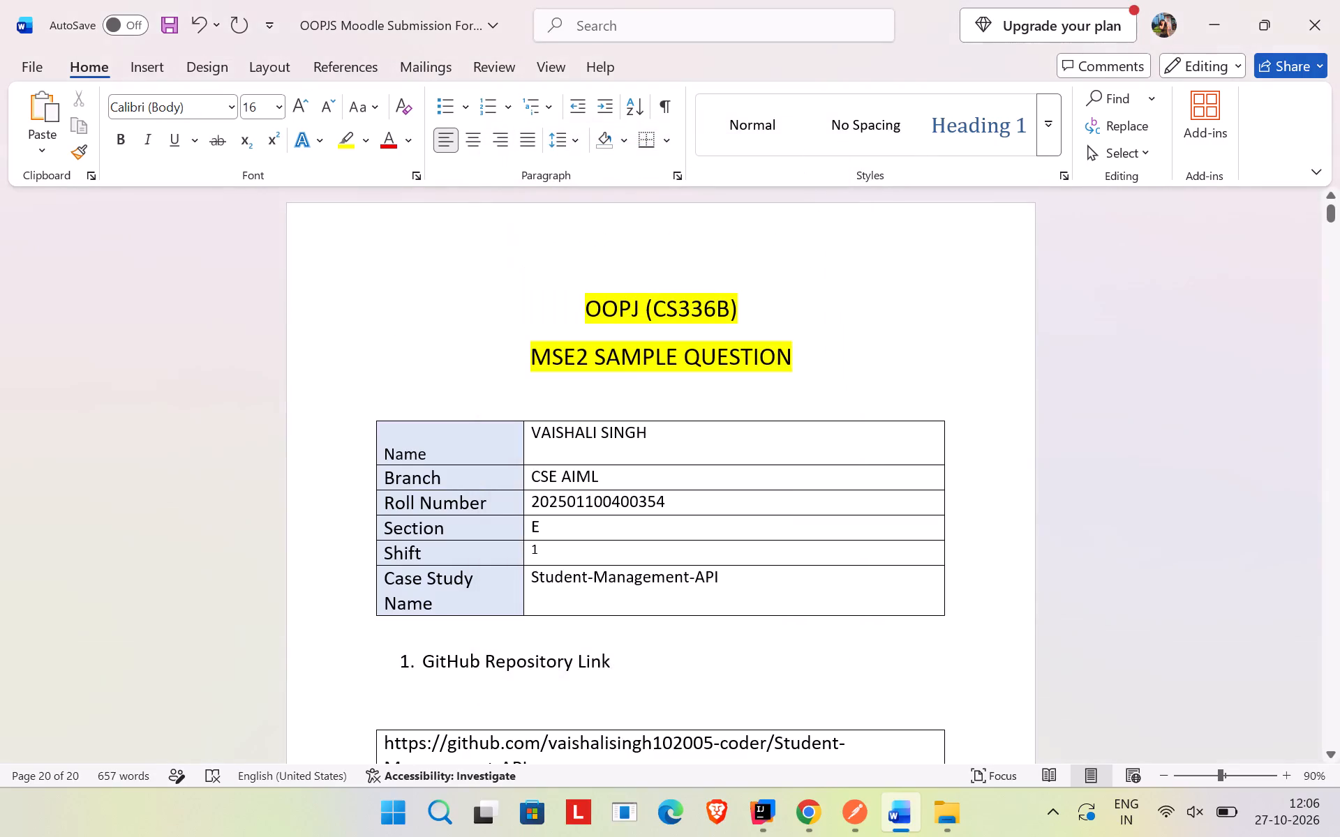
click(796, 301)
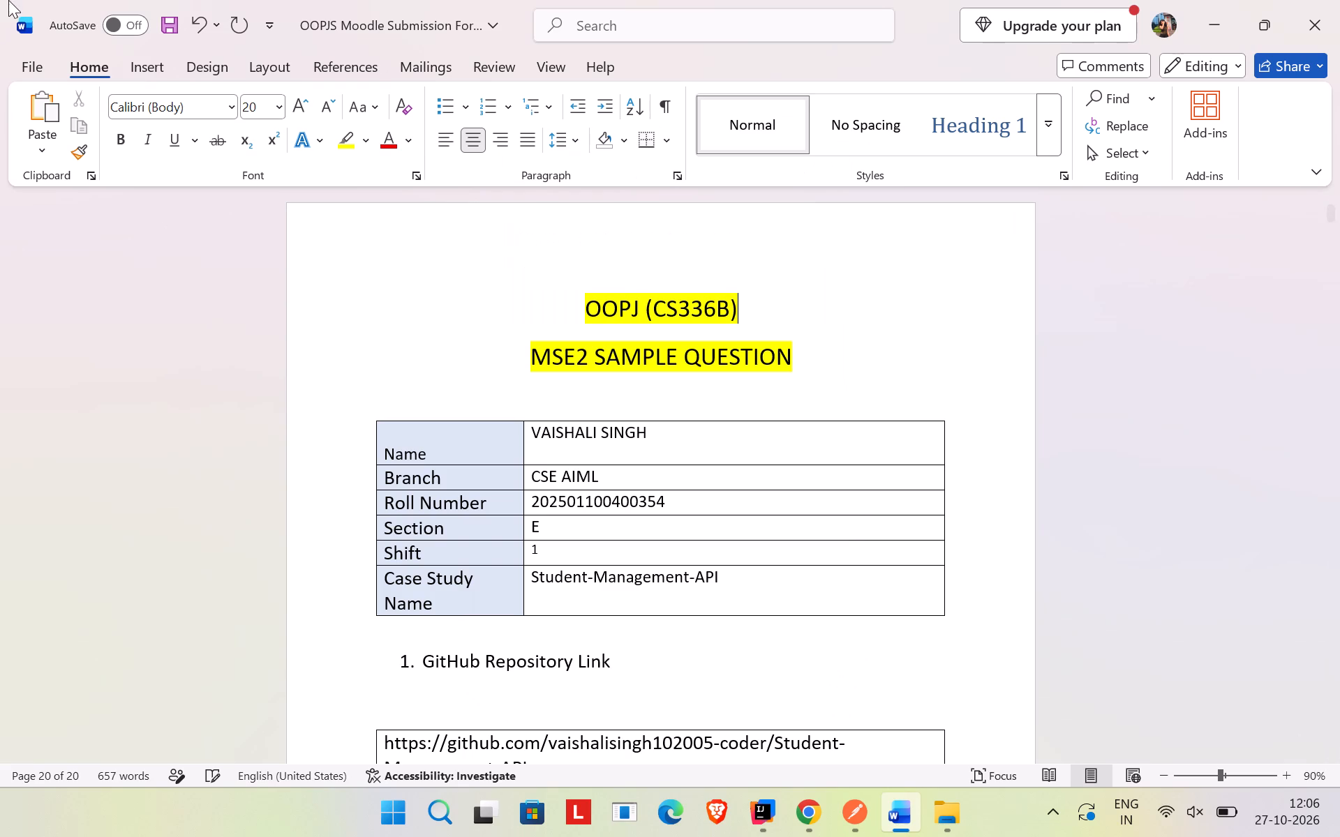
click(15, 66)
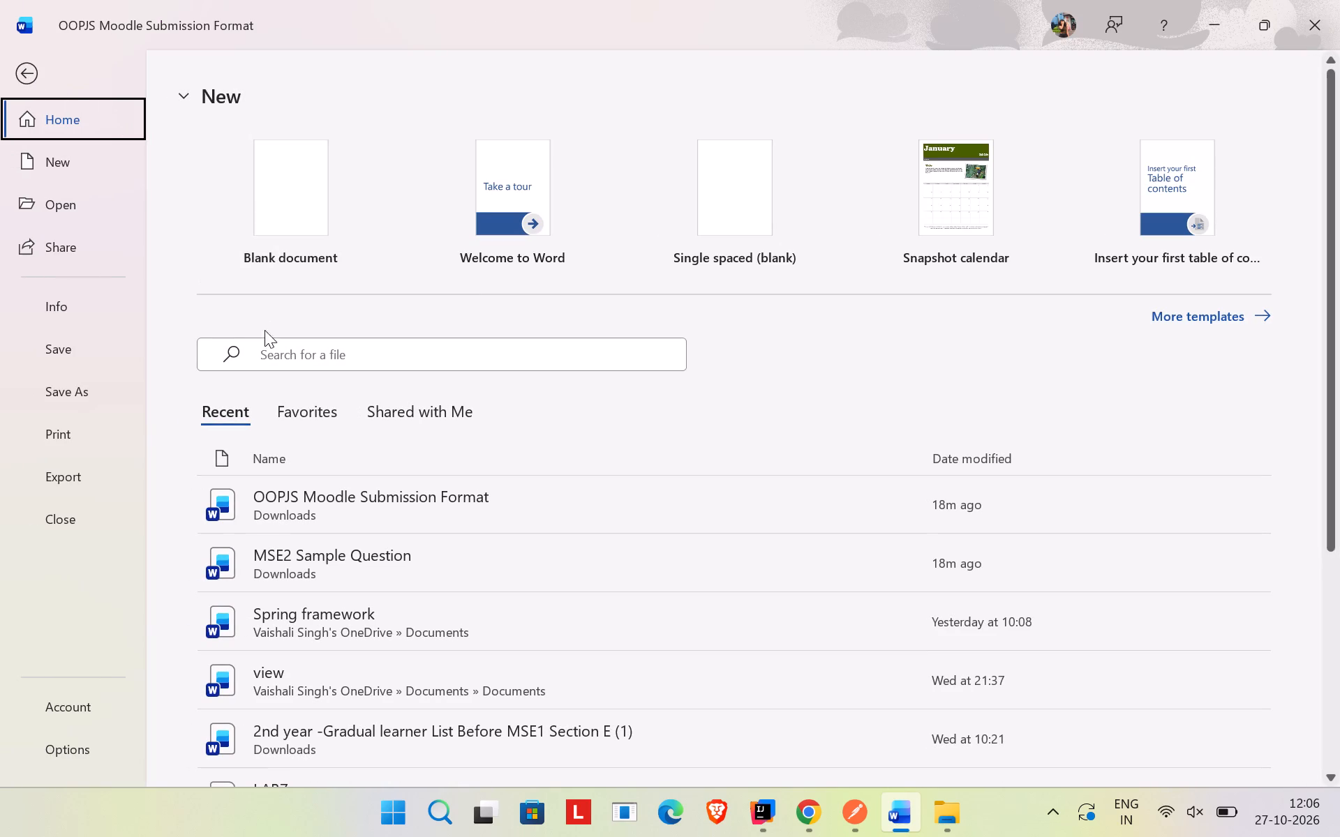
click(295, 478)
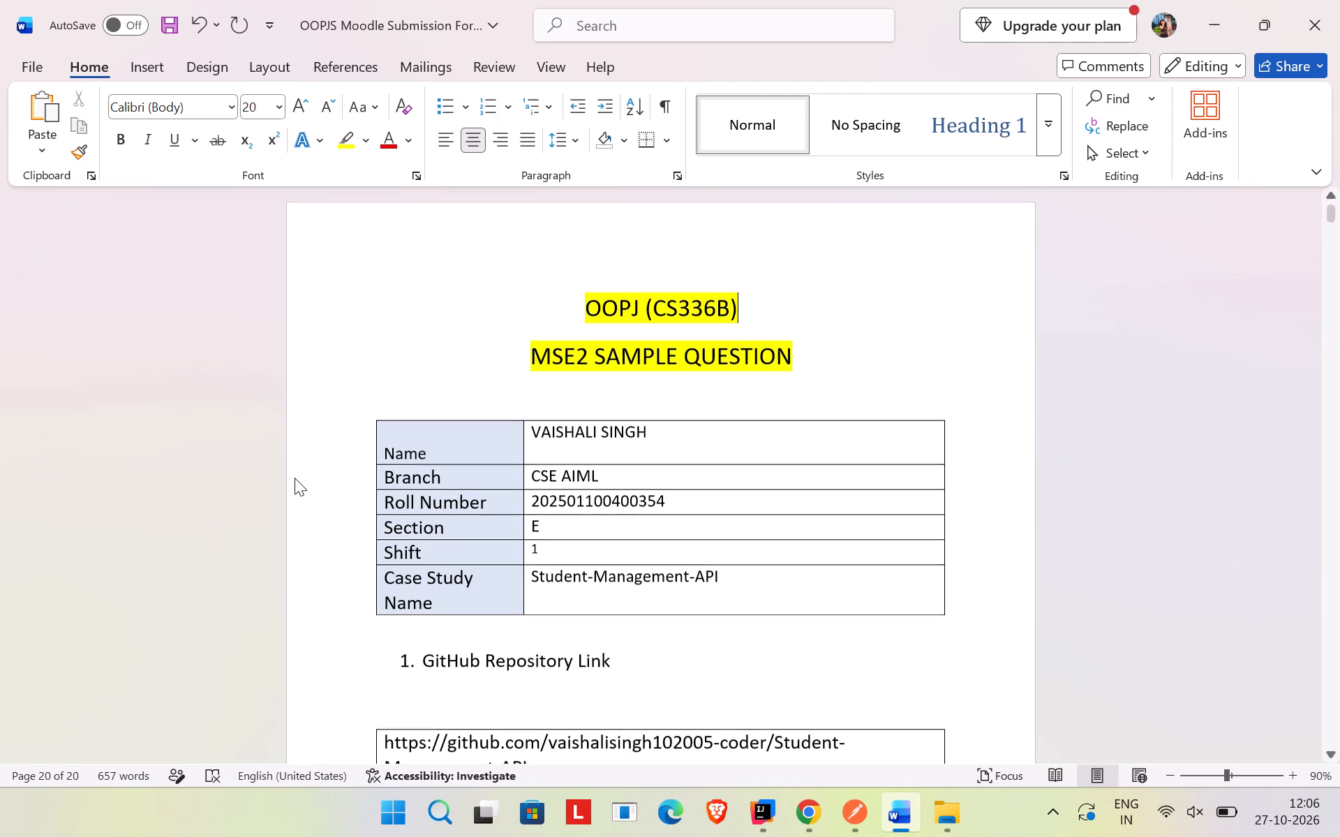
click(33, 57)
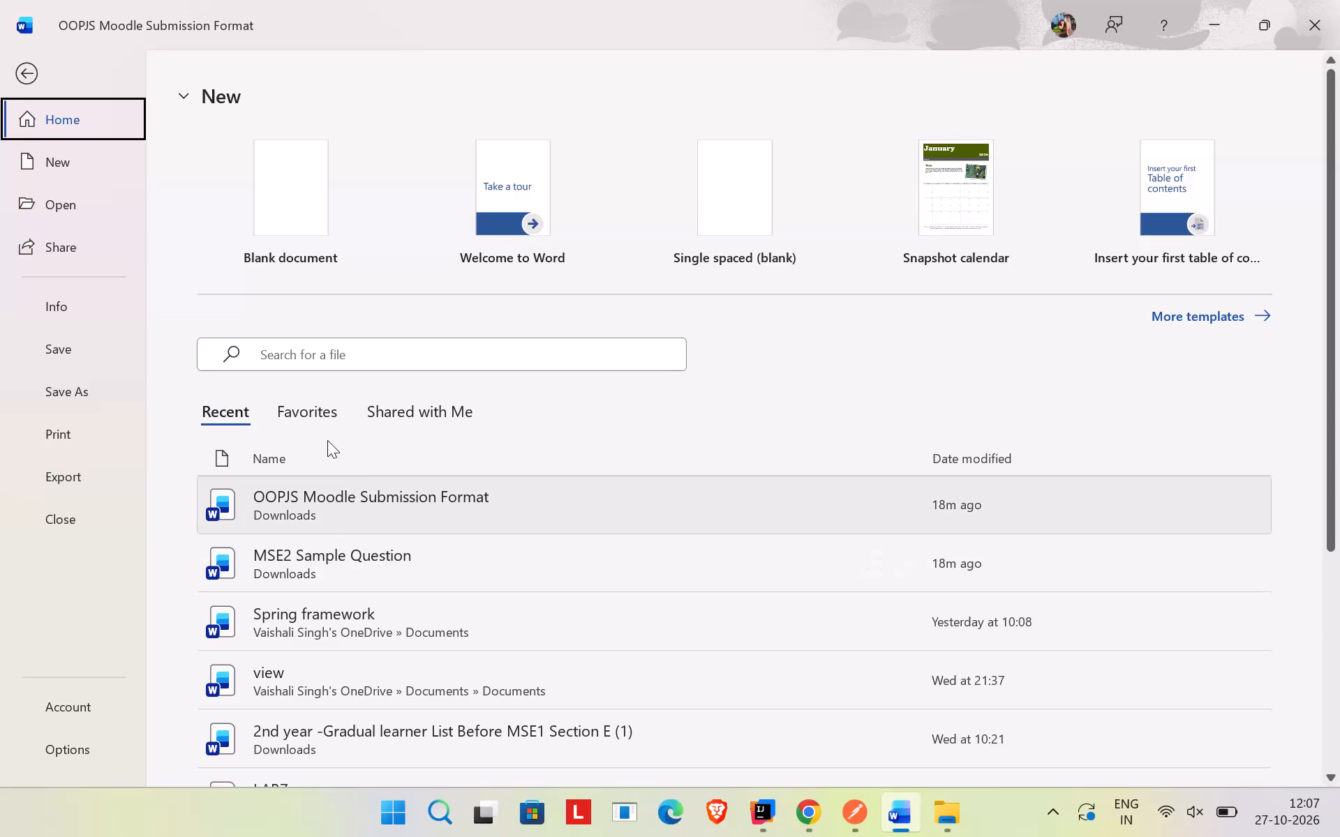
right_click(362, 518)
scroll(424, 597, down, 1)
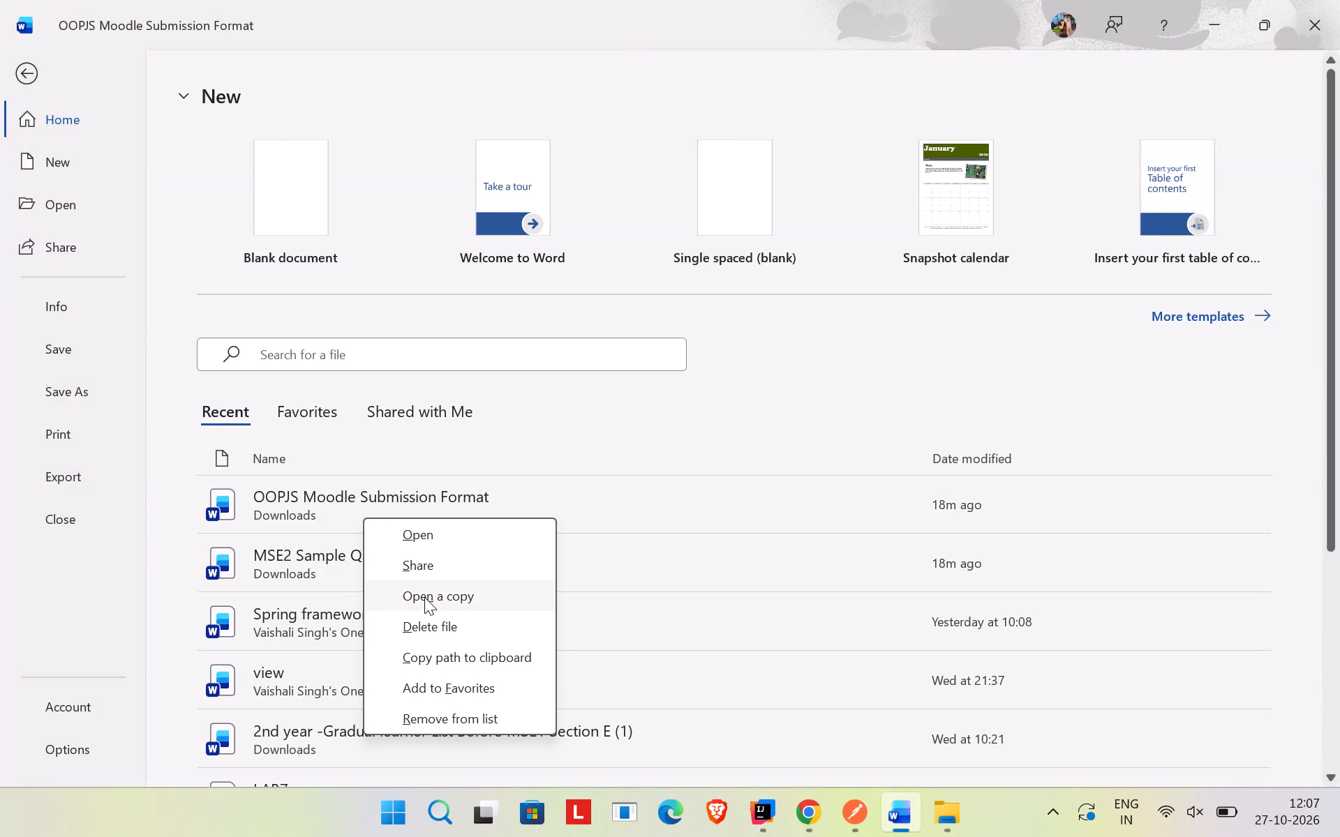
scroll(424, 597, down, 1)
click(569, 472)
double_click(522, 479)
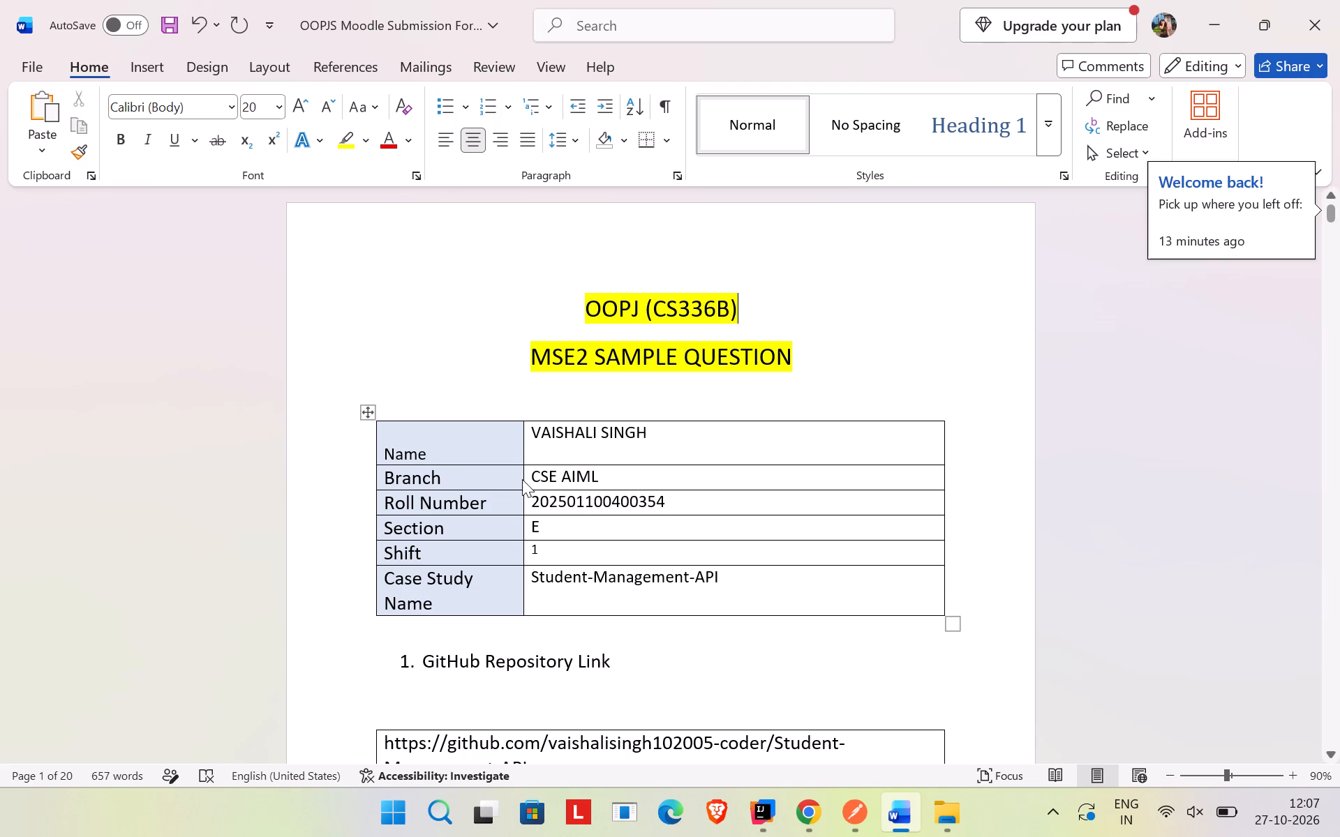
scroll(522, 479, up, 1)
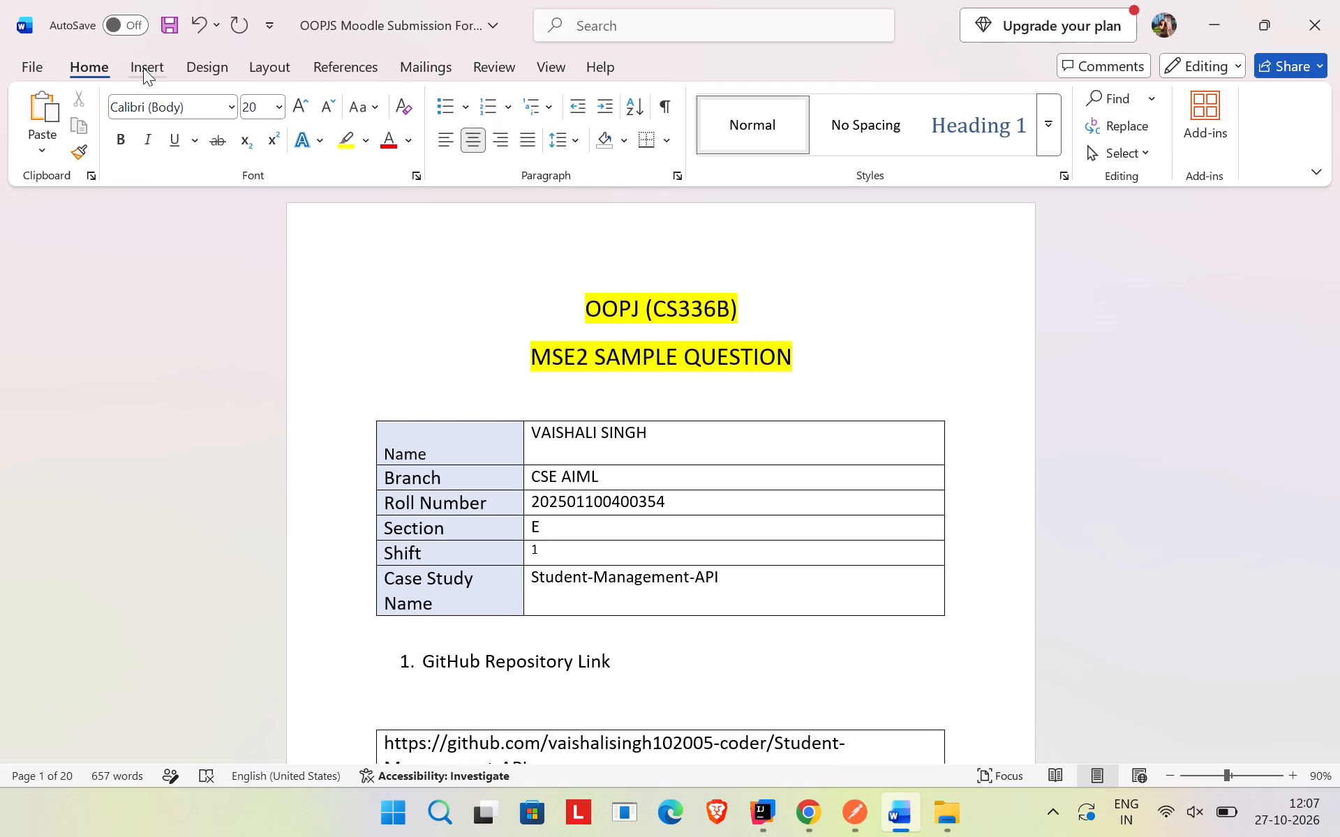
Upload a copy of the completed submission document to OneDrive - Personal and dismiss the version history tip.
click(386, 27)
click(391, 121)
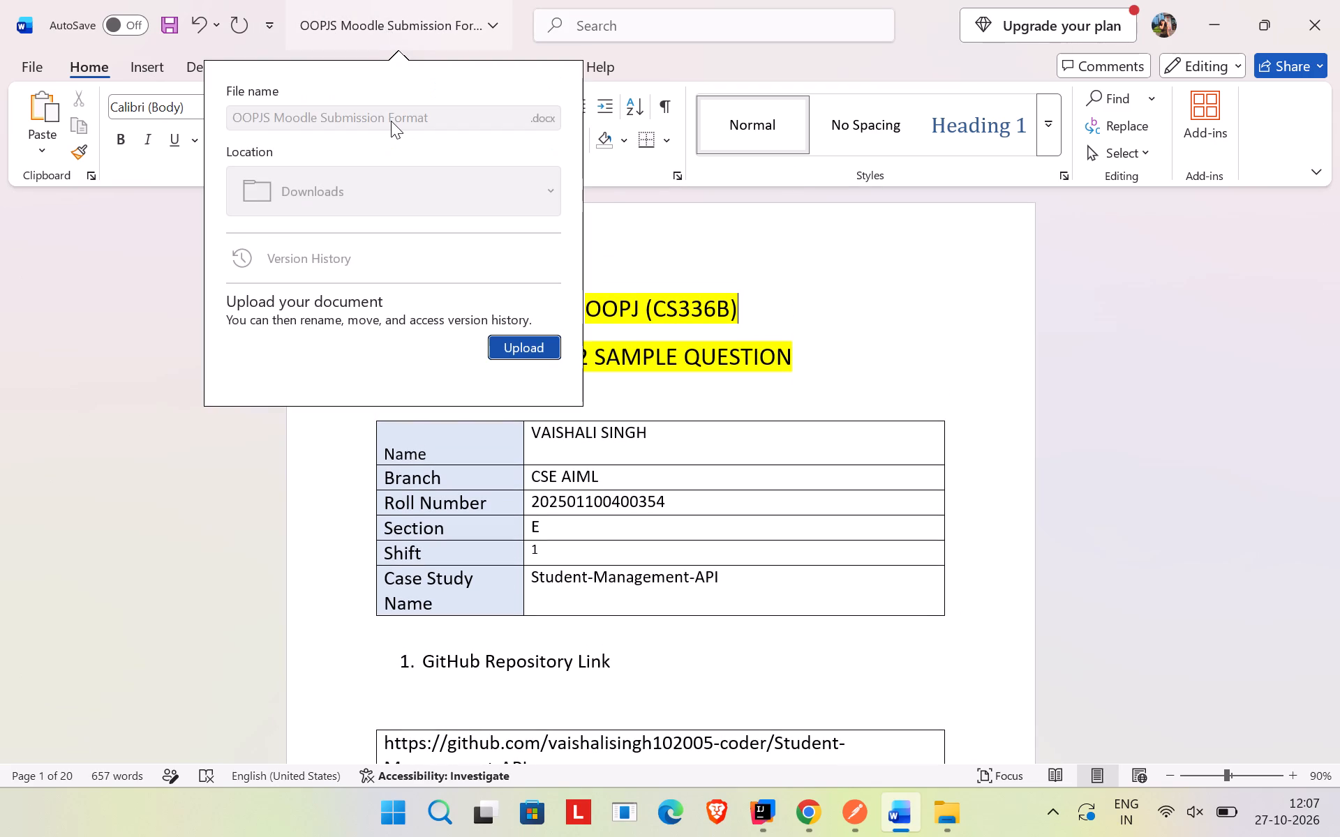
click(521, 345)
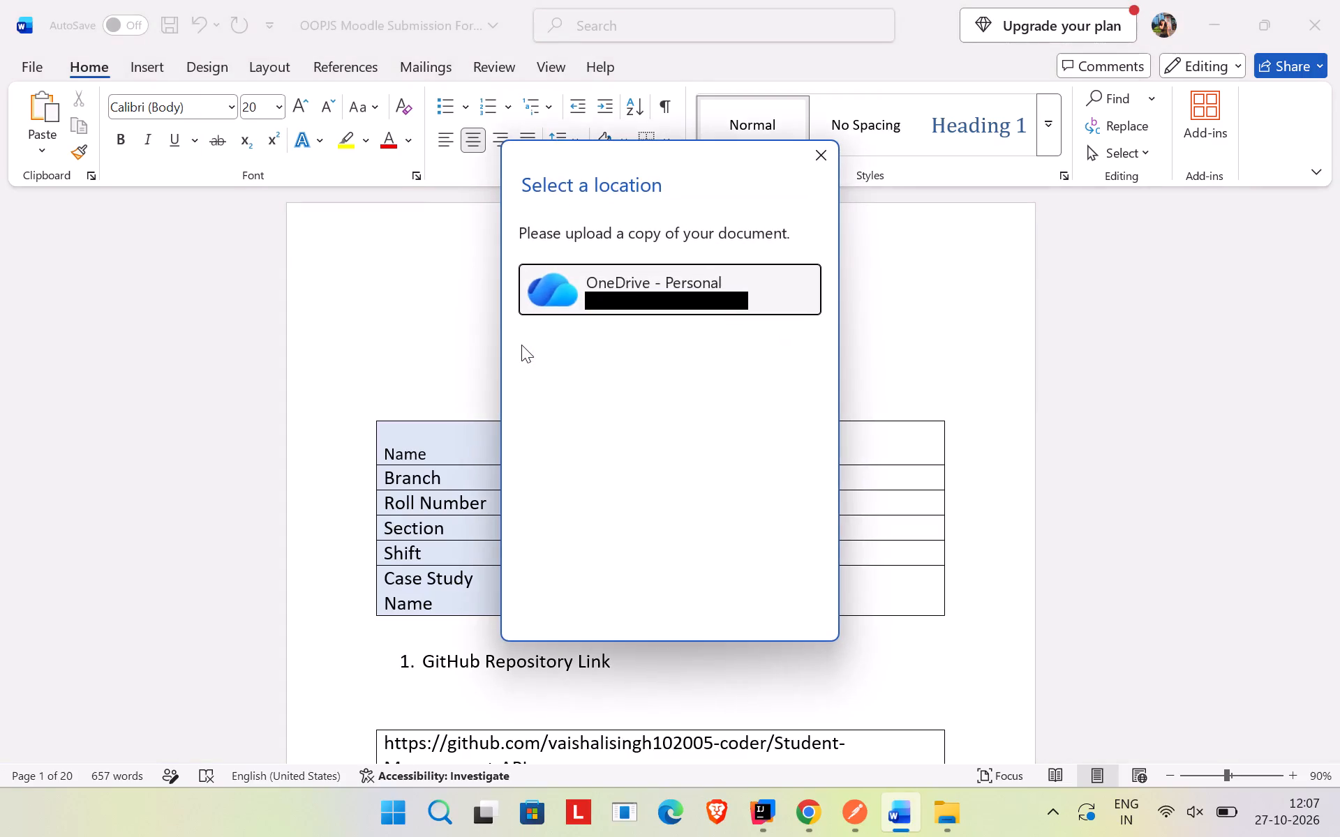
click(650, 301)
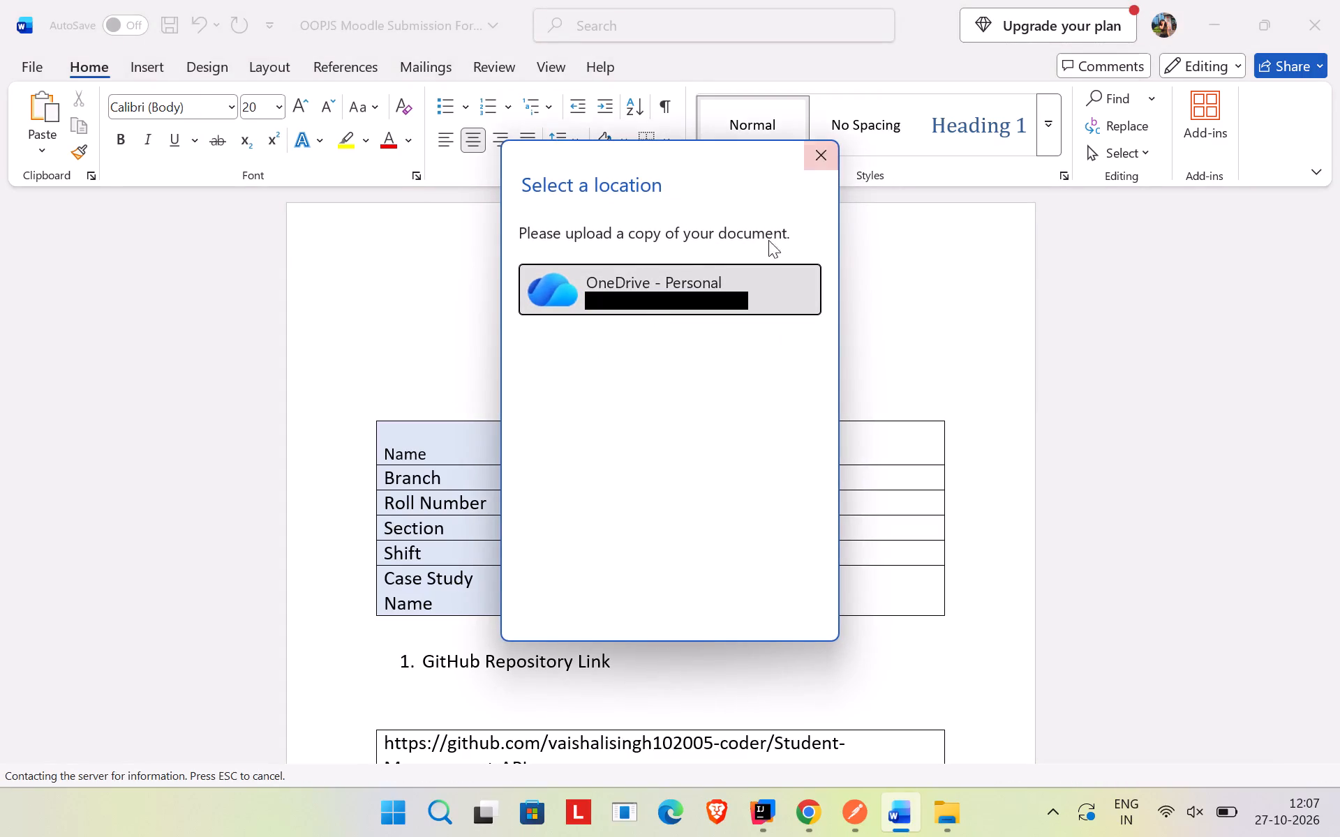
double_click(737, 290)
scroll(737, 290, down, 1)
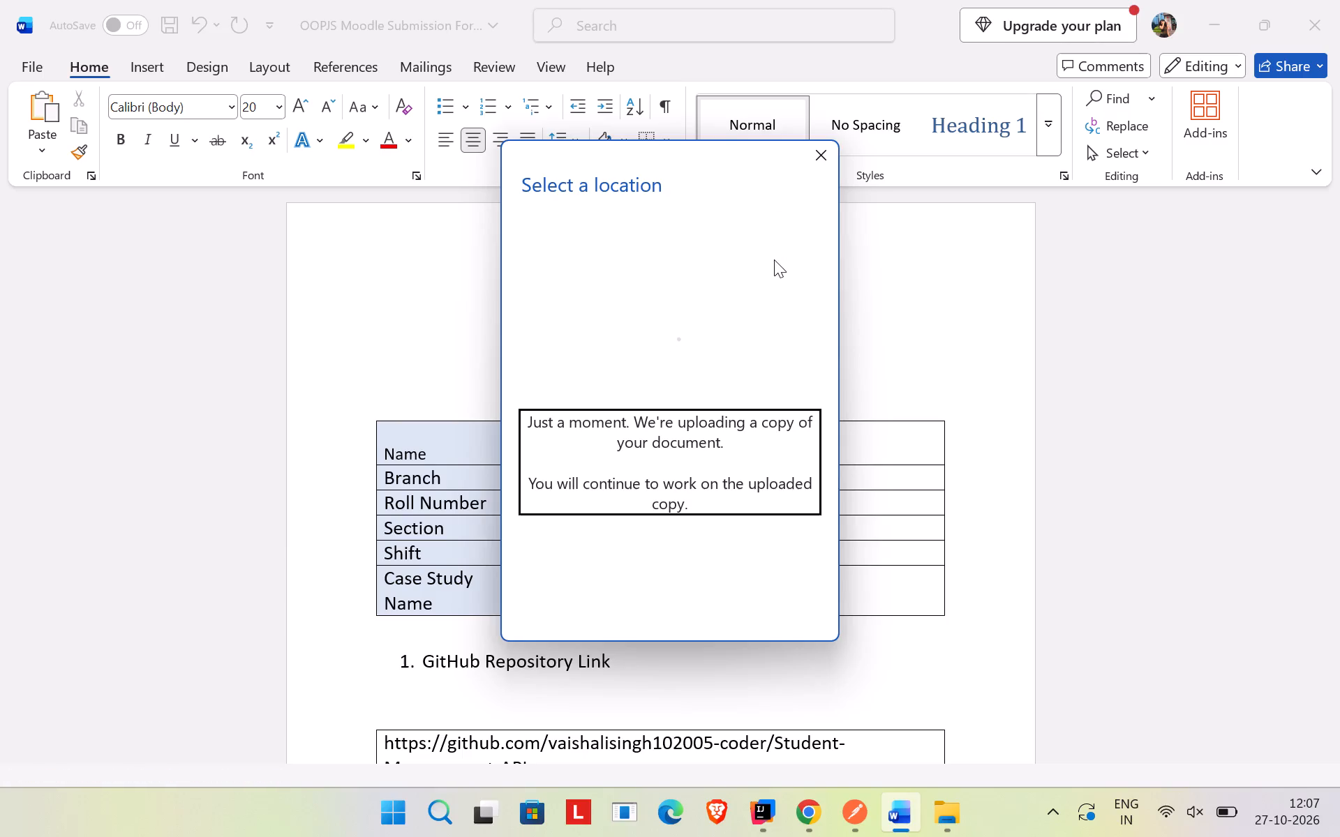
scroll(774, 259, down, 2)
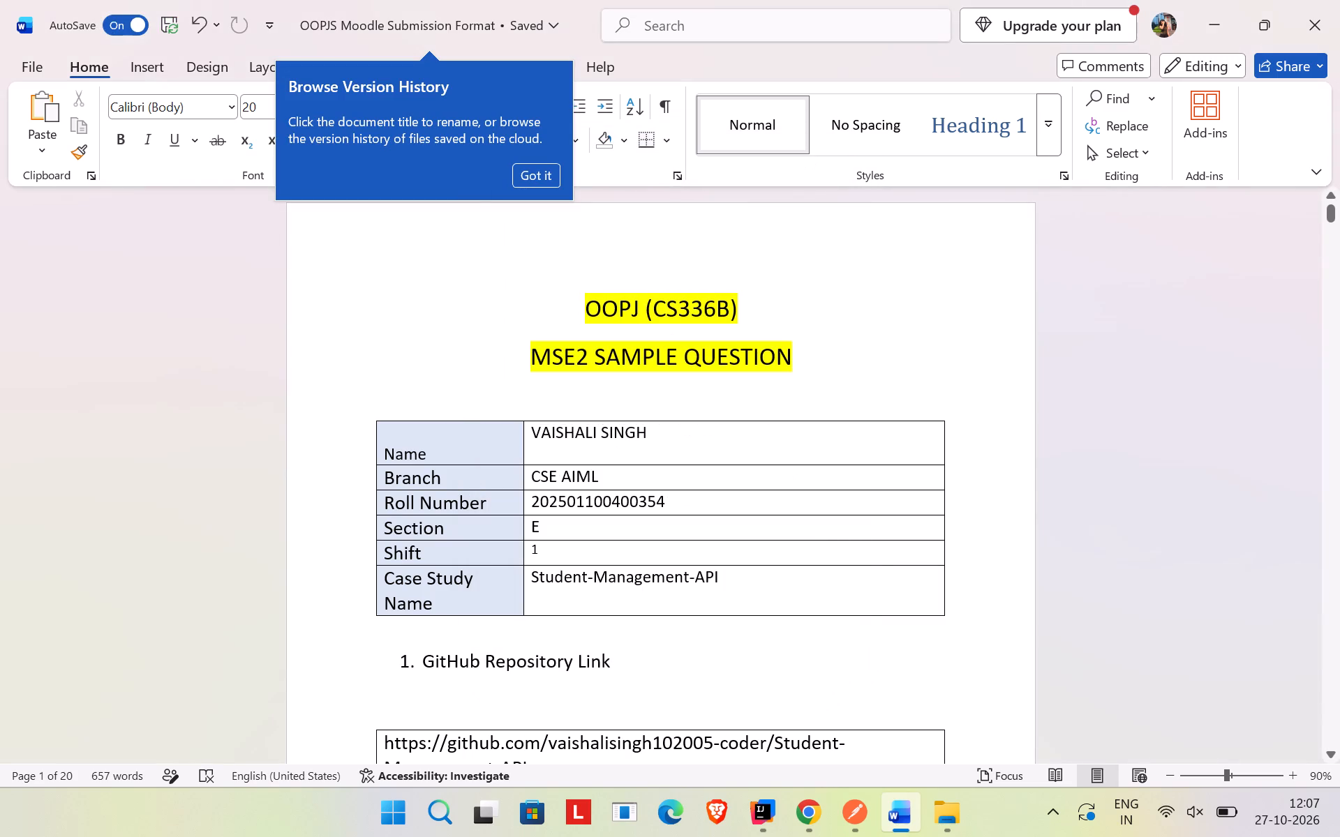
click(525, 173)
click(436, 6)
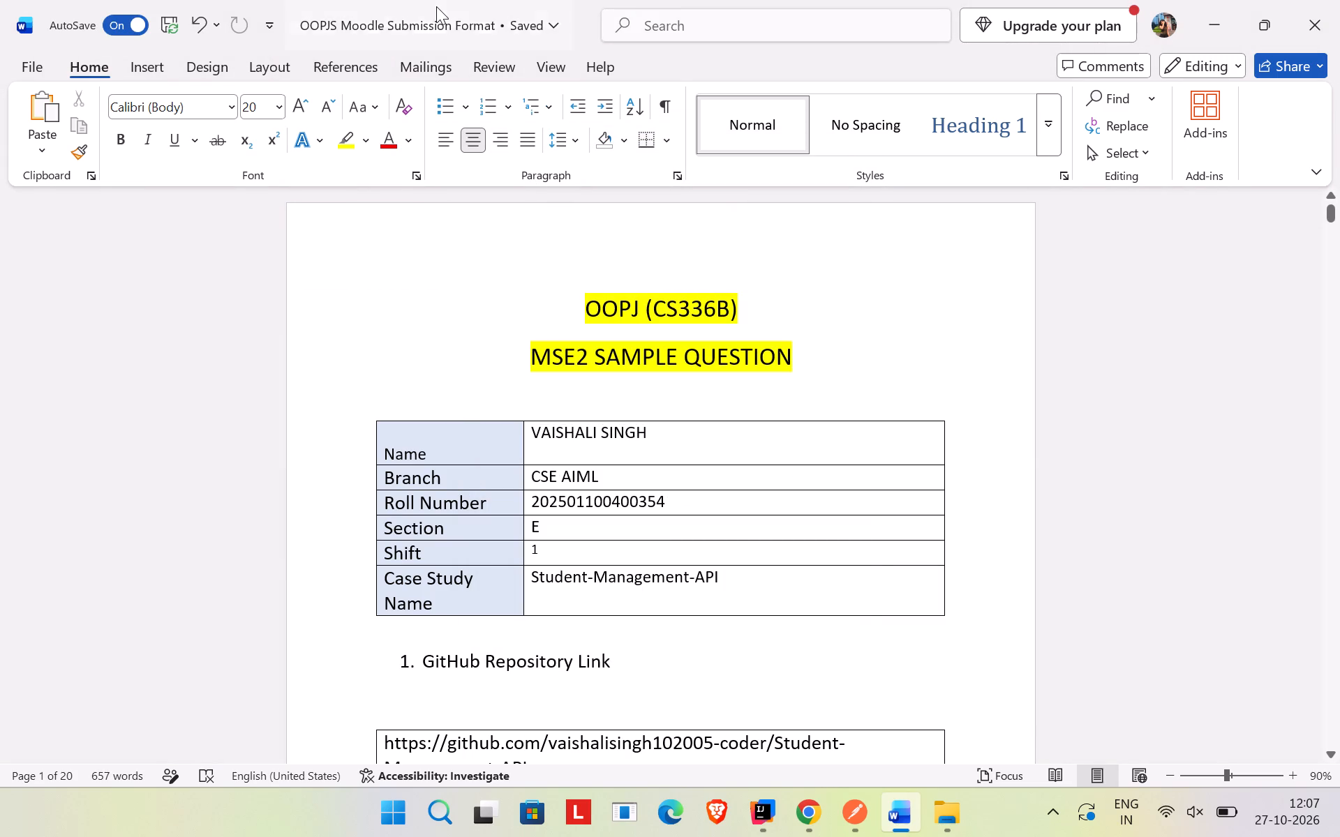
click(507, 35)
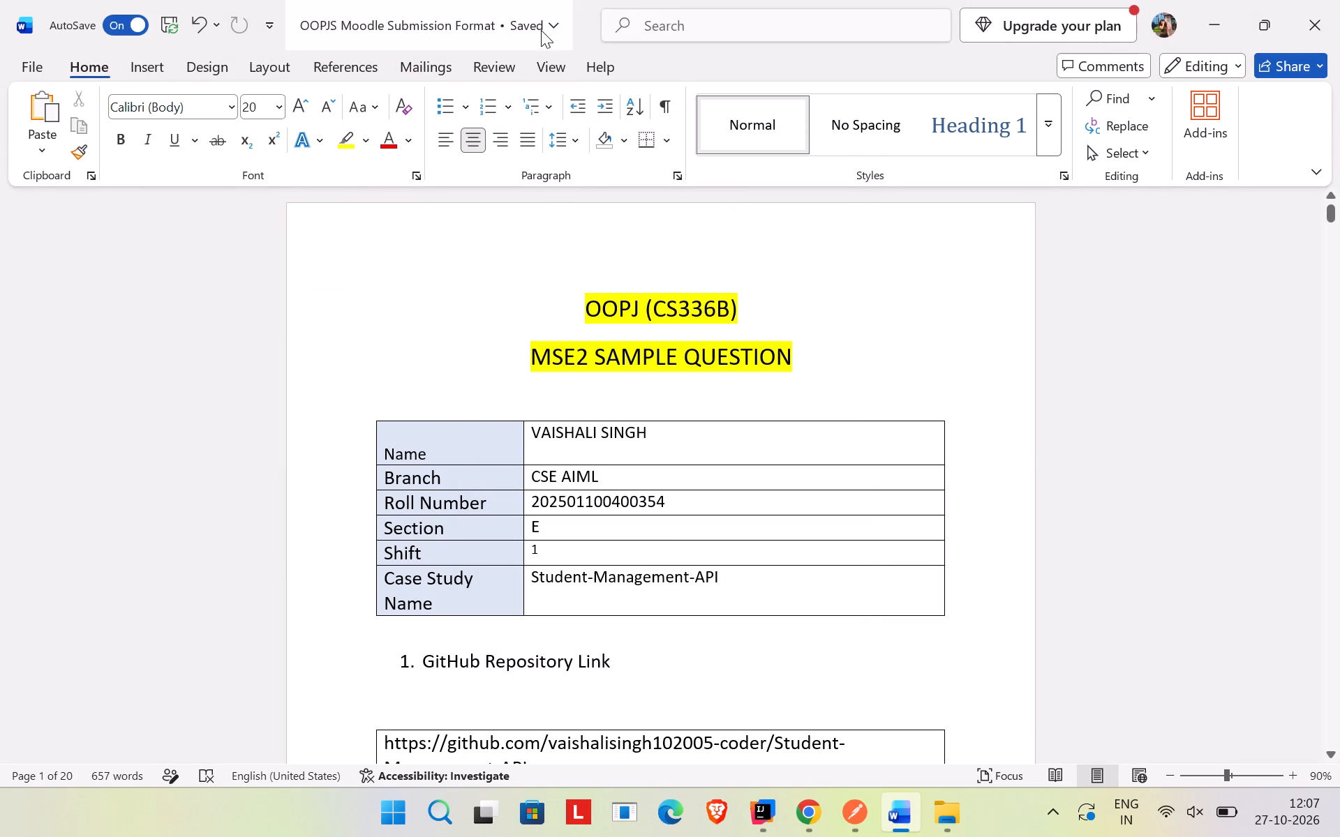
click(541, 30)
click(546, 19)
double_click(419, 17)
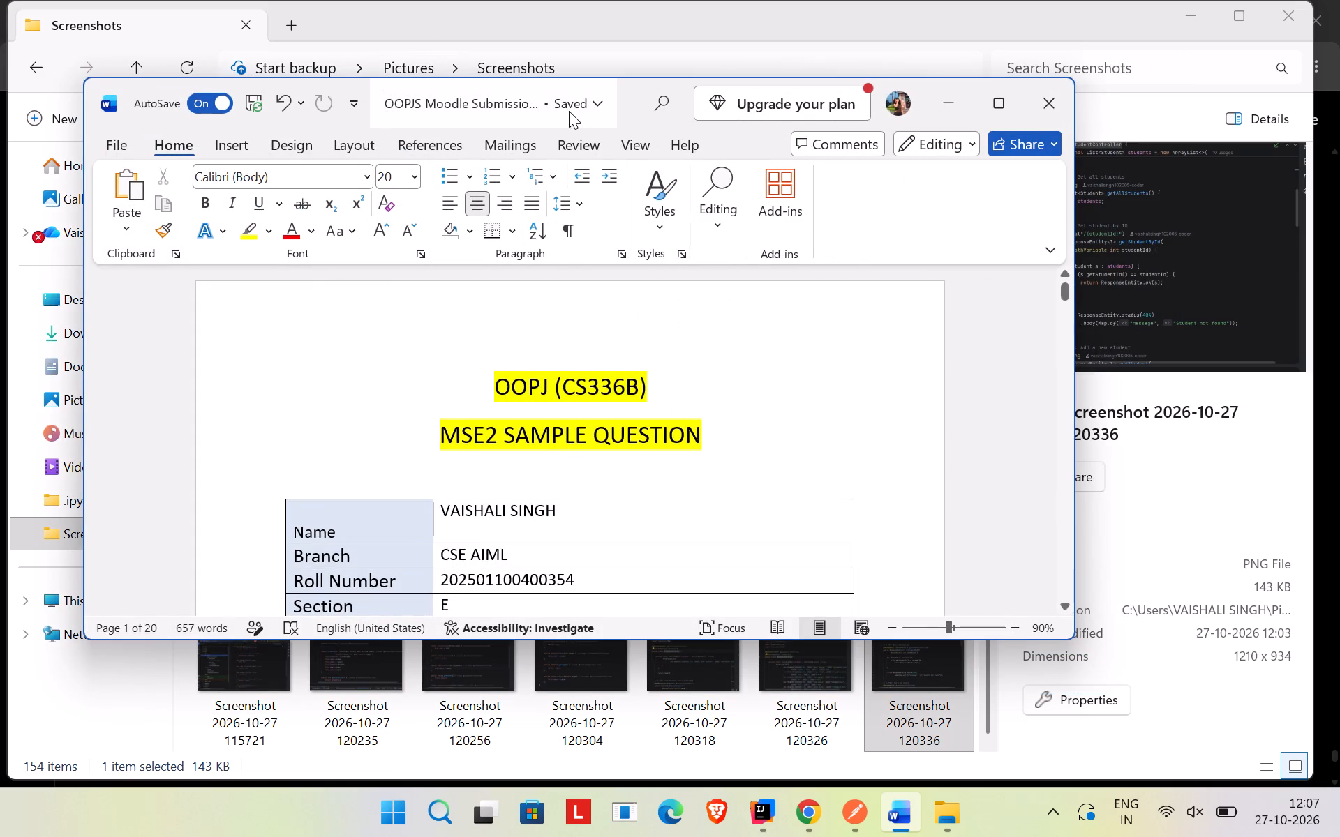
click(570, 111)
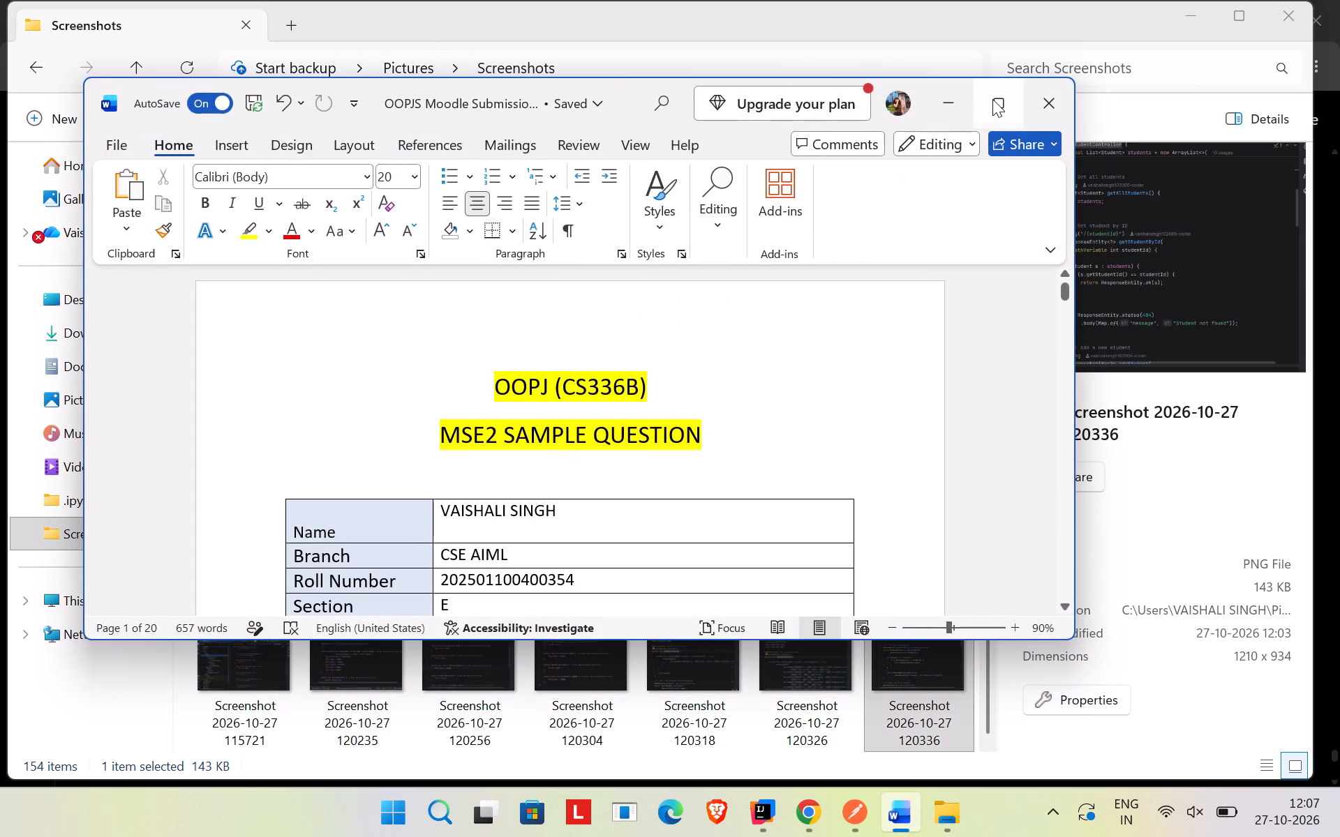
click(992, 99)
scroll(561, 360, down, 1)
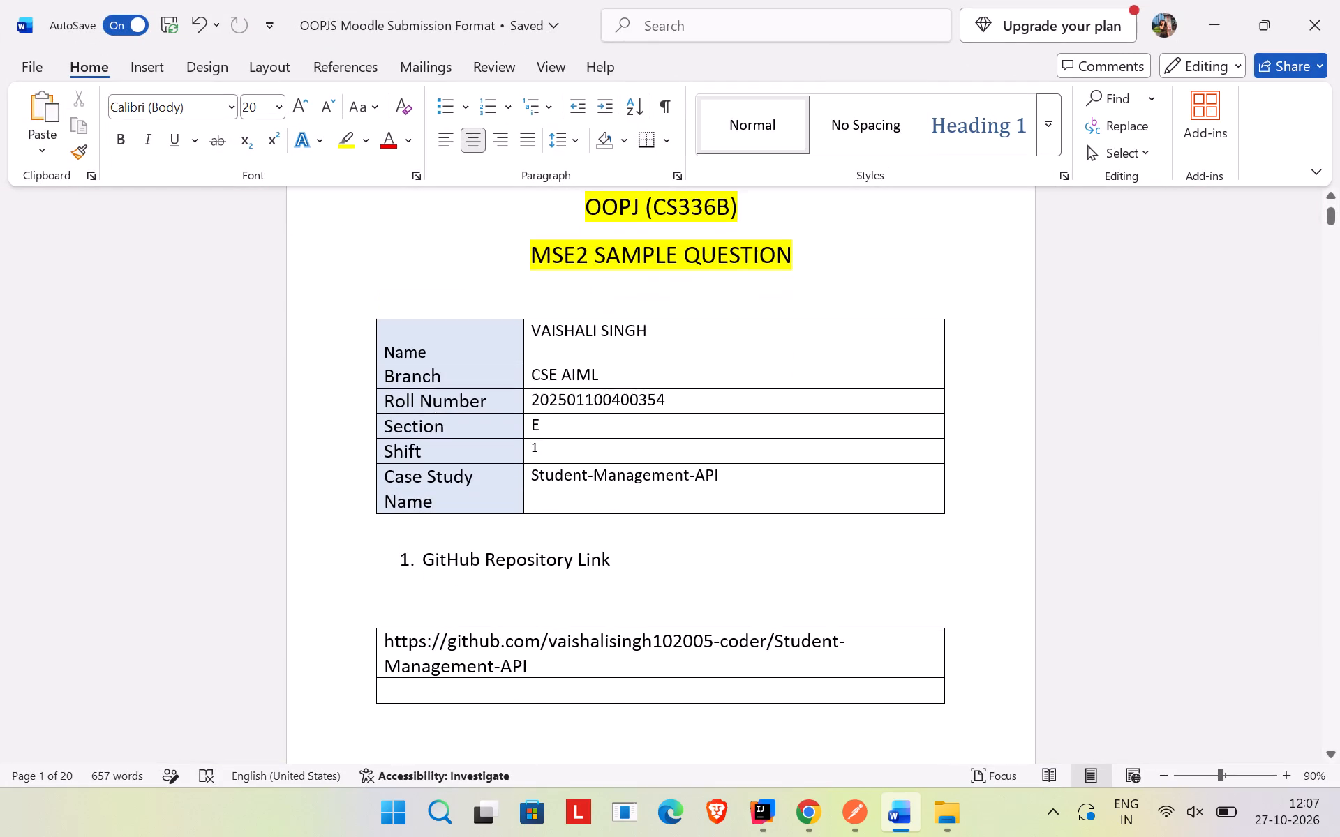
Open OOPJS Moodle Submission Format from the Downloads folder in File Explorer, check whether its sections are filled in, and close it.
click(939, 794)
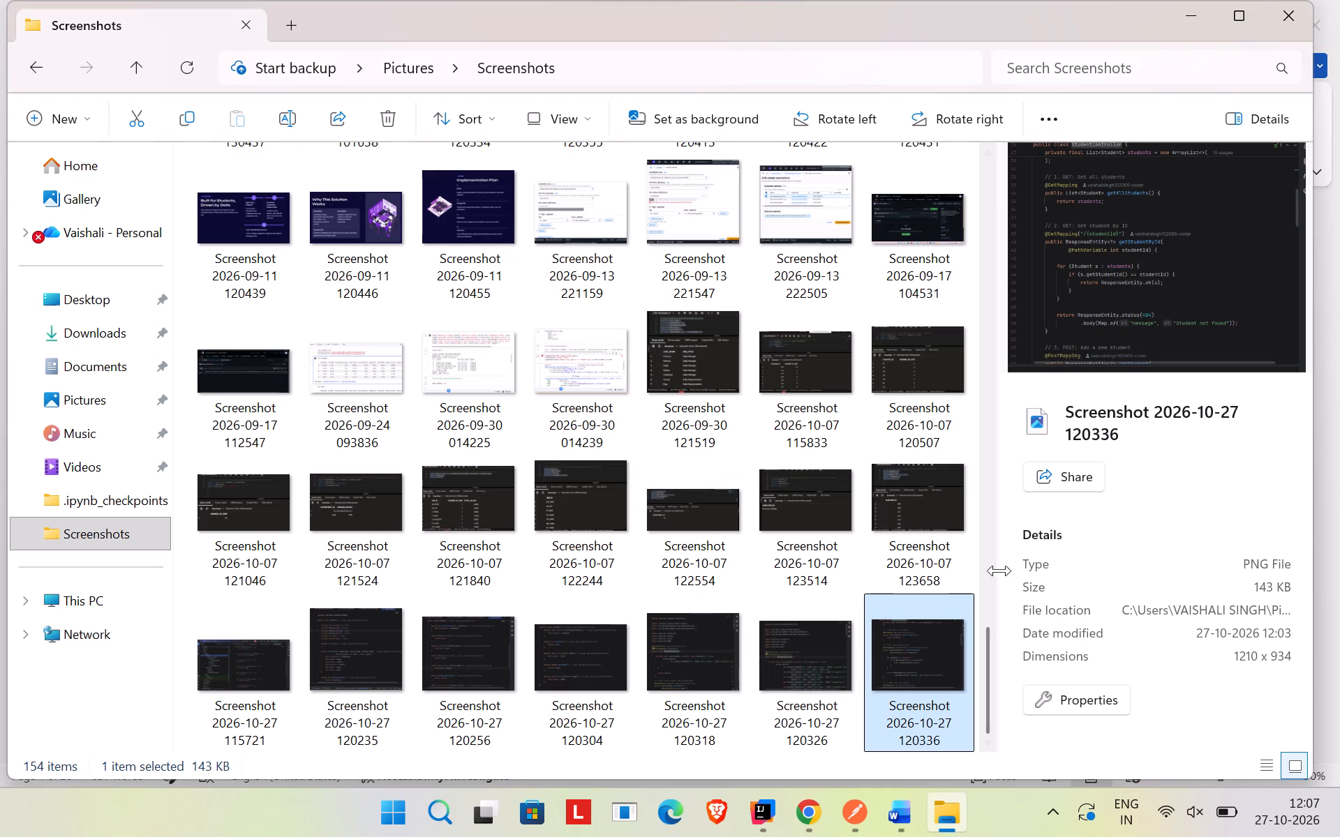
scroll(903, 670, up, 2)
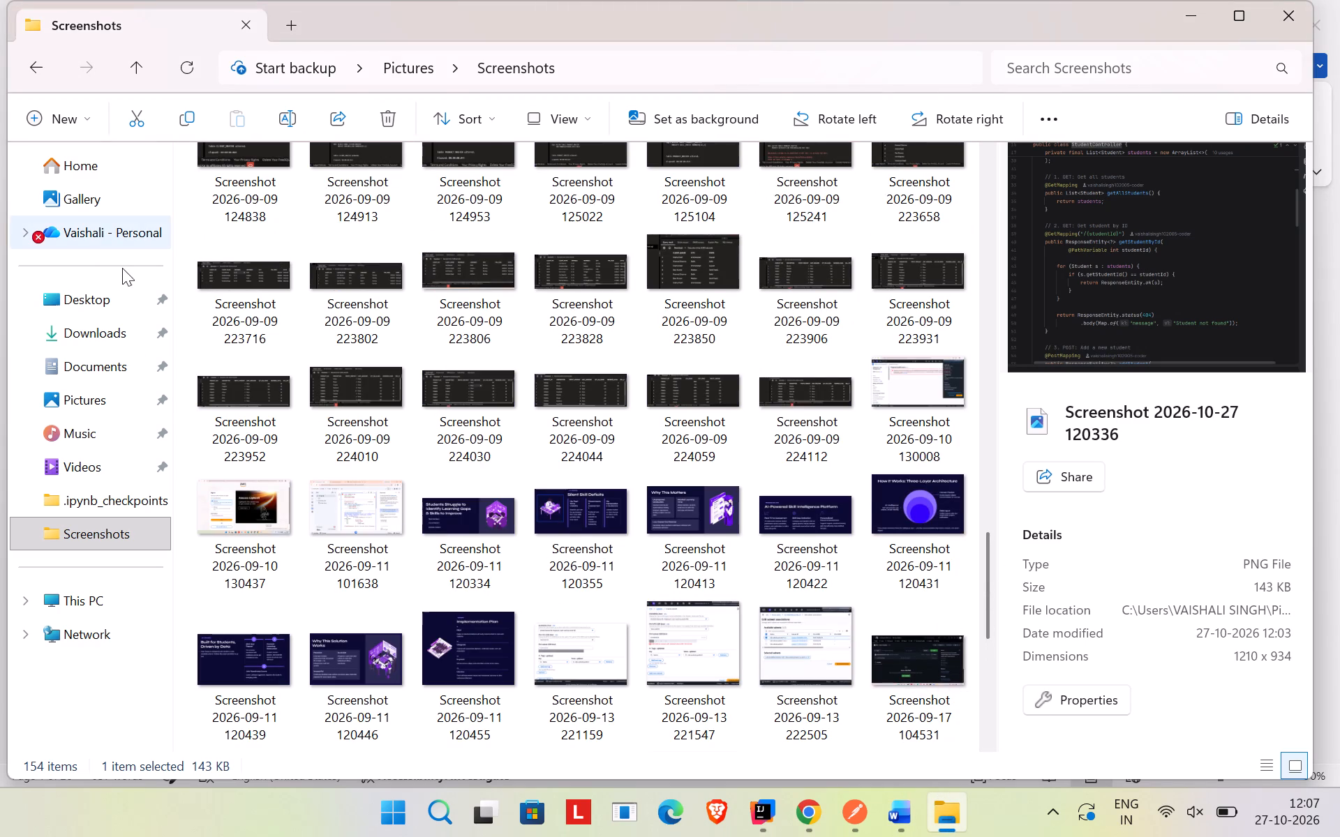
click(126, 322)
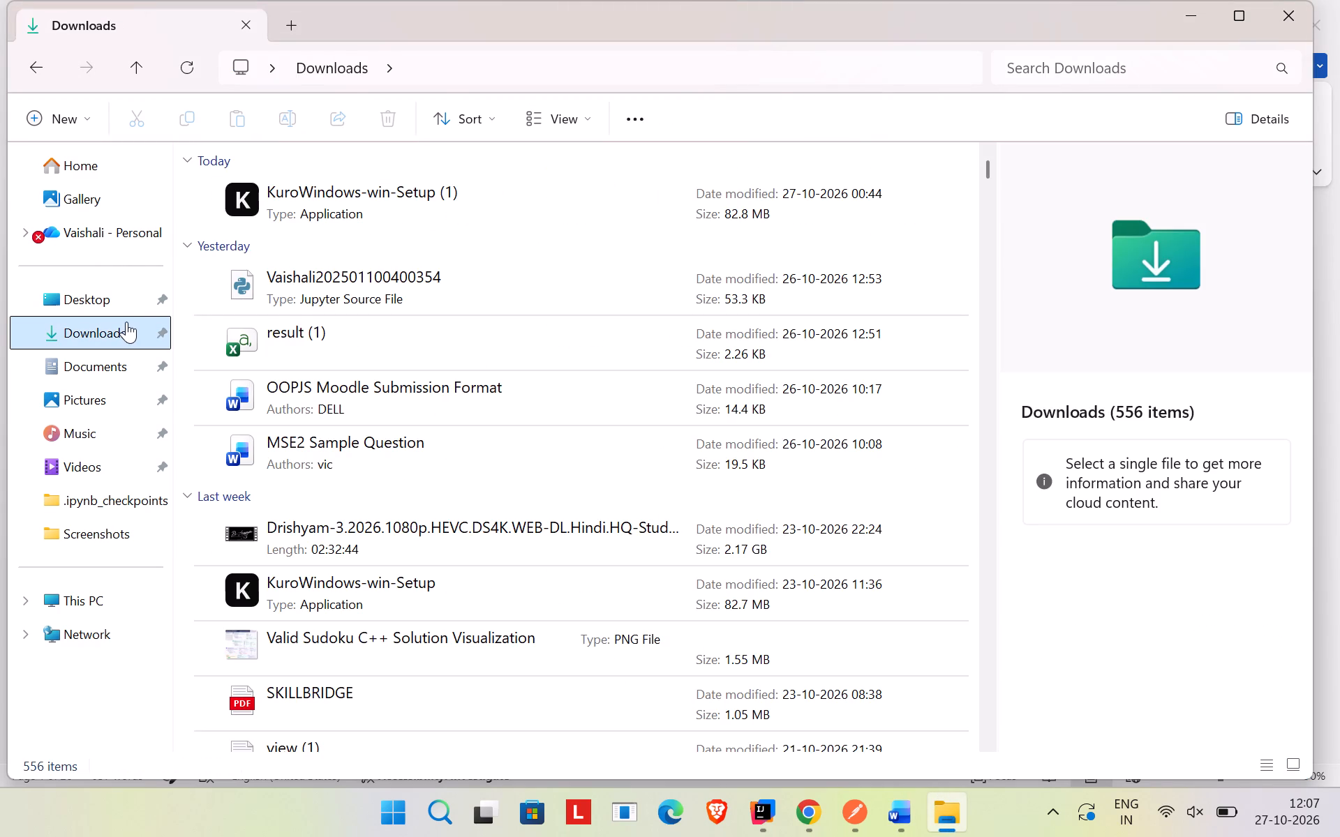
double_click(348, 400)
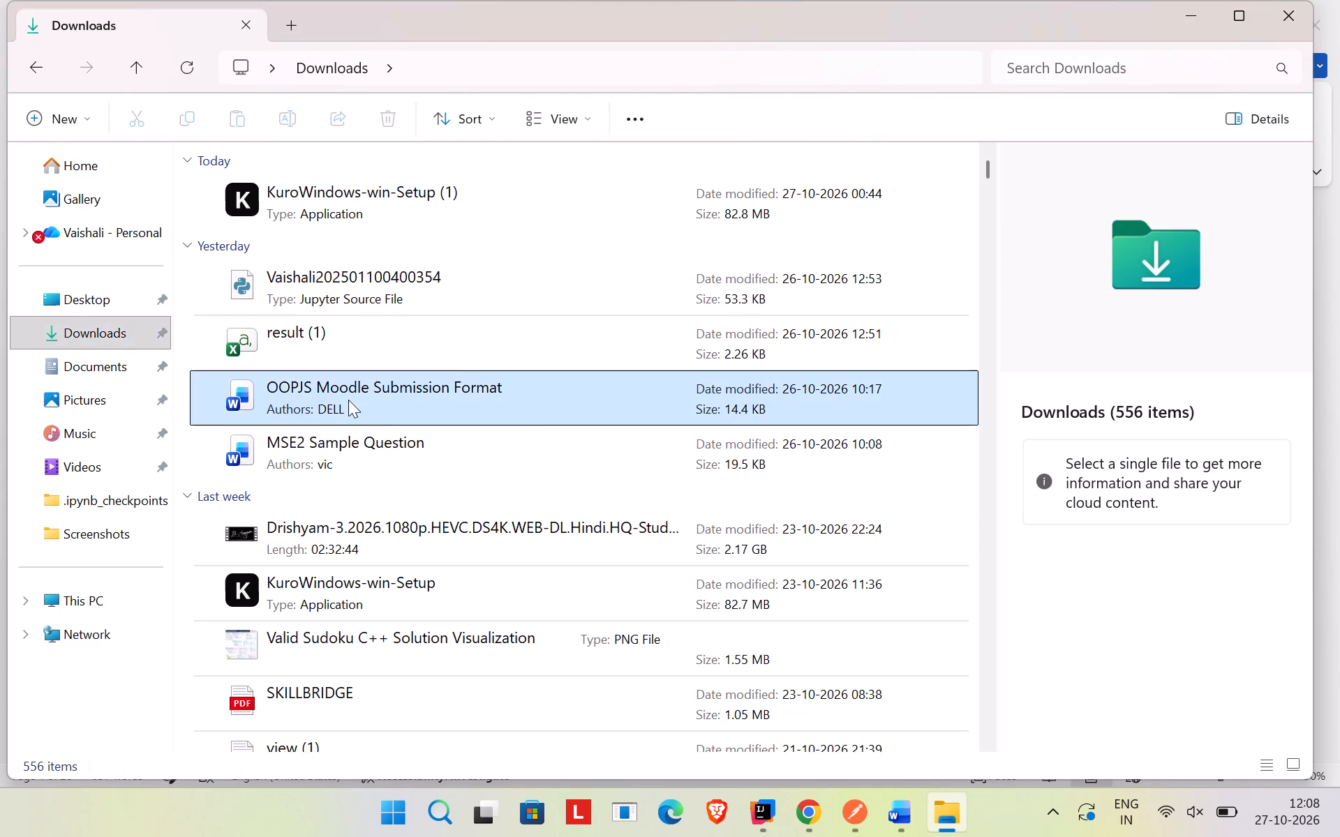
scroll(476, 449, down, 3)
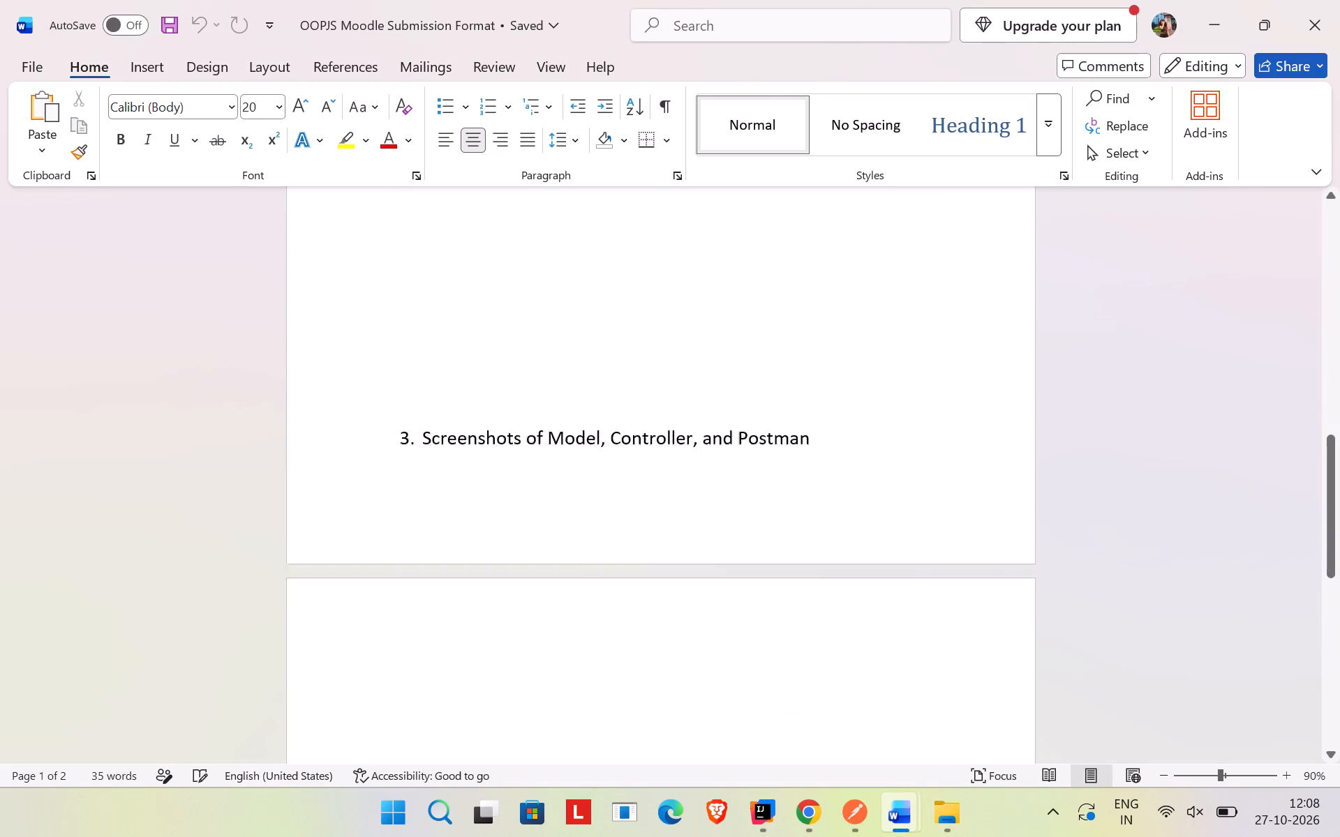
scroll(476, 449, down, 7)
click(1339, 1)
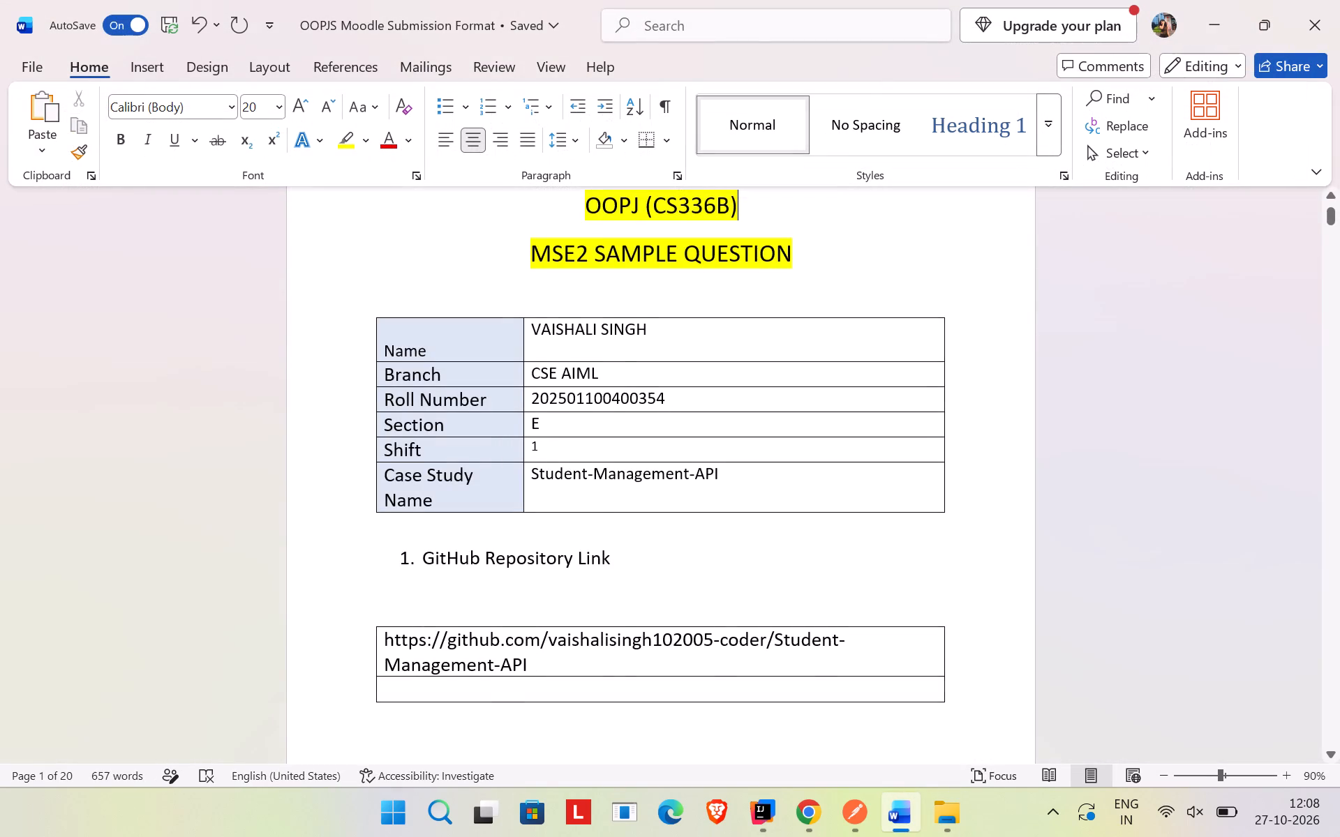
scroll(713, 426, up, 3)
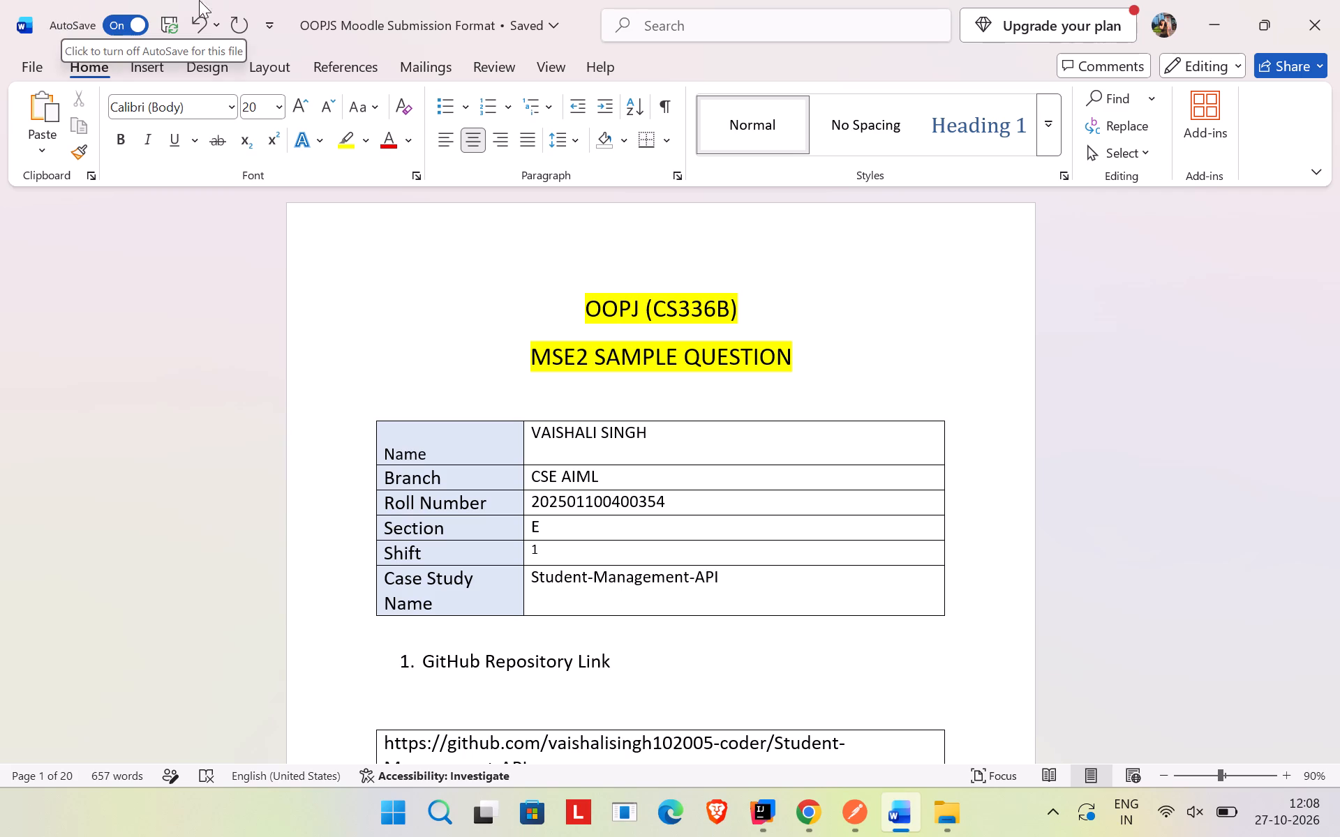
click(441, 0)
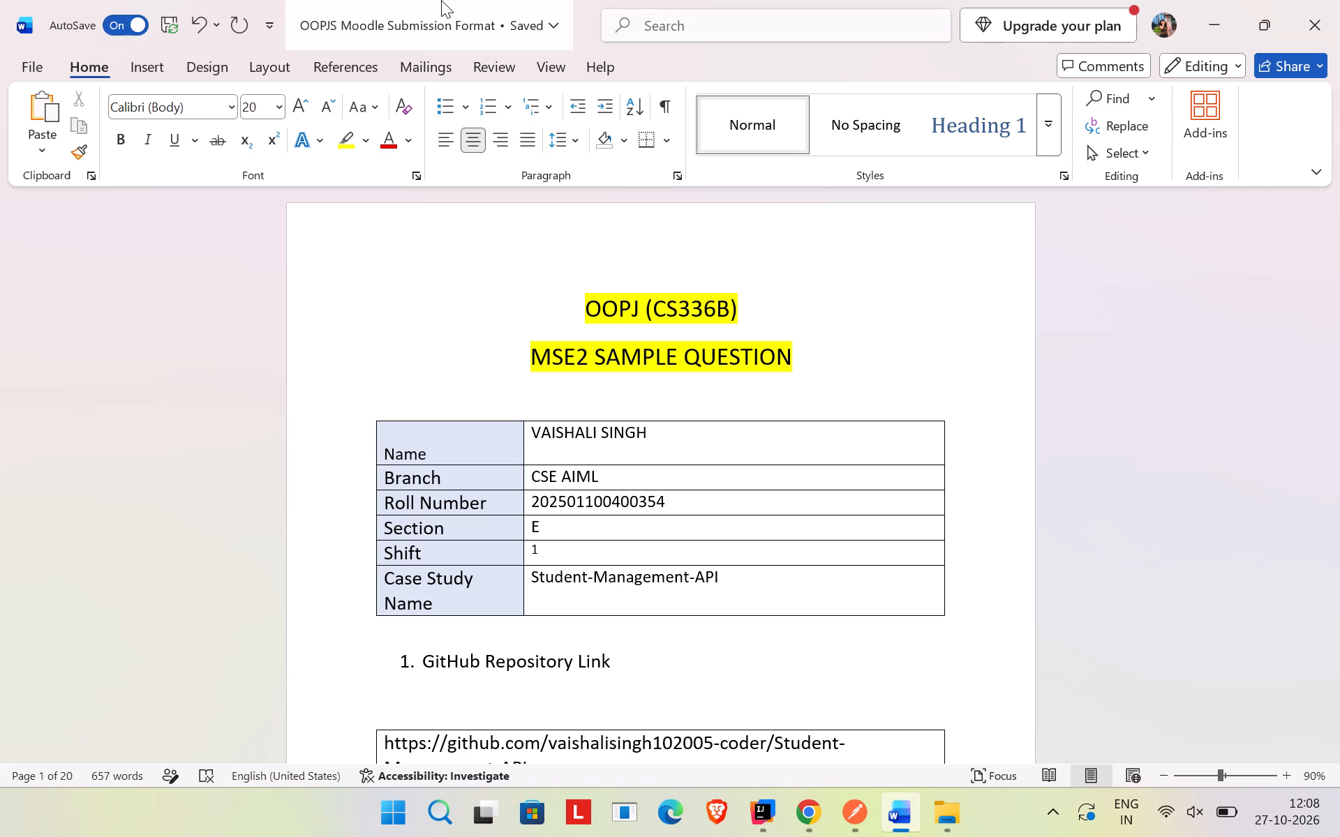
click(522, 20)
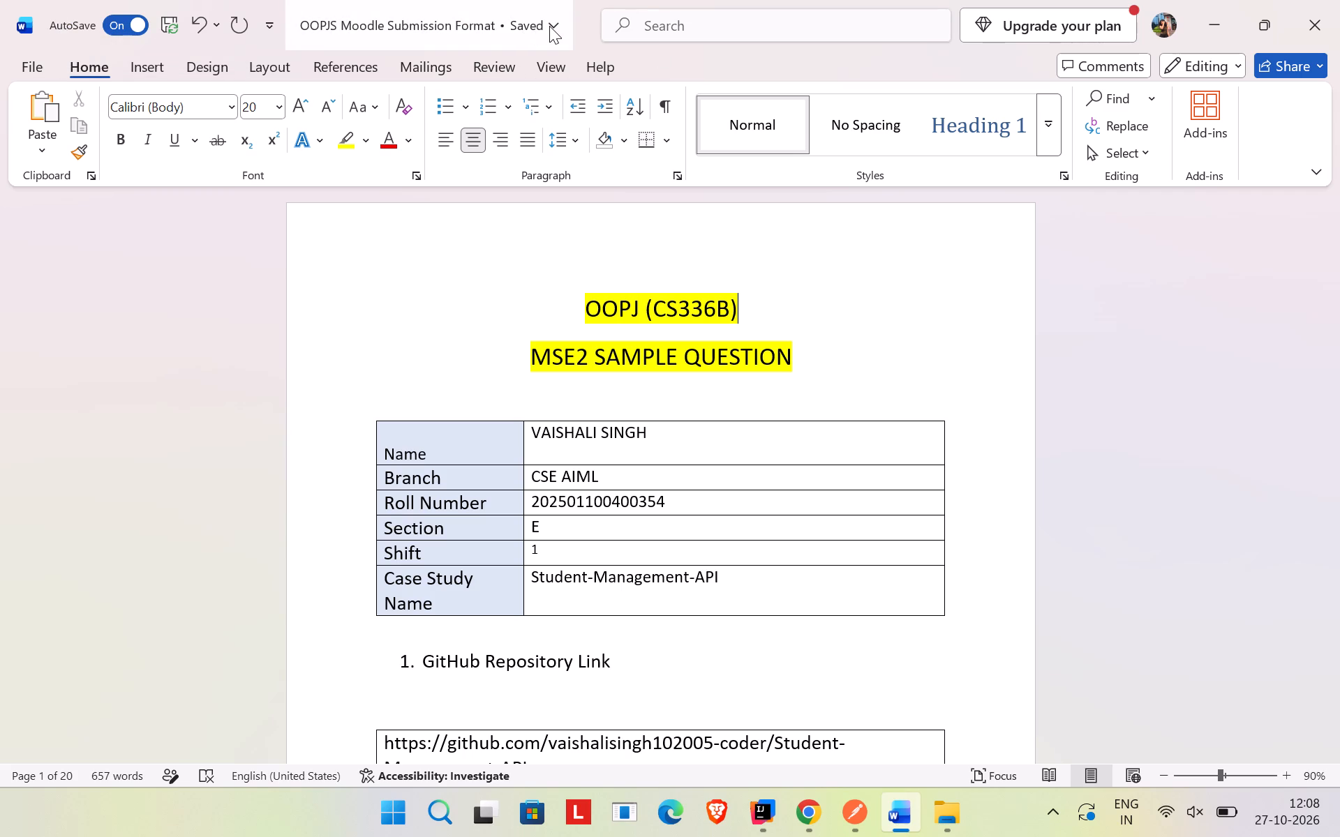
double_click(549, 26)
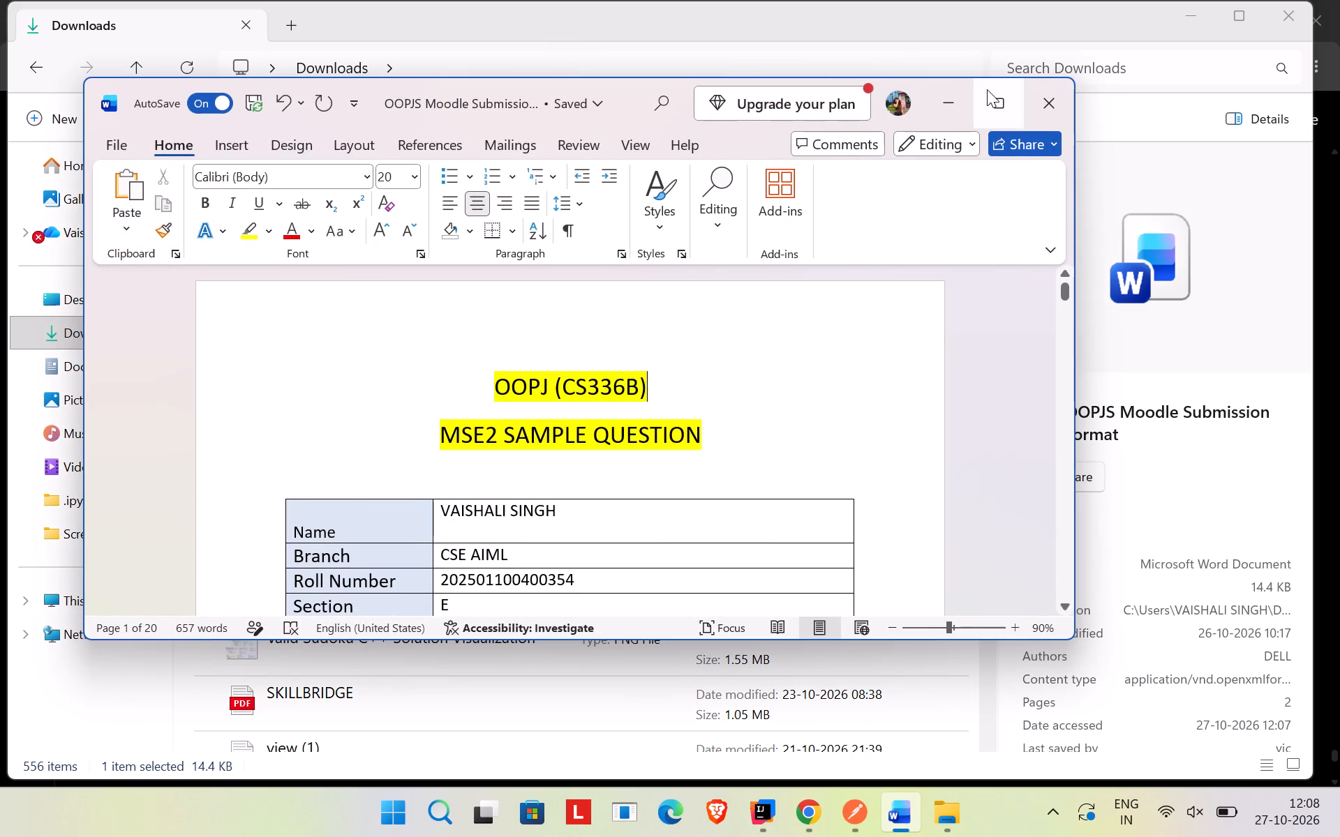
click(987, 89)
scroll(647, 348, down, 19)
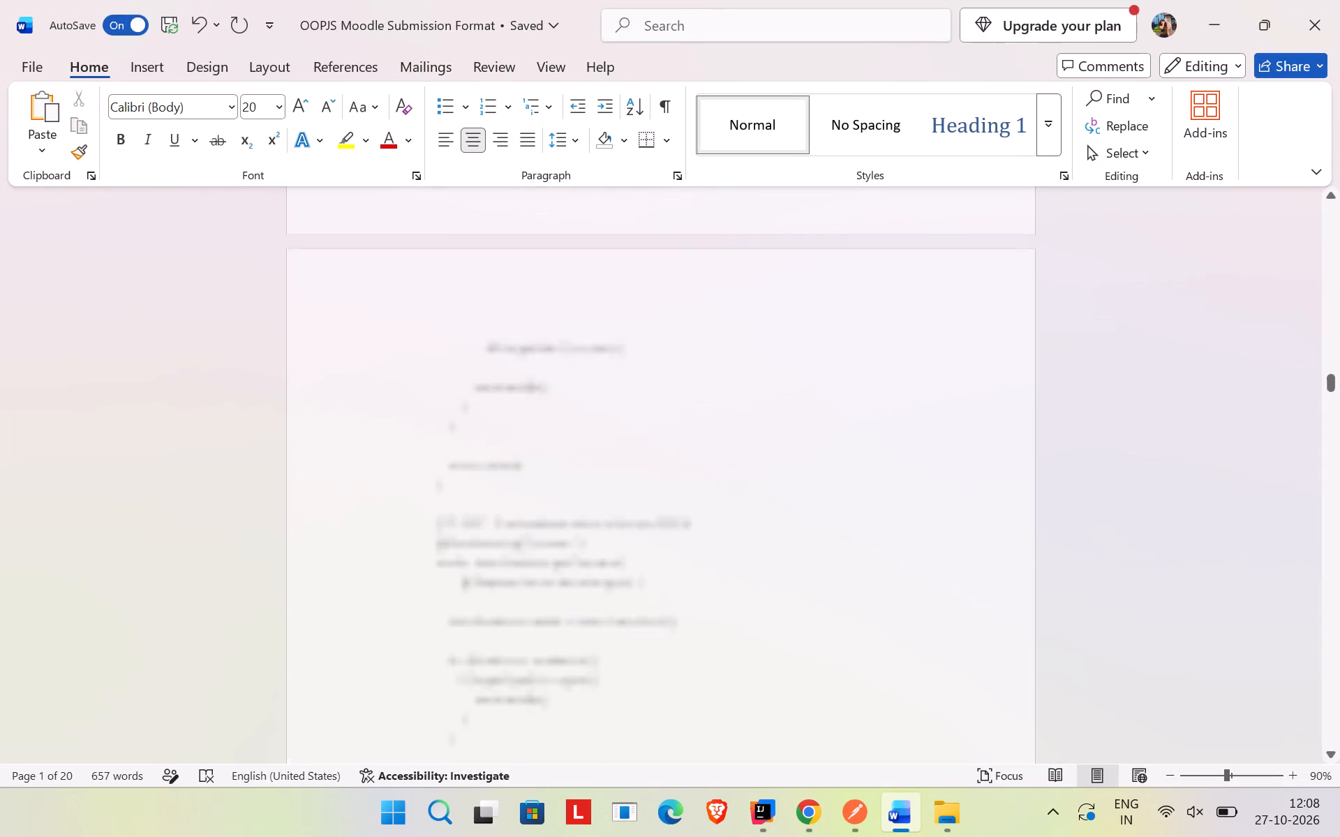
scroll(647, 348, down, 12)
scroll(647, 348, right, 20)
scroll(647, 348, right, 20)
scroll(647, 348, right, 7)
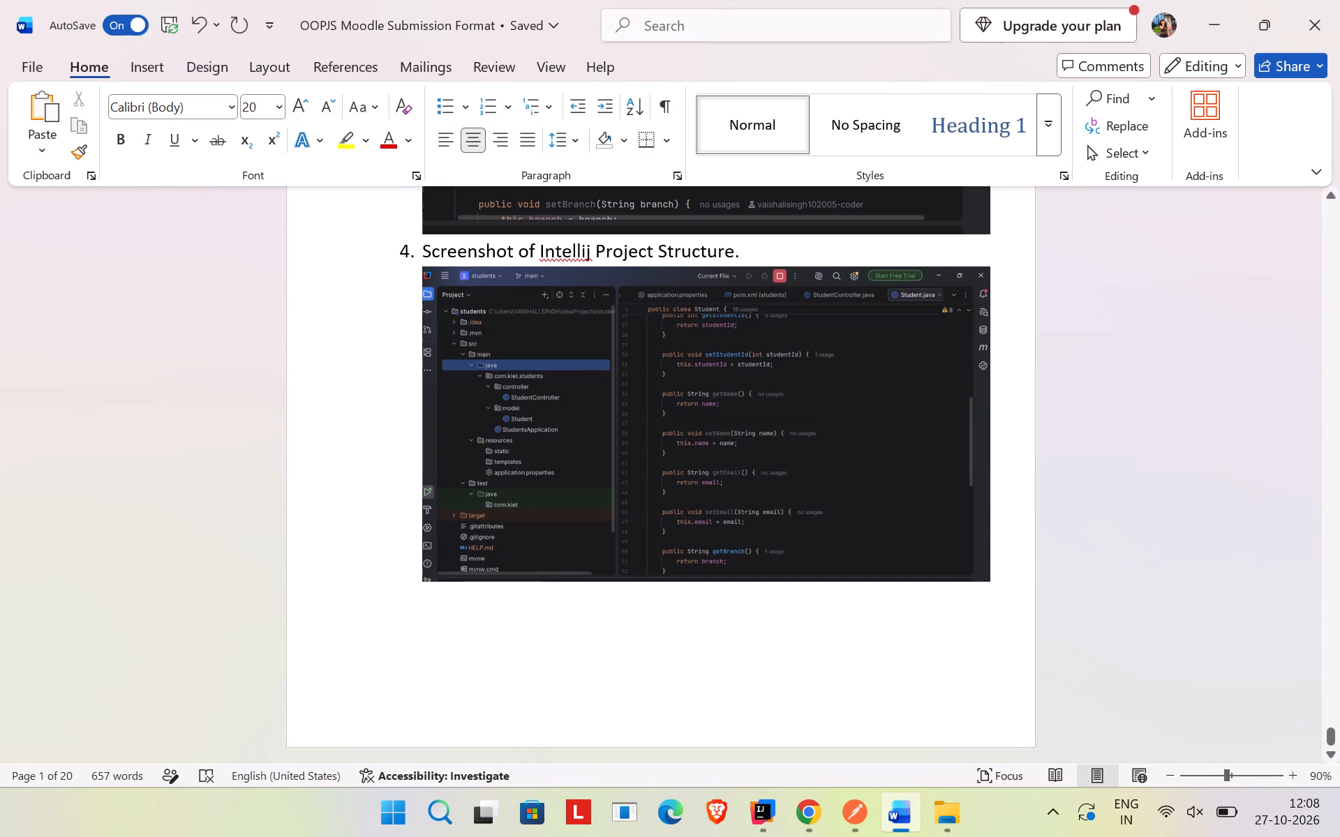
Open the Downloads copy of OOPJS Moodle Submission Format from the recent files and check its contents.
click(24, 61)
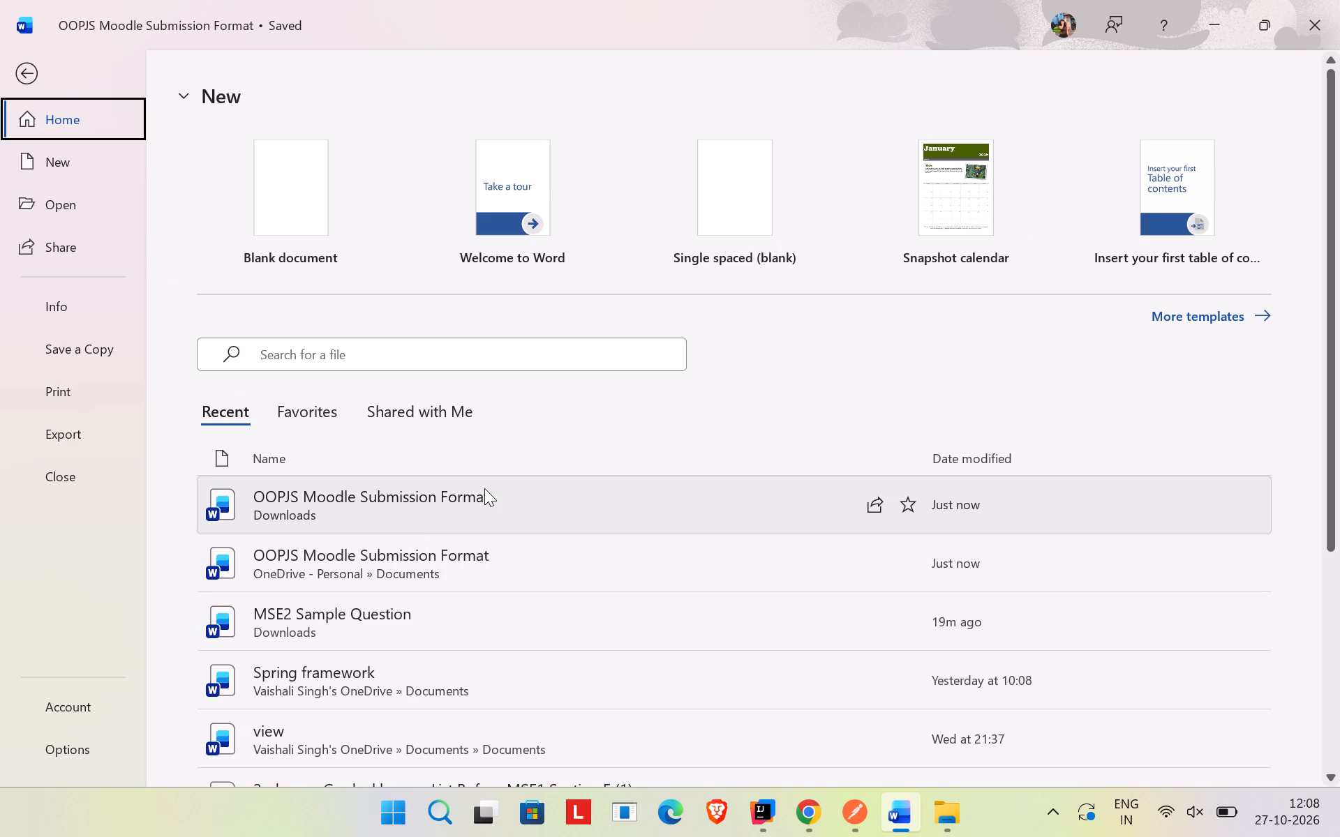
click(484, 488)
scroll(484, 488, up, 1)
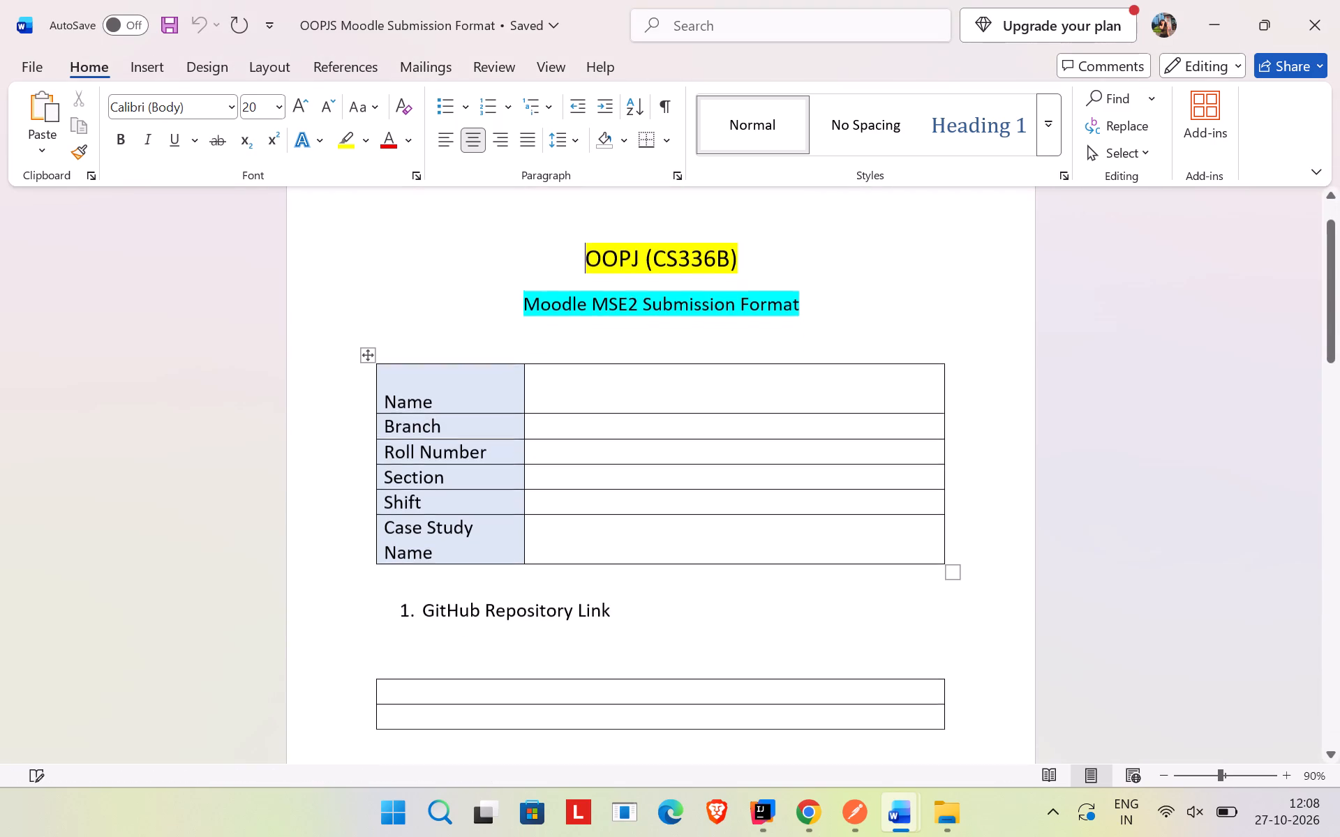
scroll(484, 488, down, 3)
scroll(484, 488, up, 3)
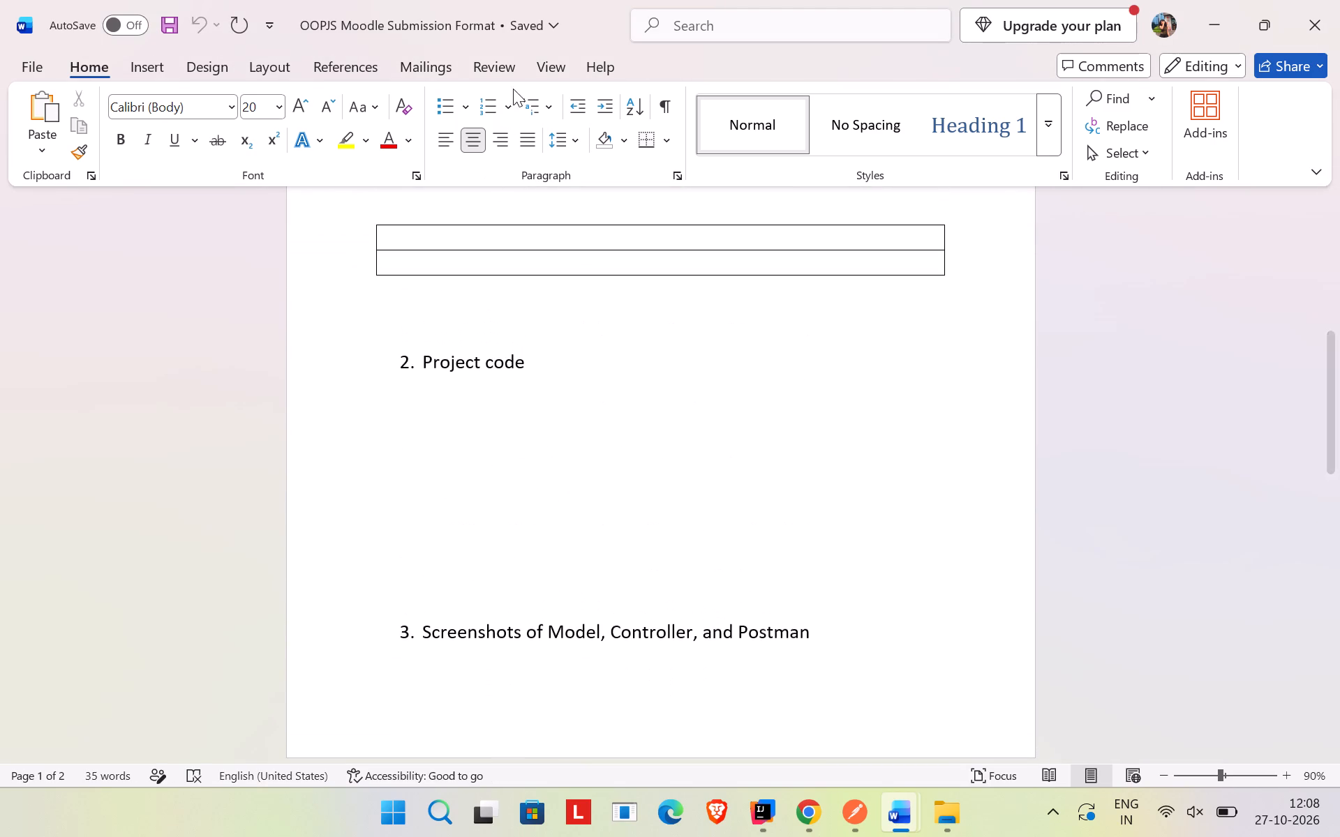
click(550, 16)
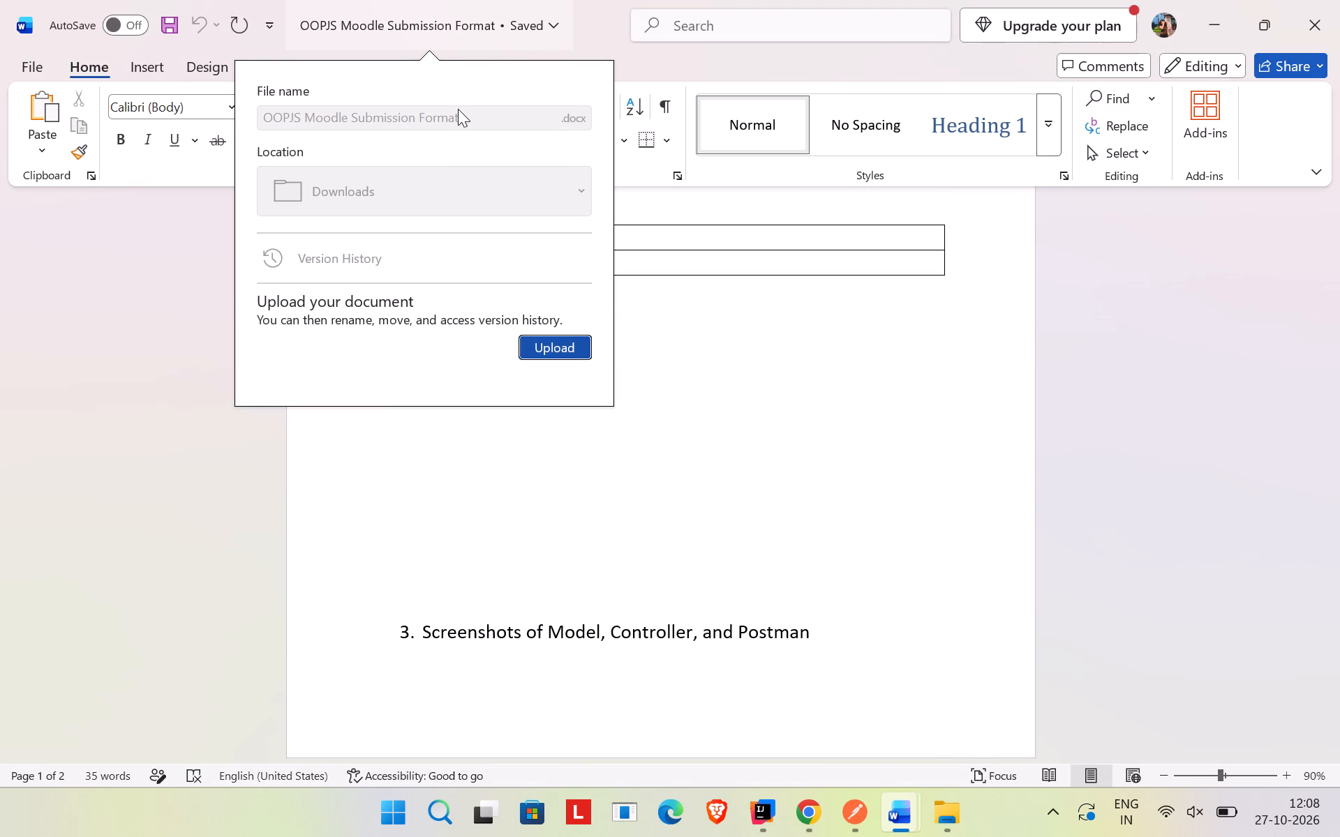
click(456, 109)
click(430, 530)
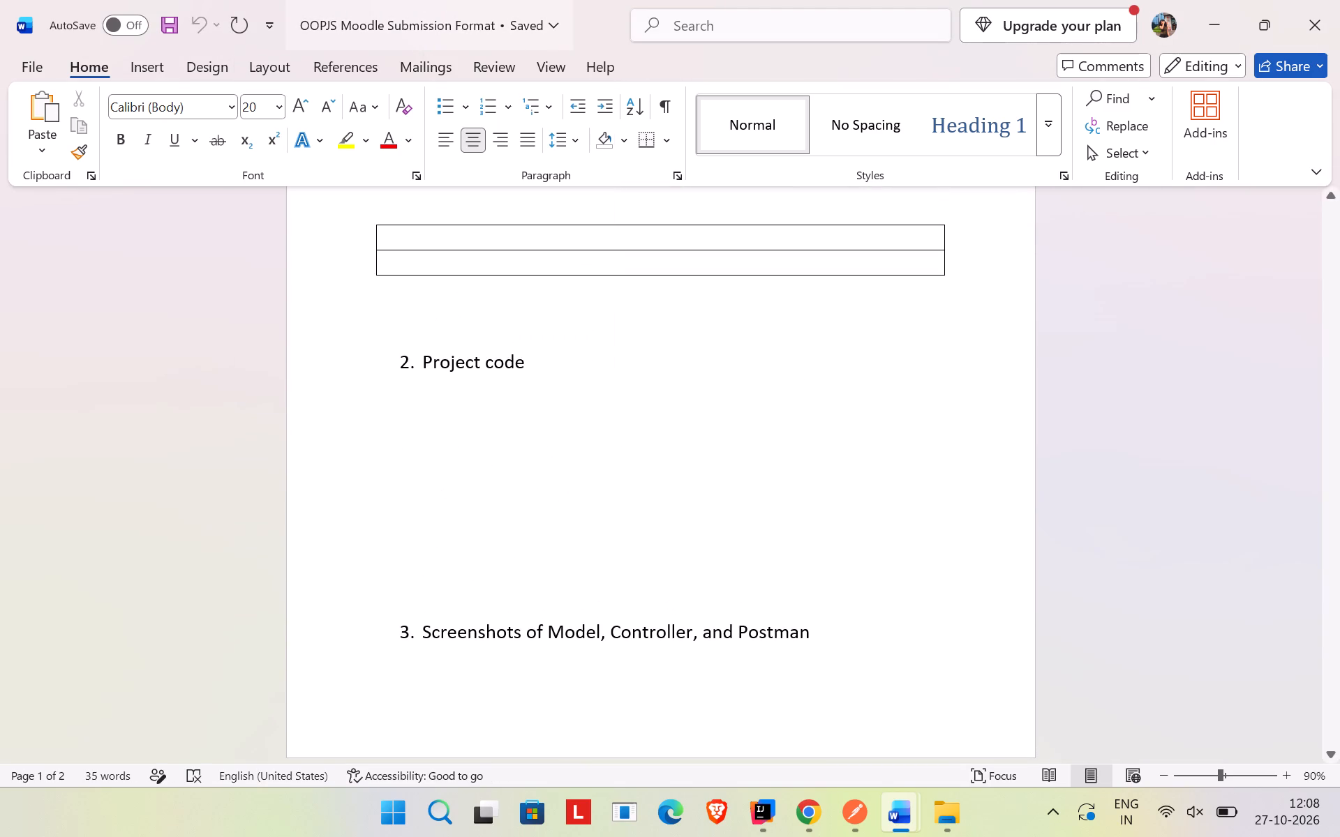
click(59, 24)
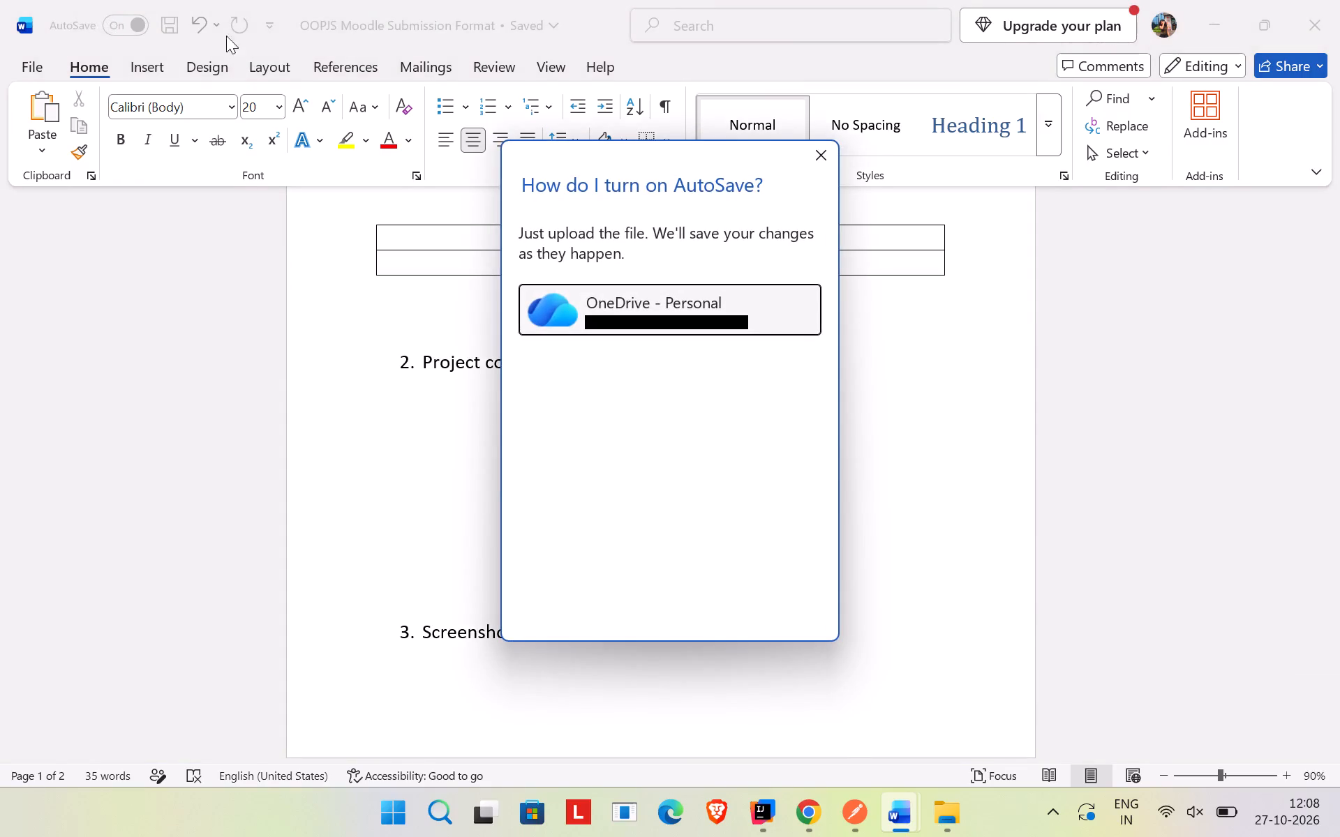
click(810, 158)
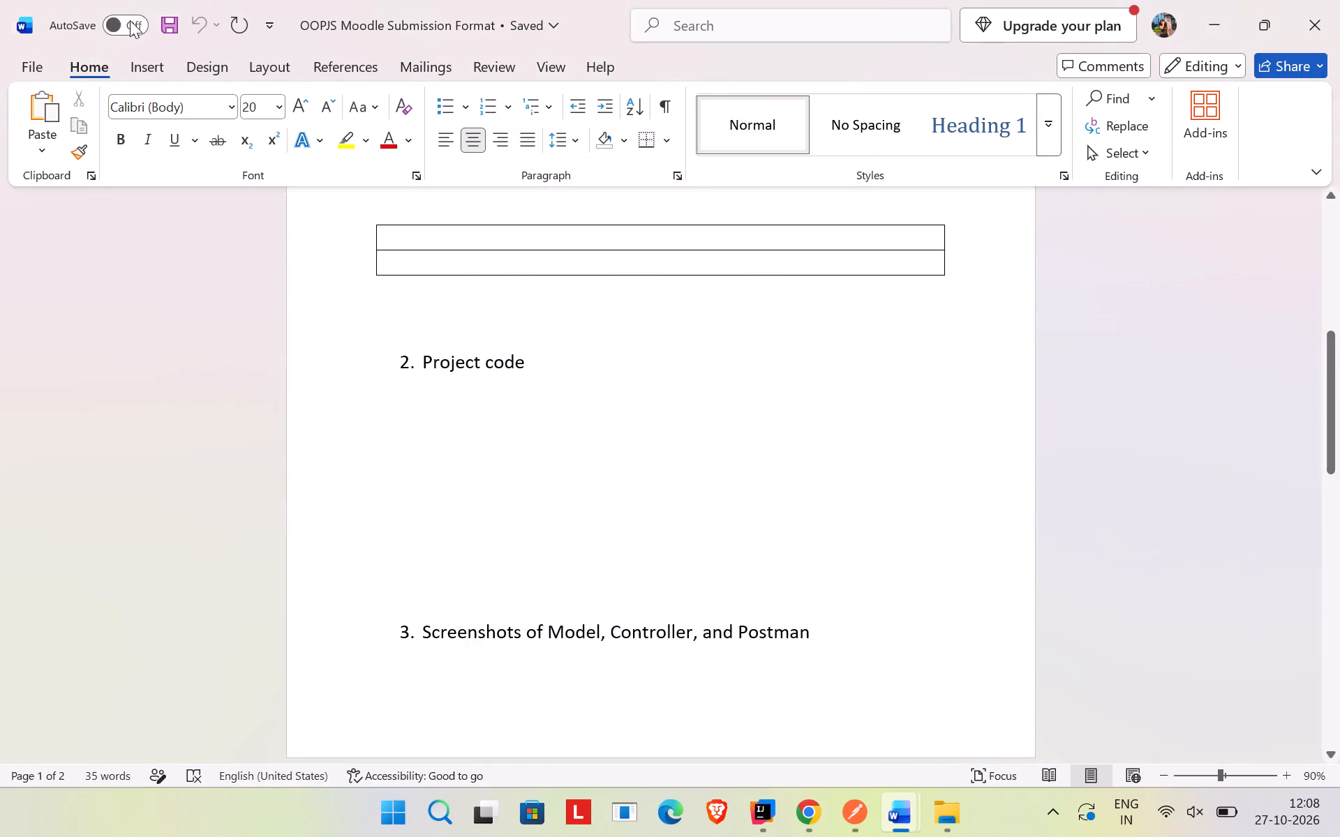
Turn on AutoSave for the blank submission format document by uploading it to OneDrive - Personal.
click(130, 18)
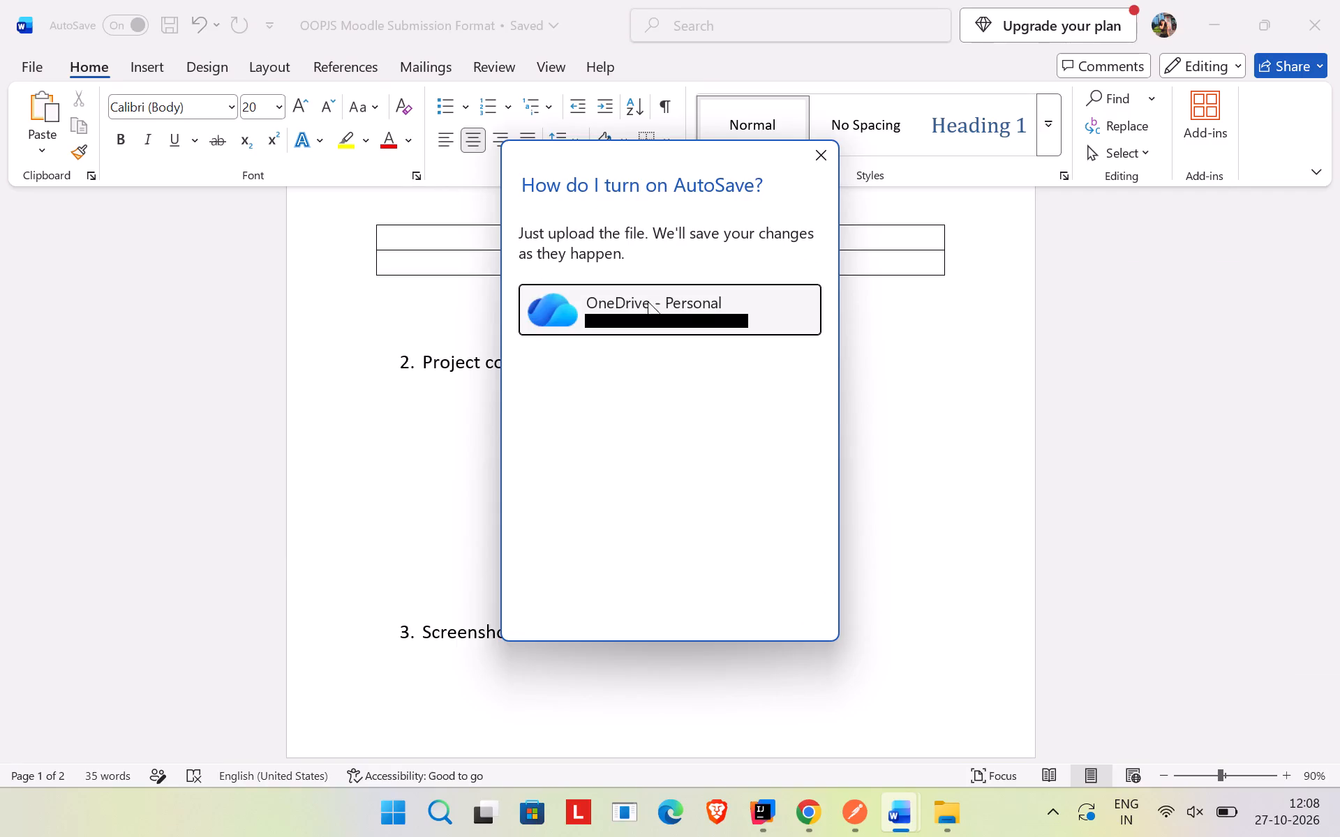
click(697, 299)
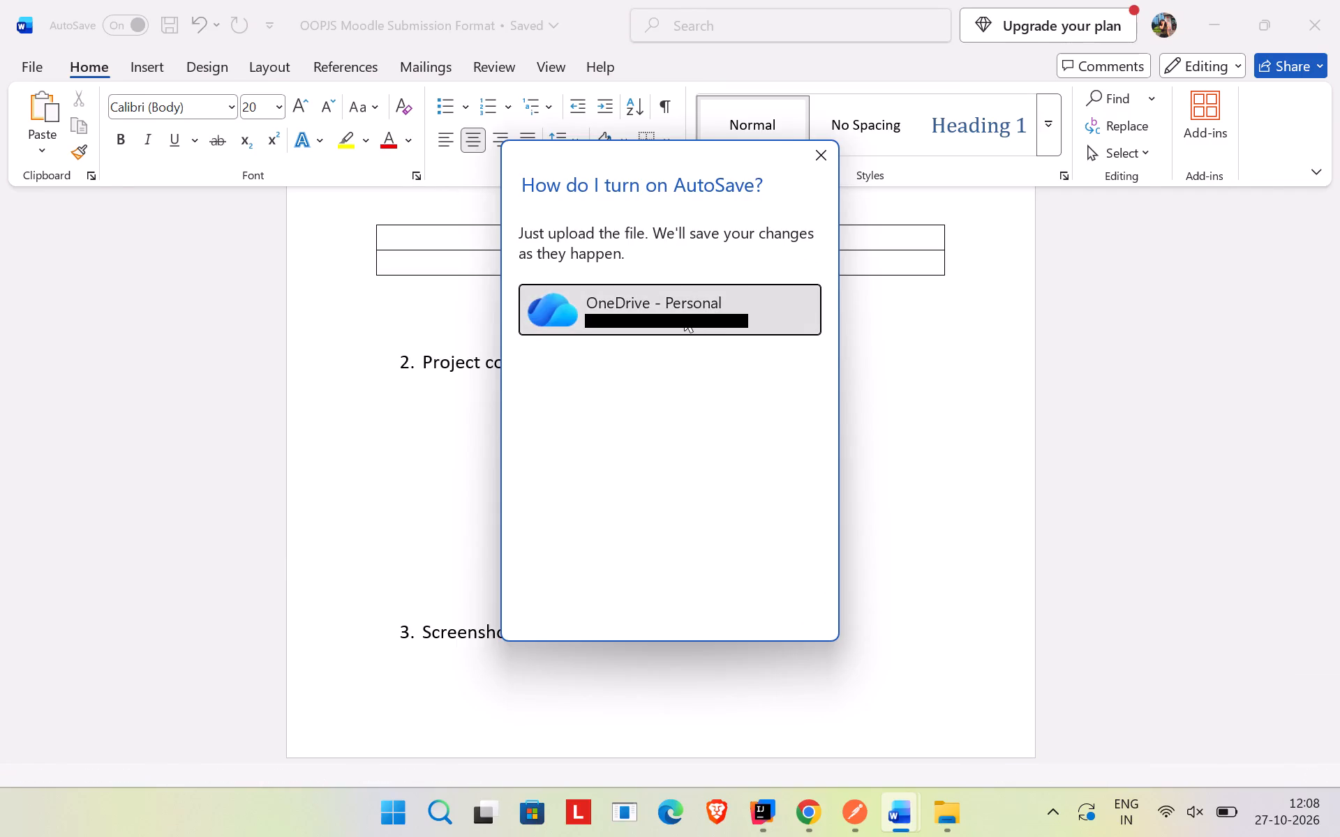
click(684, 315)
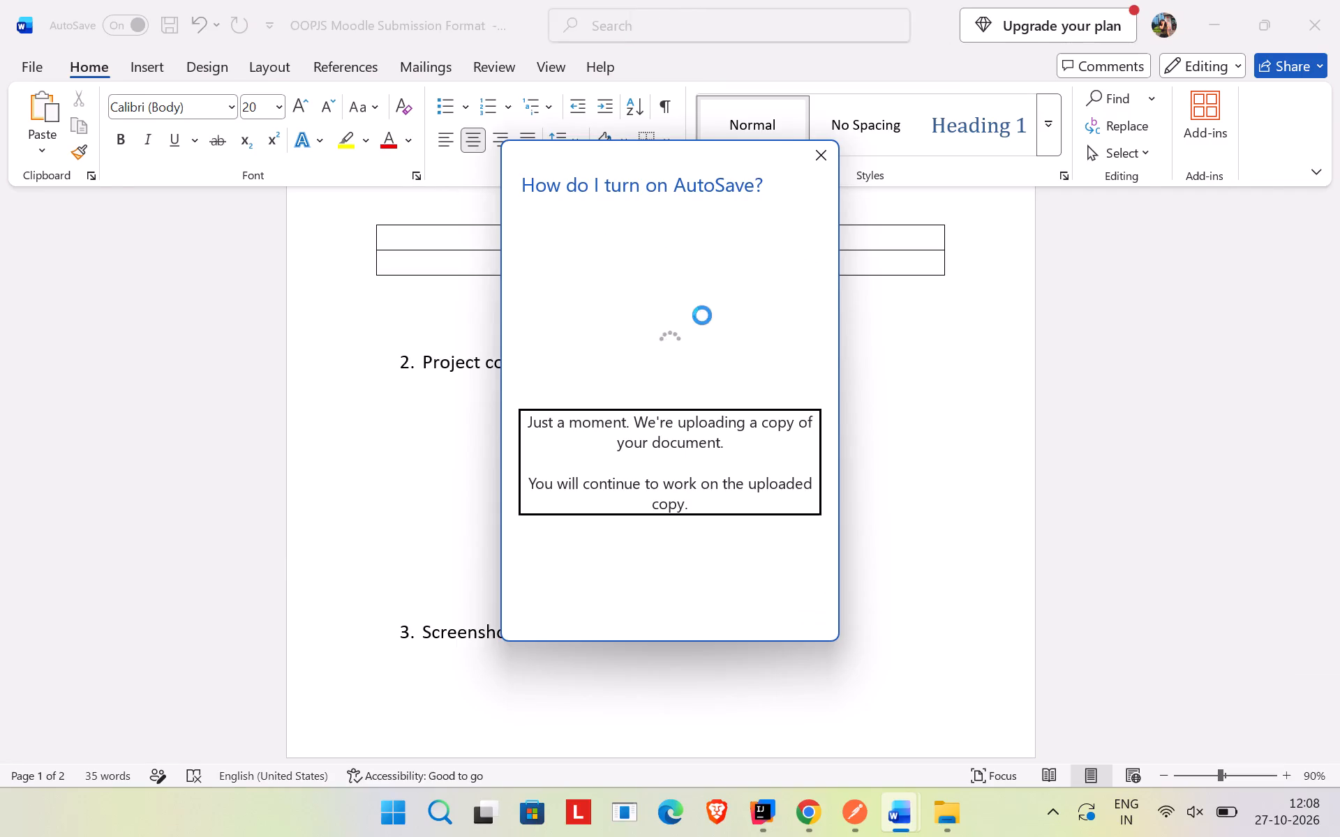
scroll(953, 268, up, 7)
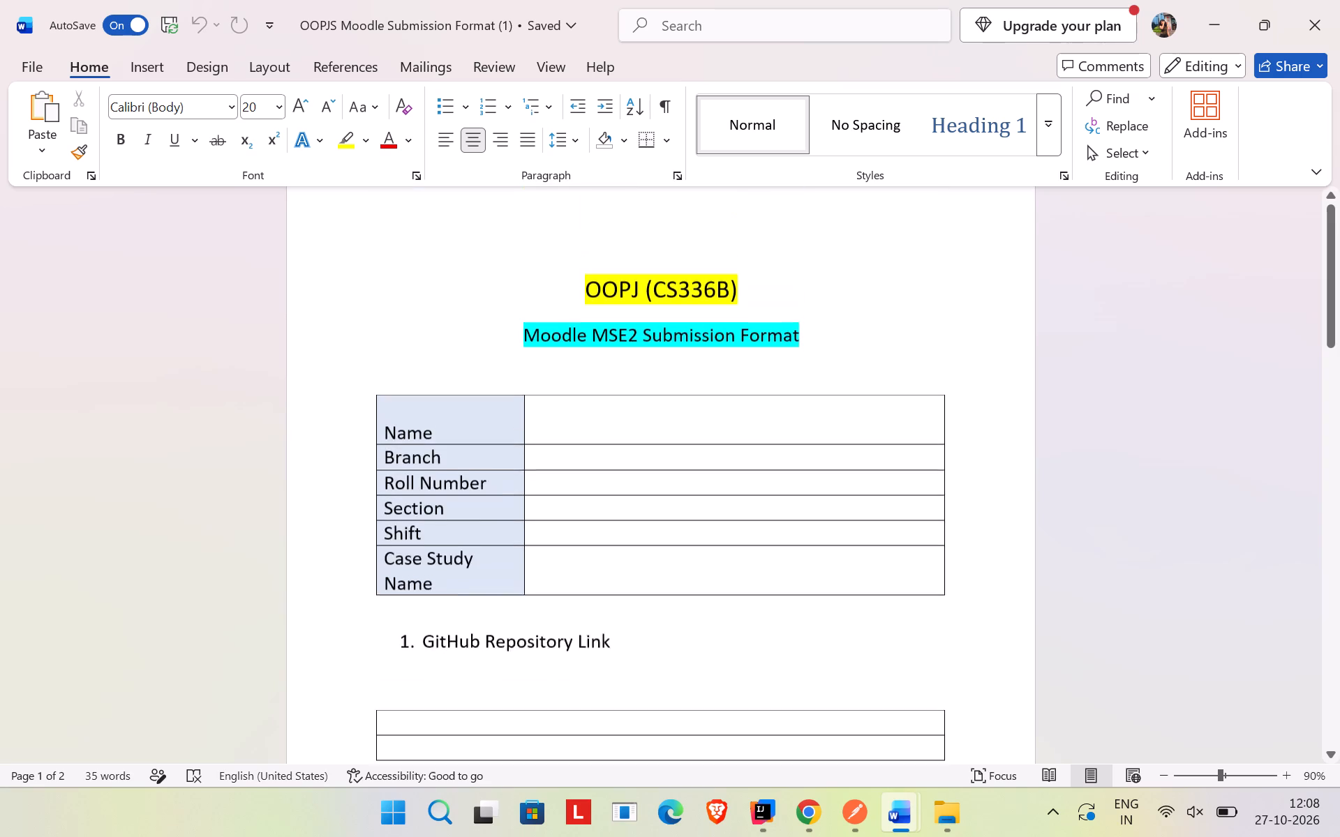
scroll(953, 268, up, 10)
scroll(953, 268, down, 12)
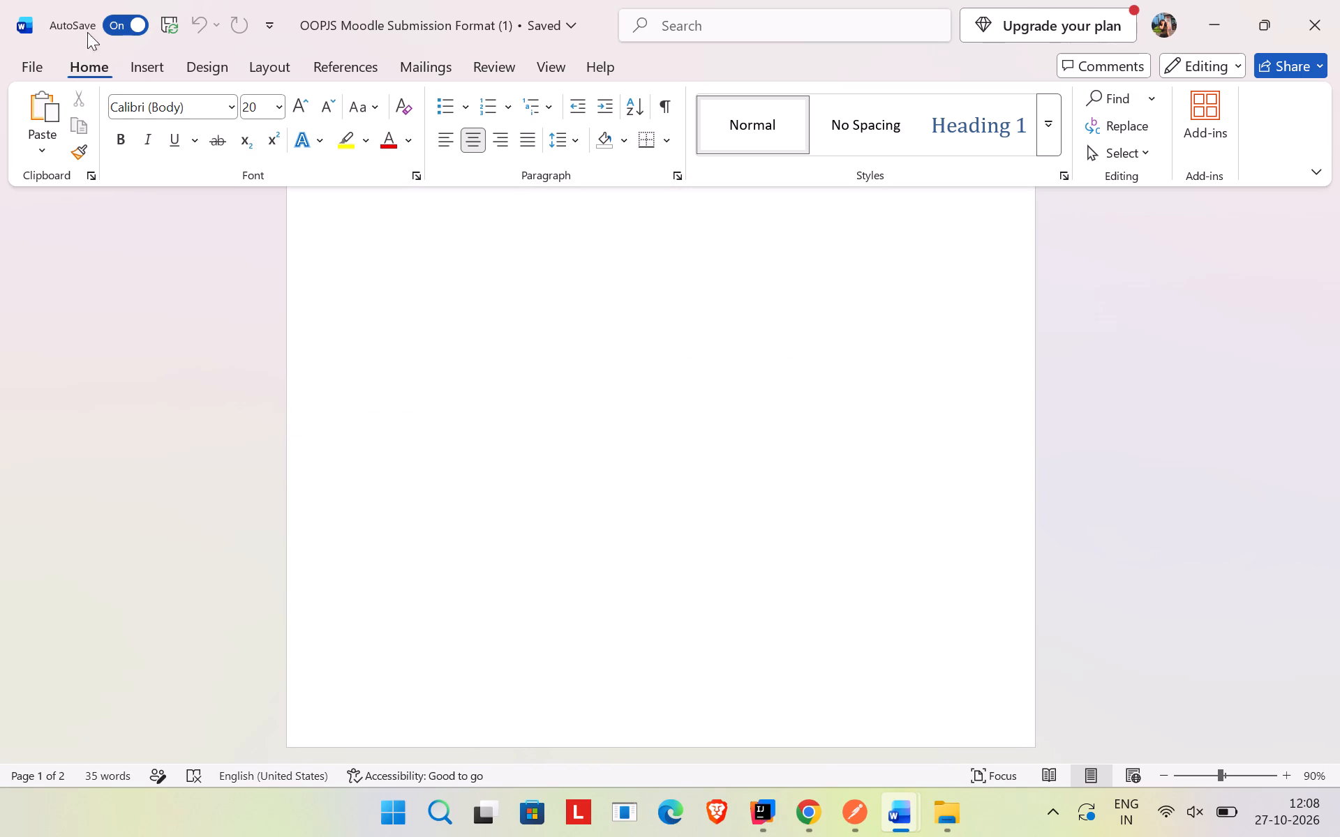
Close the blank OOPJS Moodle Submission Format (1) document and return to the beginning of the filled-in submission document.
click(551, 1)
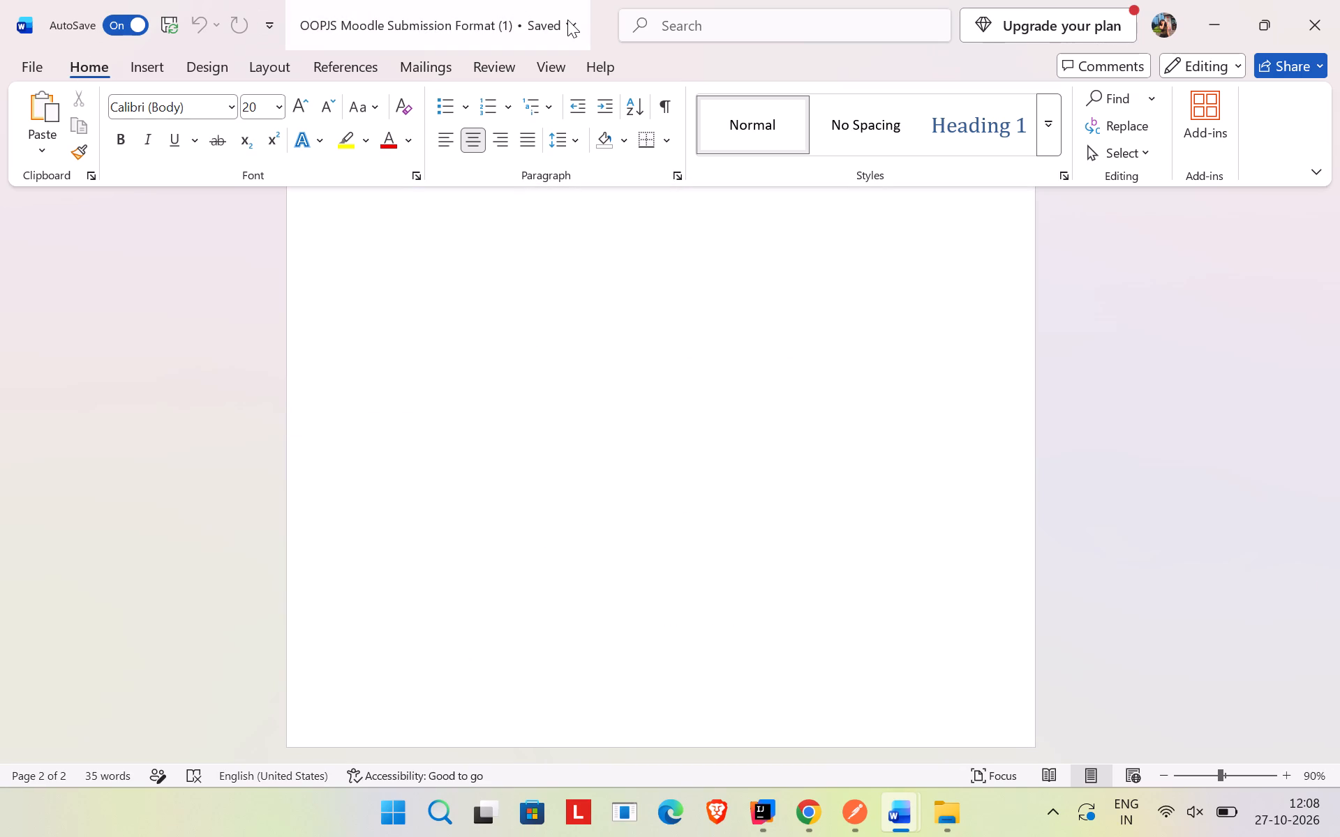
click(567, 20)
click(1309, 1)
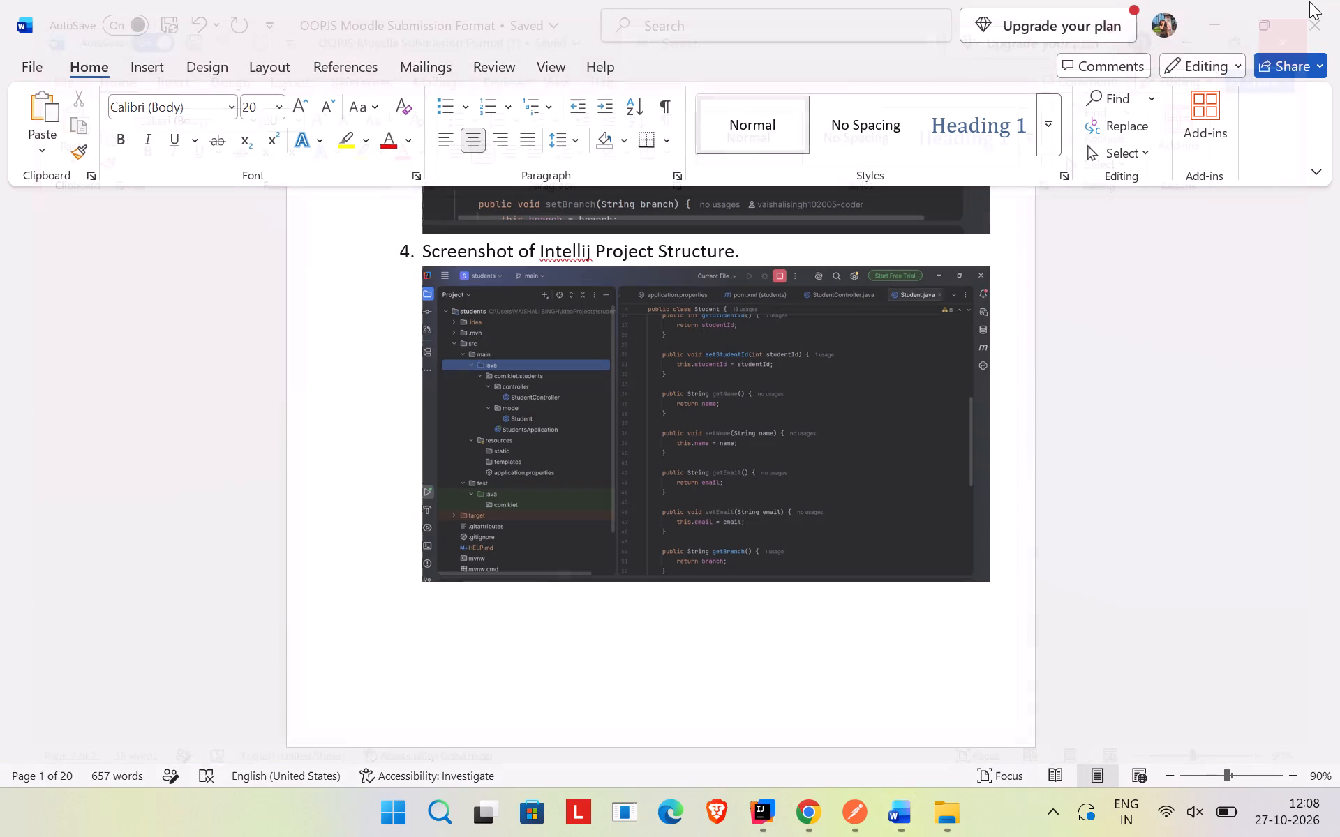
scroll(857, 311, up, 7)
scroll(857, 311, up, 20)
scroll(857, 311, up, 8)
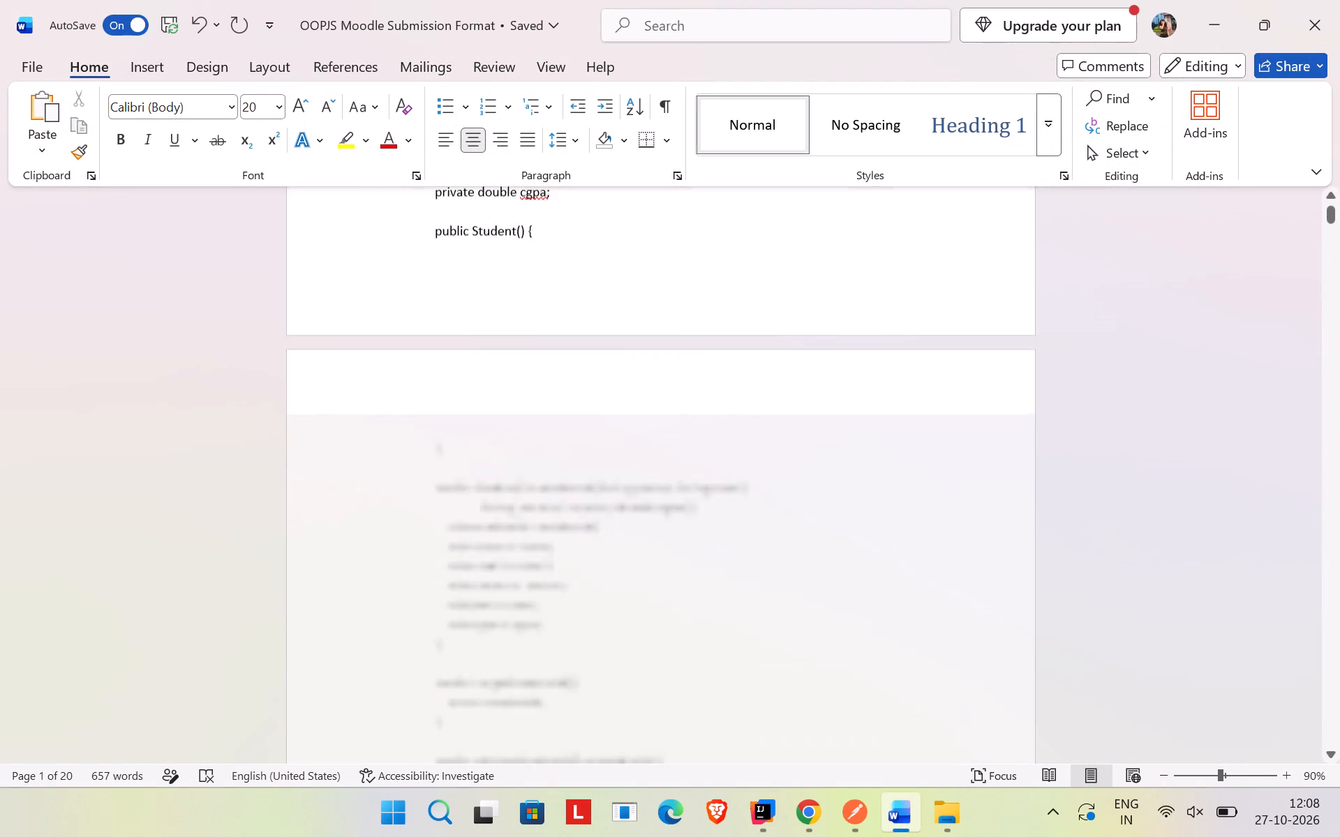
scroll(857, 311, up, 12)
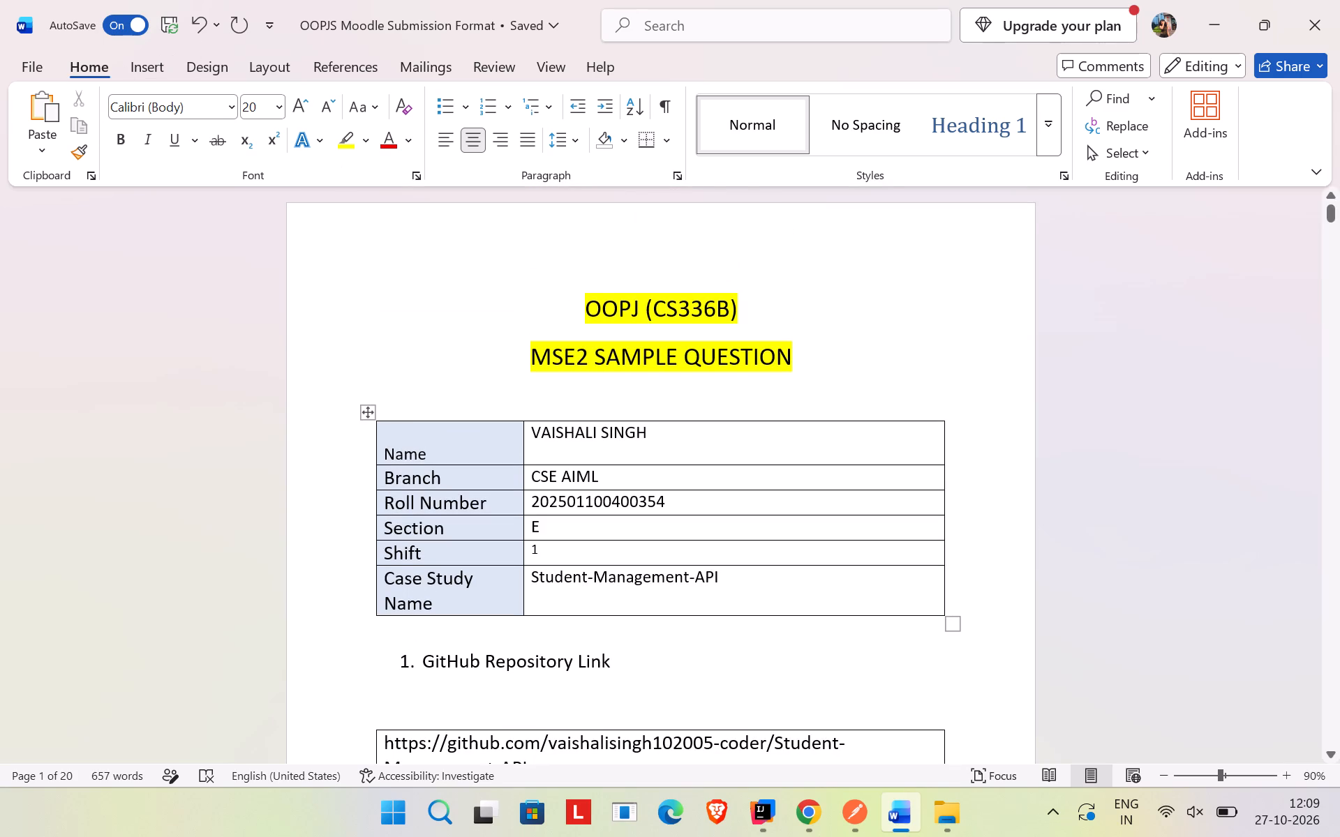
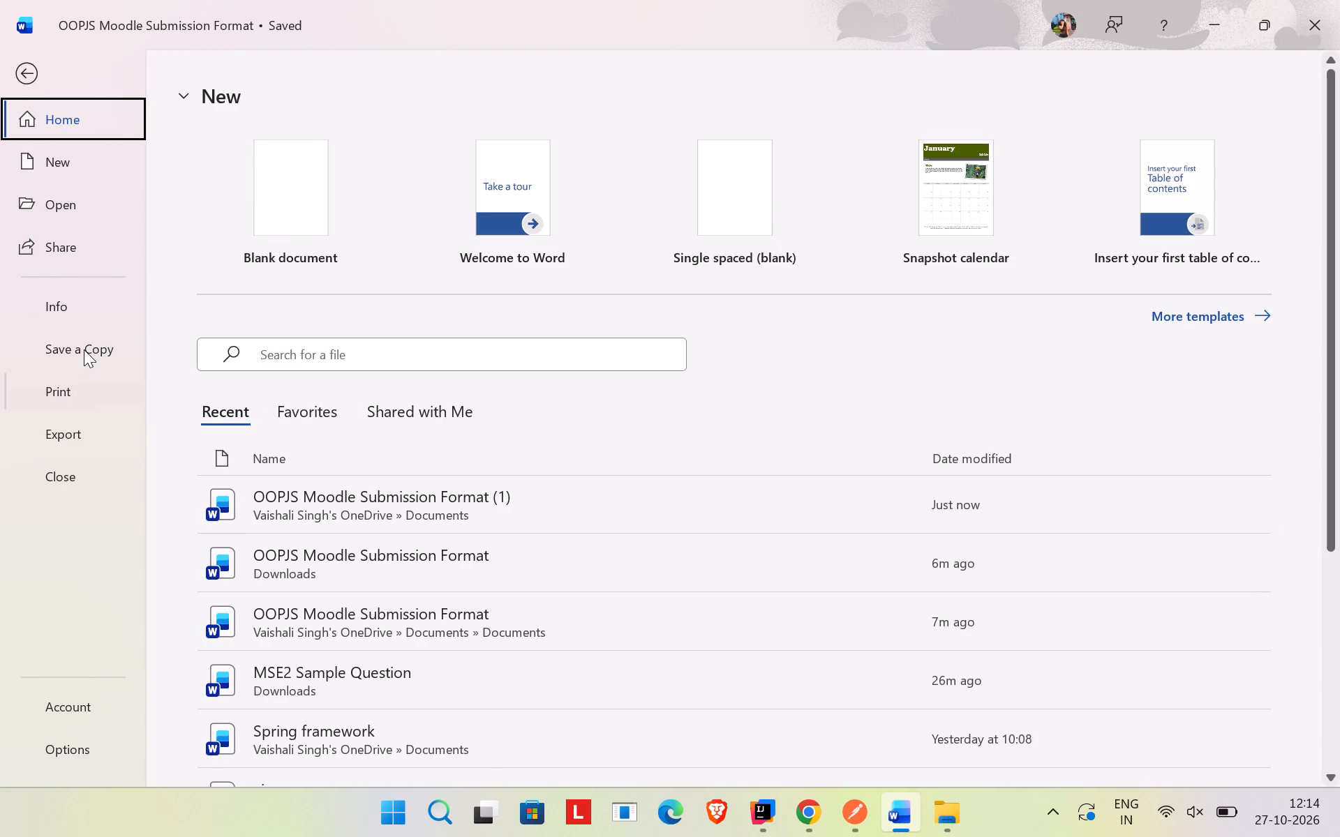
scroll(84, 349, down, 1)
scroll(84, 349, up, 2)
click(73, 741)
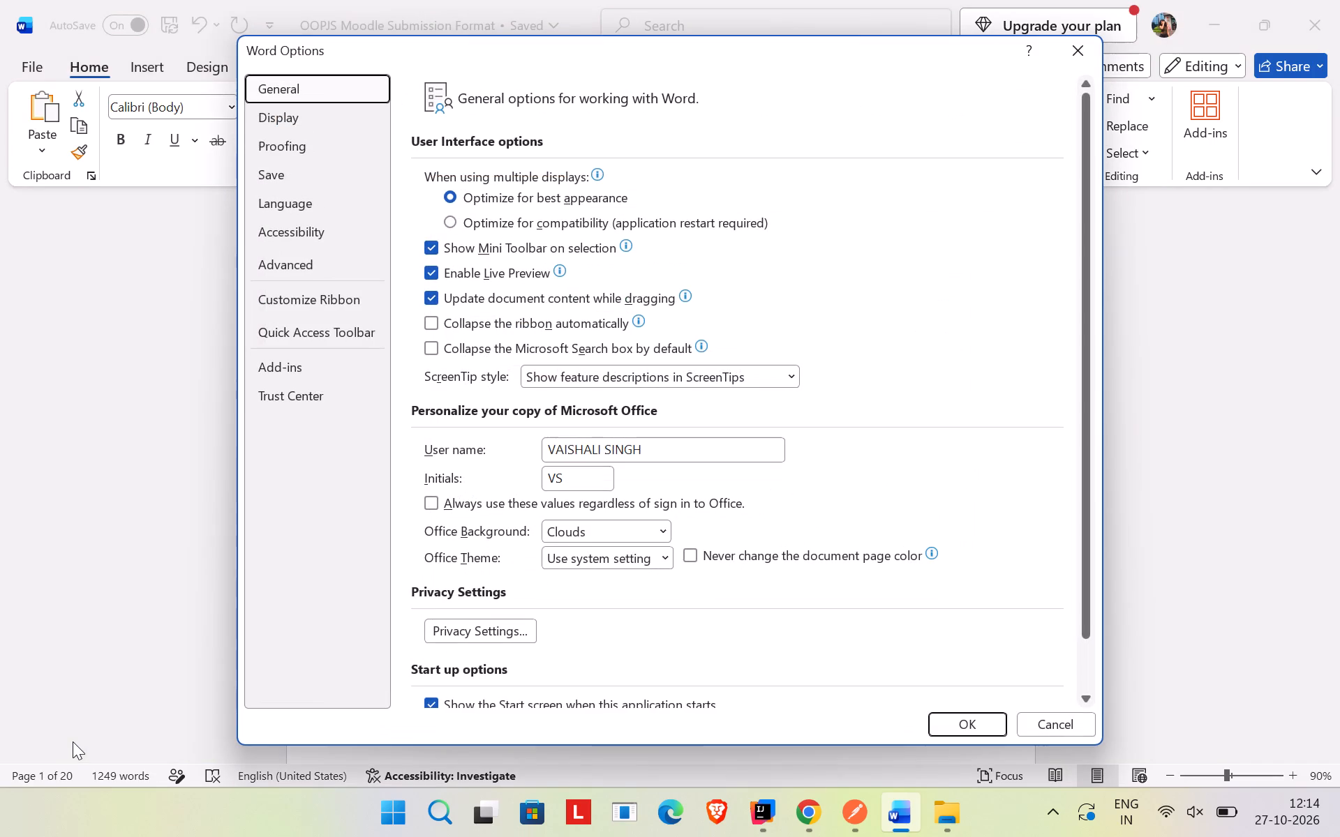
click(274, 167)
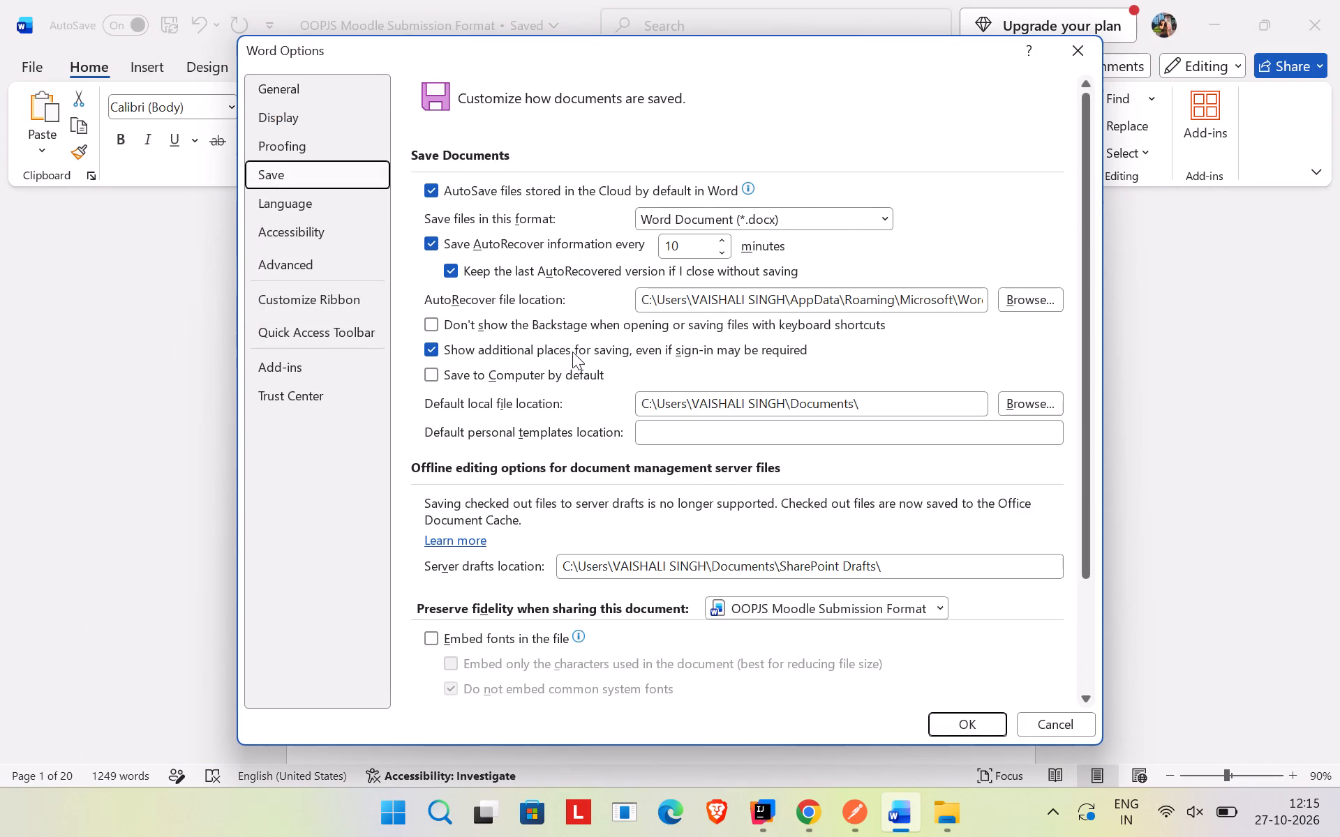
scroll(559, 384, down, 4)
scroll(559, 384, up, 2)
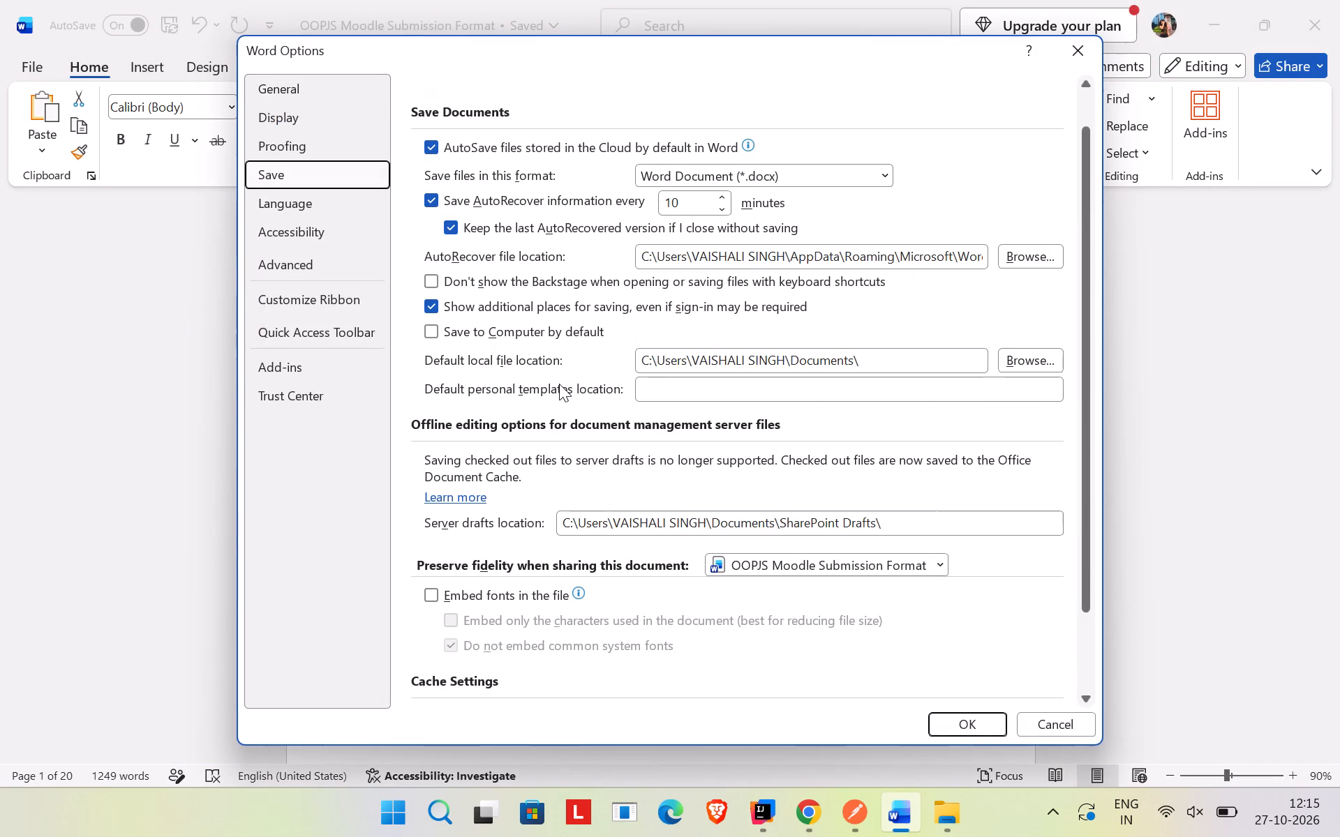
scroll(559, 384, up, 3)
scroll(557, 374, down, 2)
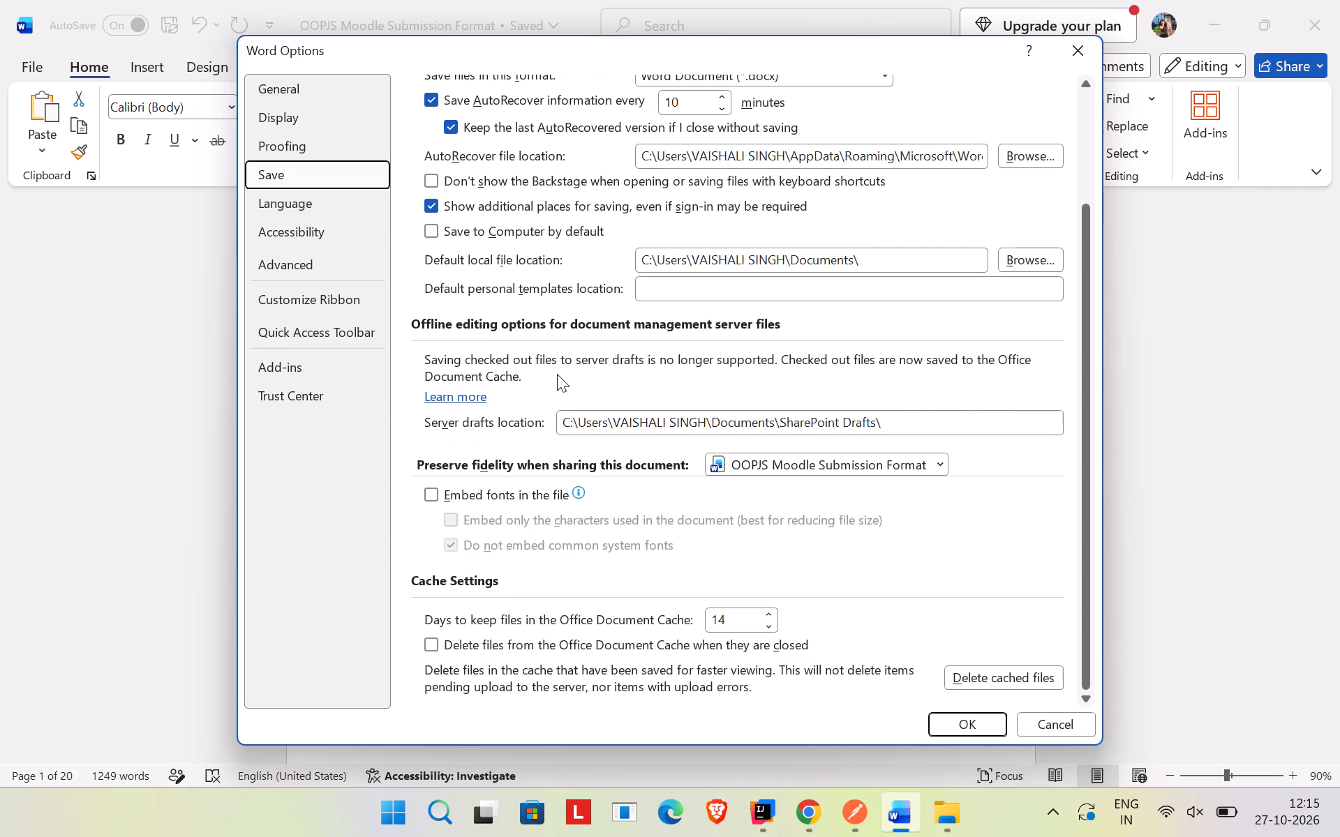
Pick OOPJS Moodle Submission Format as the document to preserve fidelity for when sharing, and review the save settings again.
click(780, 459)
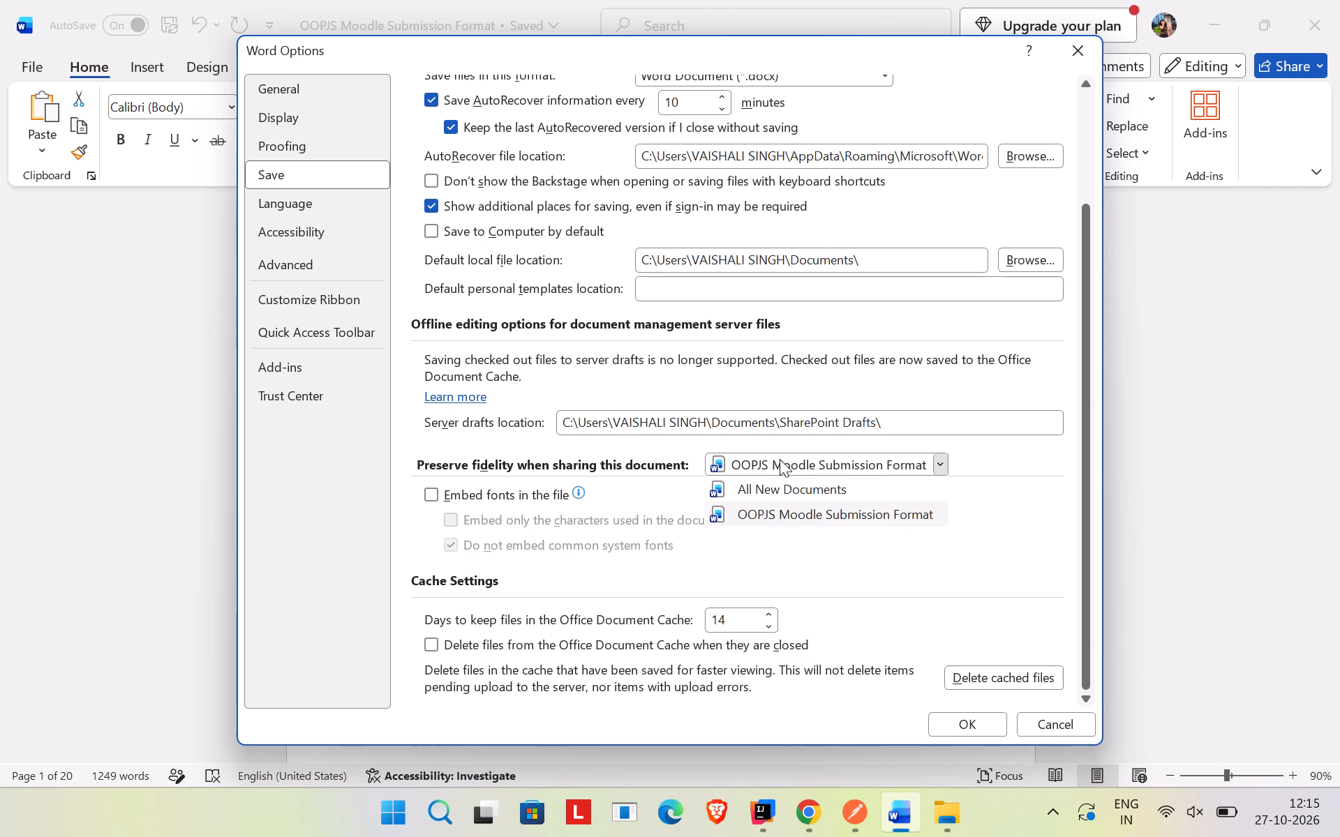
click(800, 517)
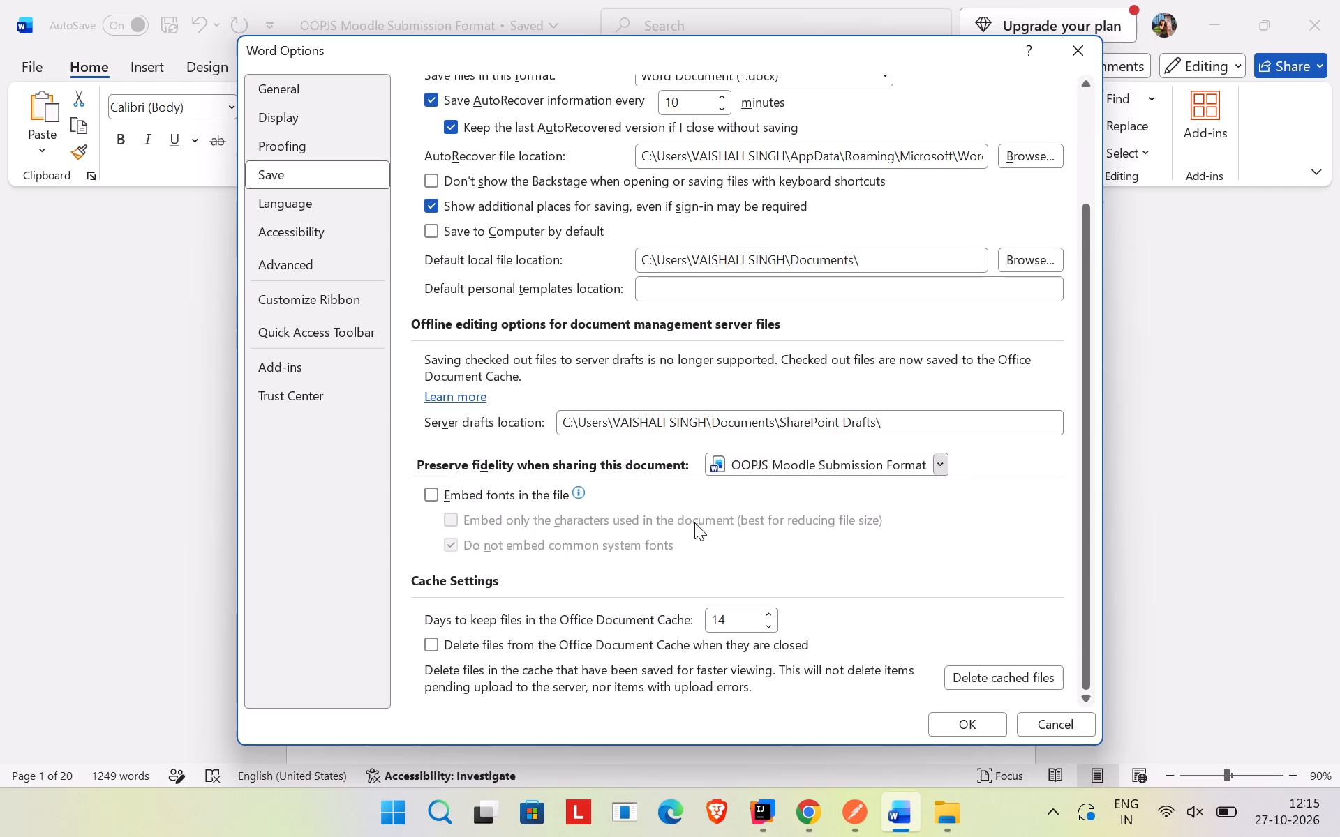
scroll(694, 522, down, 3)
scroll(694, 522, up, 2)
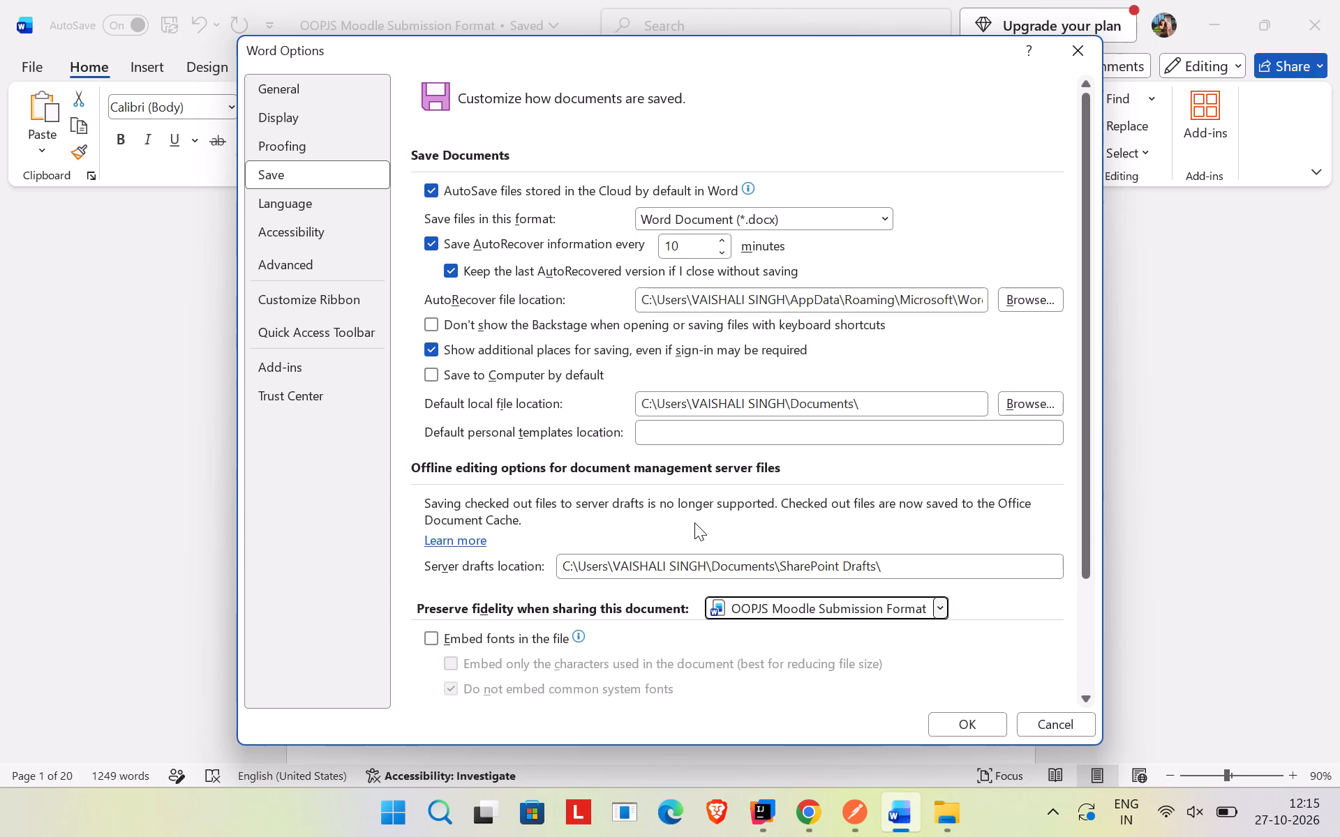
scroll(694, 522, up, 1)
scroll(819, 304, left, 2)
Browse for an AutoRecover file location, looking through the Desktop, Downloads and Documents folders.
click(1038, 308)
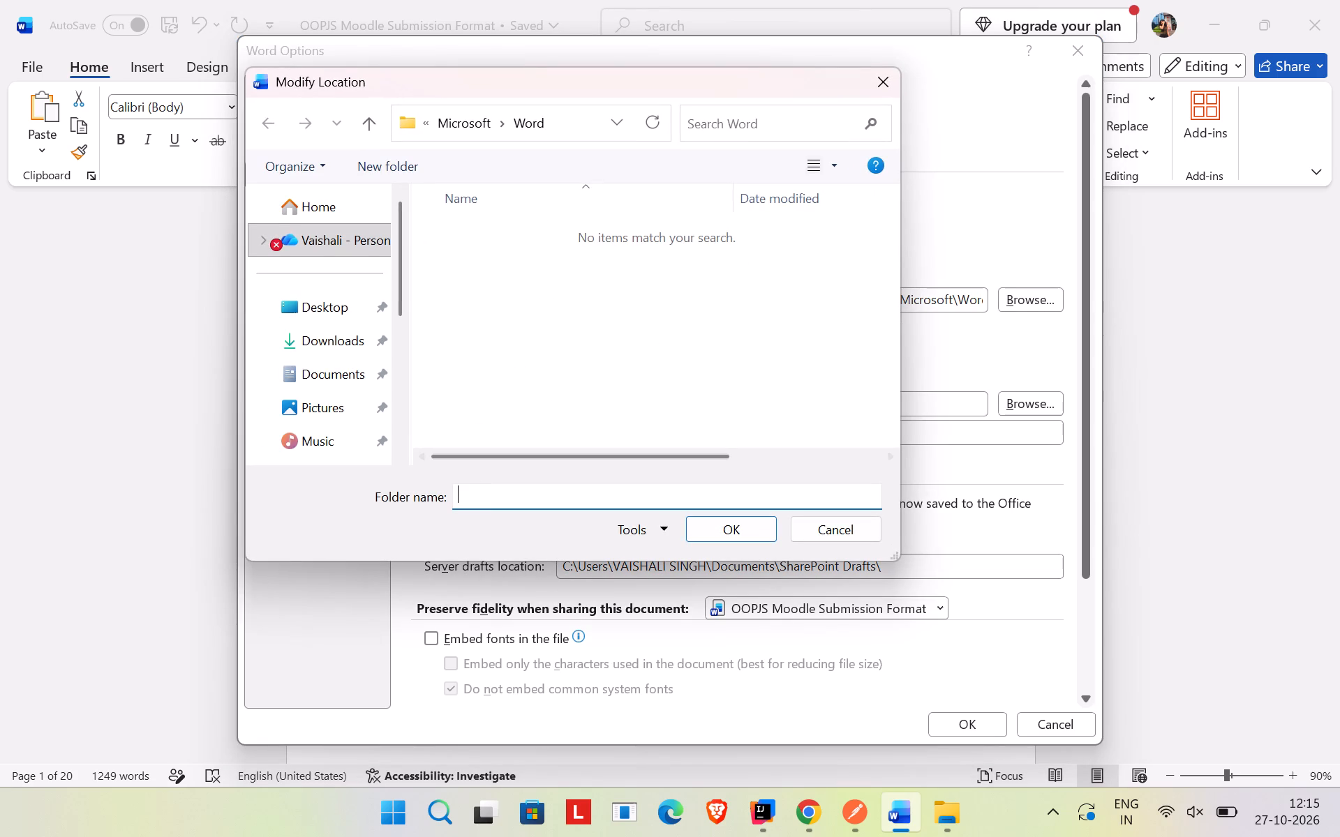
click(478, 495)
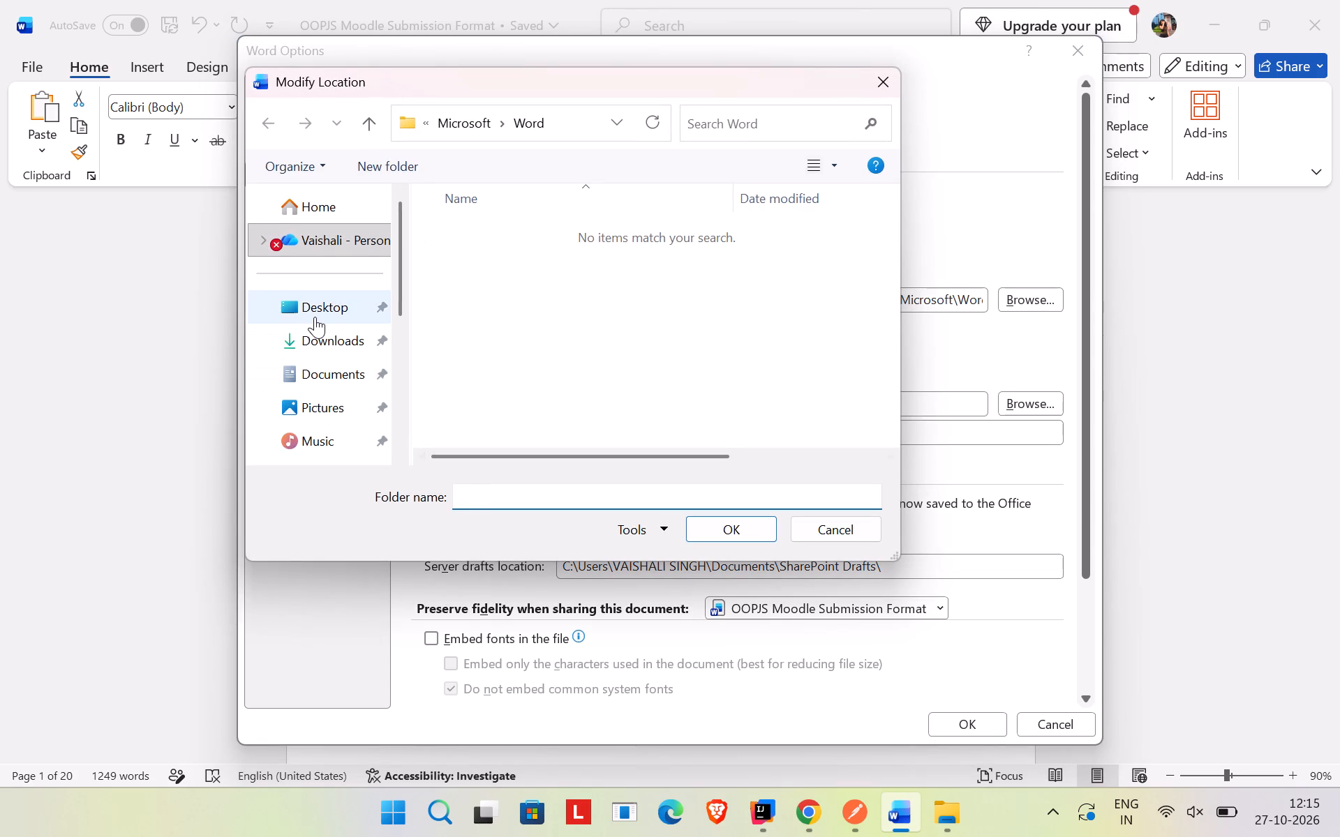
click(313, 316)
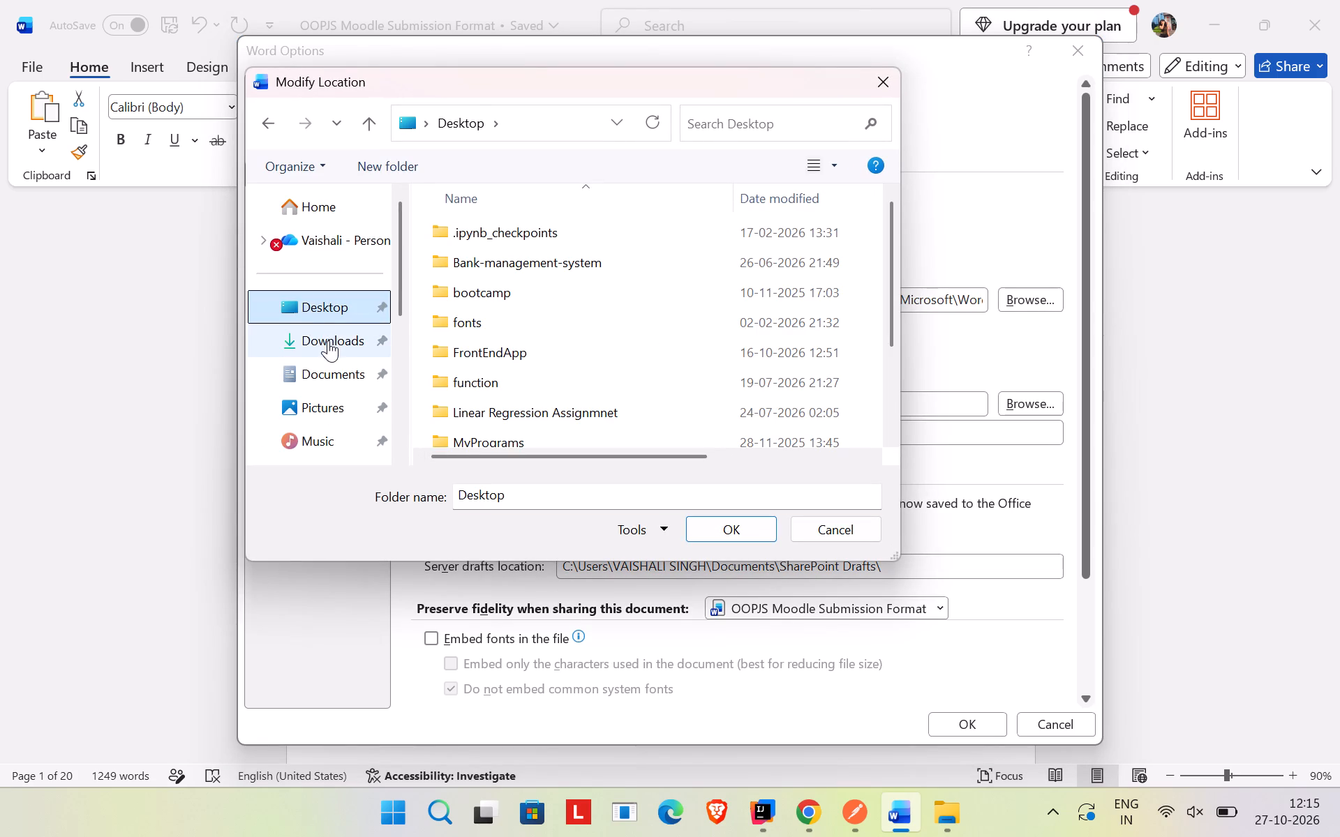
click(328, 340)
scroll(556, 279, left, 1)
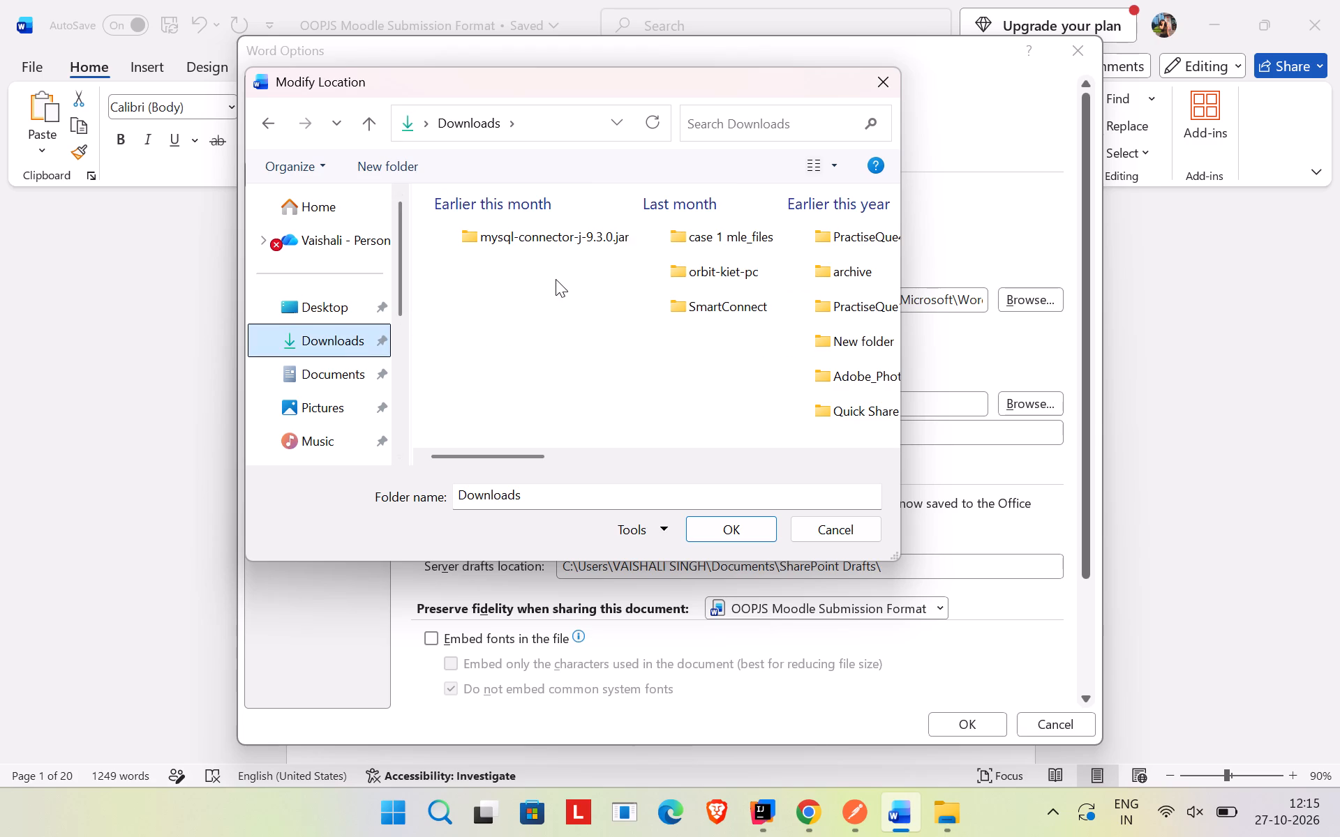
scroll(556, 279, left, 1)
click(336, 367)
scroll(543, 273, down, 4)
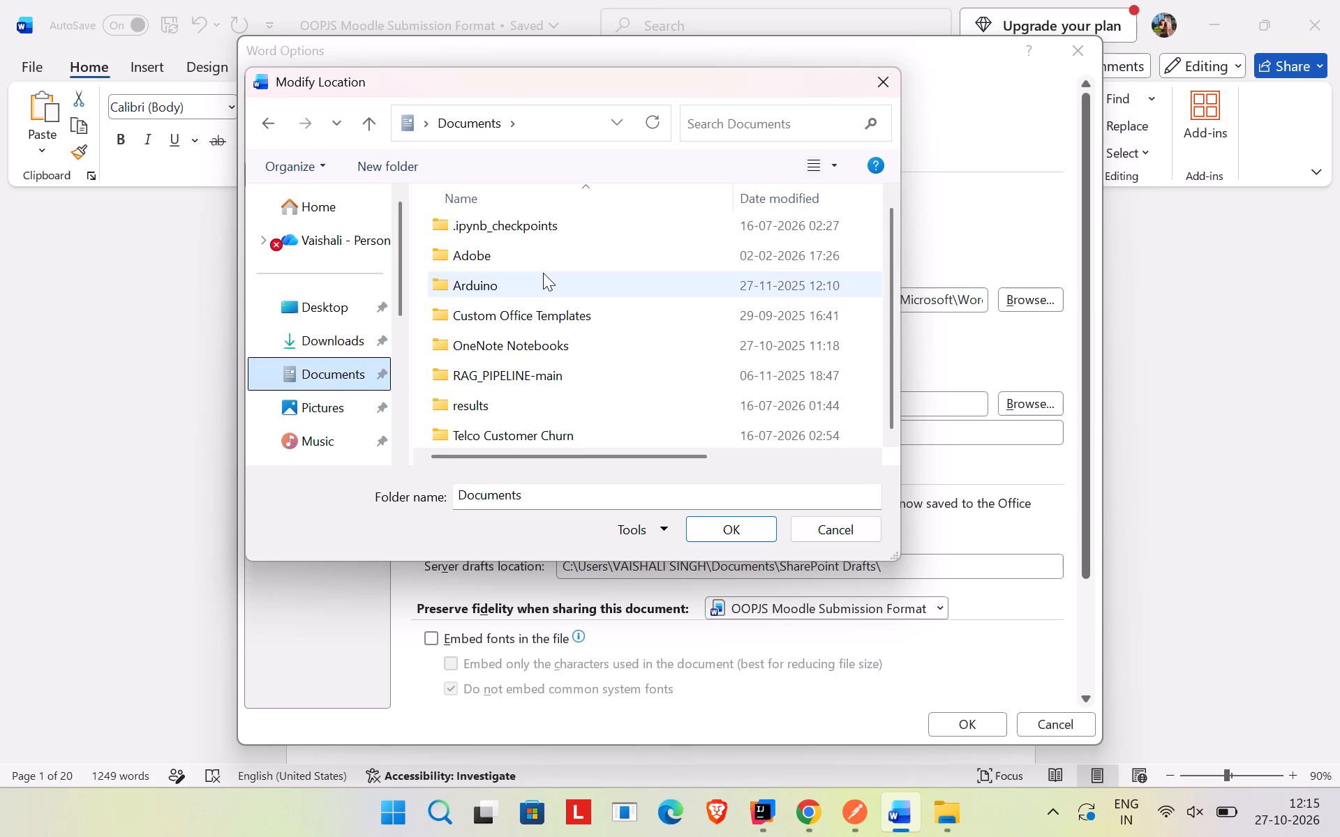
Set the AutoRecover file location to the personal OneDrive's Documents folder, check the remaining save settings and apply the Word options.
scroll(249, 315, up, 2)
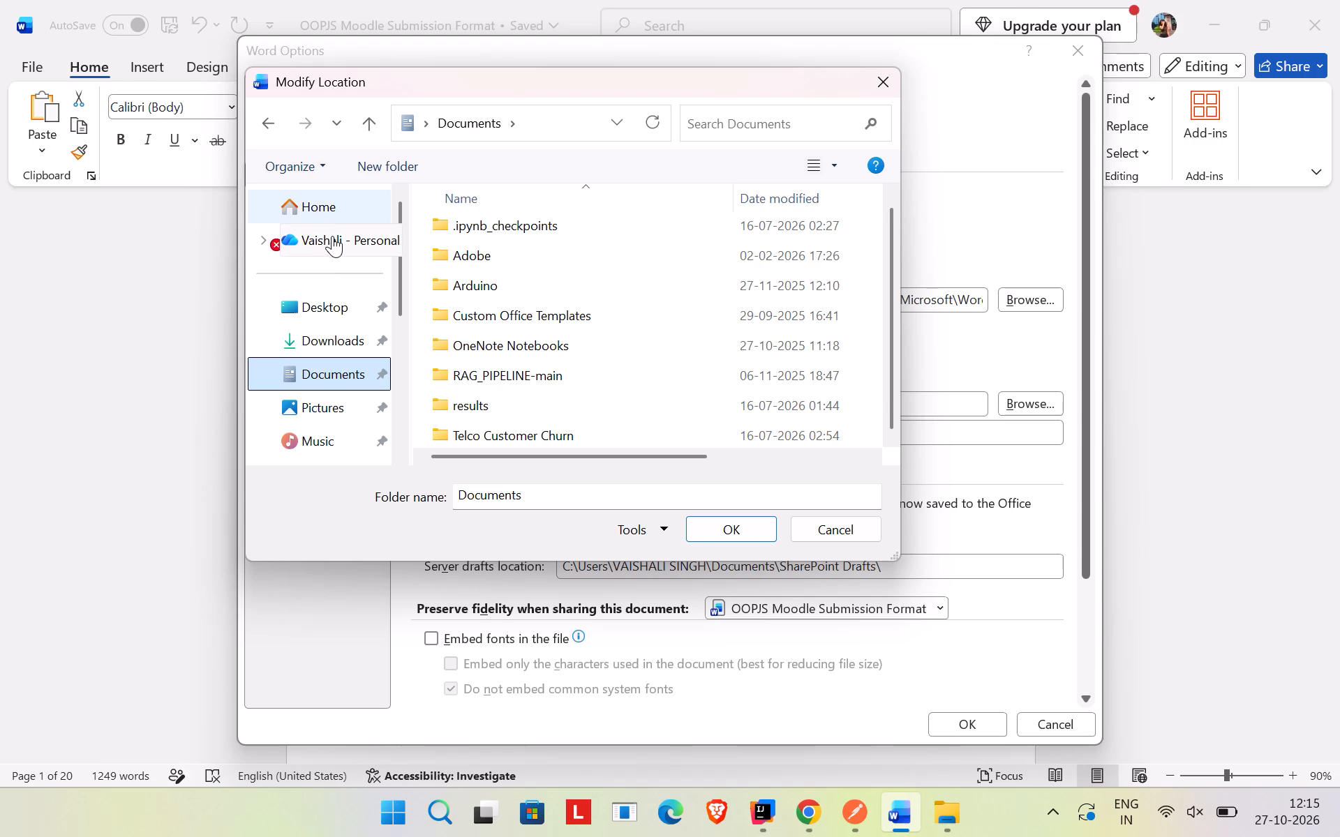
click(332, 236)
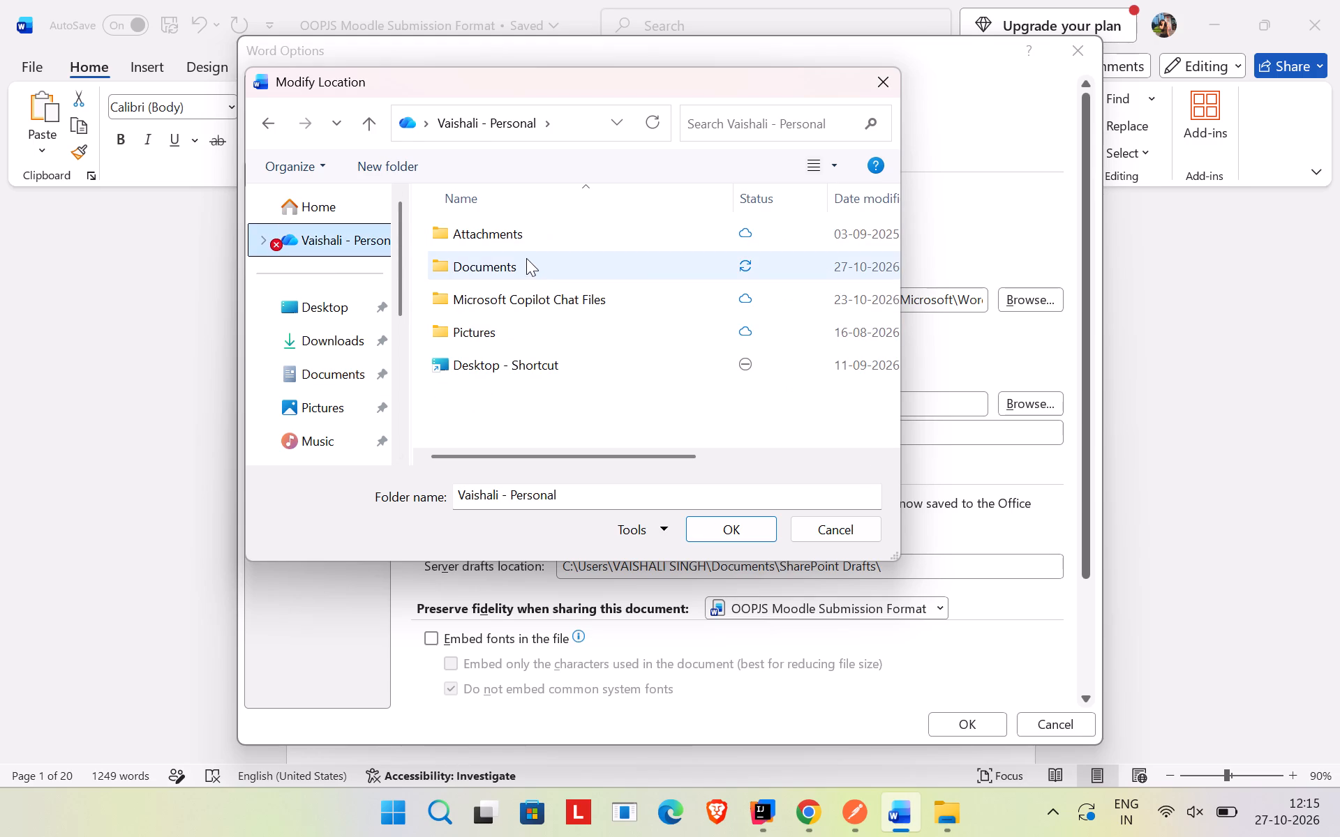
click(525, 261)
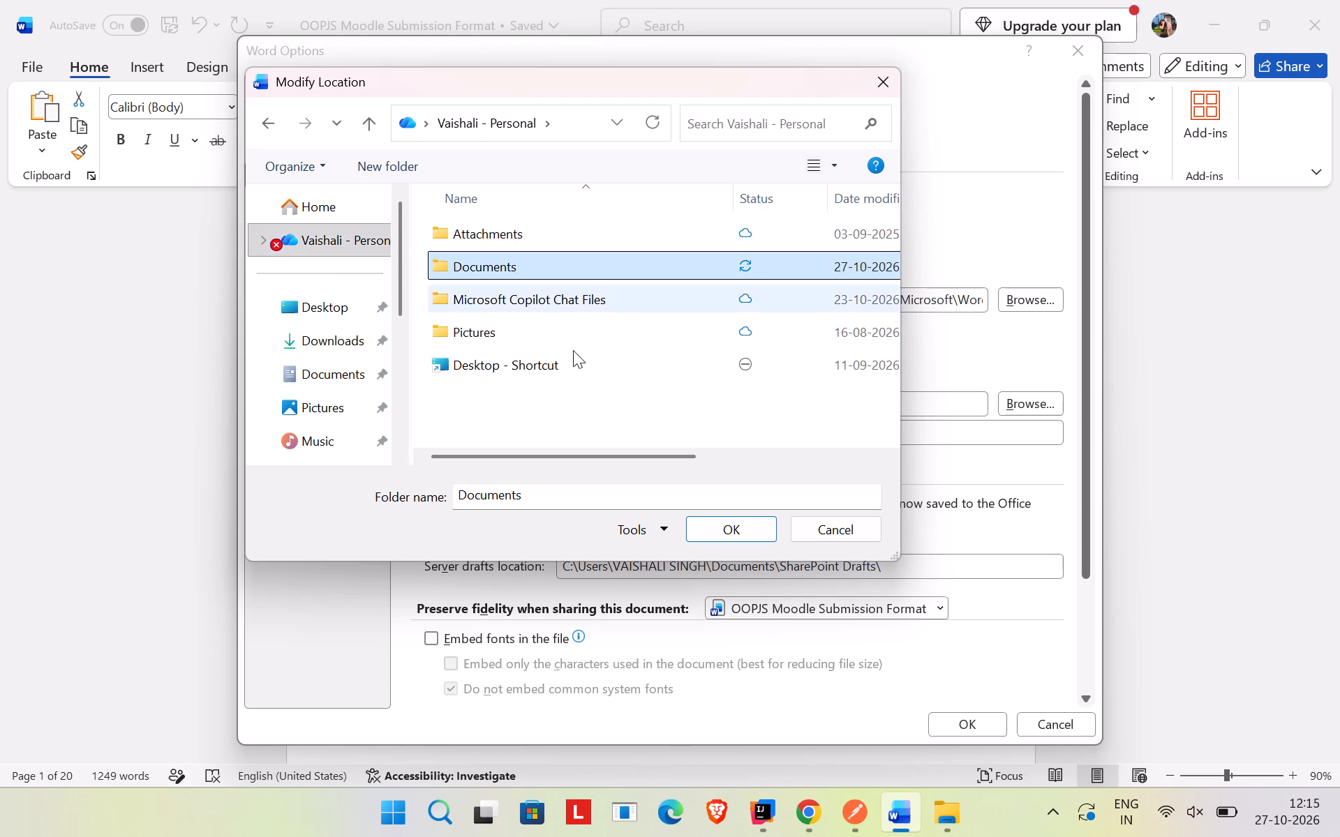
click(734, 529)
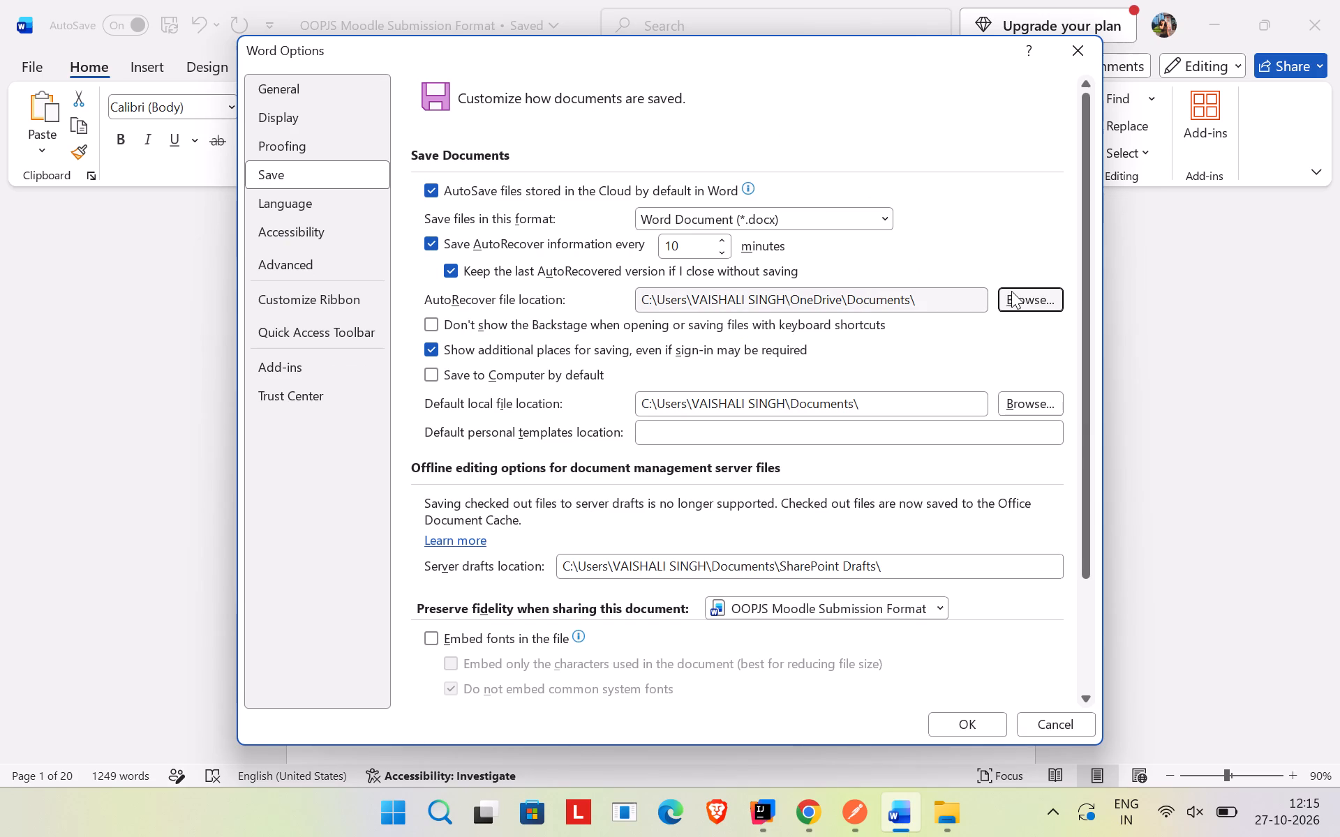
scroll(844, 389, down, 2)
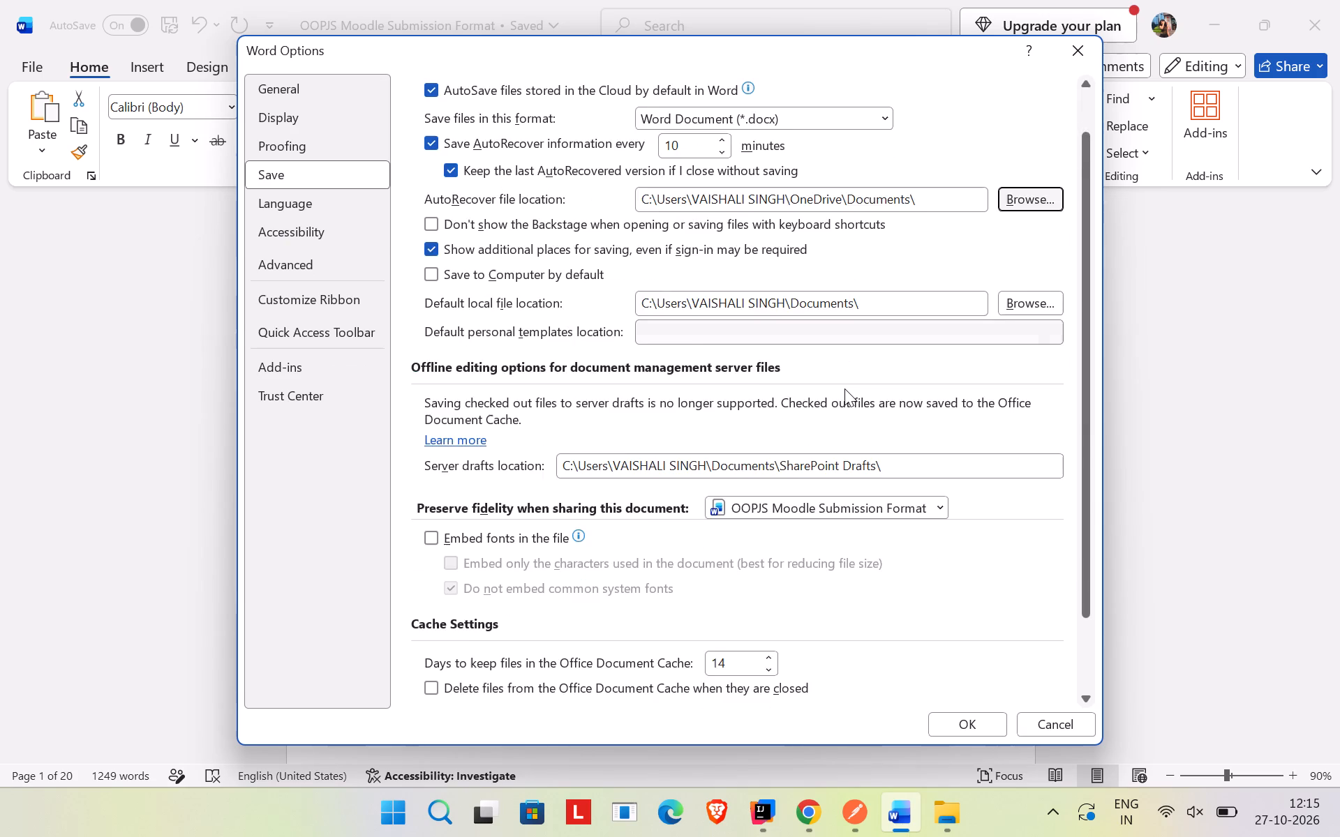
scroll(844, 389, down, 3)
scroll(854, 478, down, 2)
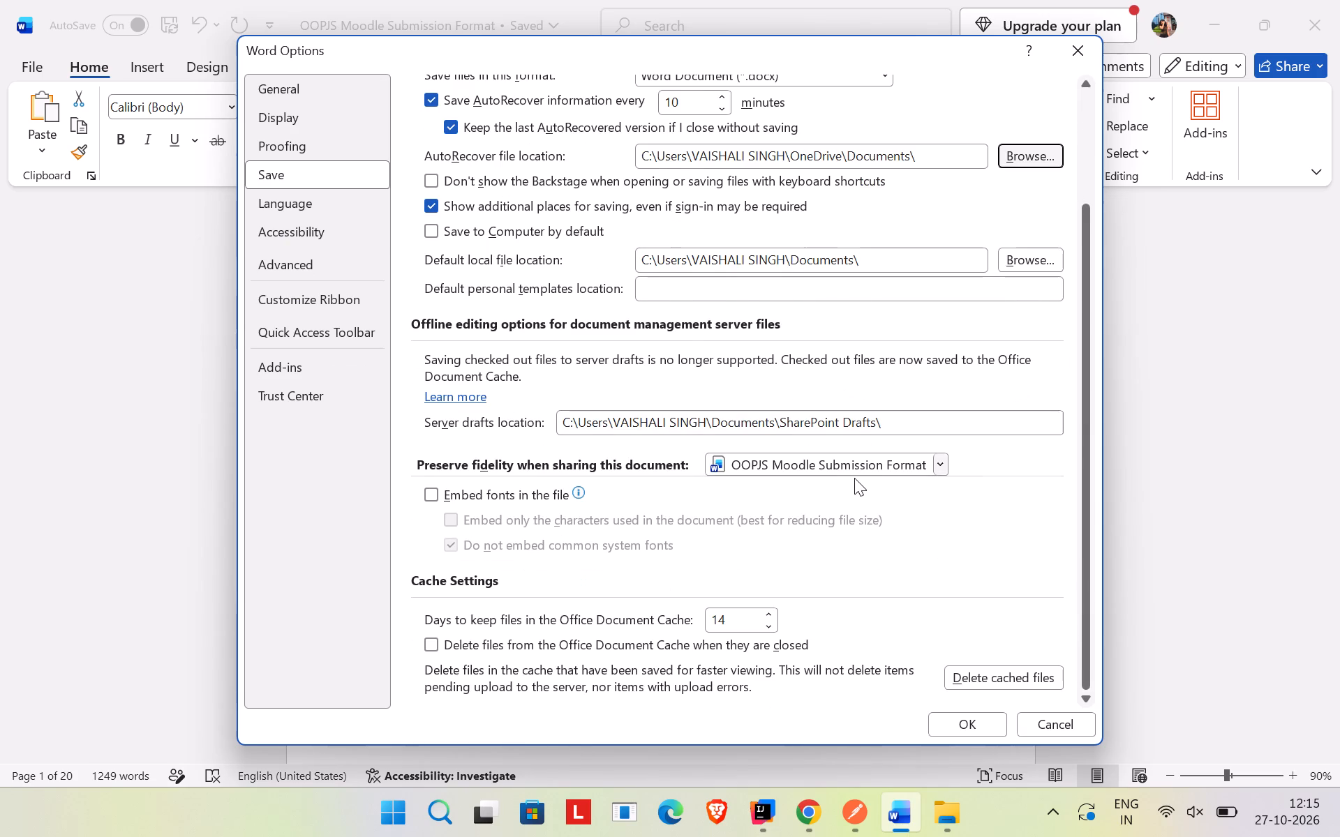
scroll(854, 478, up, 7)
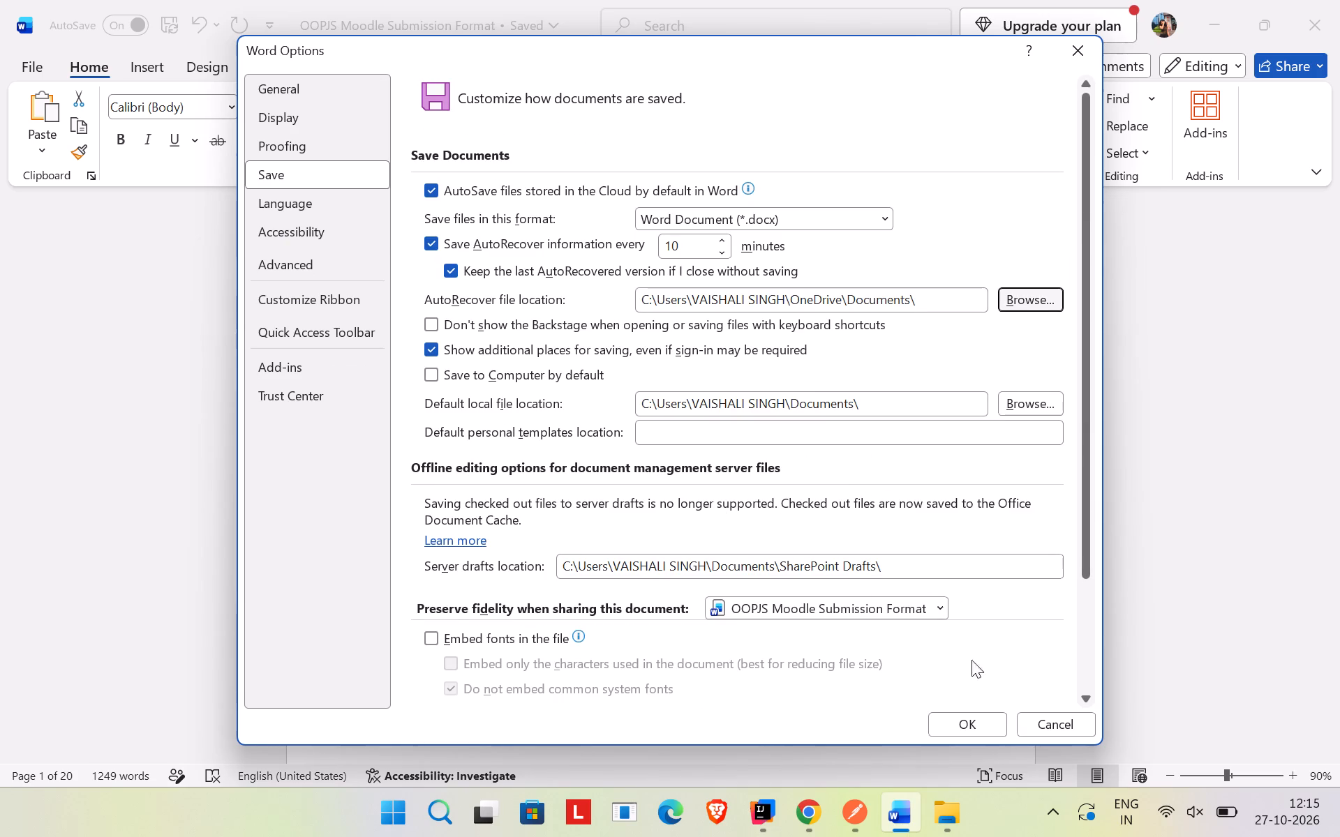
click(979, 714)
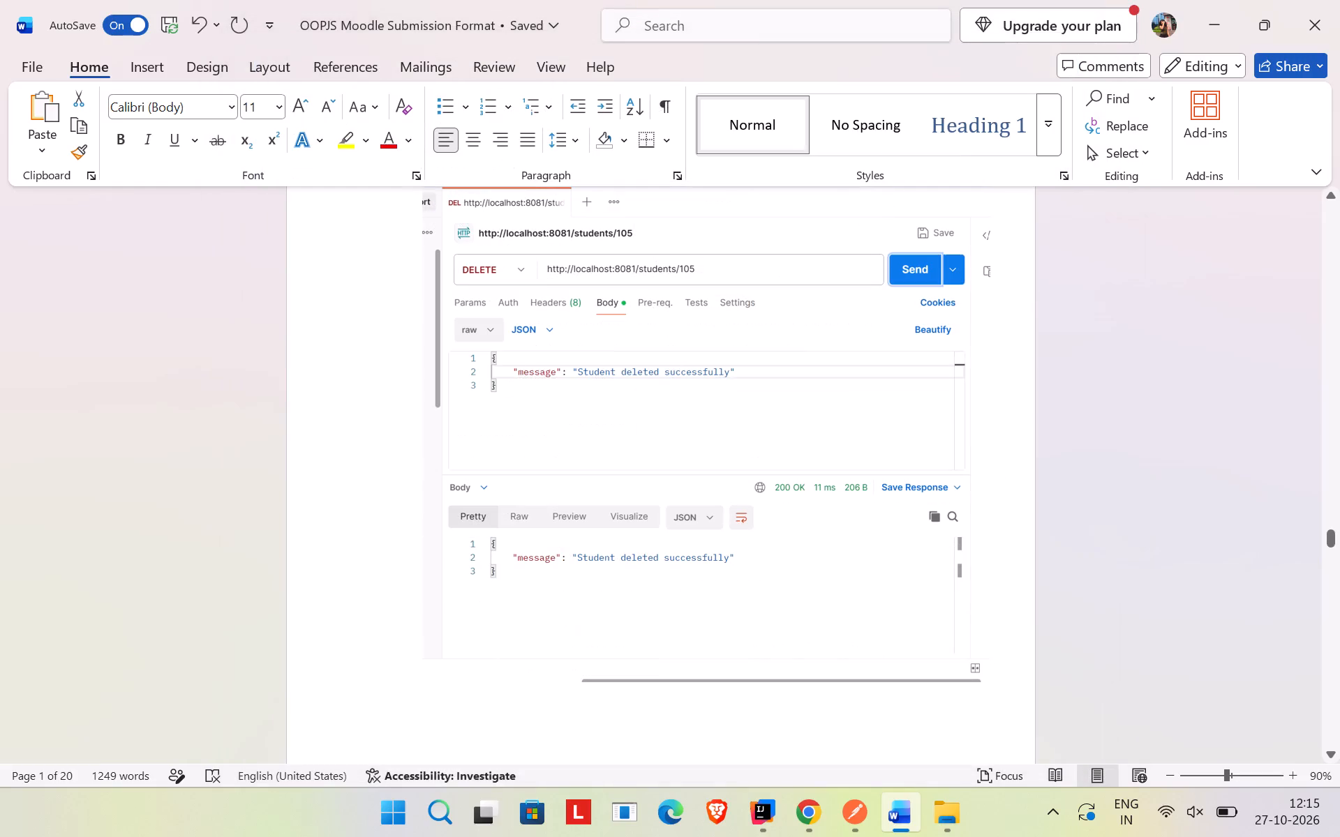
Switch to File Explorer and look in the Downloads folder for the OOPJS Moodle Submission Format document.
scroll(833, 548, up, 8)
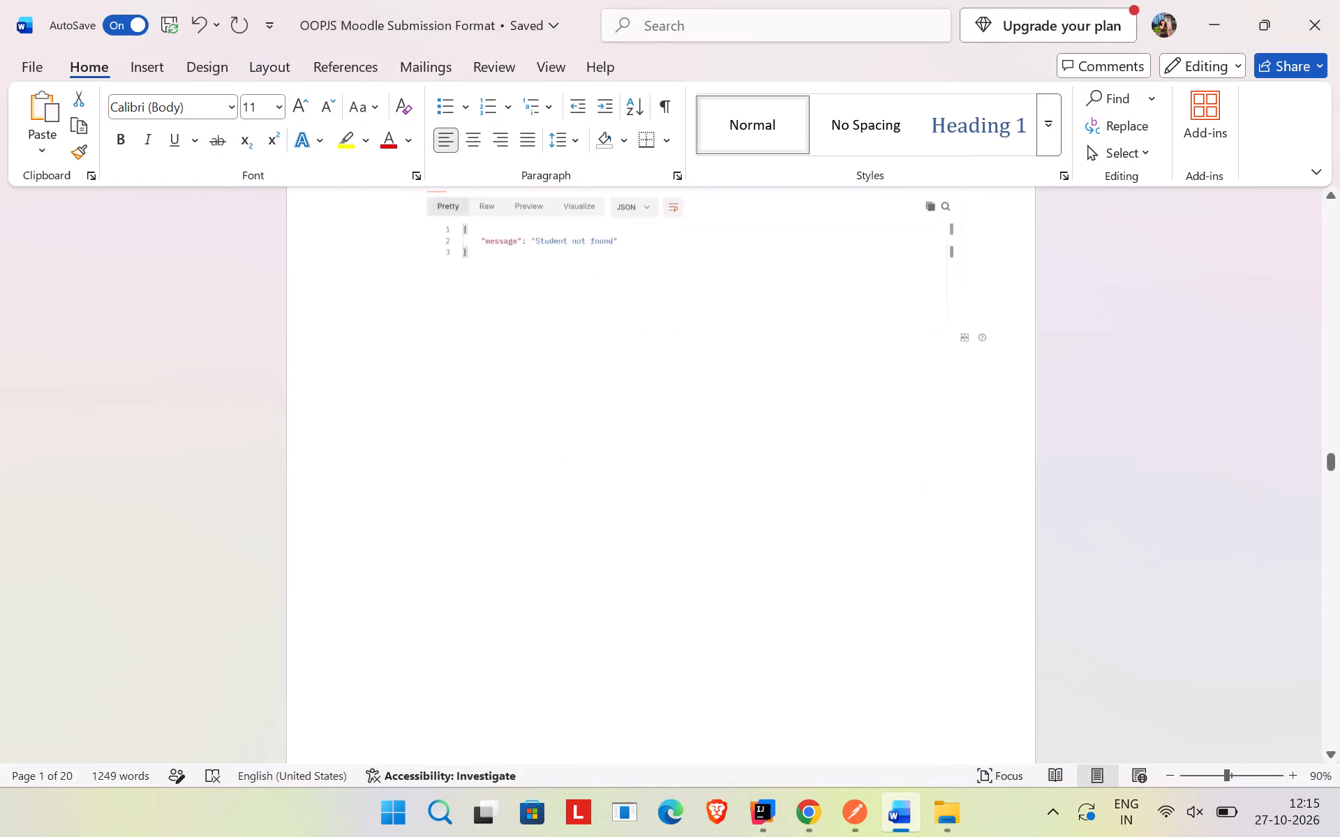
scroll(833, 548, up, 17)
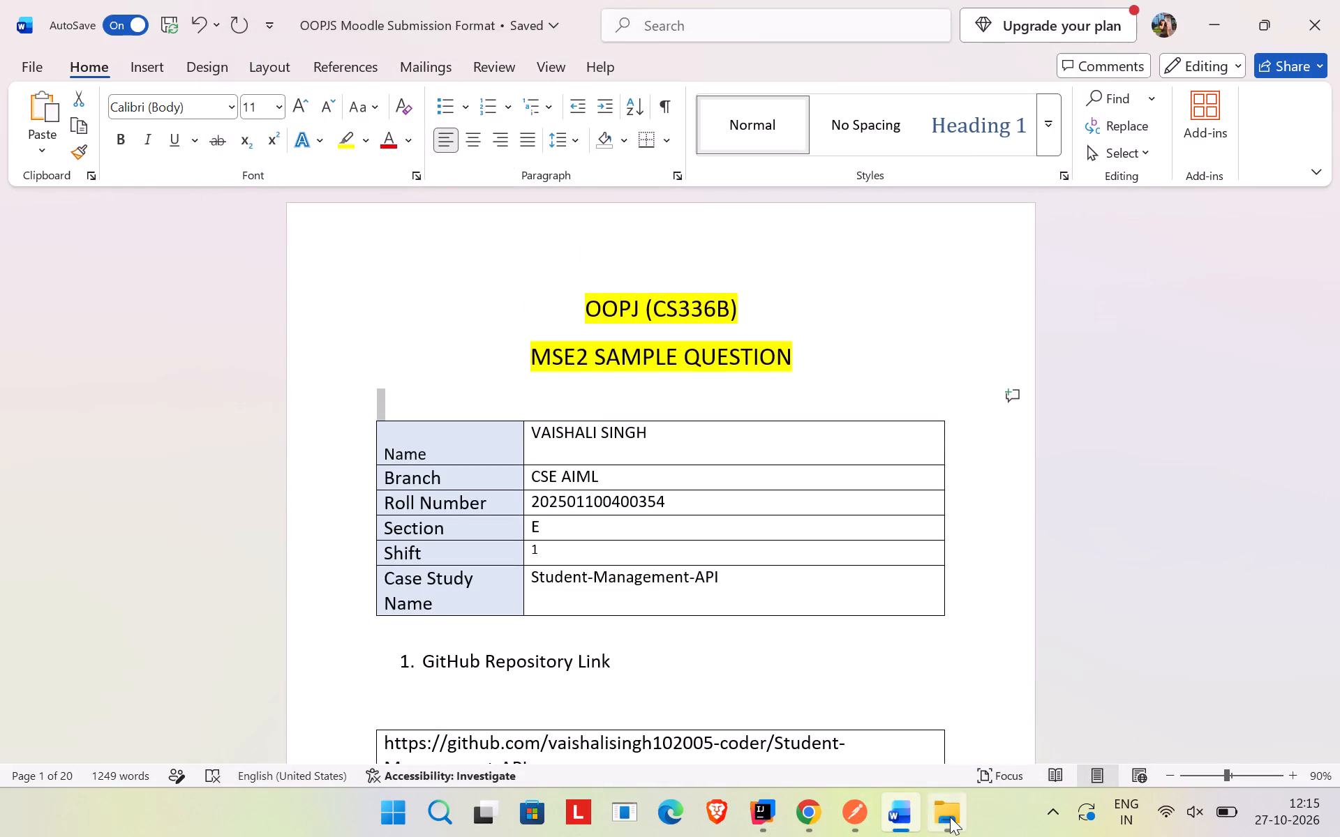
click(950, 817)
scroll(496, 469, up, 5)
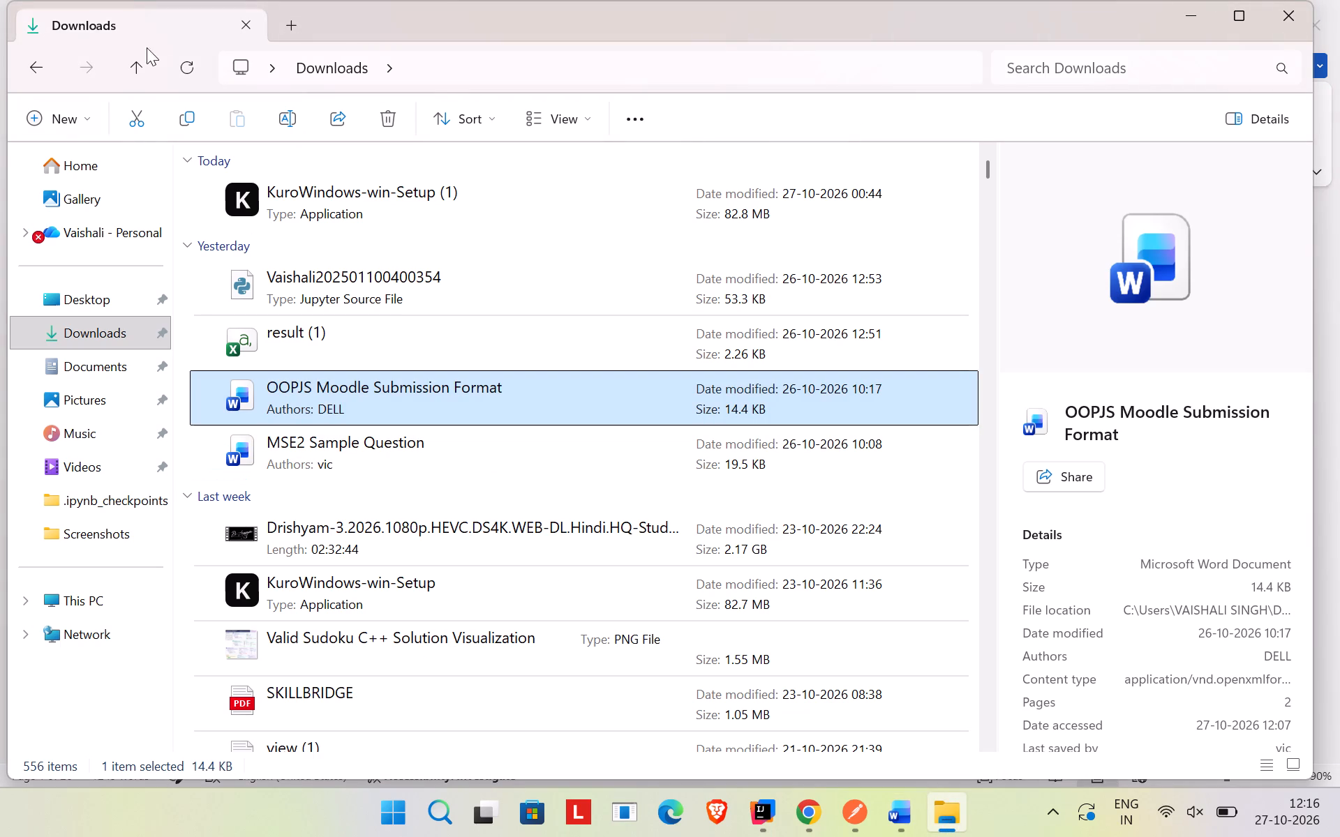
In File Explorer, refresh and reopen the Downloads folder to check its files.
click(176, 62)
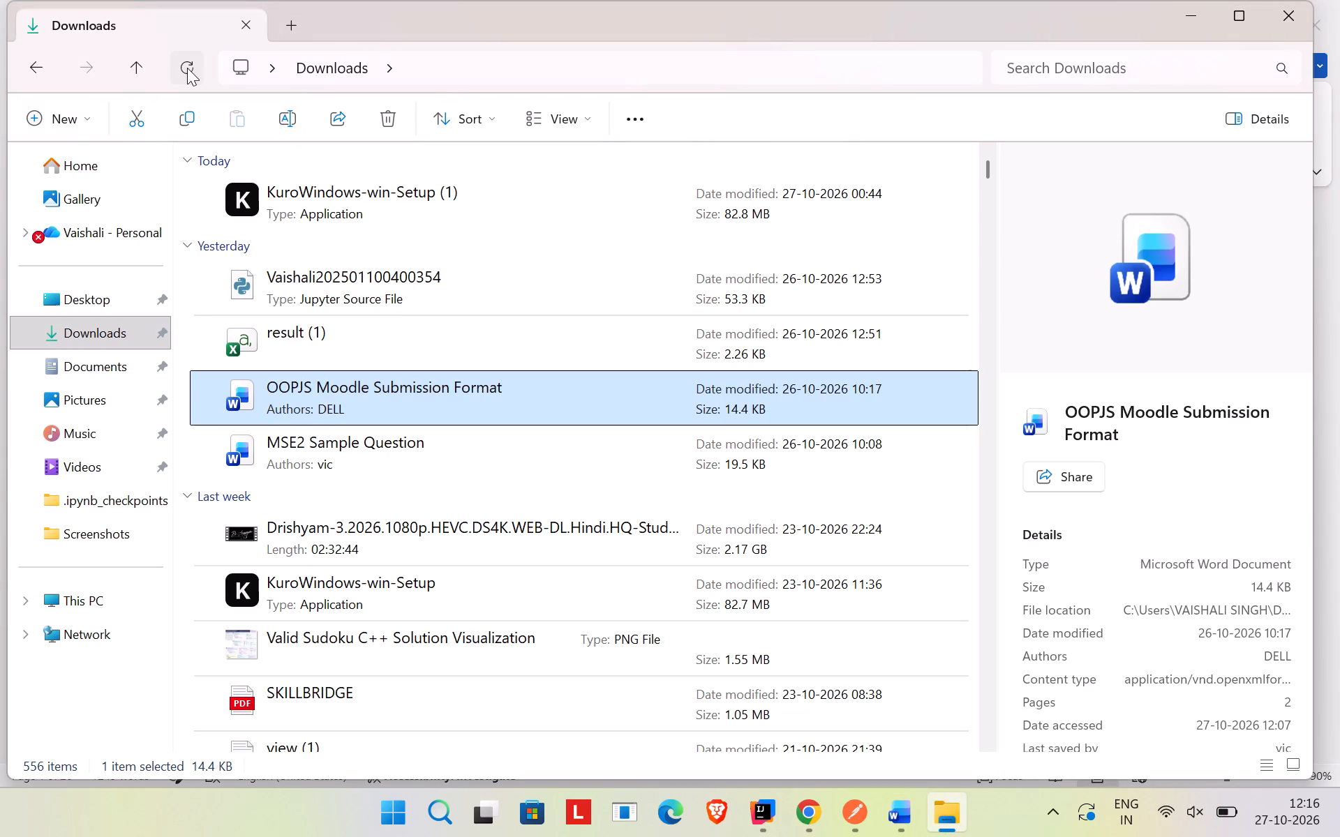
click(187, 68)
click(187, 68)
click(111, 321)
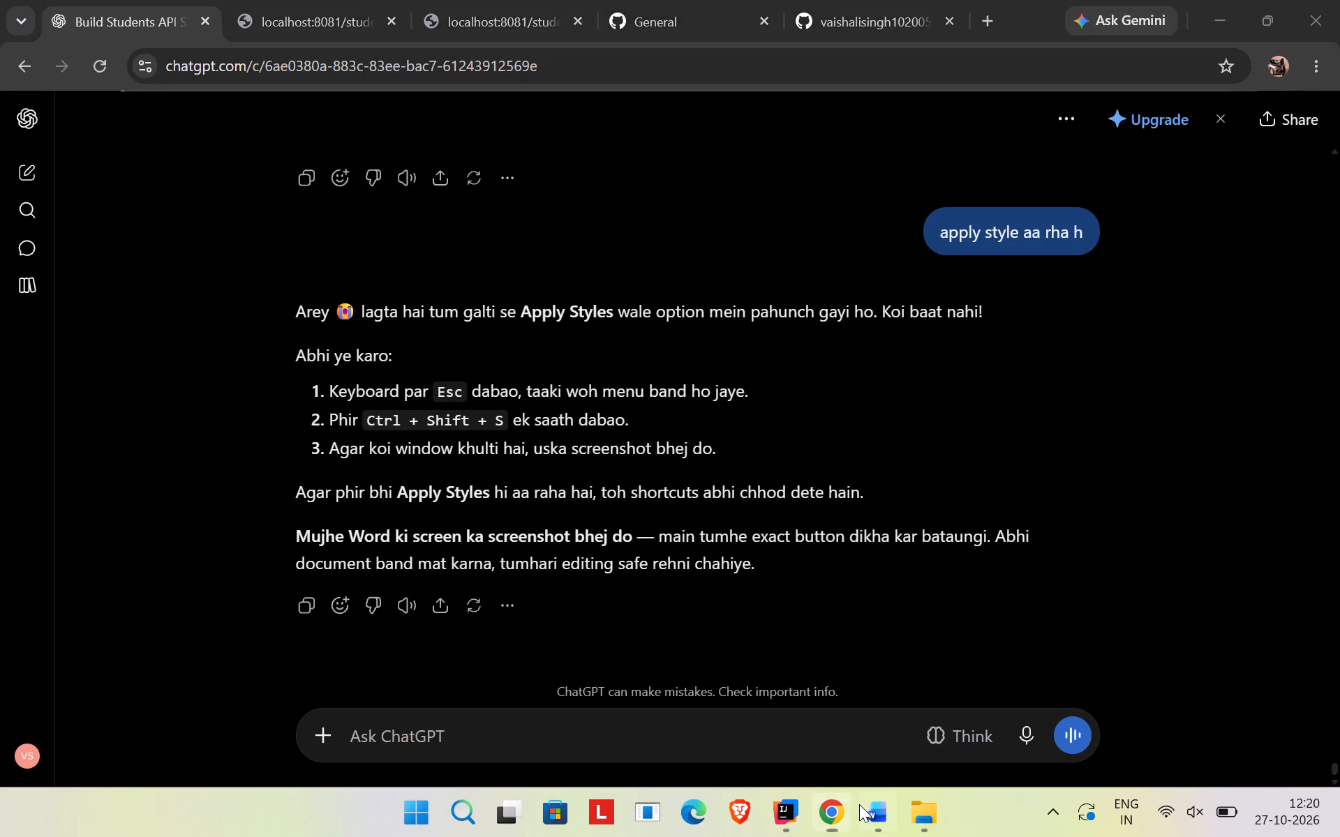
click(36, 568)
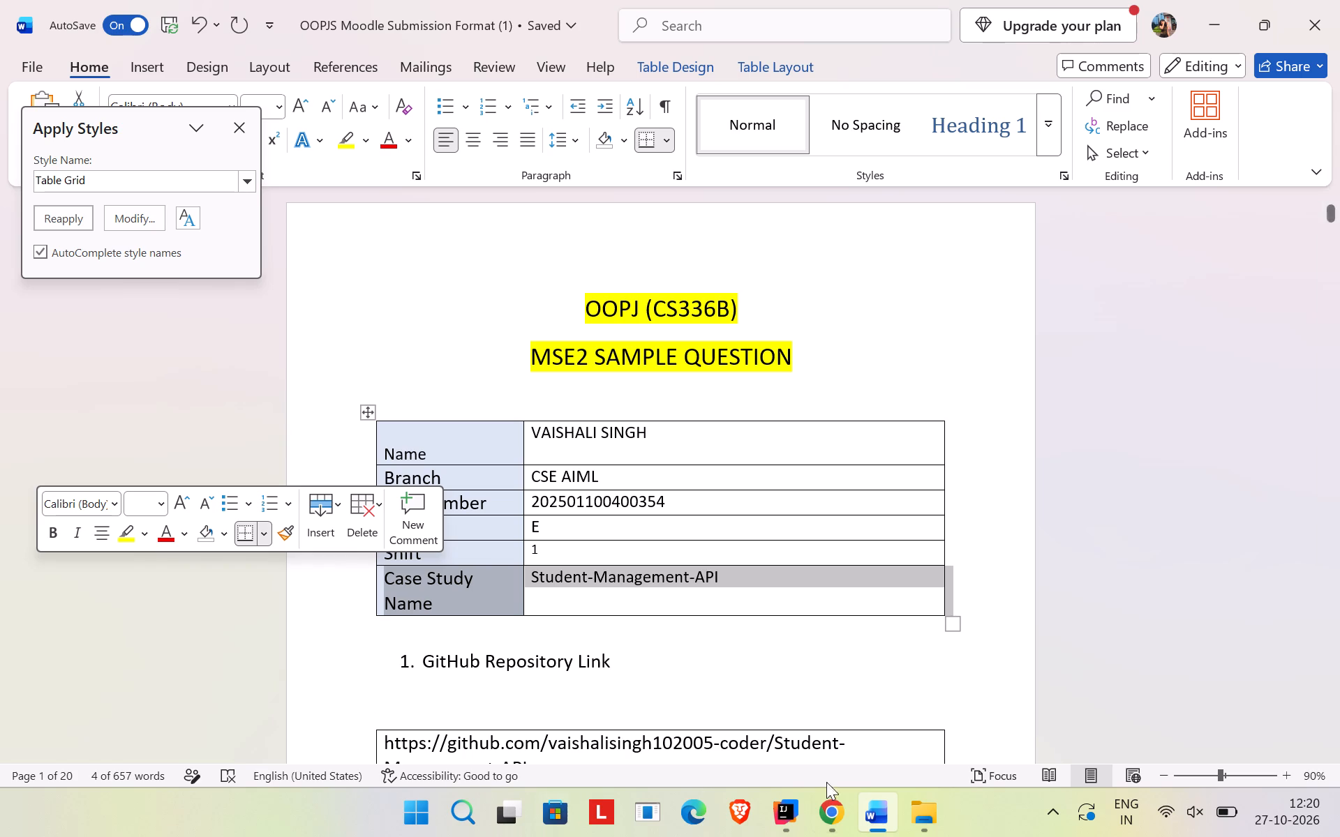
click(835, 831)
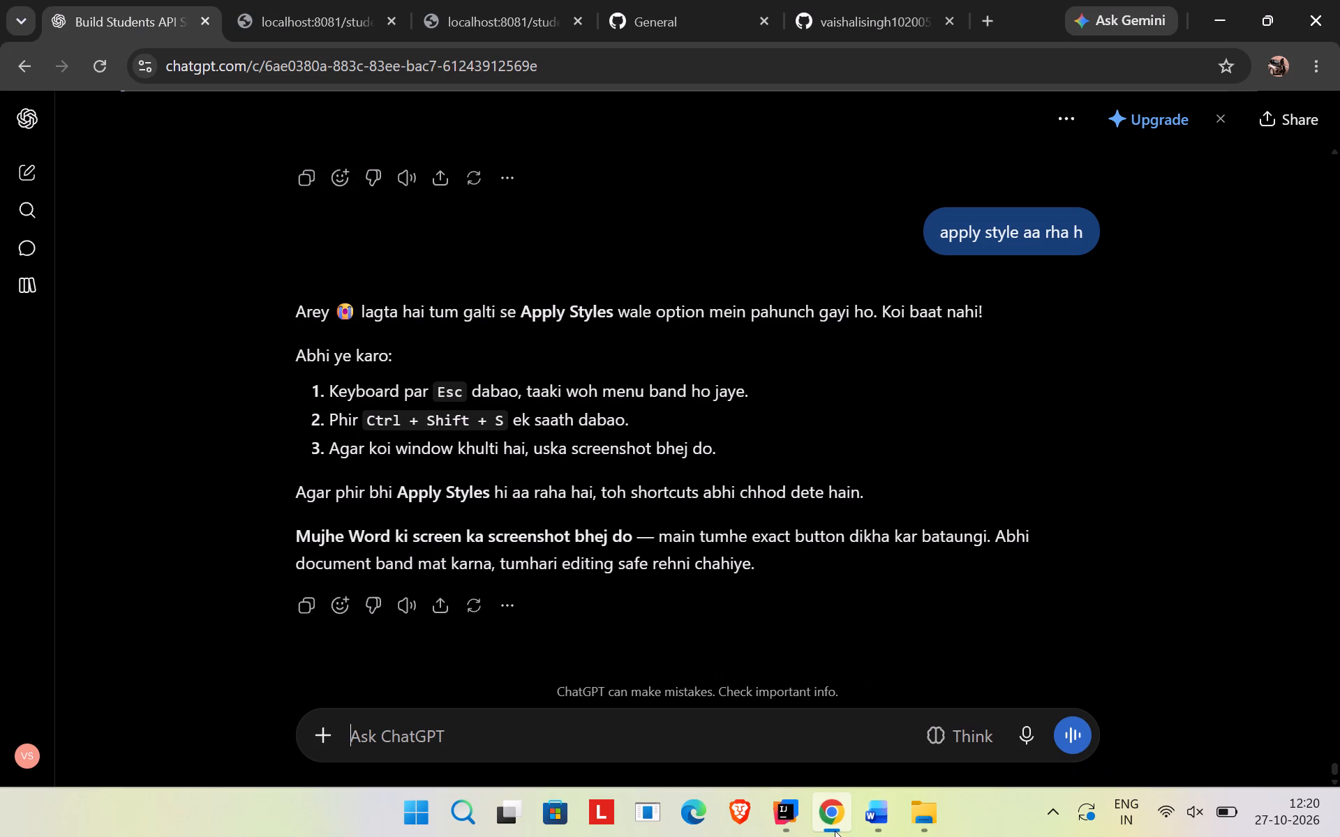
click(889, 831)
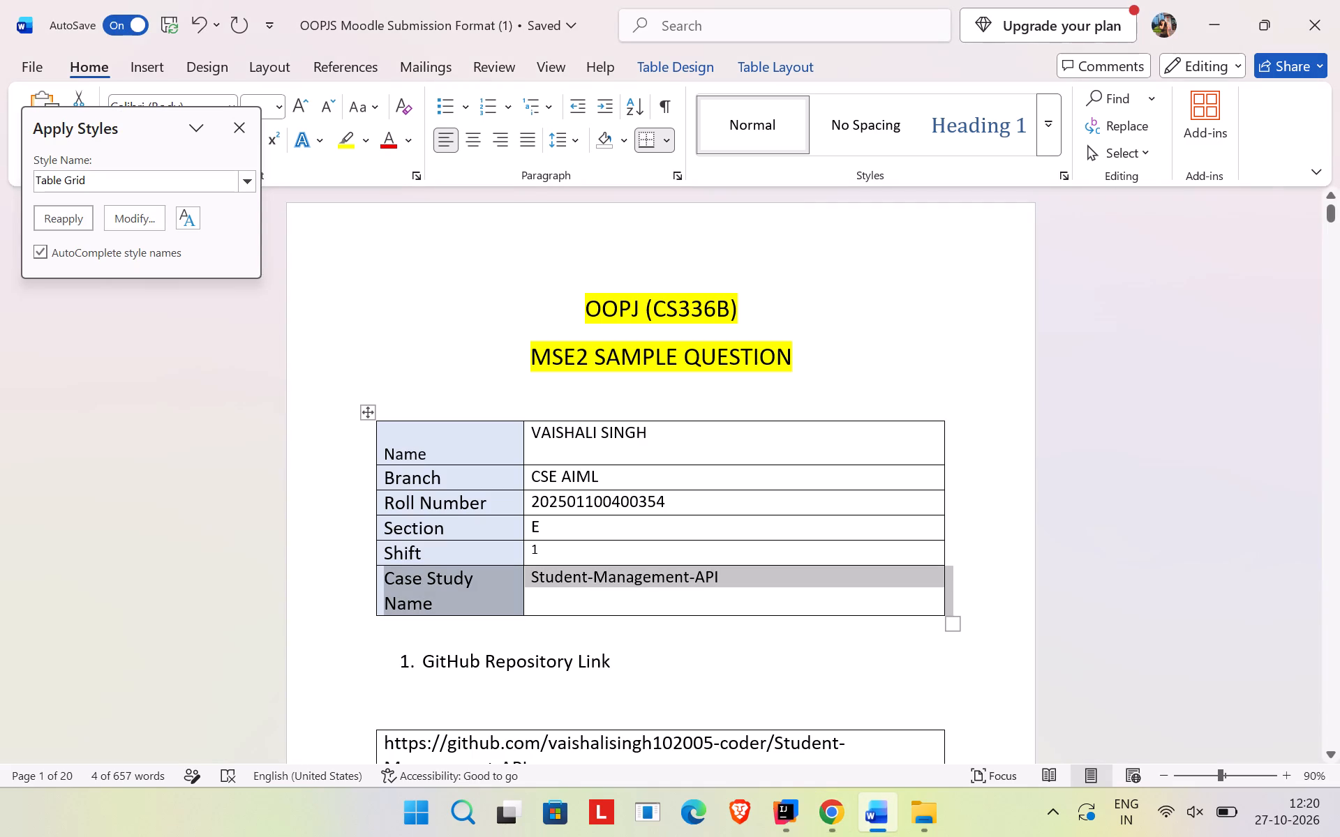
key(Escape)
key(shift+asciitilde)
key(shift+Escape)
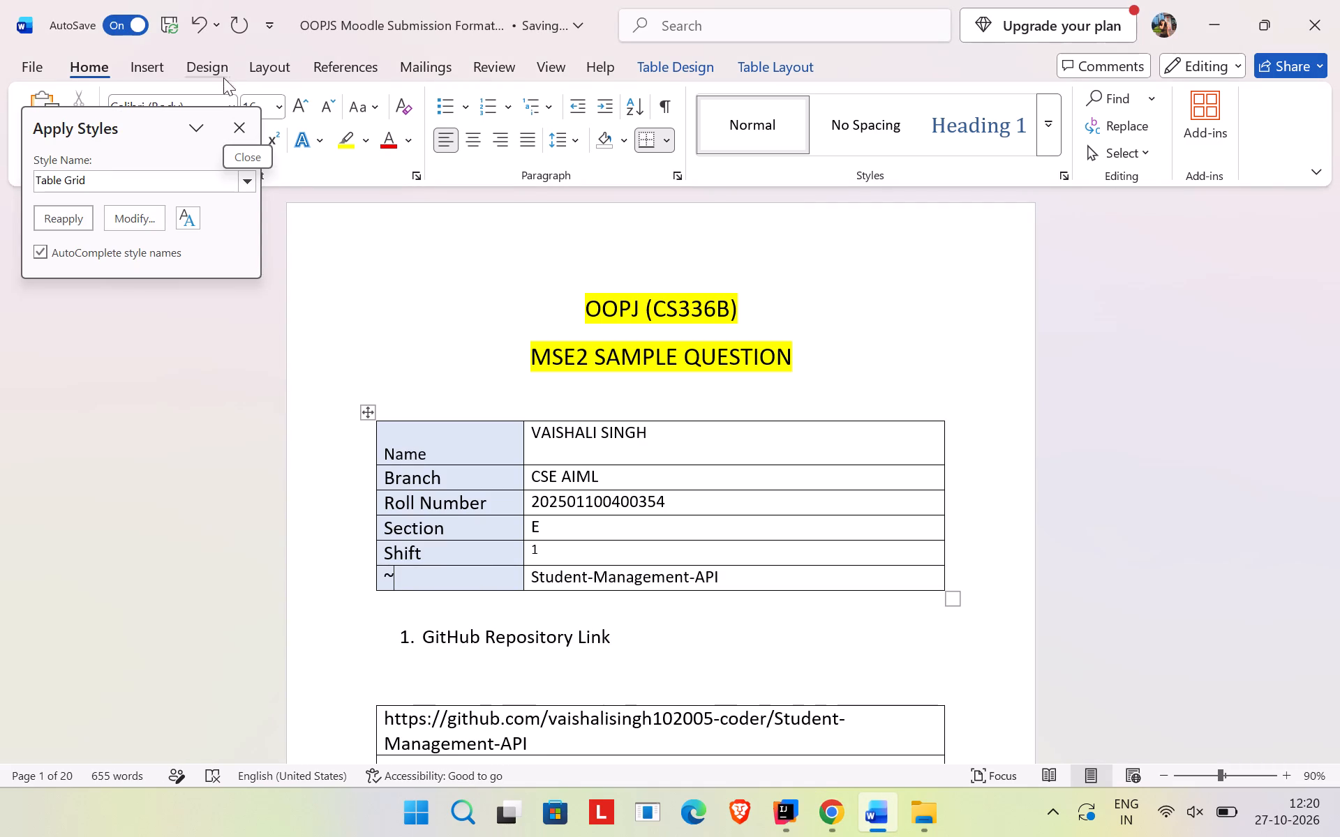
click(239, 130)
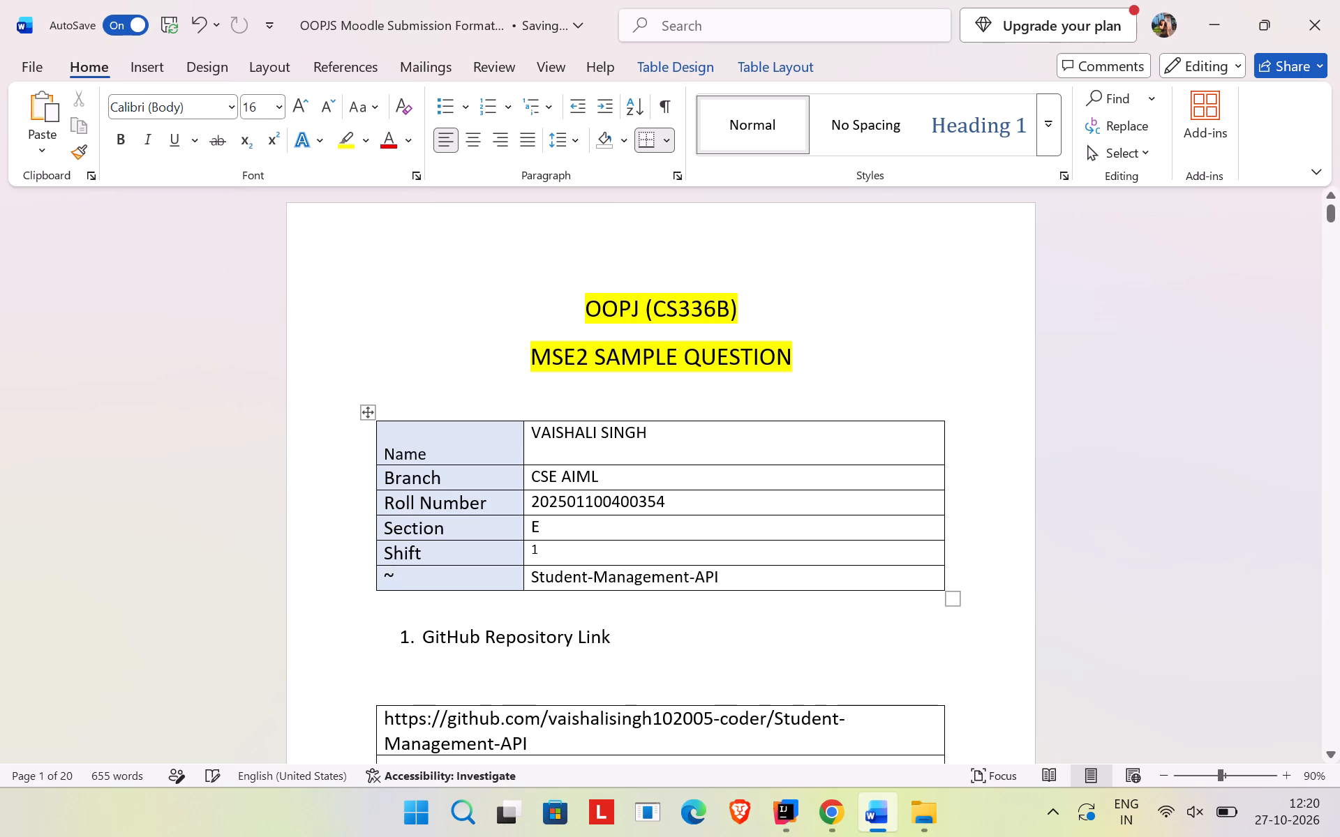
key(ctrl+z)
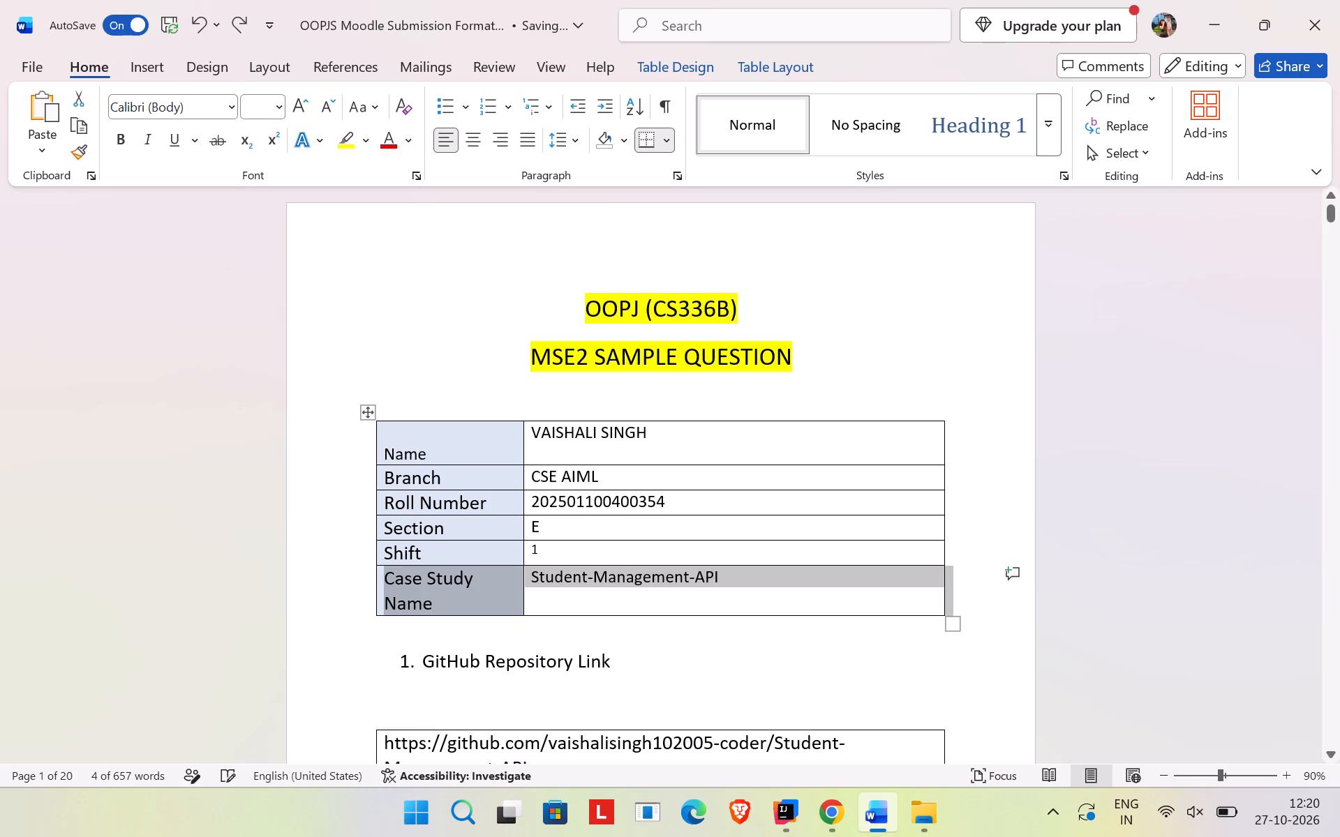
Select the "OOPJ (CS336B)" title line on the first page and clear its text.
click(155, 511)
click(116, 234)
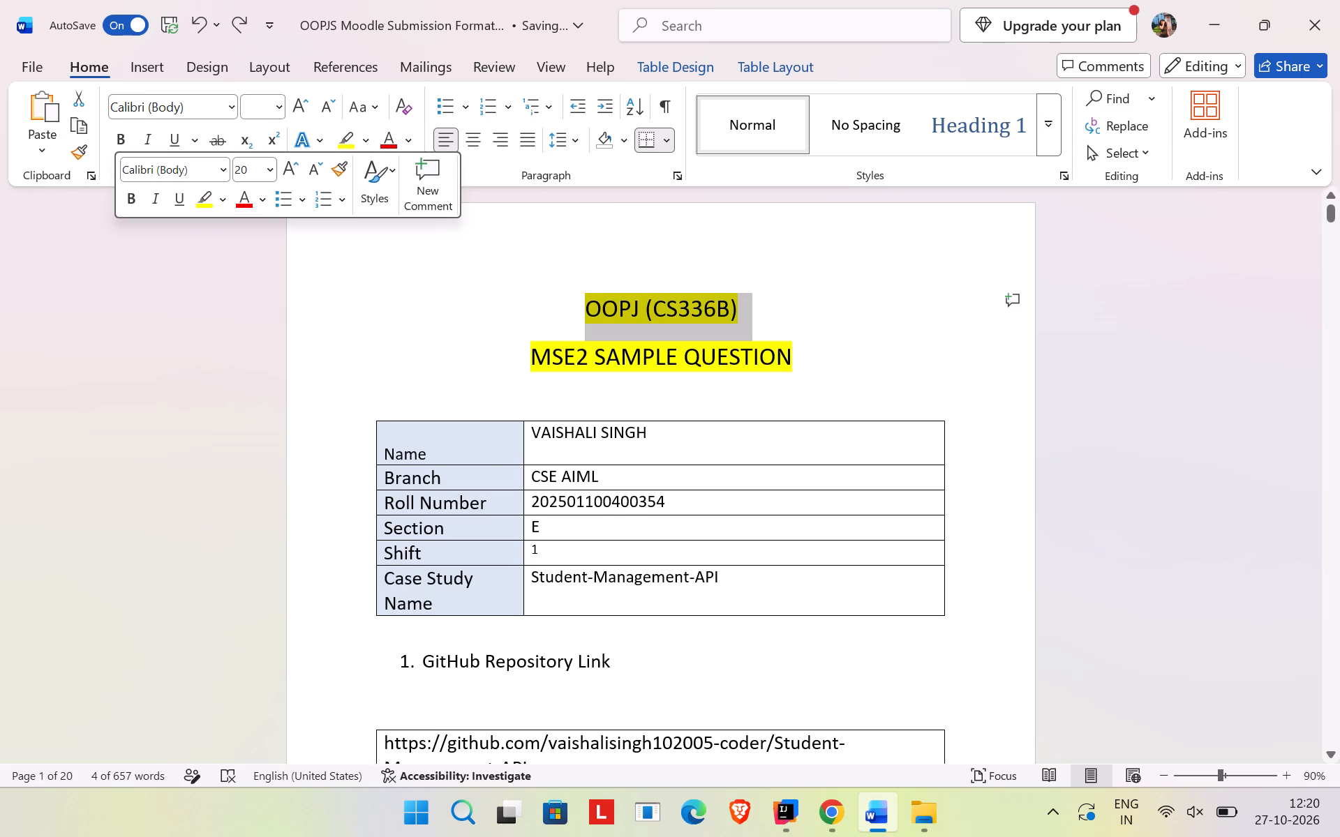
click(311, 264)
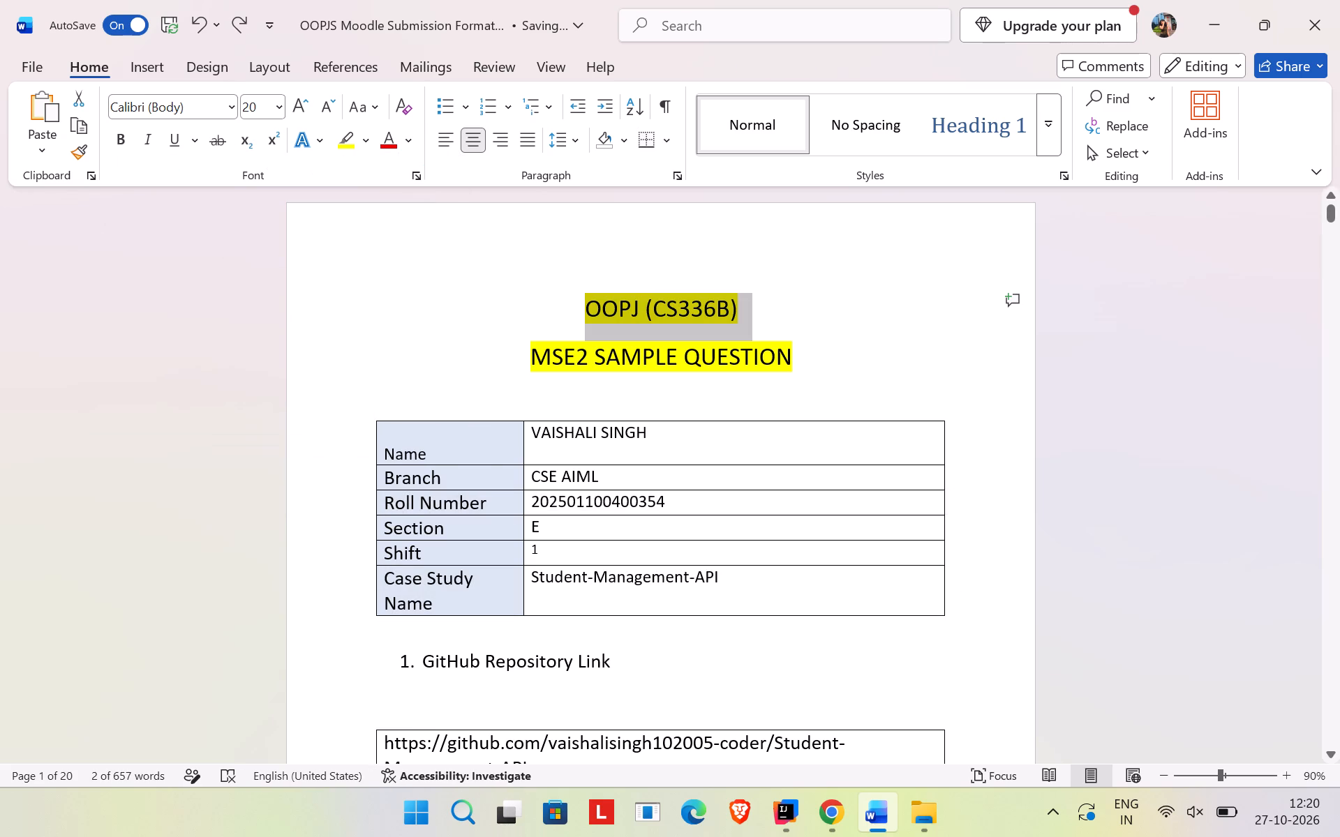
key(shift+s)
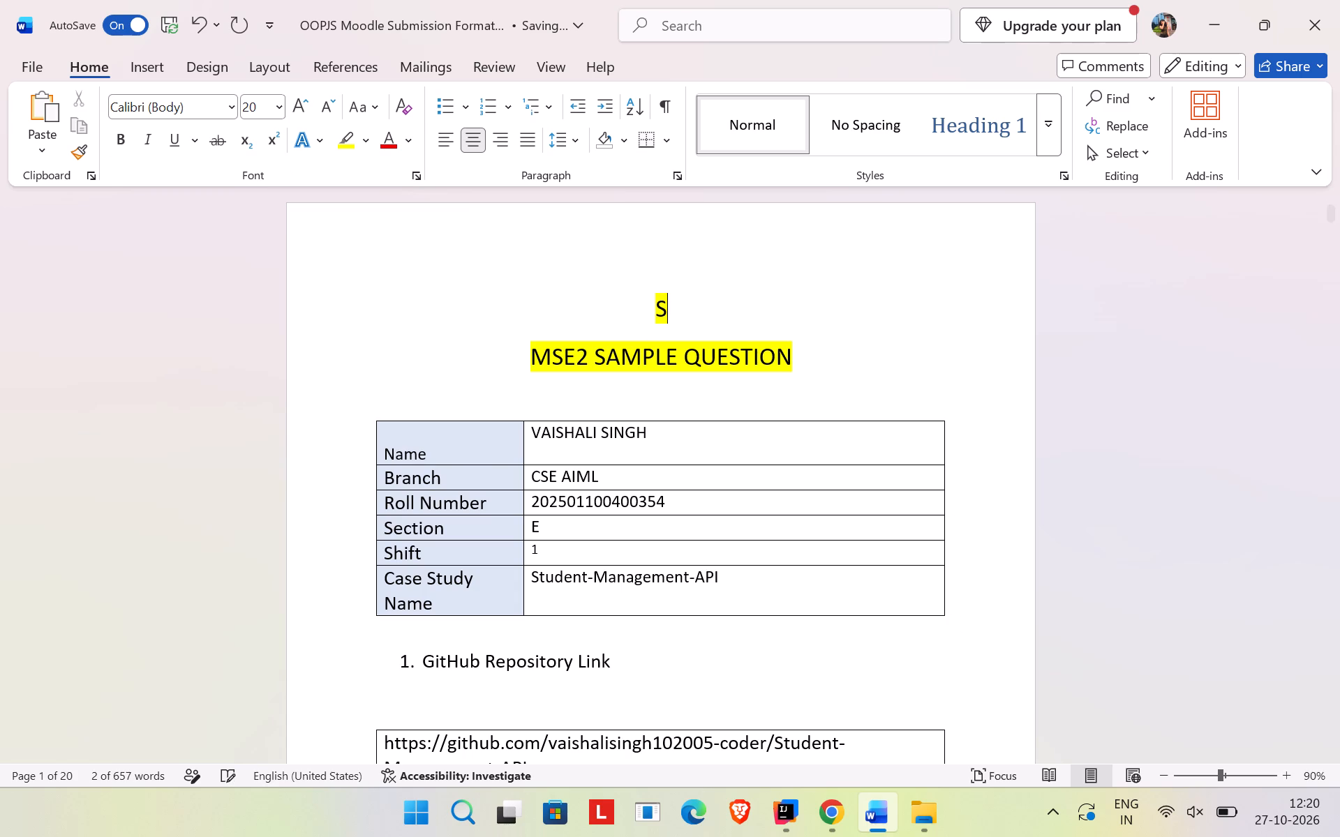
key(BackSpace)
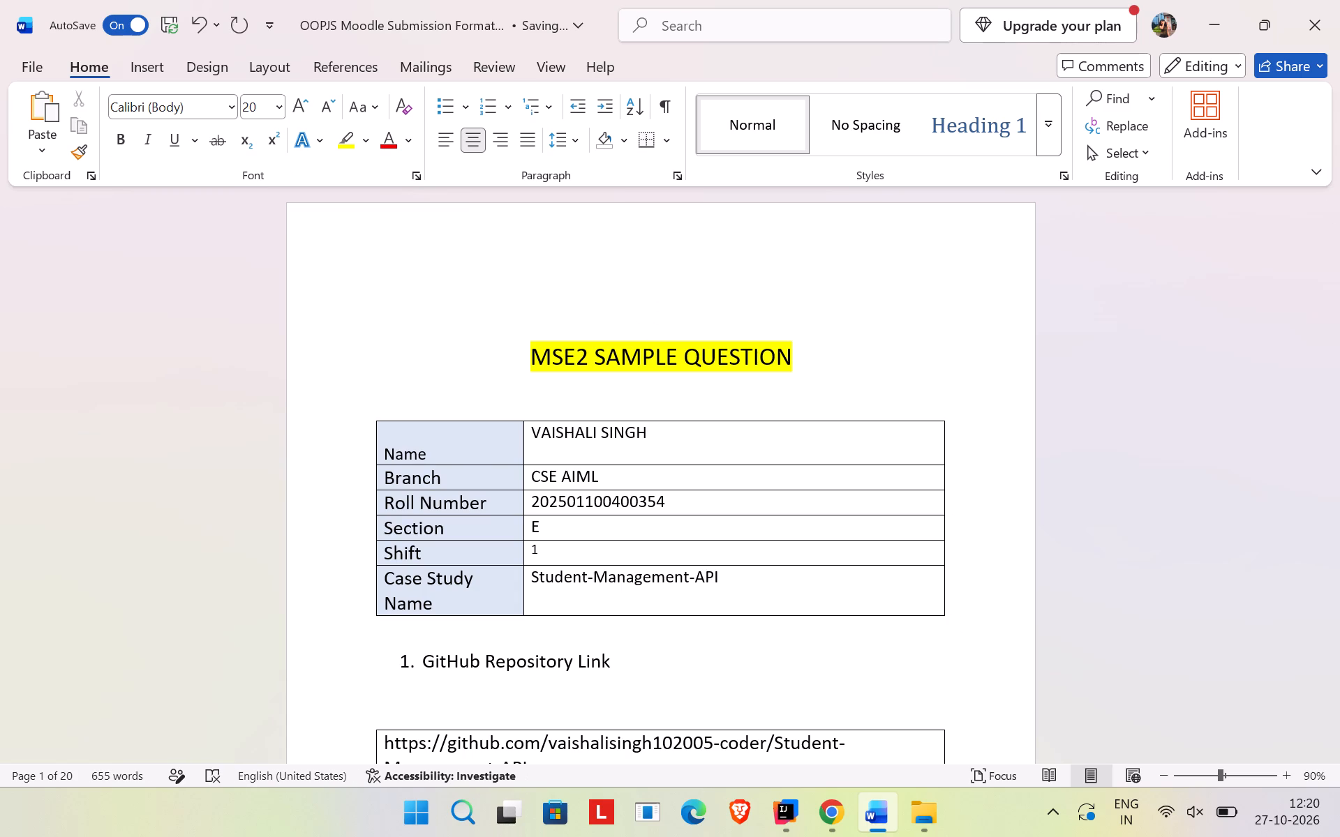
key(s)
key(BackSpace)
key(BackSpace)
key(equal)
key(BackSpace)
key(BackSpace)
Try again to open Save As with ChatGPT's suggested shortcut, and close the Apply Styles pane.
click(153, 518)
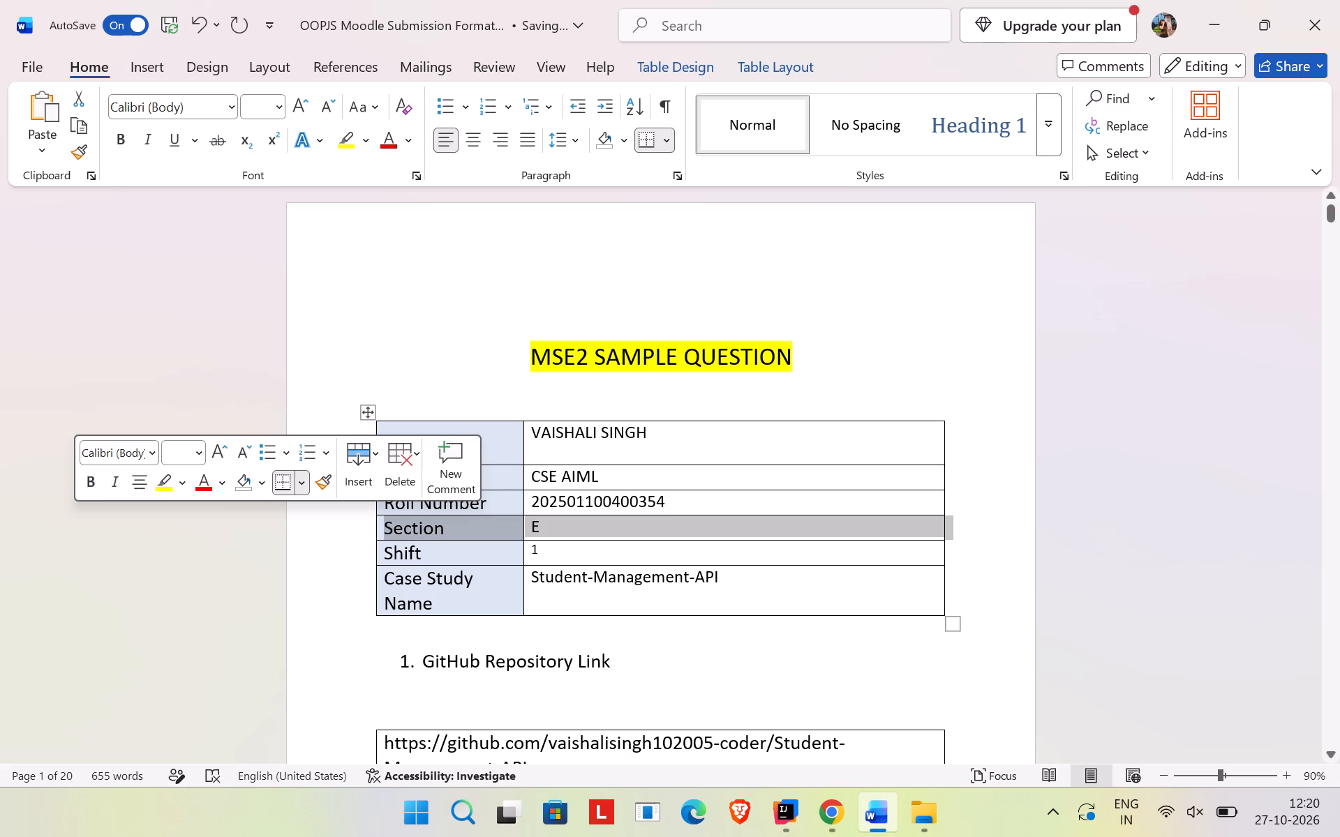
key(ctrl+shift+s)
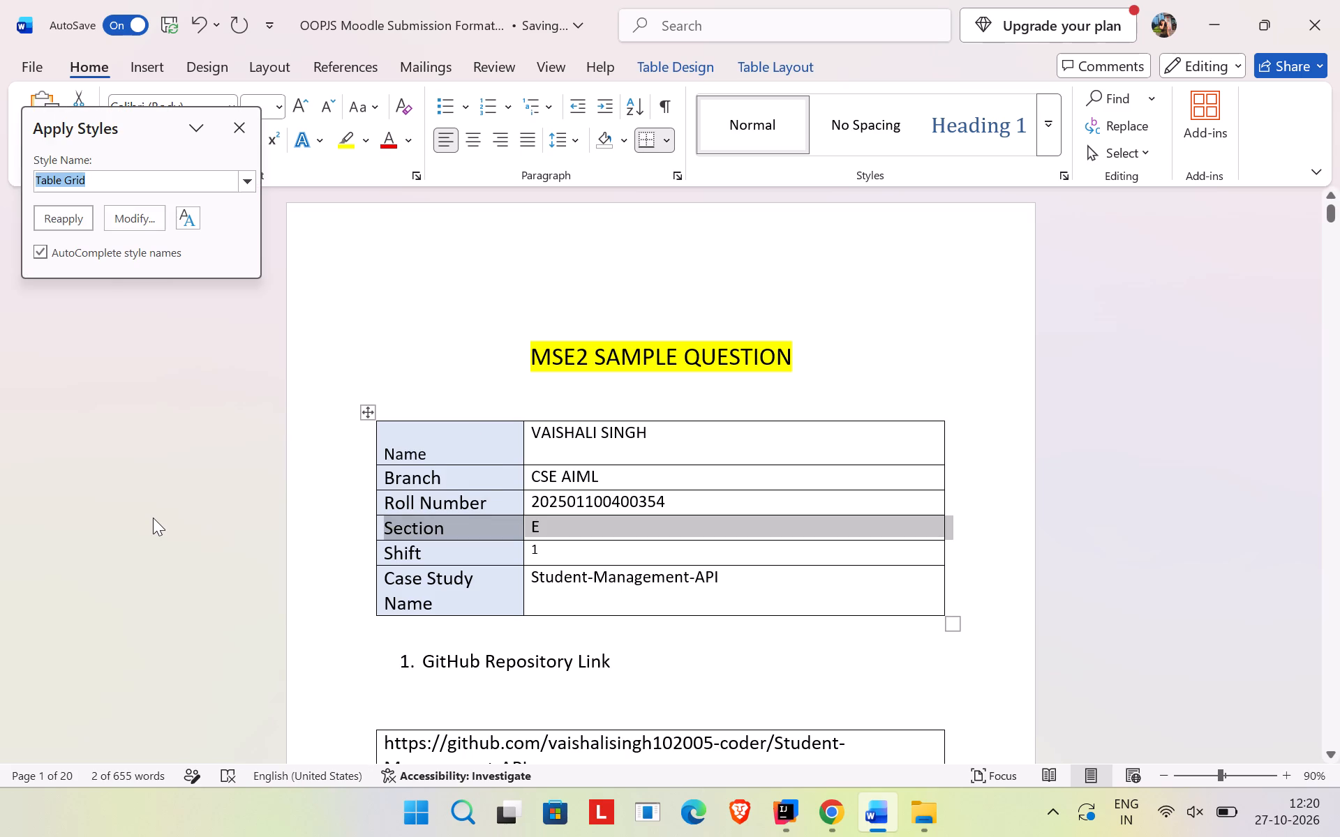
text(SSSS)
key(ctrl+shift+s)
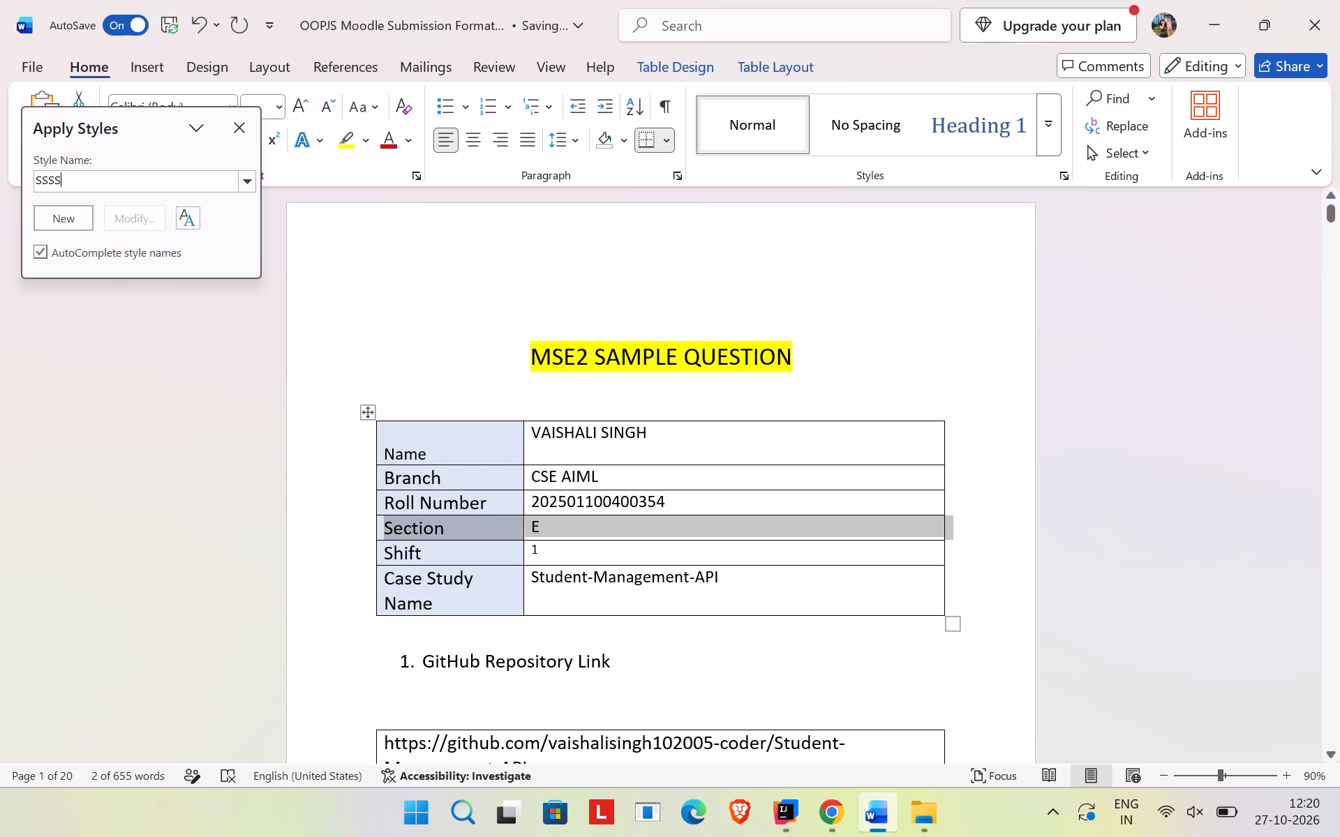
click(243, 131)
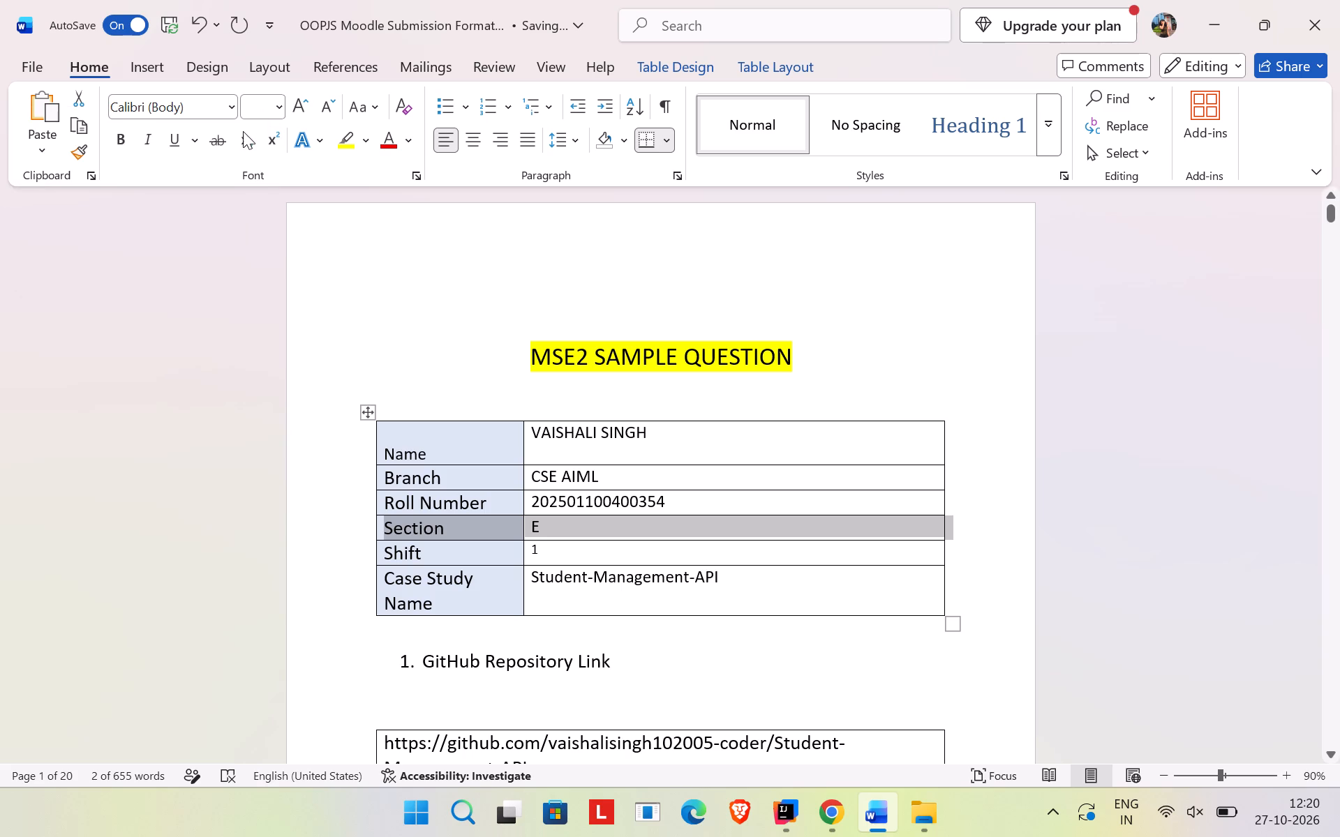
Open Word's File page and capture a screenshot of nearly the whole window.
scroll(183, 317, up, 1)
scroll(183, 317, down, 2)
scroll(183, 317, up, 3)
click(23, 73)
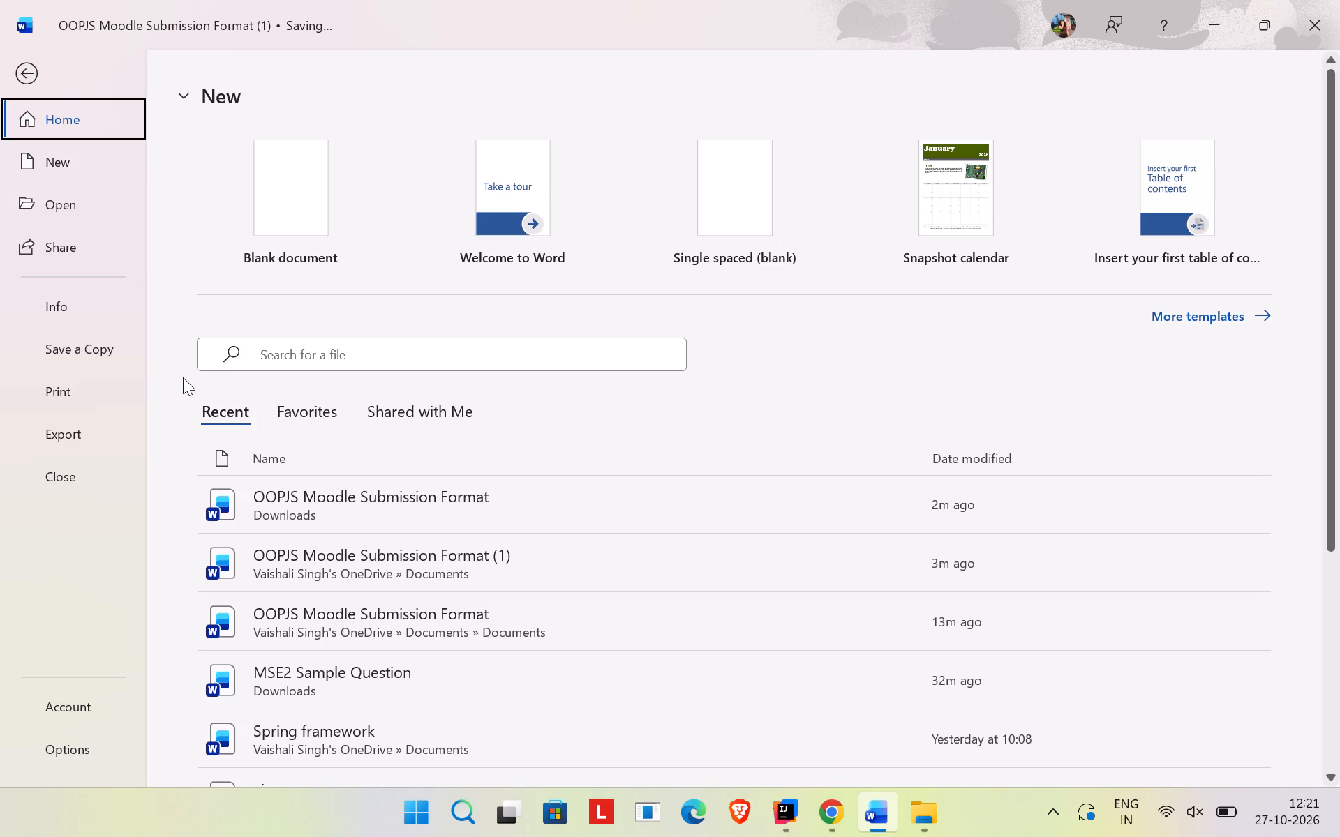
key(shift+super+s)
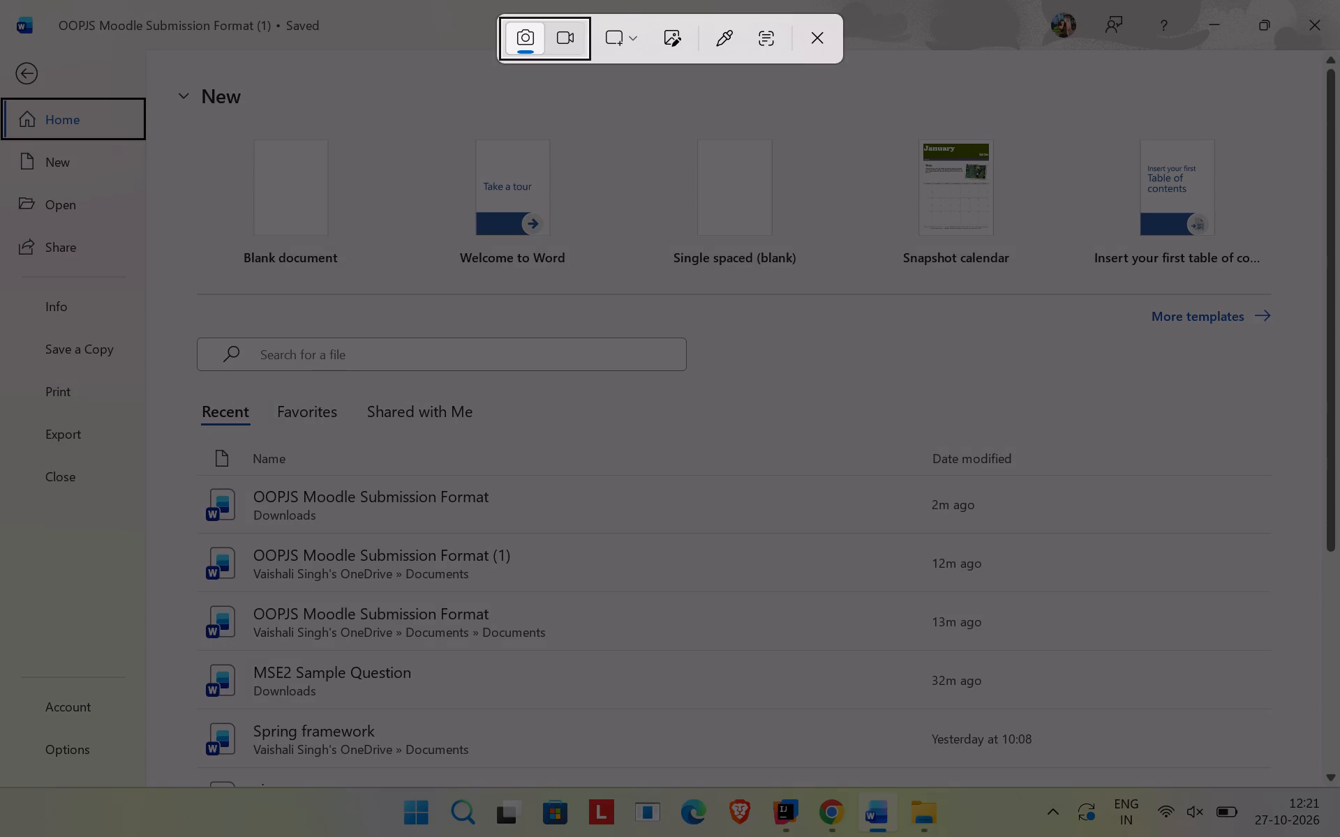
drag(0, 11, 1339, 764)
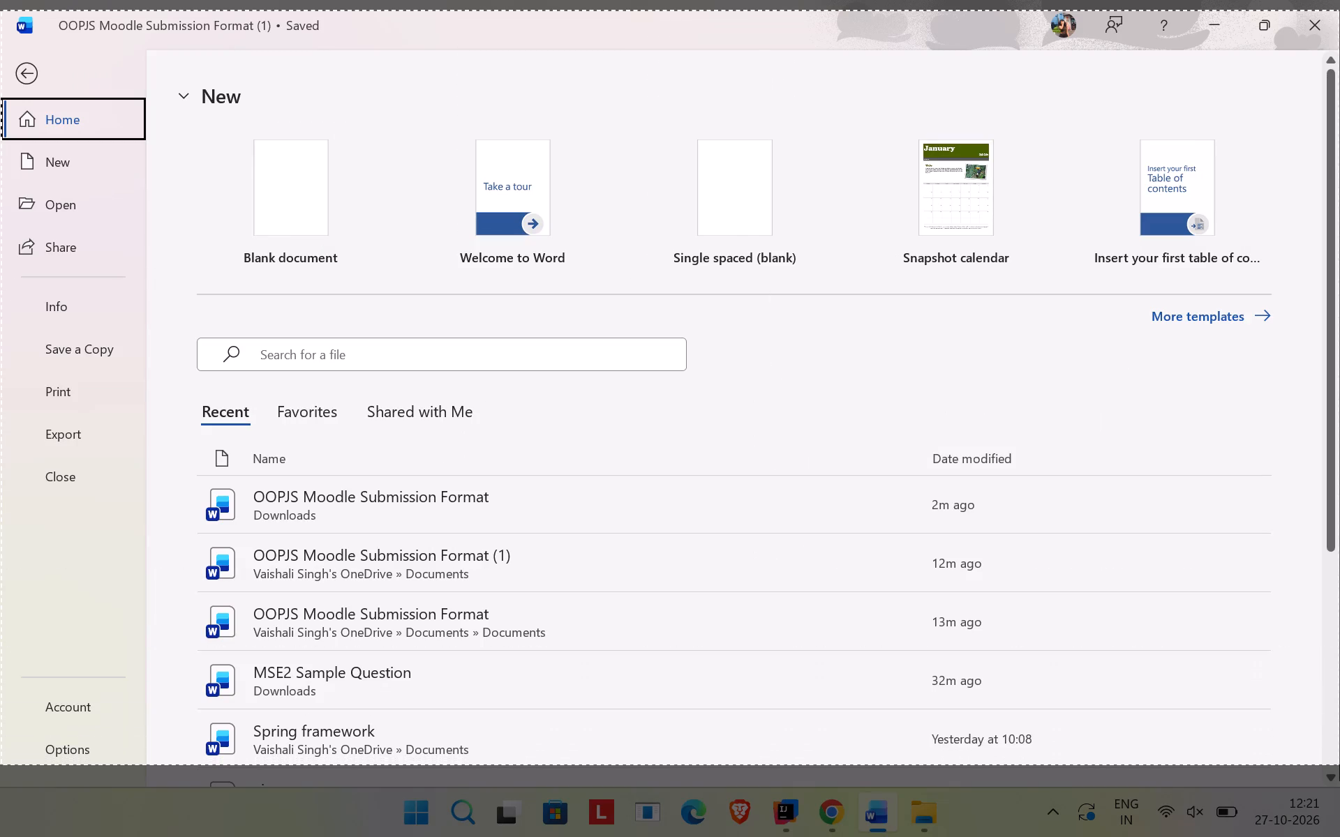
drag(1339, 764, 1339, 778)
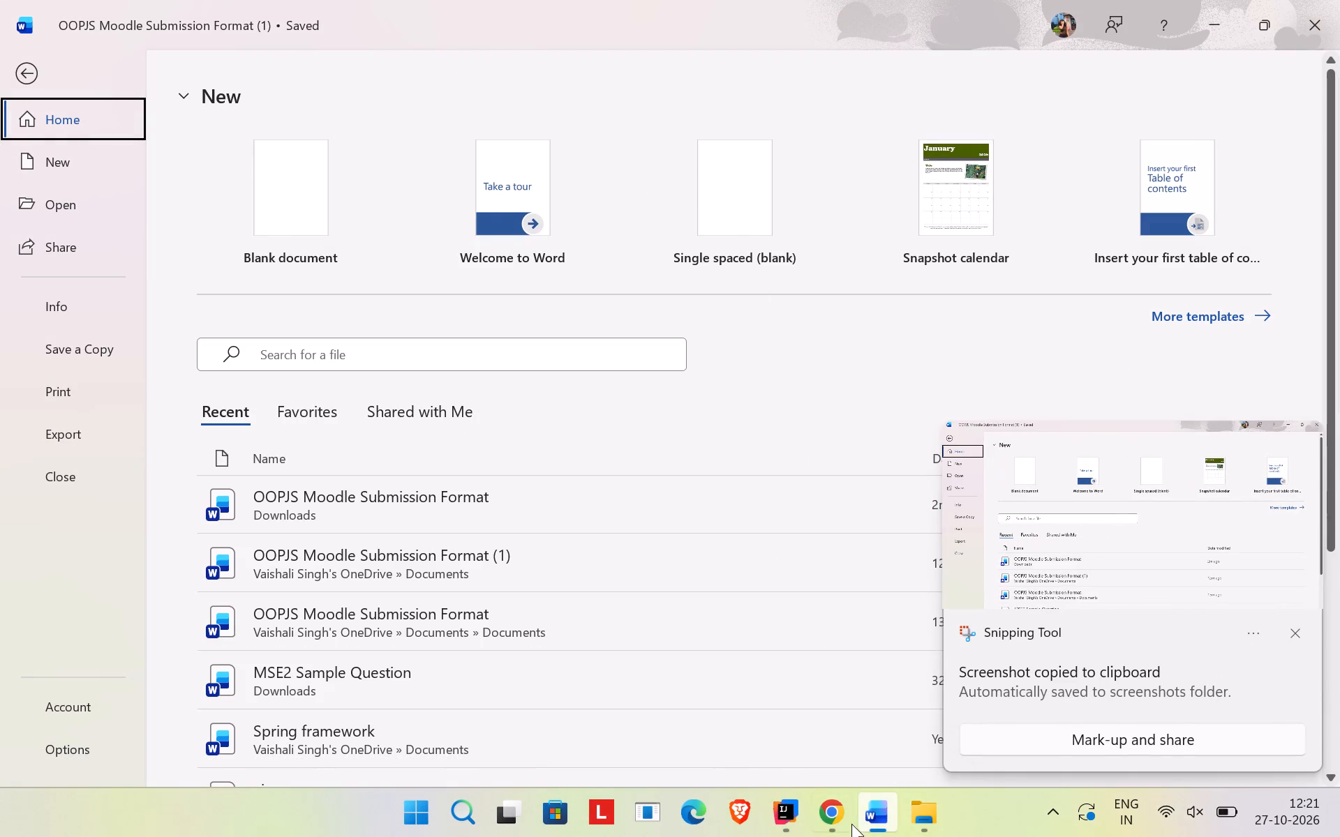
click(841, 824)
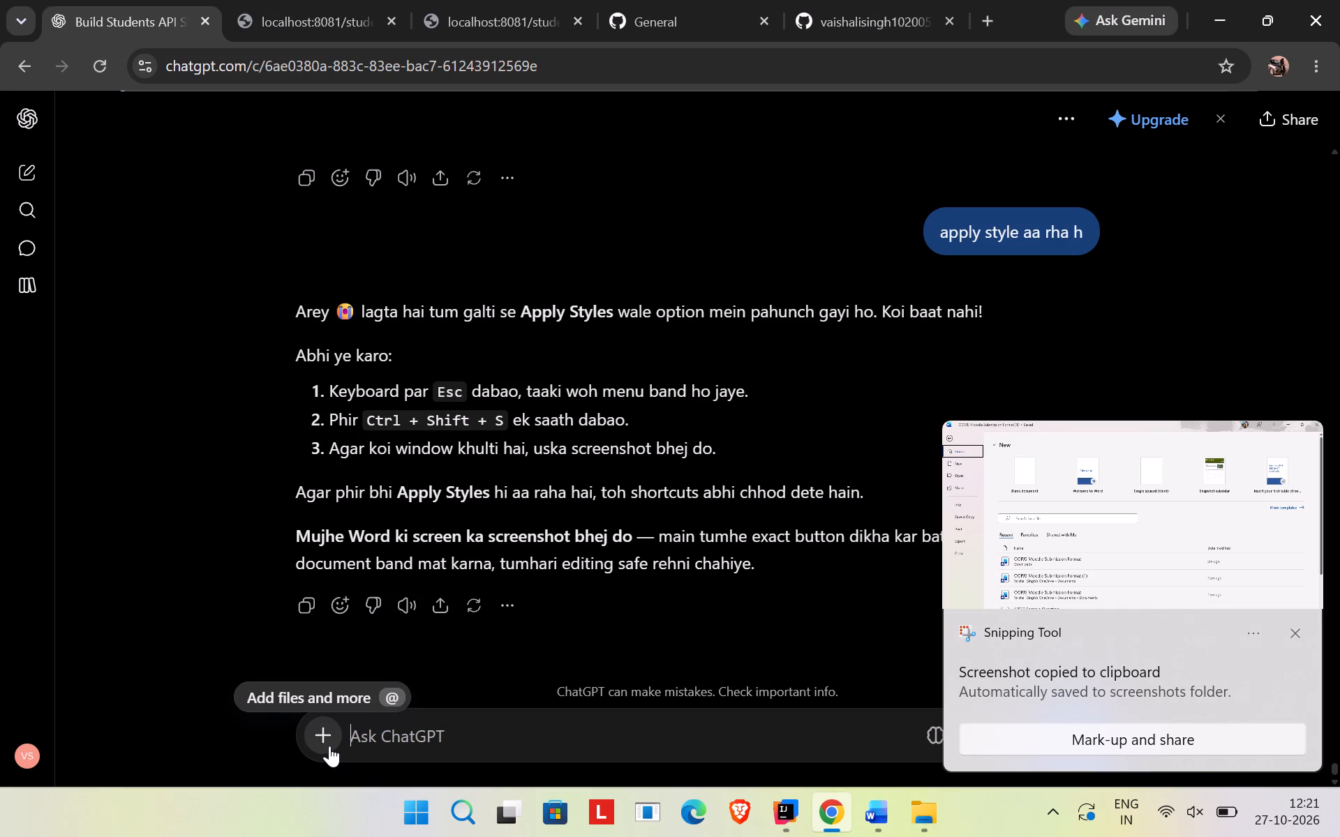
click(329, 746)
click(452, 335)
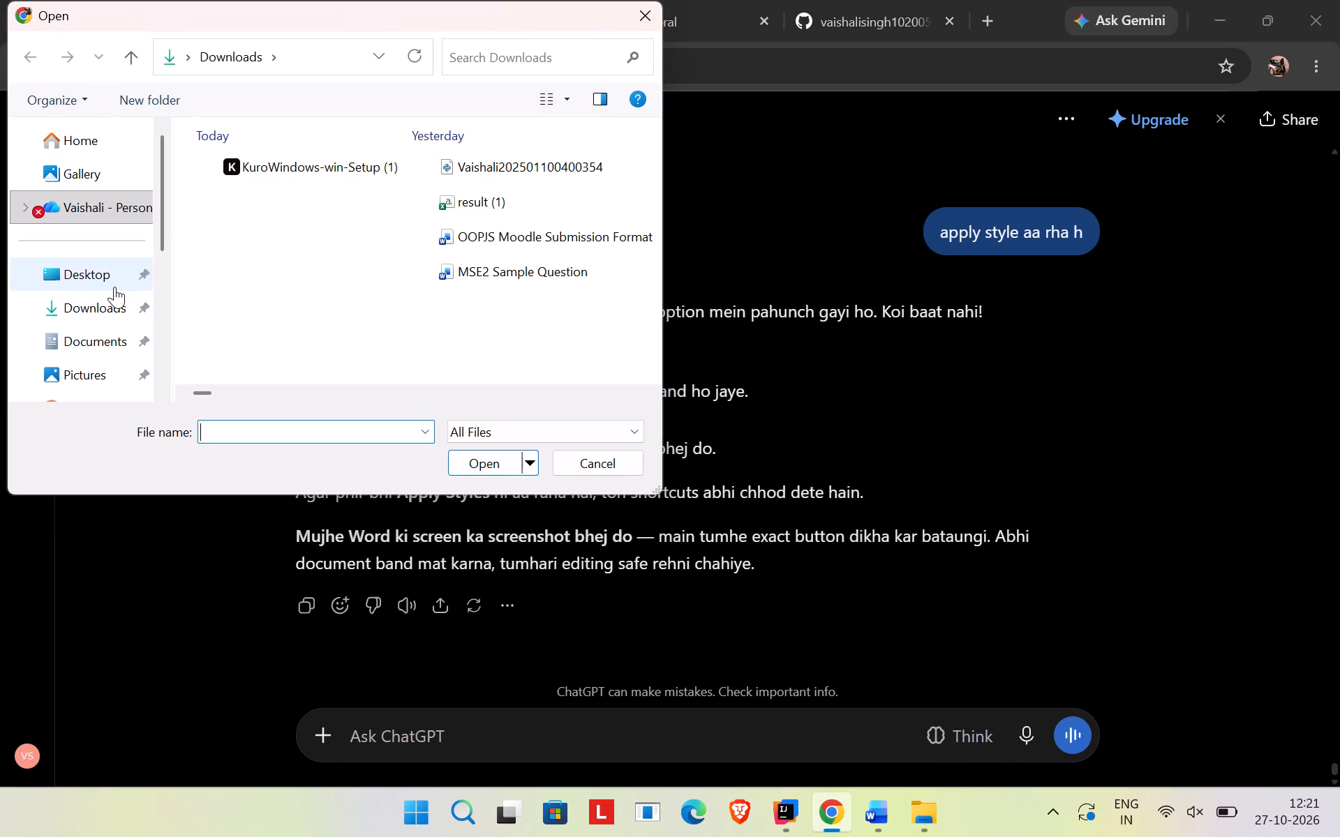
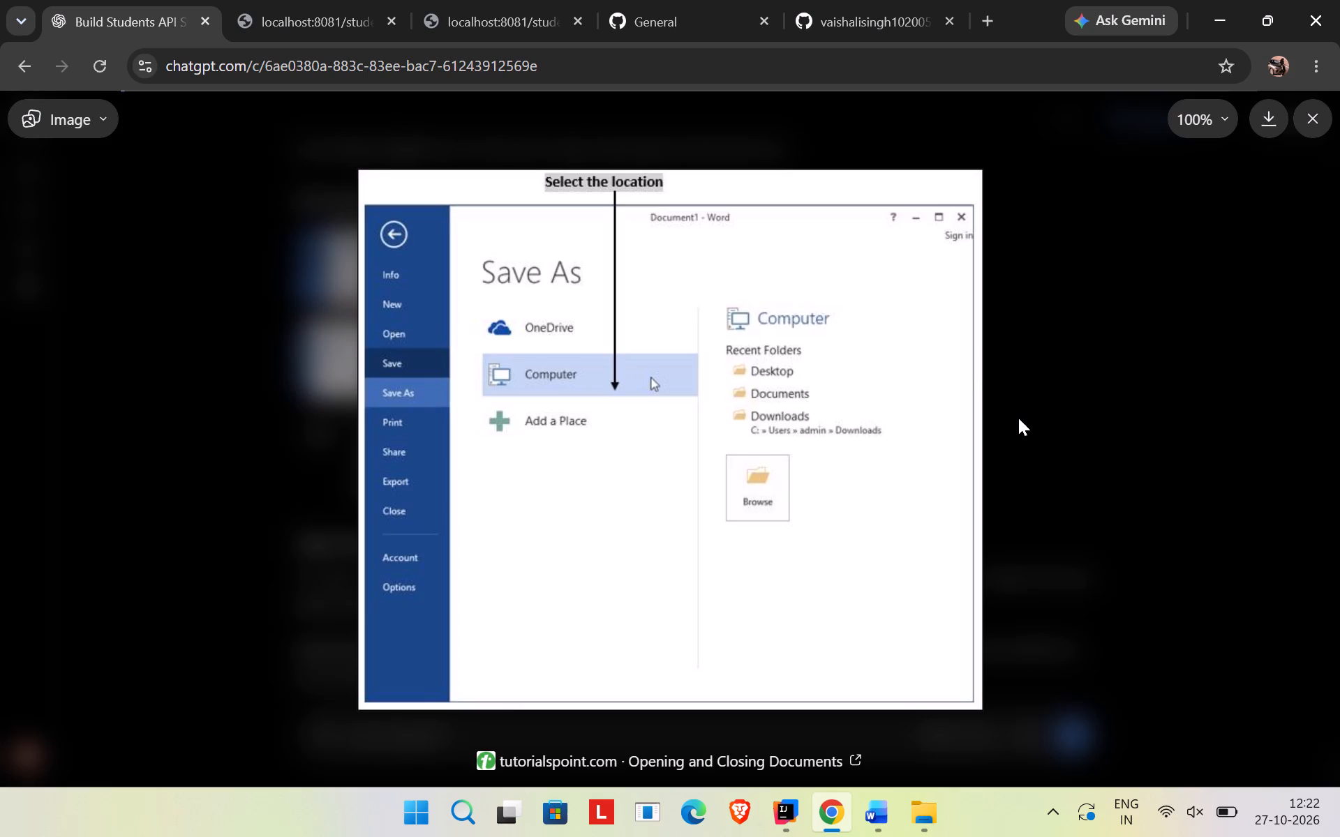
click(1018, 418)
click(339, 261)
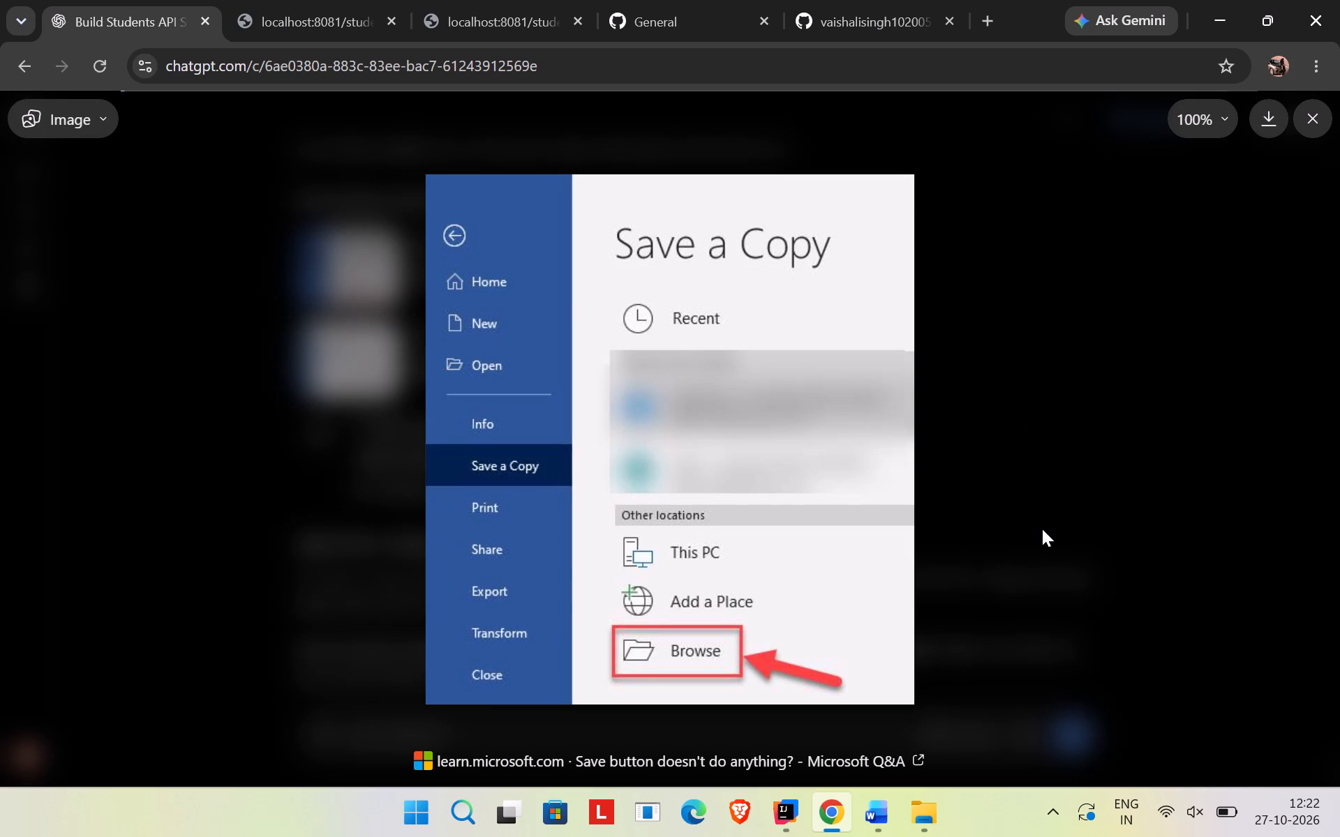
click(1042, 529)
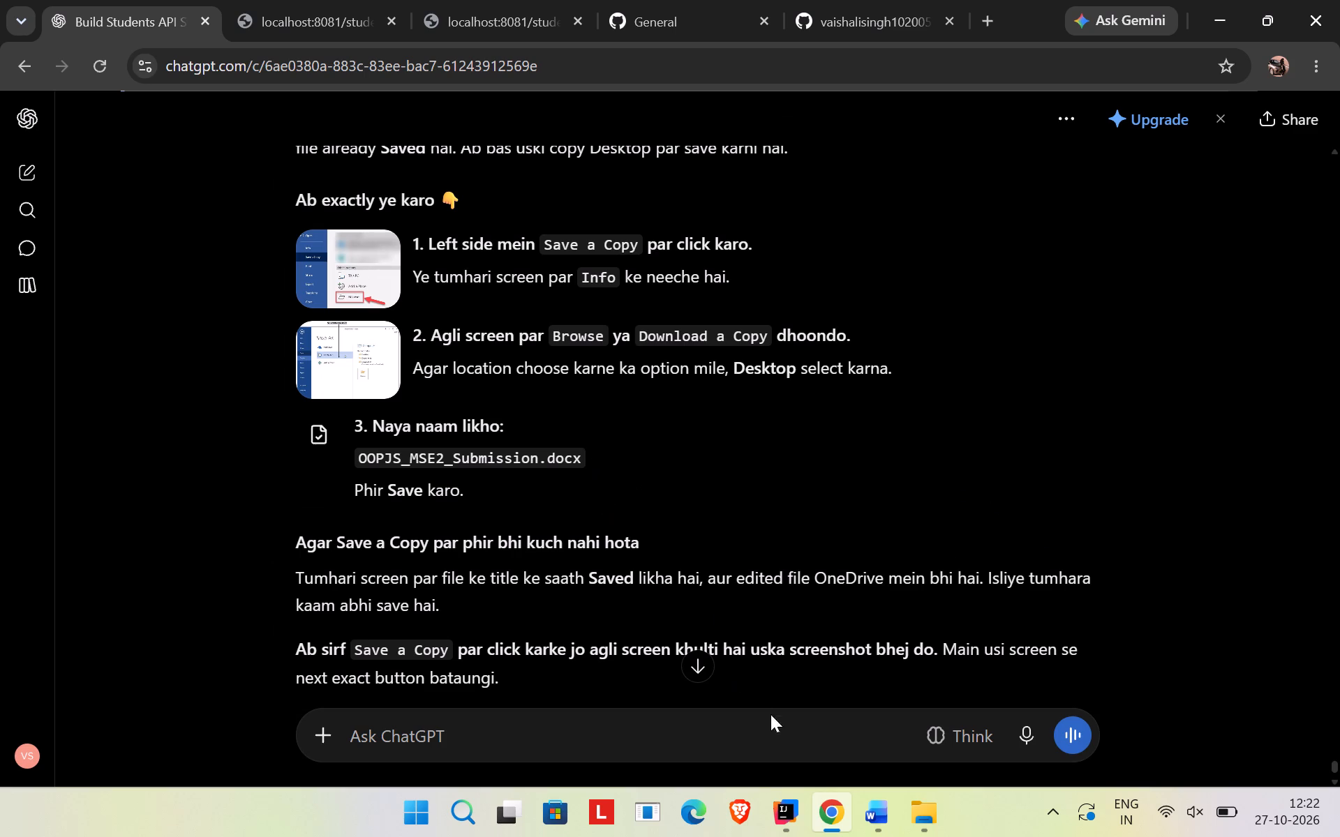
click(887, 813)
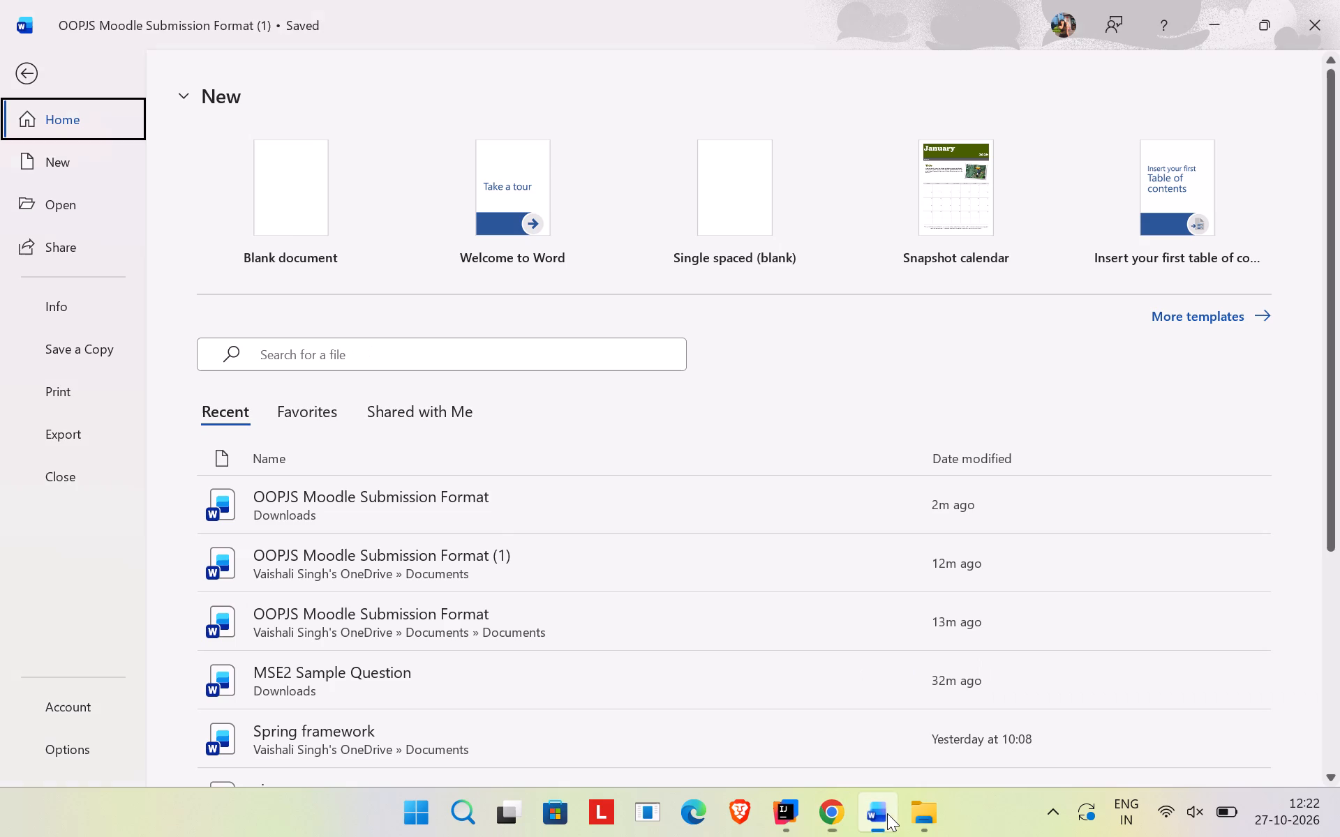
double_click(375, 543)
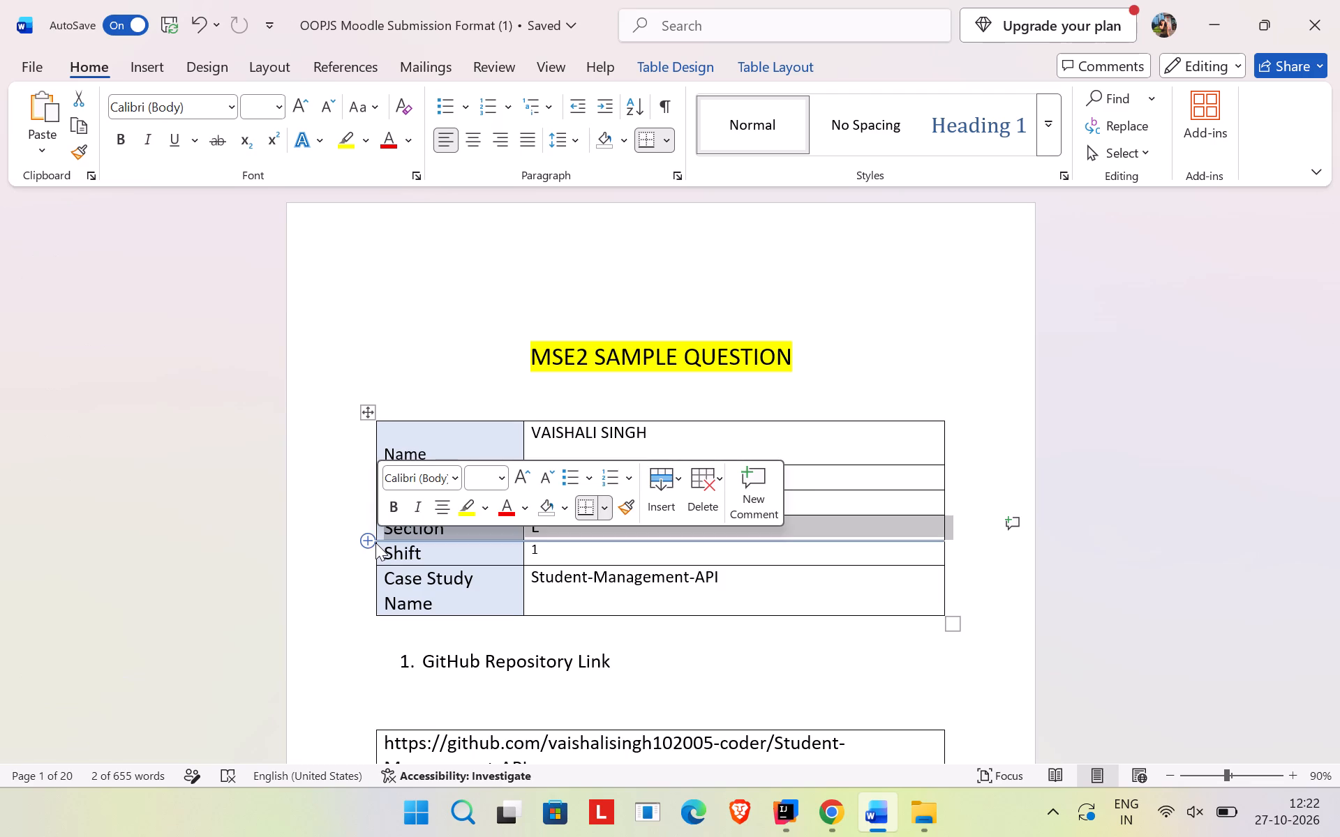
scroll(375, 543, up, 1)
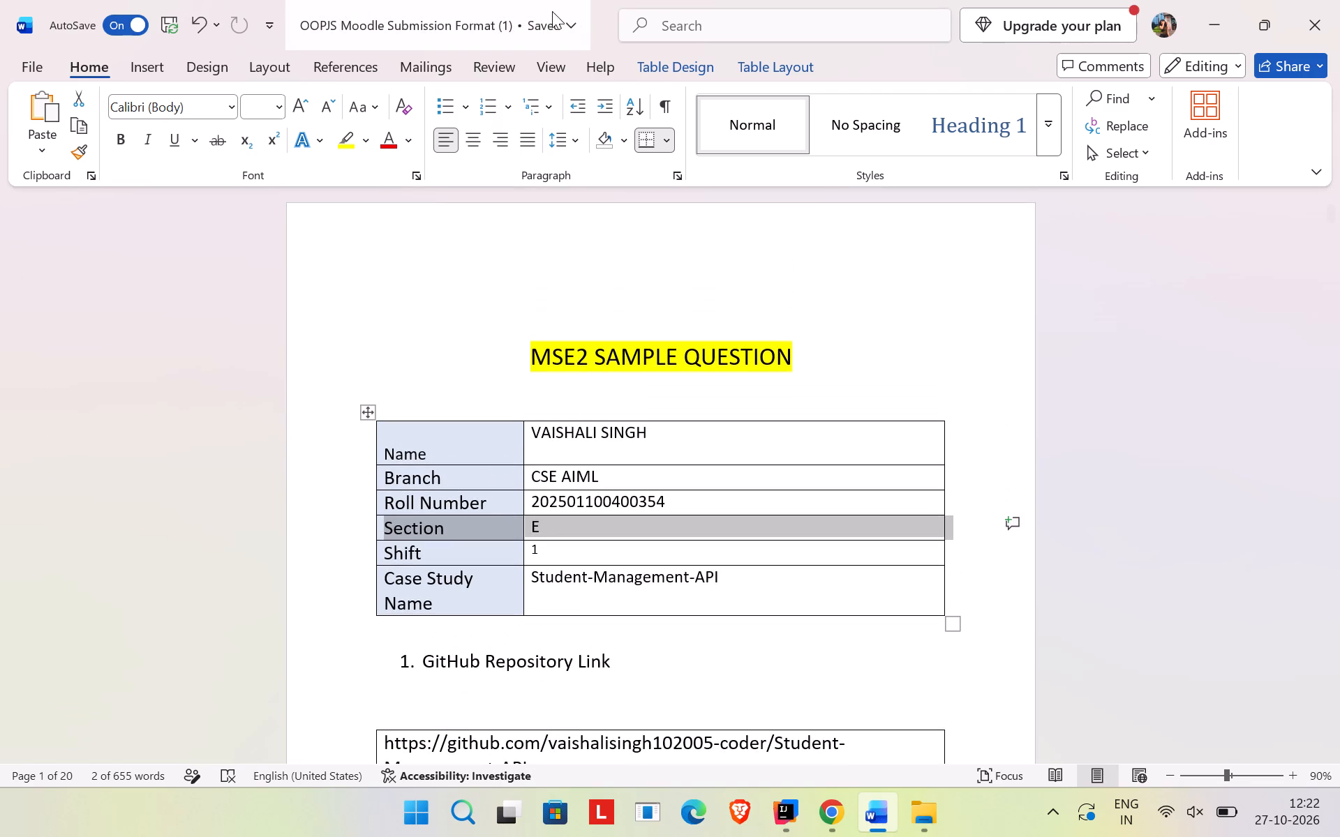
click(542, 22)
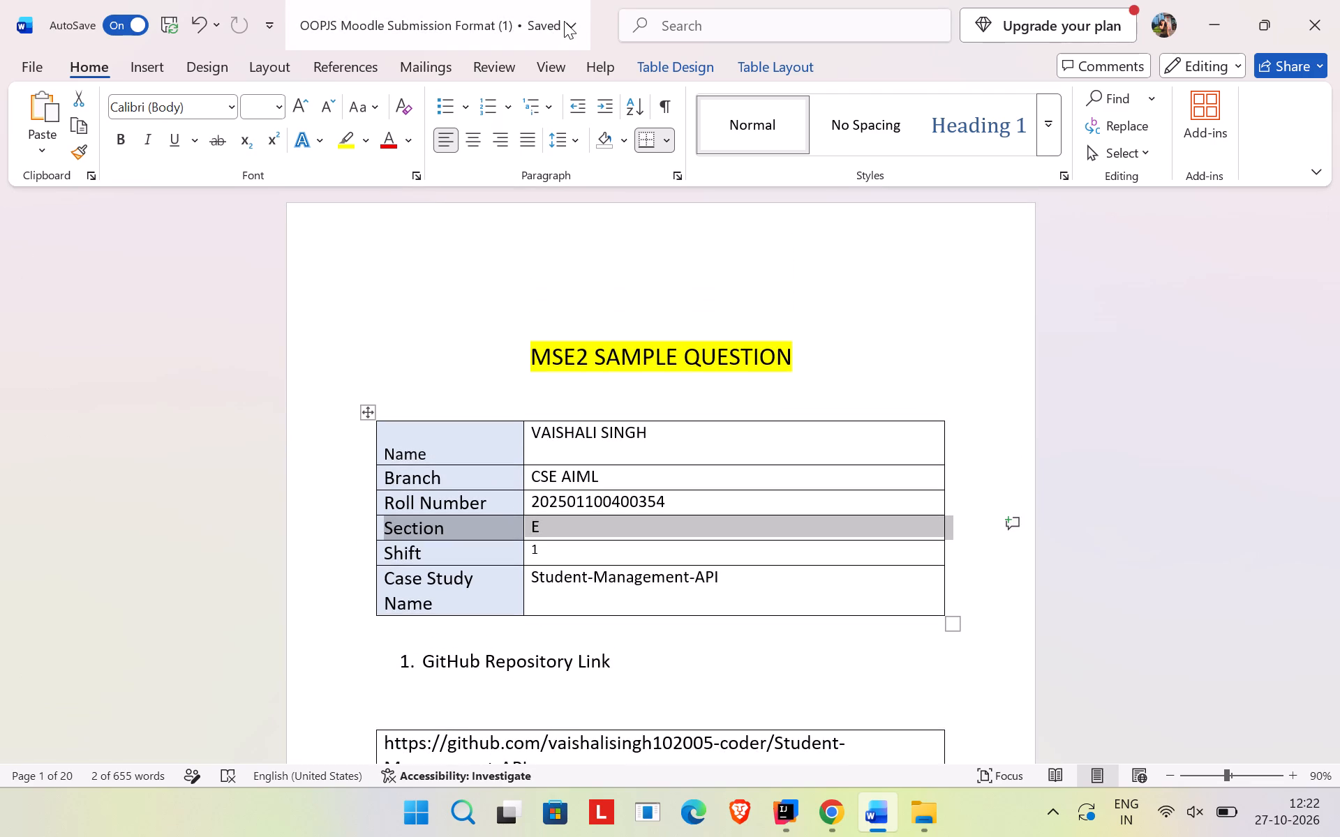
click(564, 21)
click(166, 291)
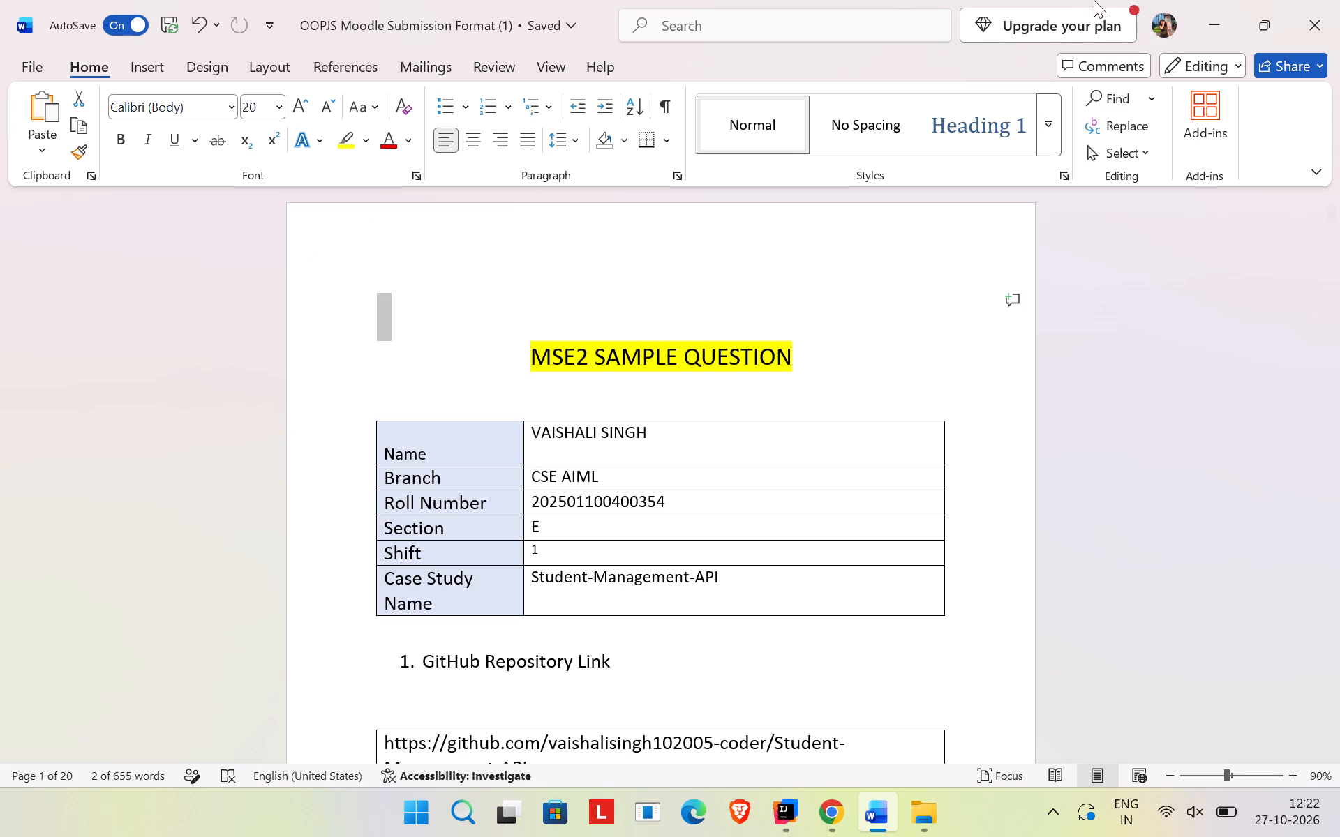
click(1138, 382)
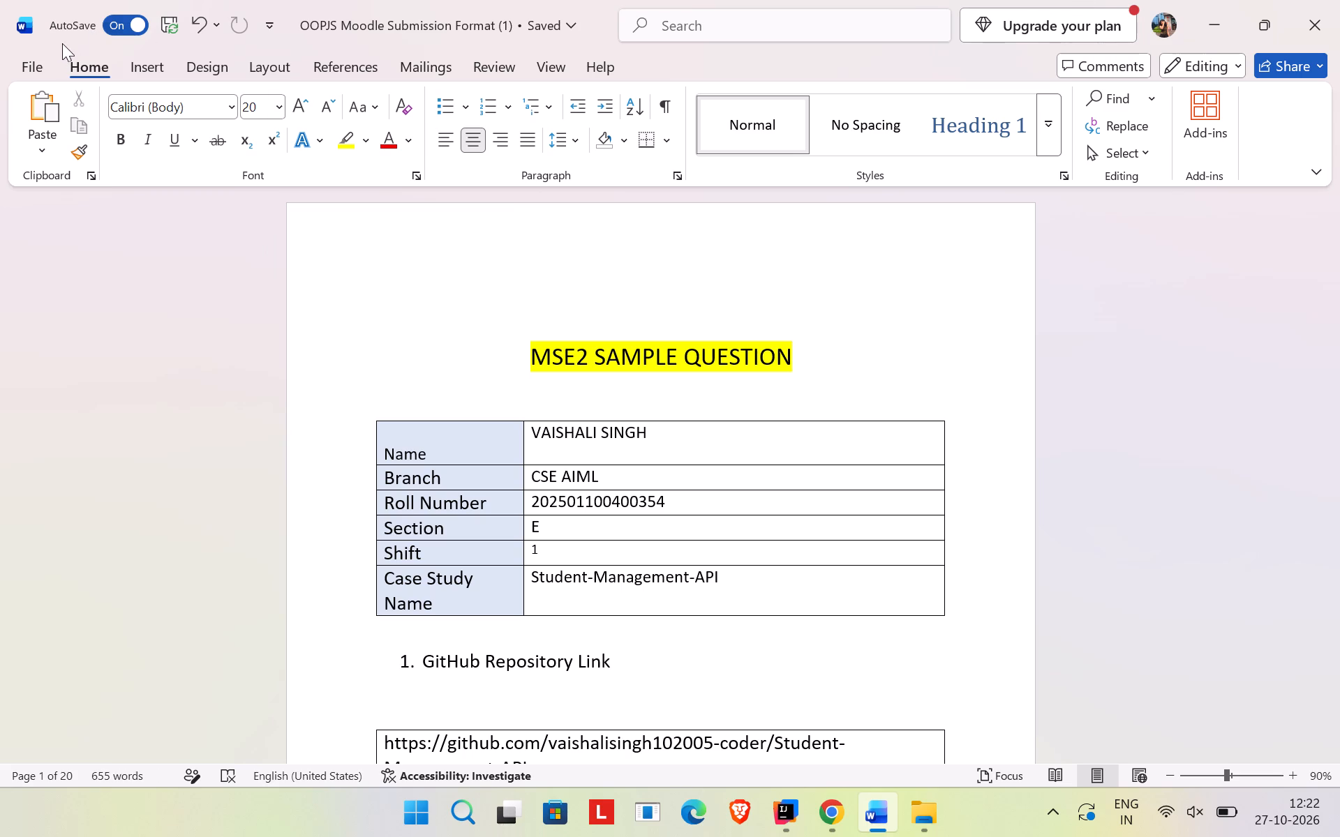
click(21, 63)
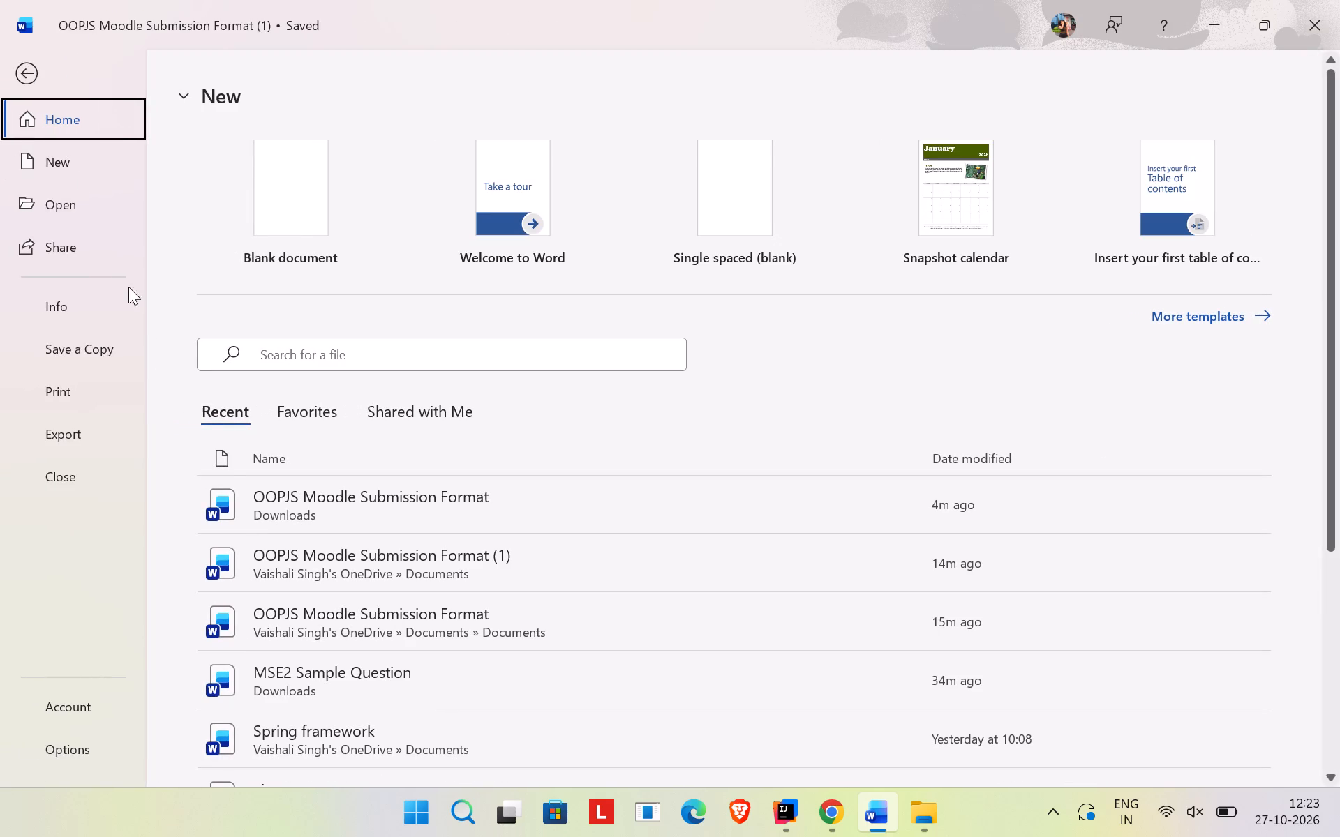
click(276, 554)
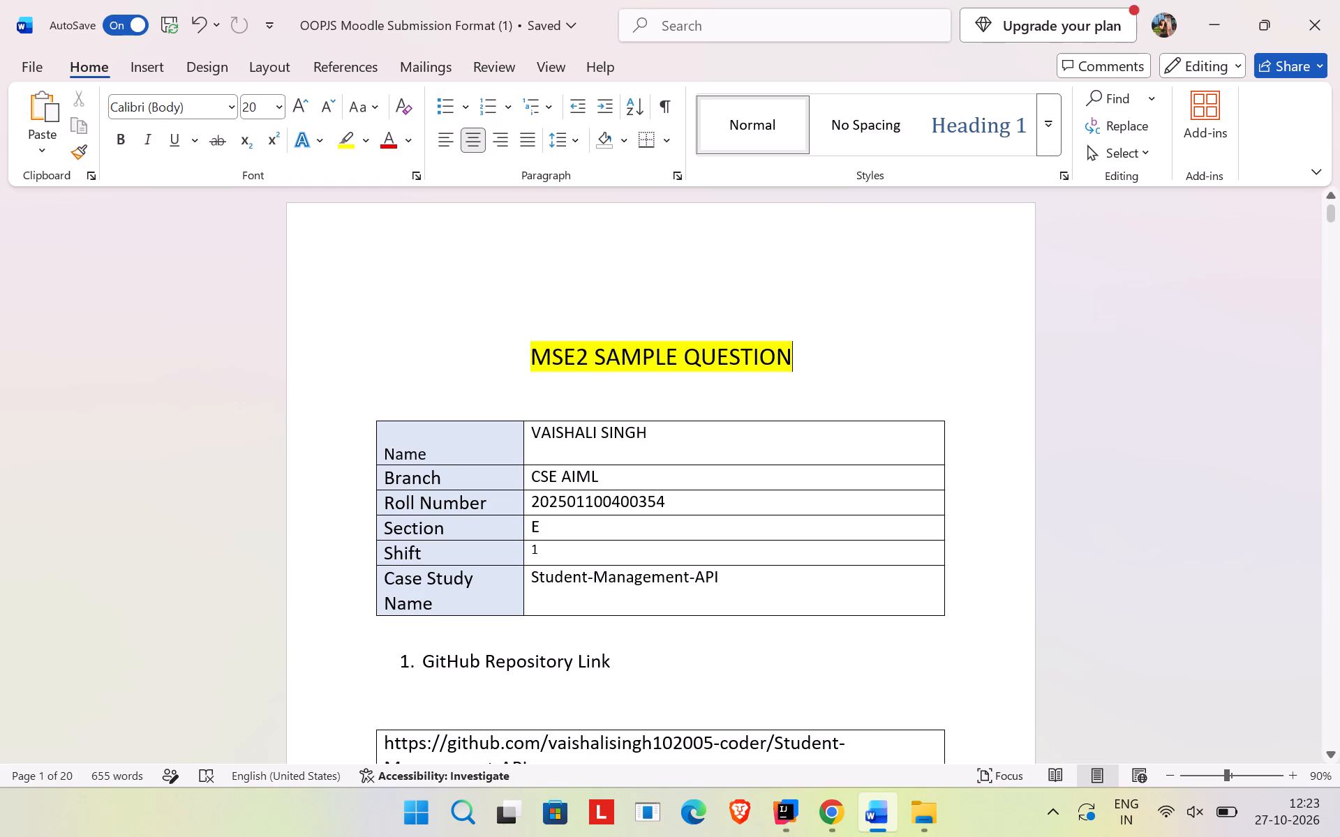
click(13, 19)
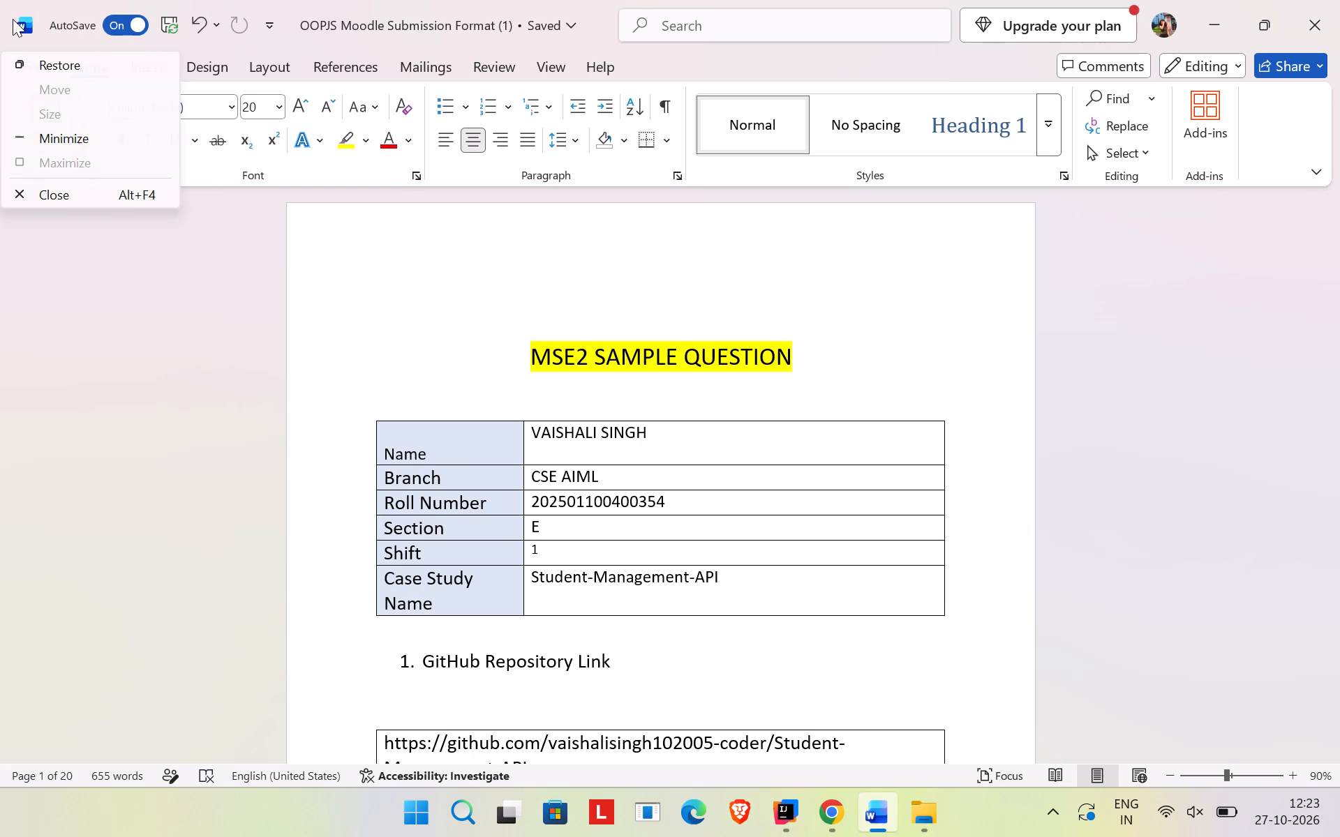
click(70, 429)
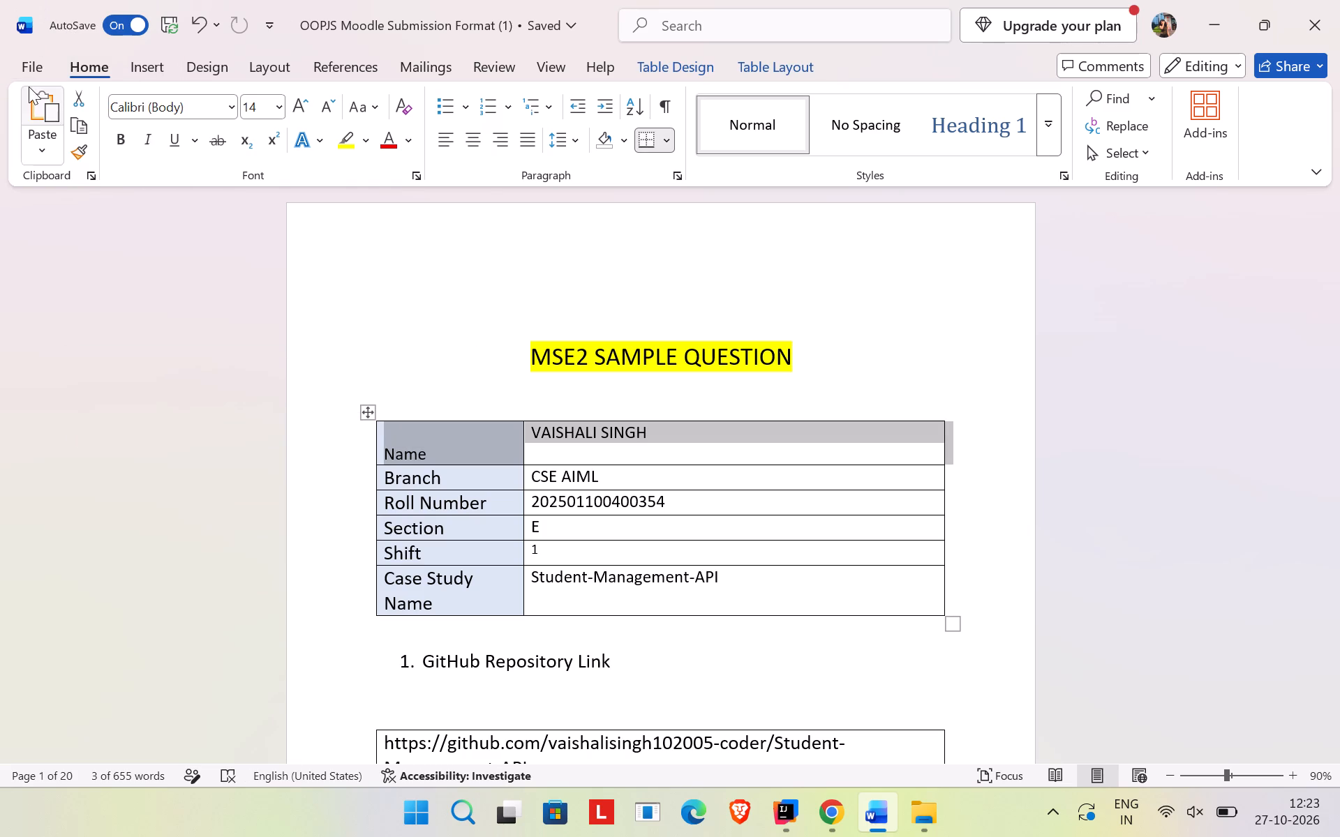
In Word, save a copy as "OOPJS Moodle Submission Format (1)" in the OneDrive Documents folder, replacing the existing file.
click(29, 68)
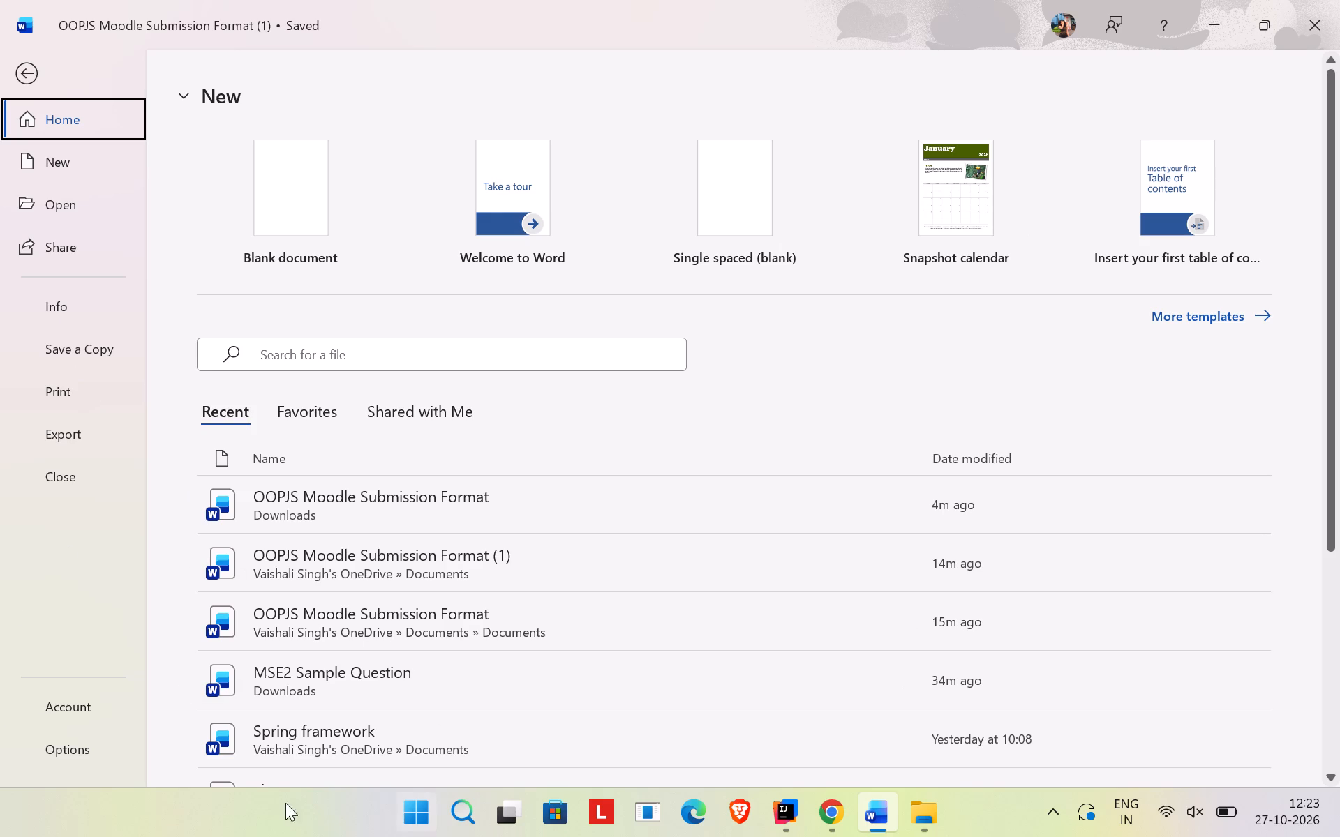
click(791, 820)
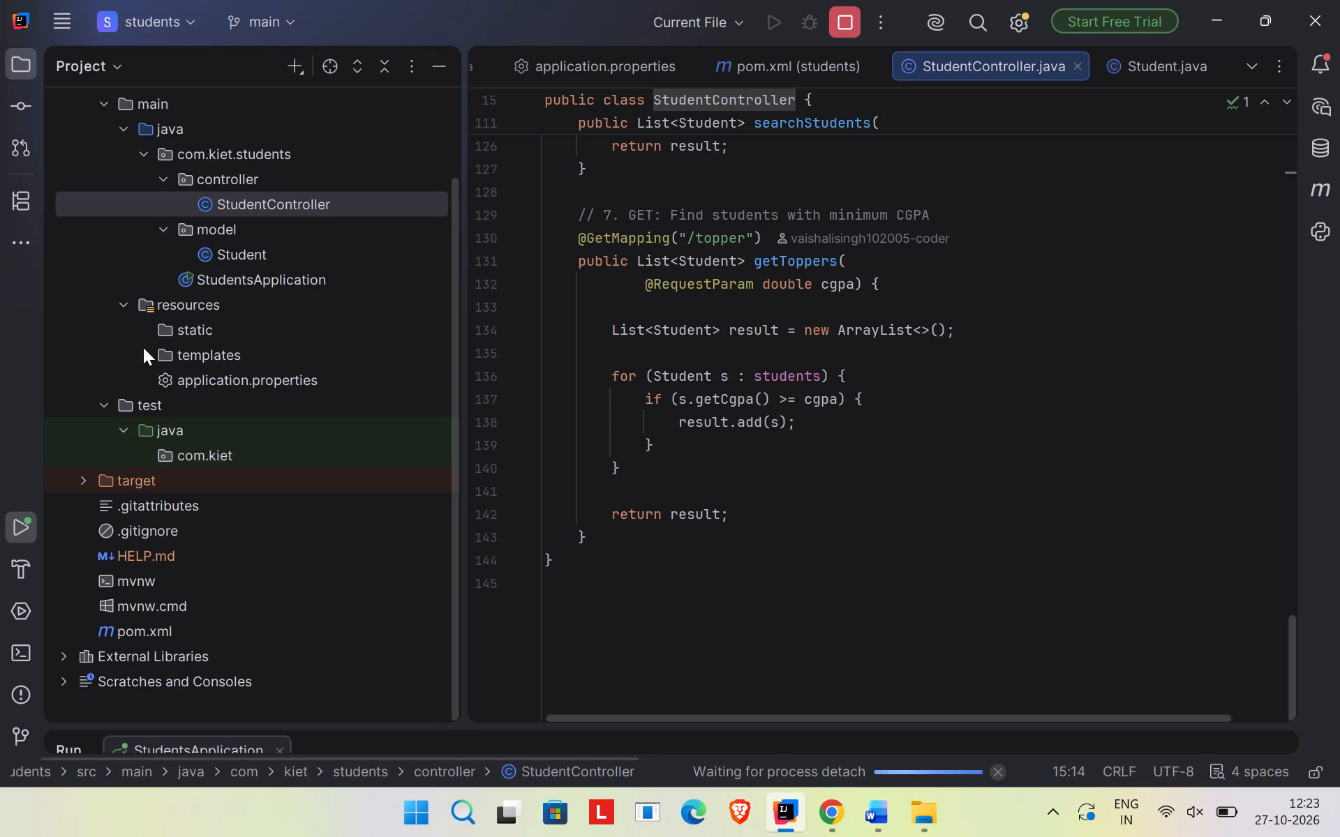
scroll(246, 369, up, 9)
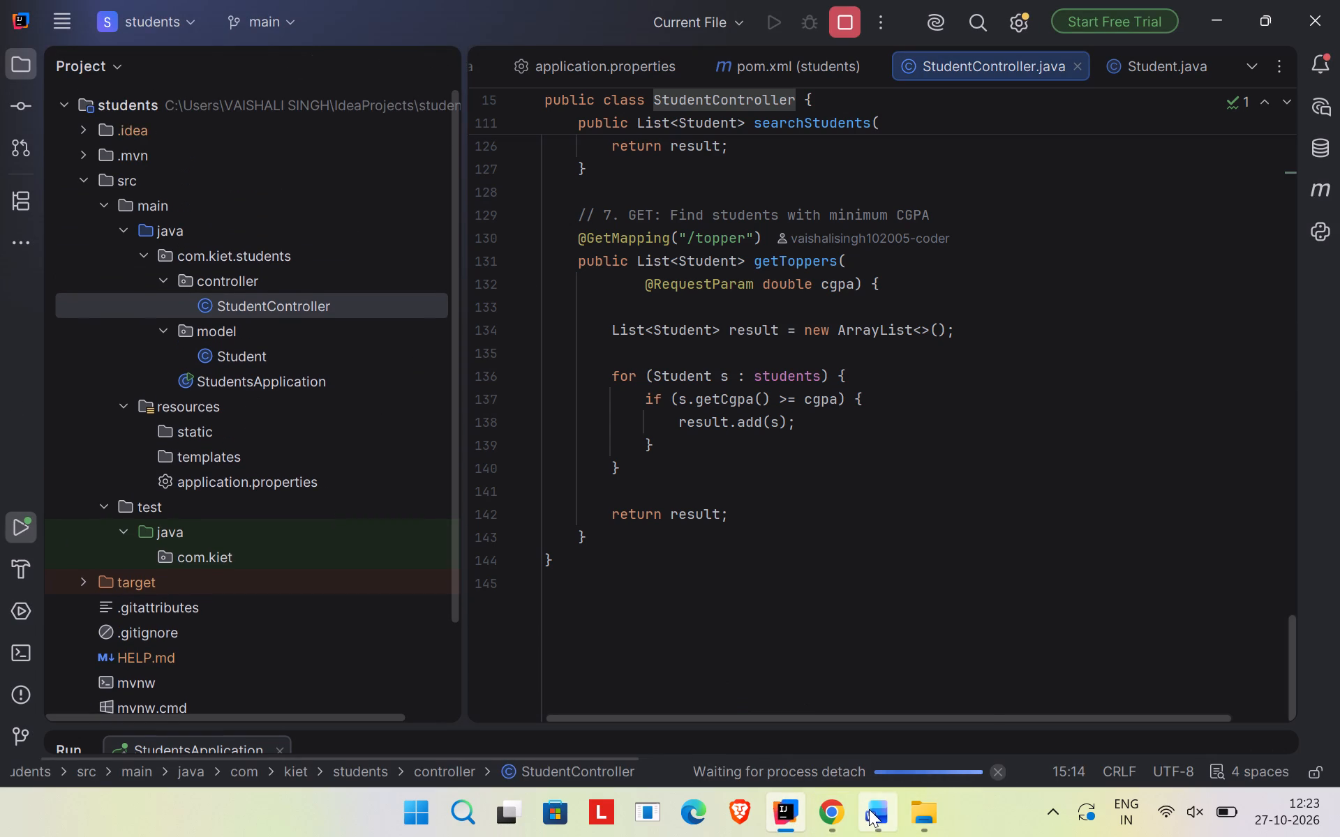
click(874, 815)
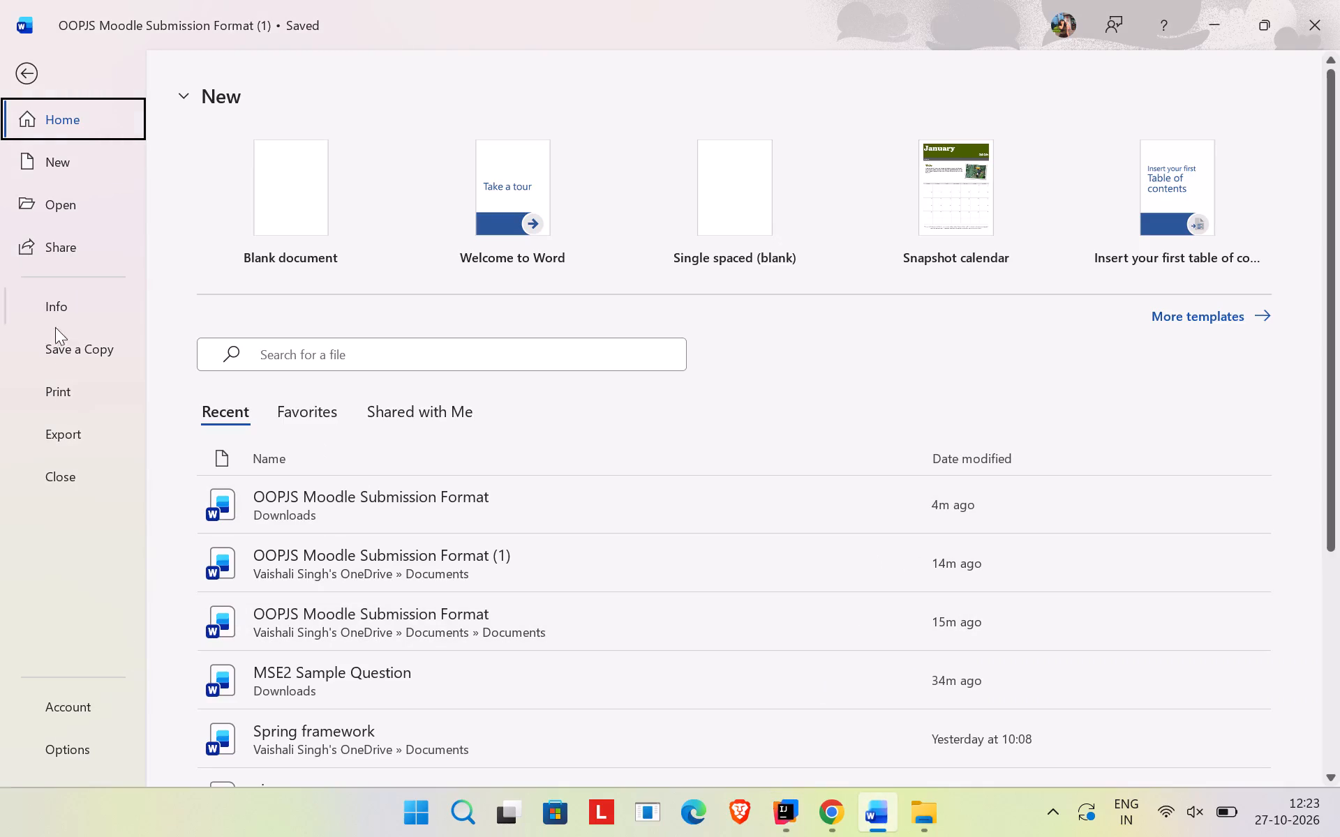
click(82, 340)
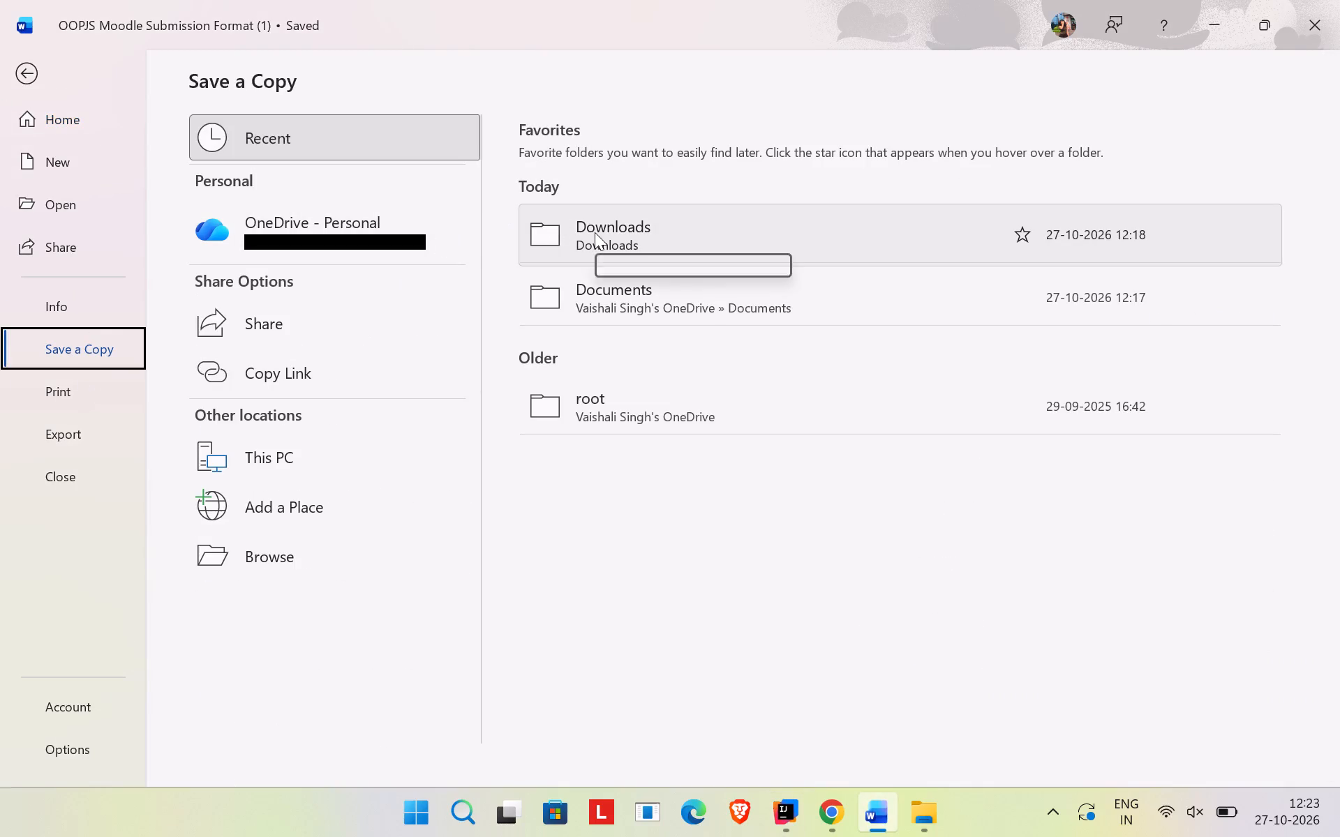
click(608, 300)
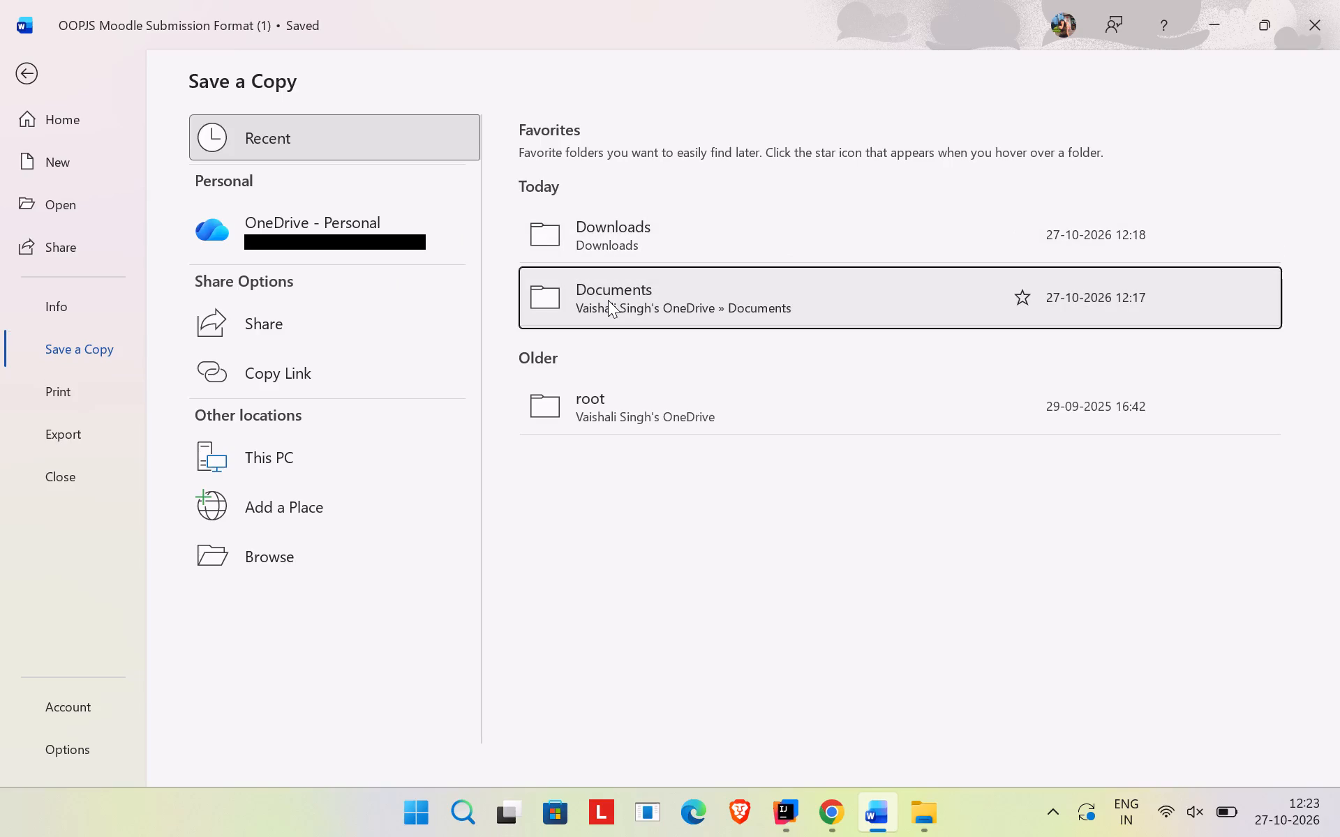
click(608, 300)
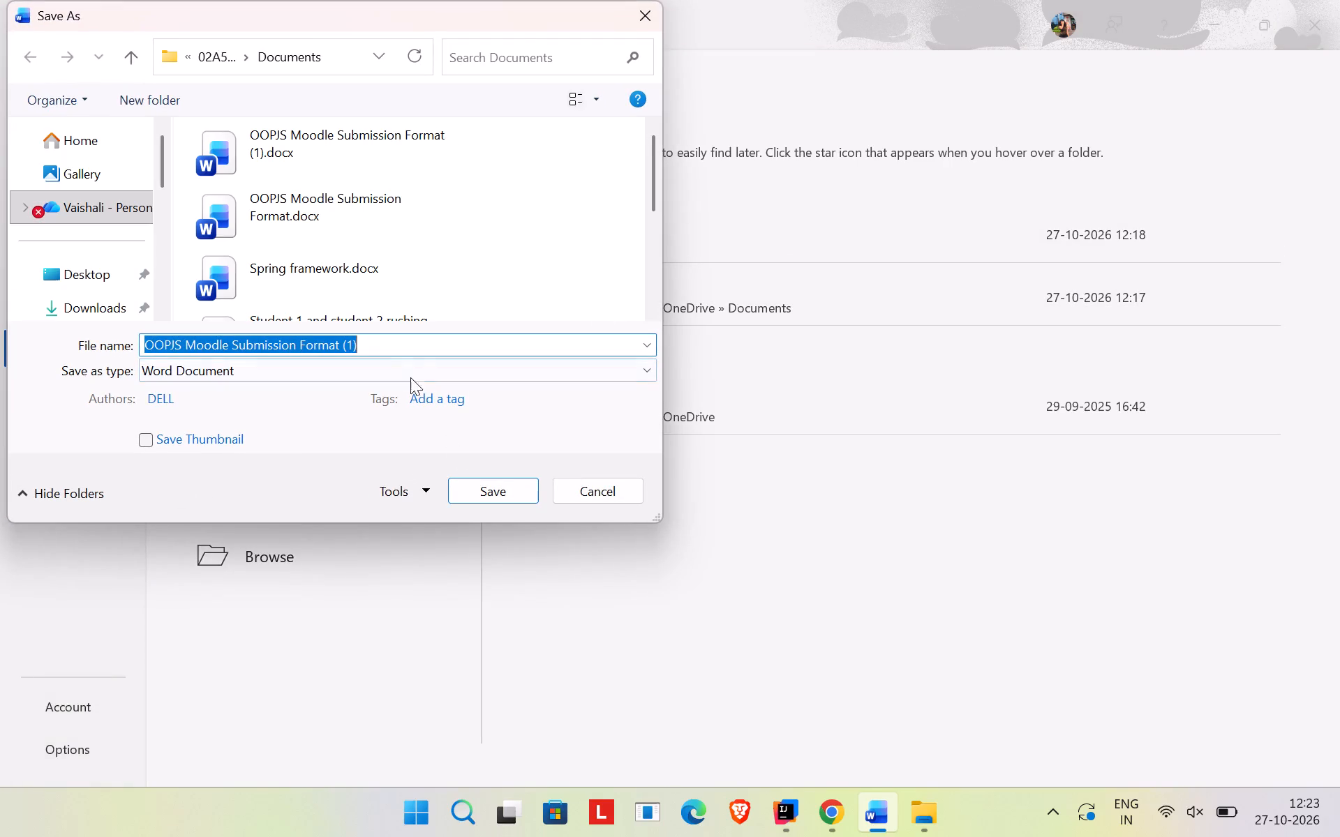
click(482, 494)
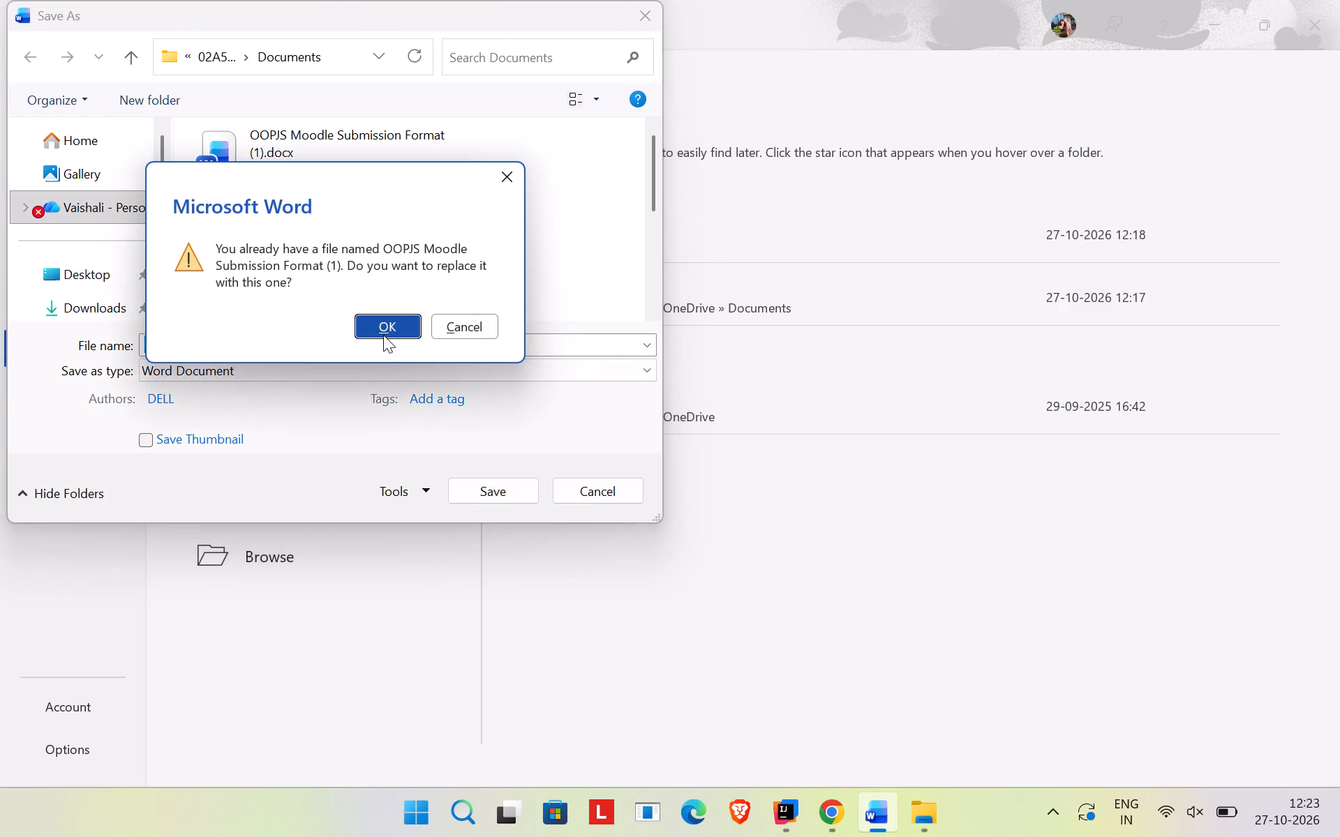
click(383, 335)
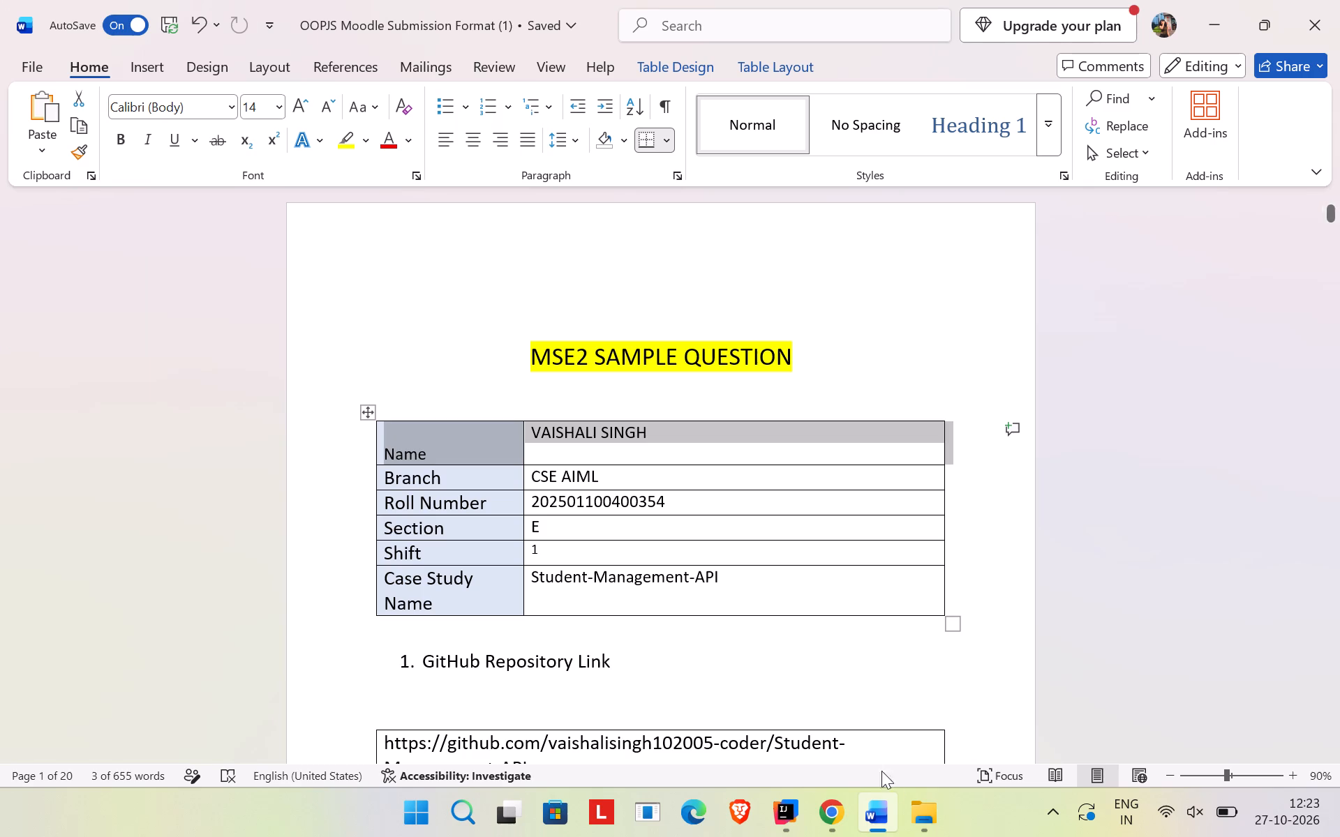
Open "OOPJS Moodle Submission Format (1)" from File Explorer's recent files, skim its pages, and minimize Word.
click(916, 807)
scroll(390, 327, up, 5)
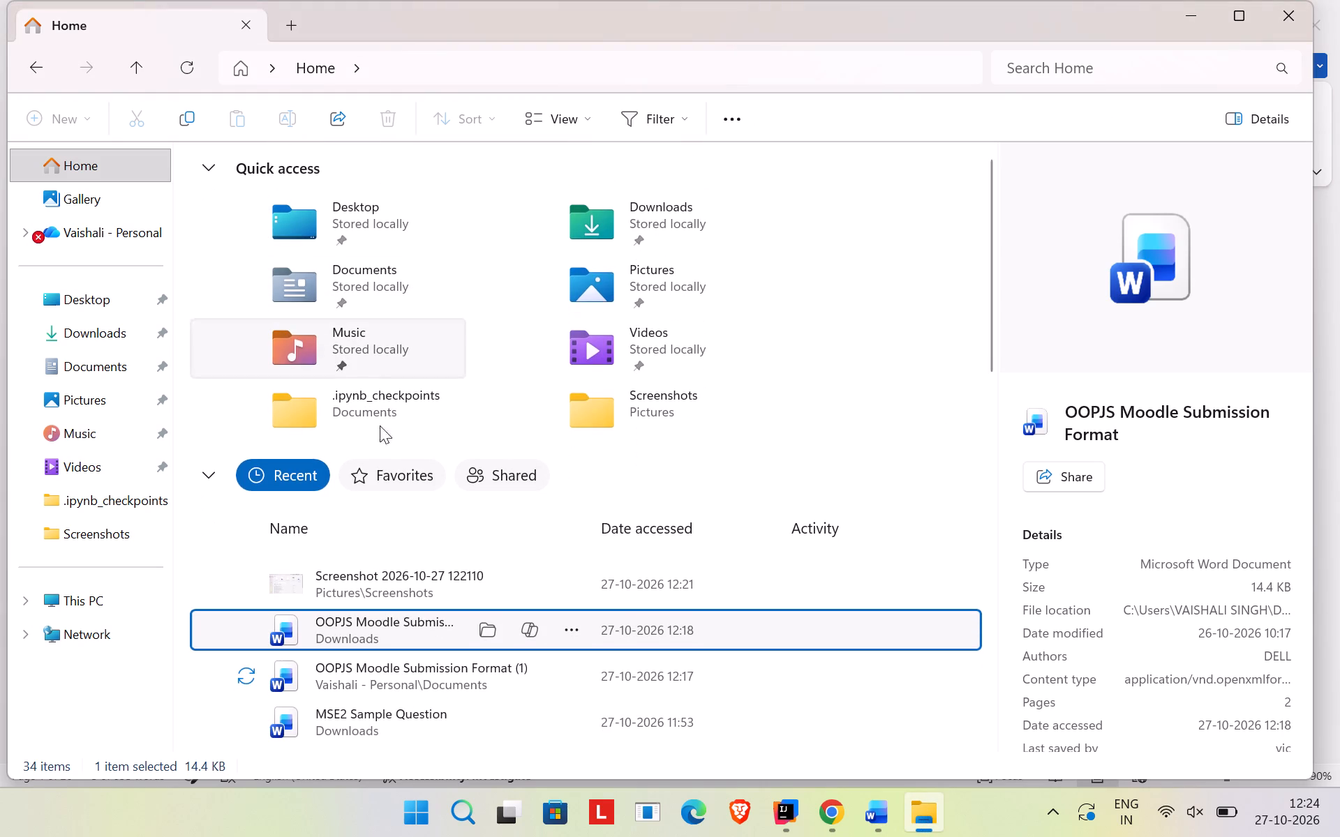
double_click(371, 670)
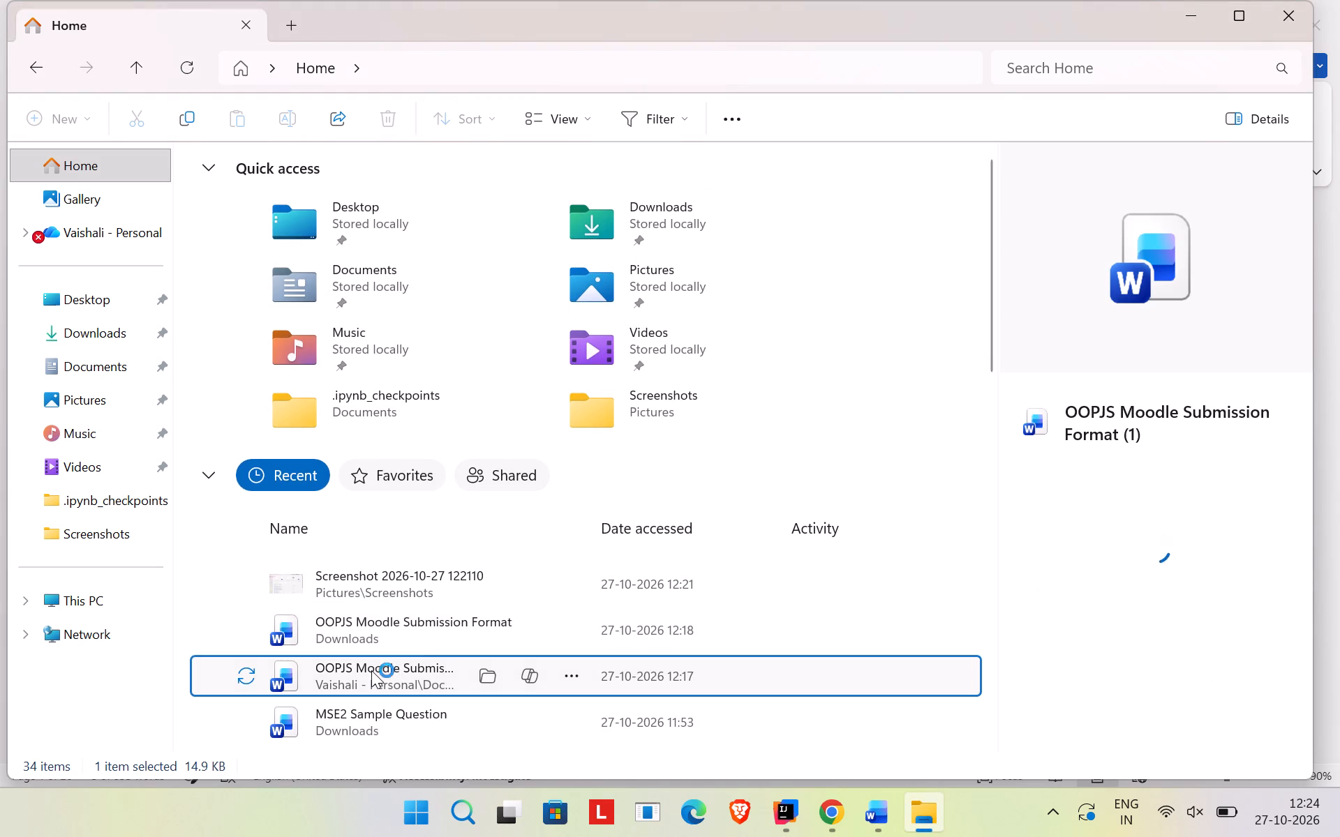
scroll(349, 400, down, 8)
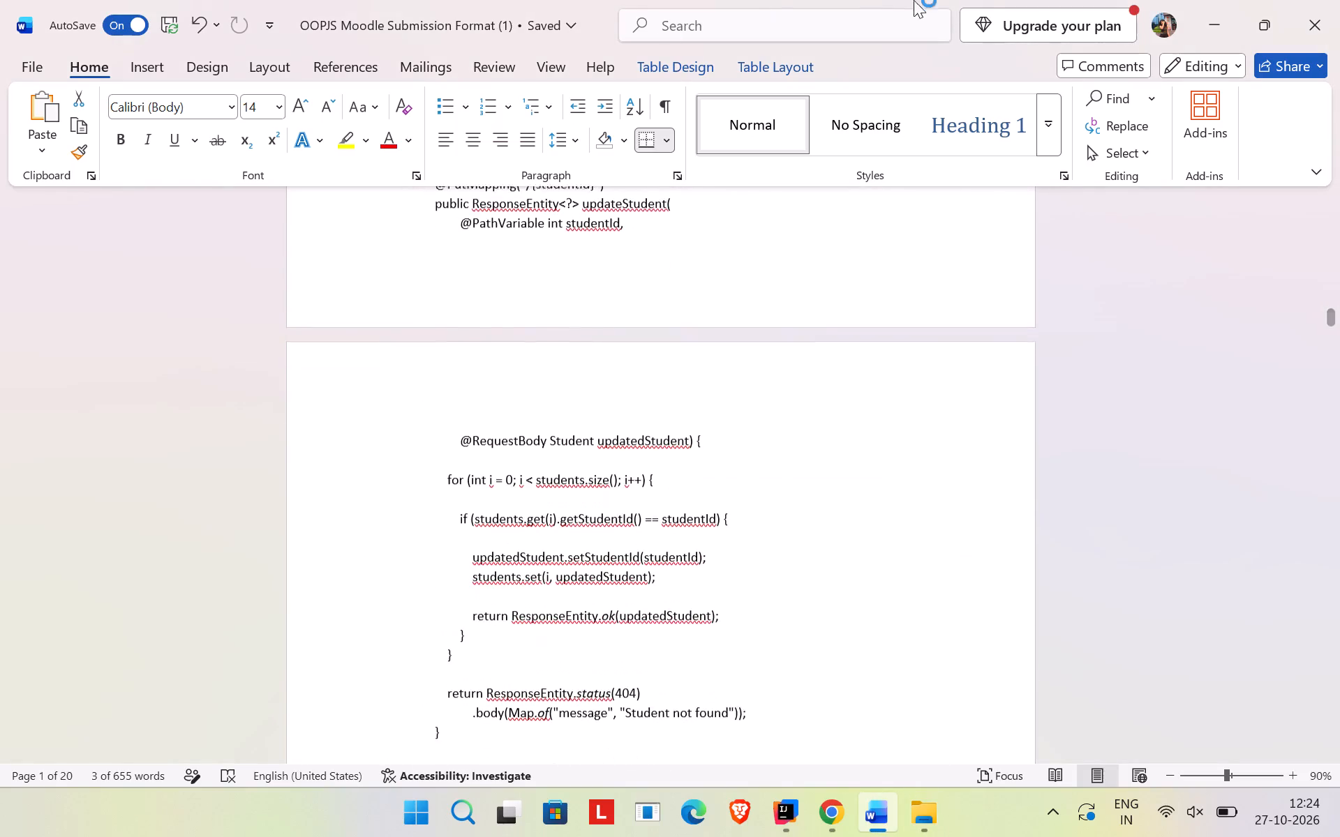
click(1217, 7)
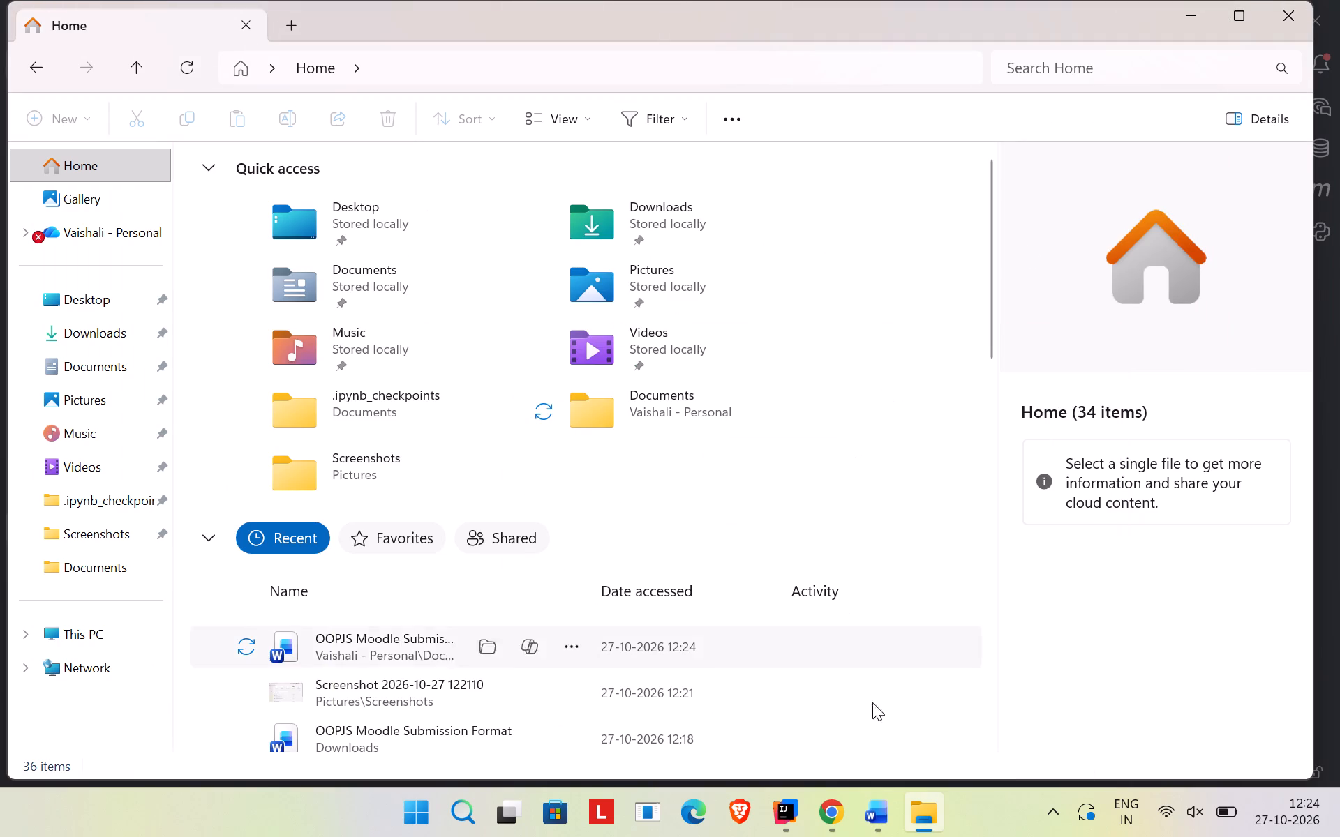
Switch to Chrome and load the KIET-LMS Moodle site, lms.kiet.edu/moodle, in place of the Student-Management-API repository page.
click(819, 801)
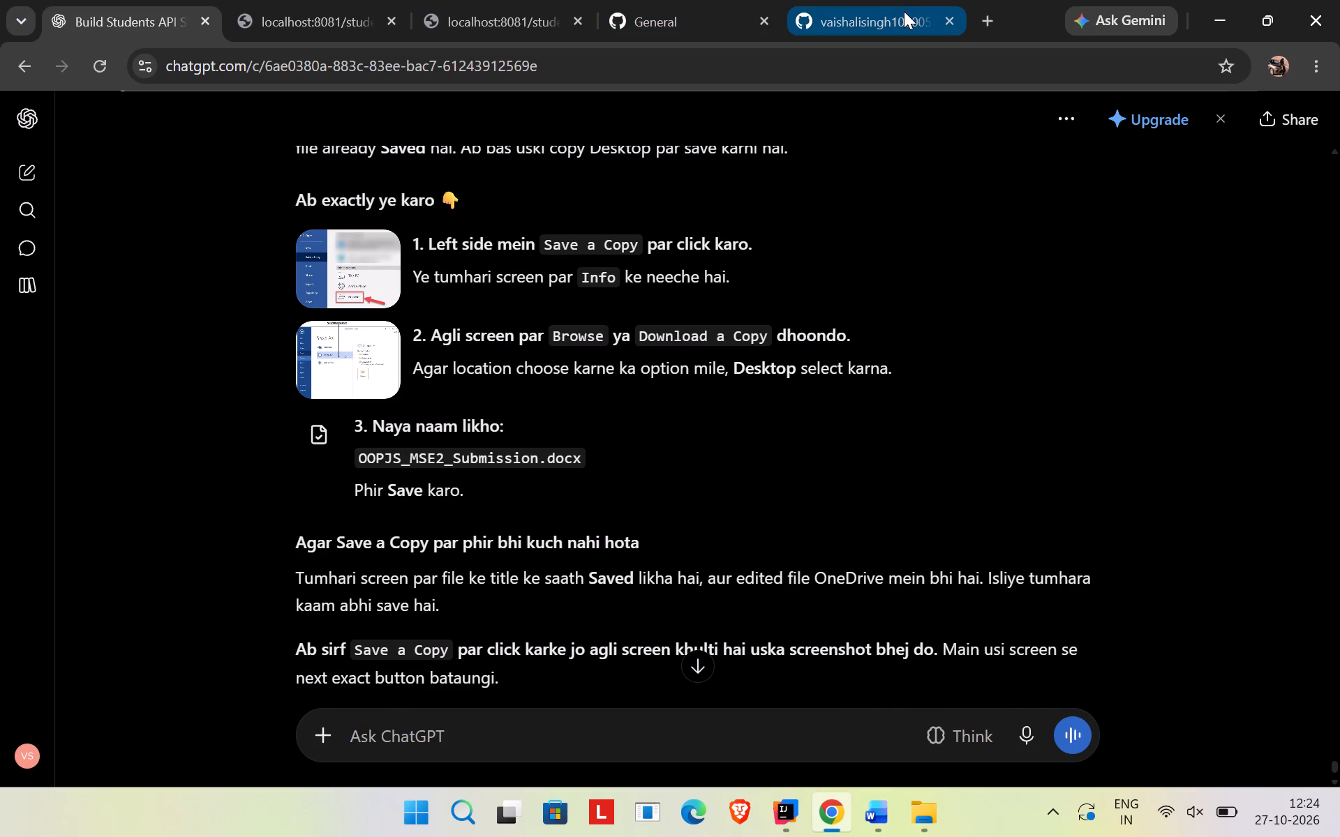
click(904, 11)
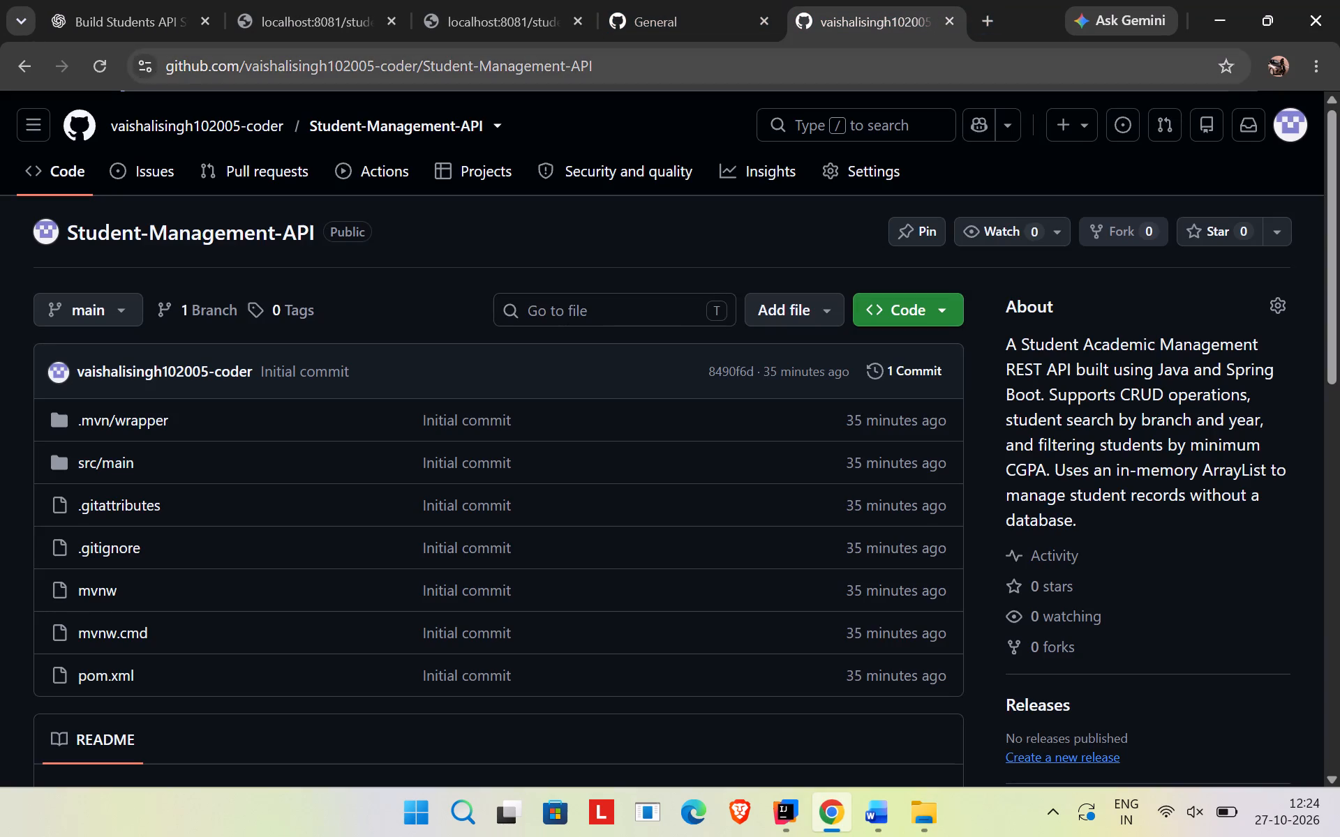
click(916, 66)
key(BackSpace)
key(m)
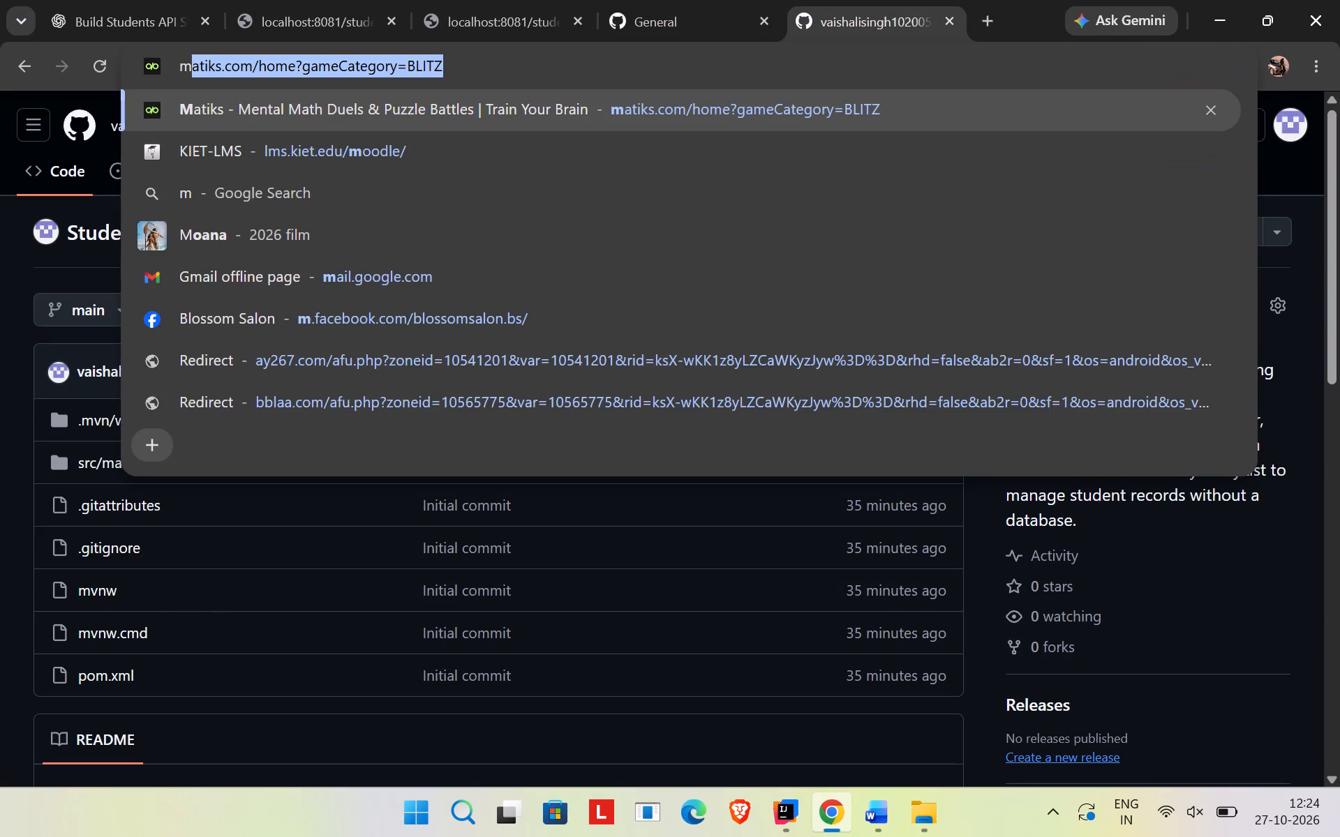
text(oo)
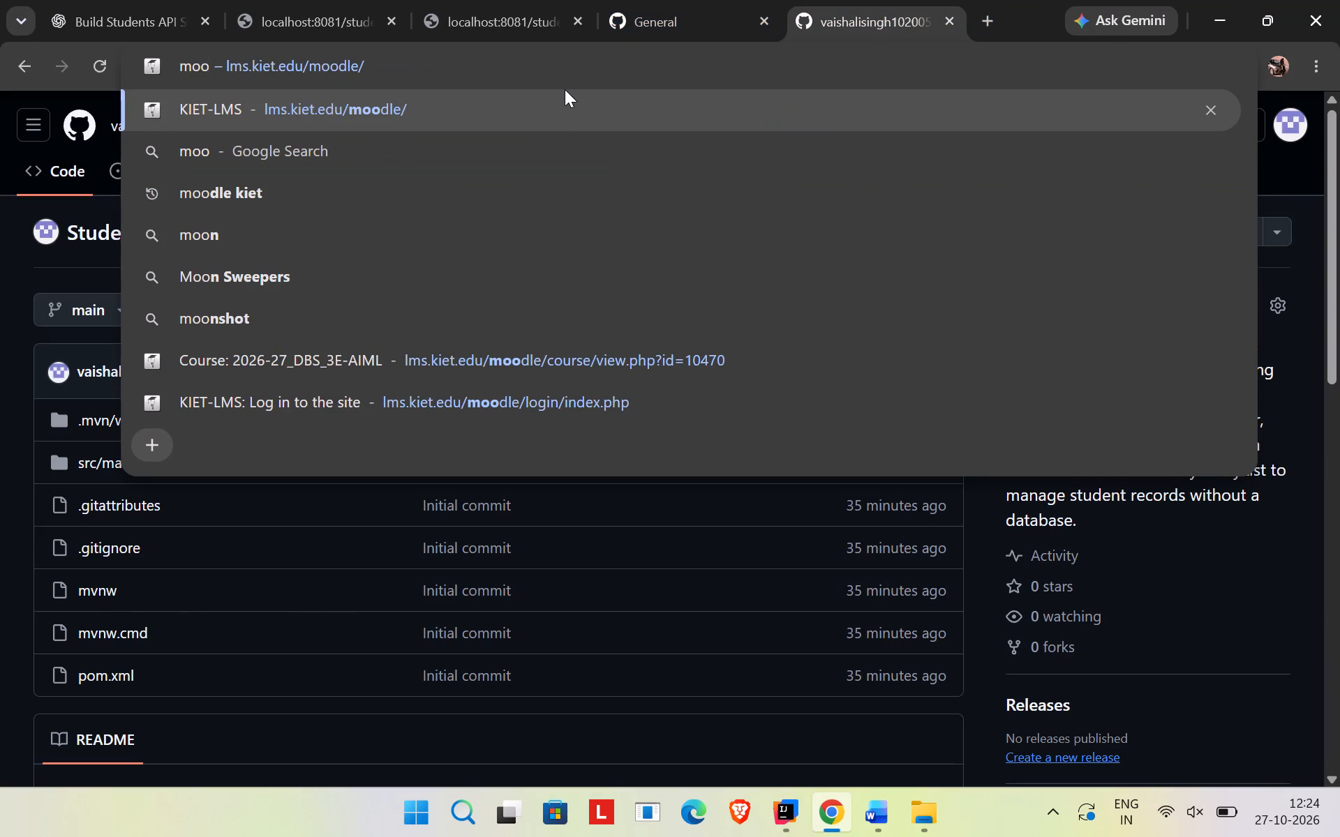
click(561, 105)
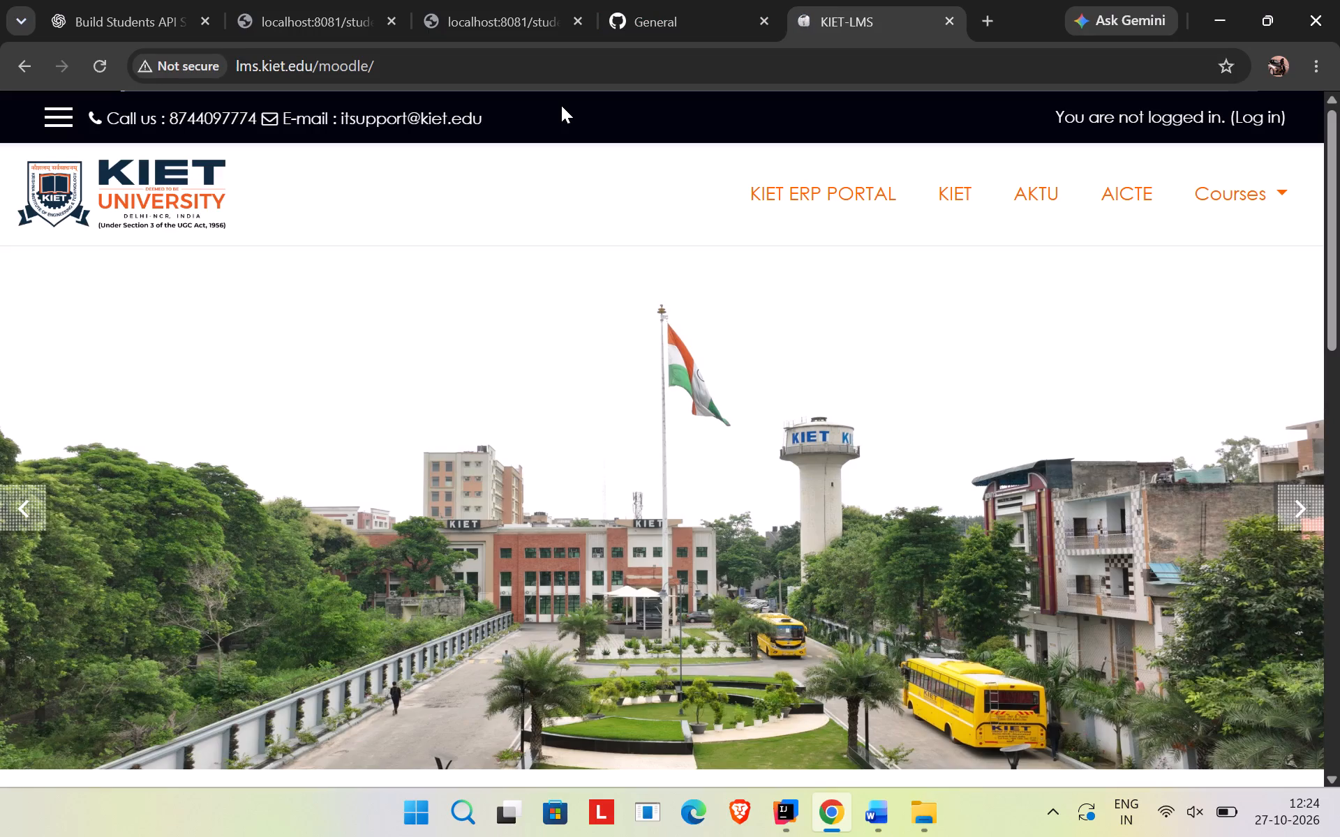
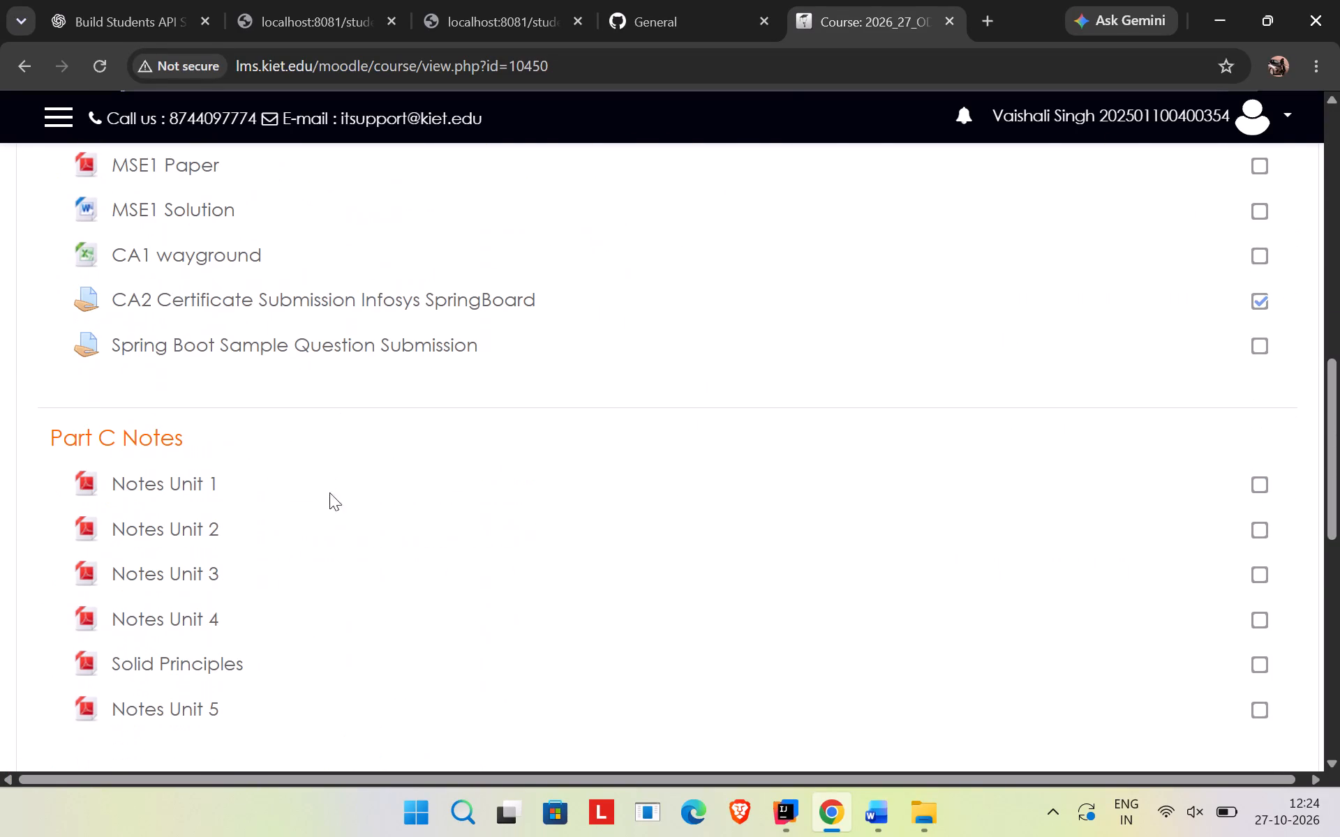
Open the Spring Boot Sample Question Submission assignment in the OOPJ course and start adding a submission.
click(399, 319)
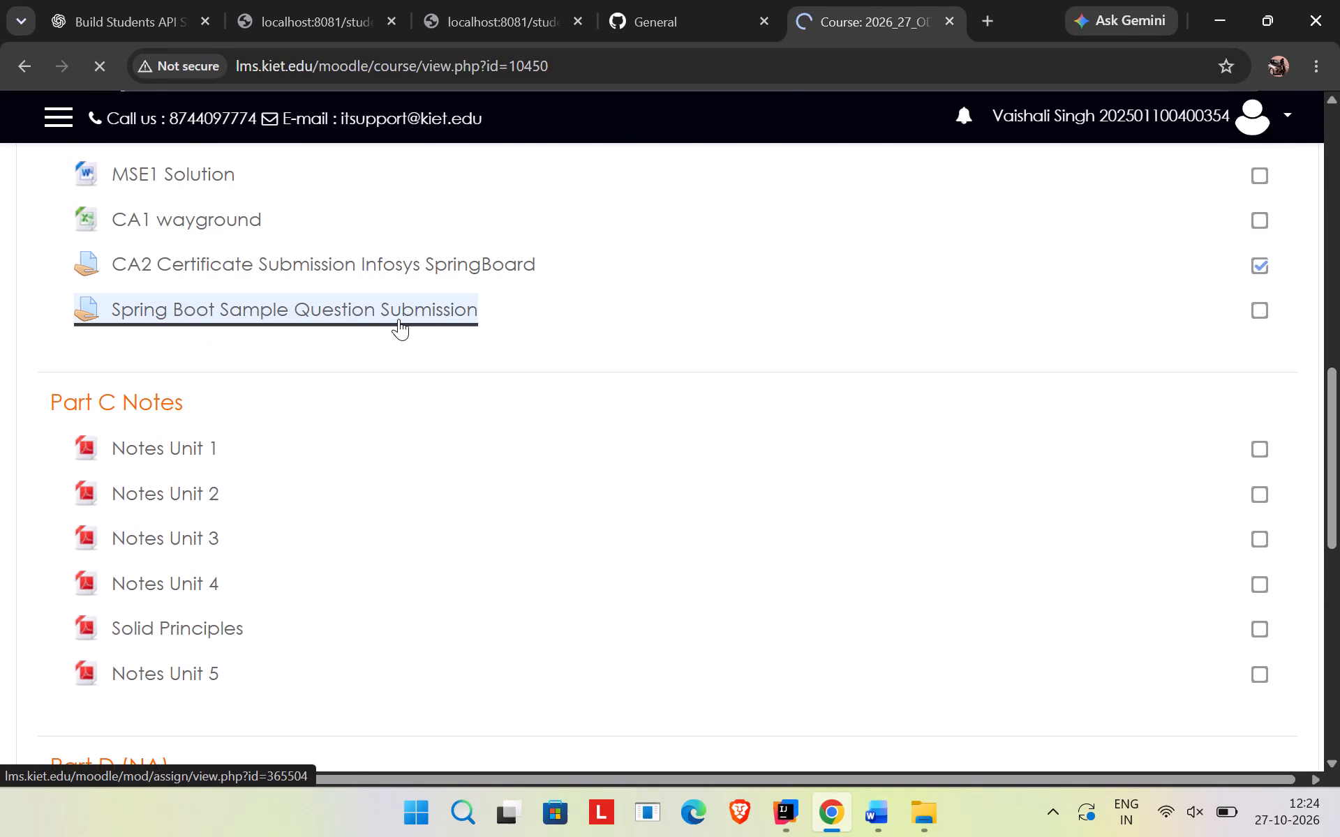
scroll(312, 416, down, 4)
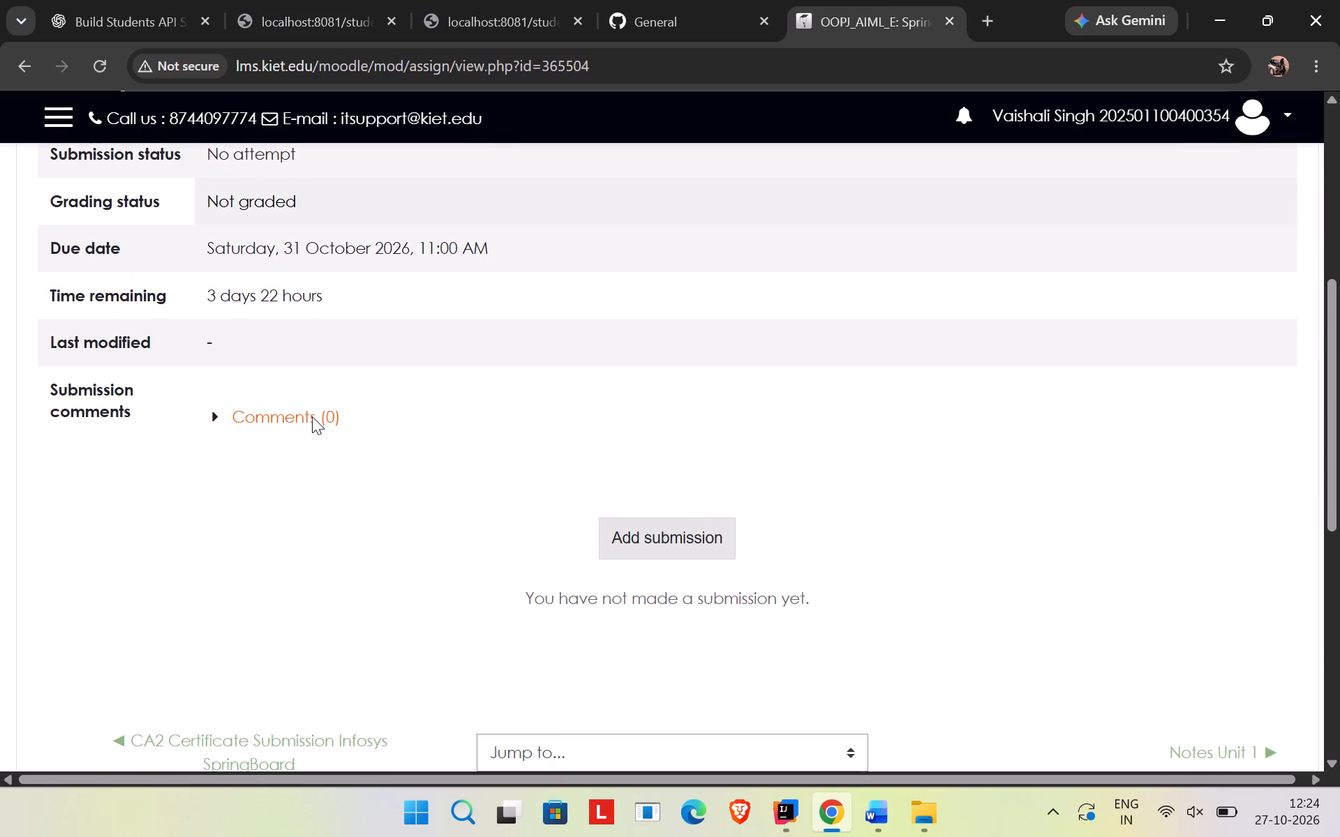
scroll(315, 492, up, 1)
click(611, 594)
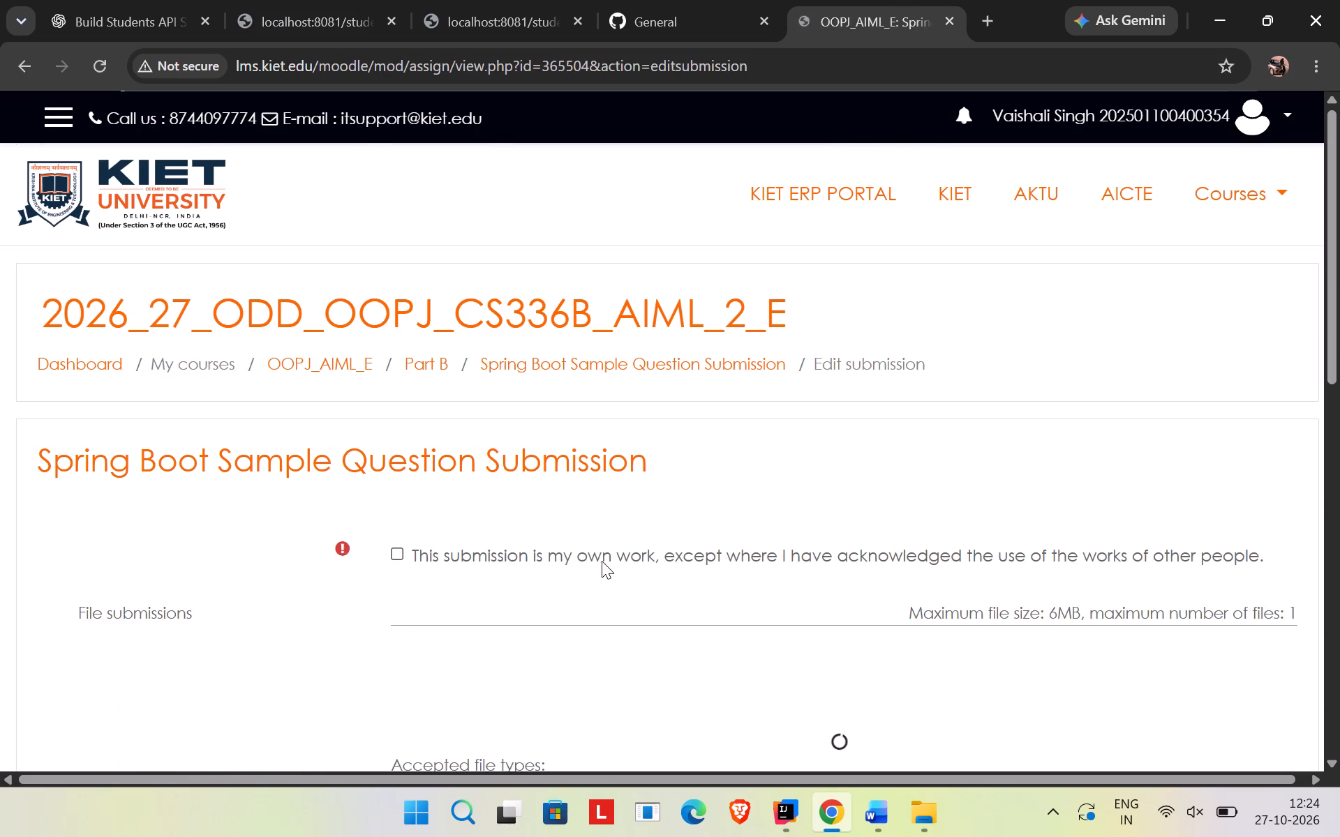
Accept the declaration that this submission is the student's own work.
scroll(575, 552, down, 2)
scroll(439, 439, down, 1)
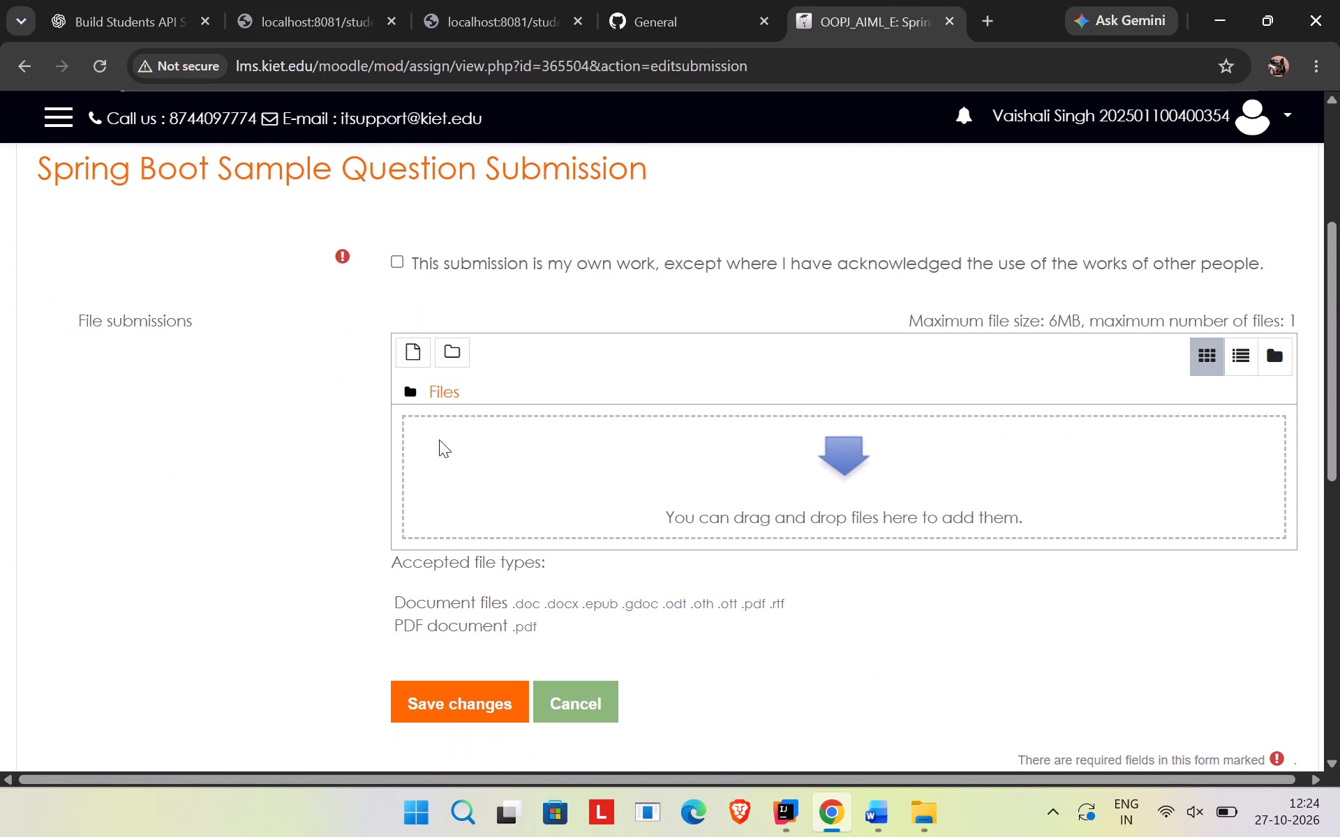
scroll(439, 439, down, 2)
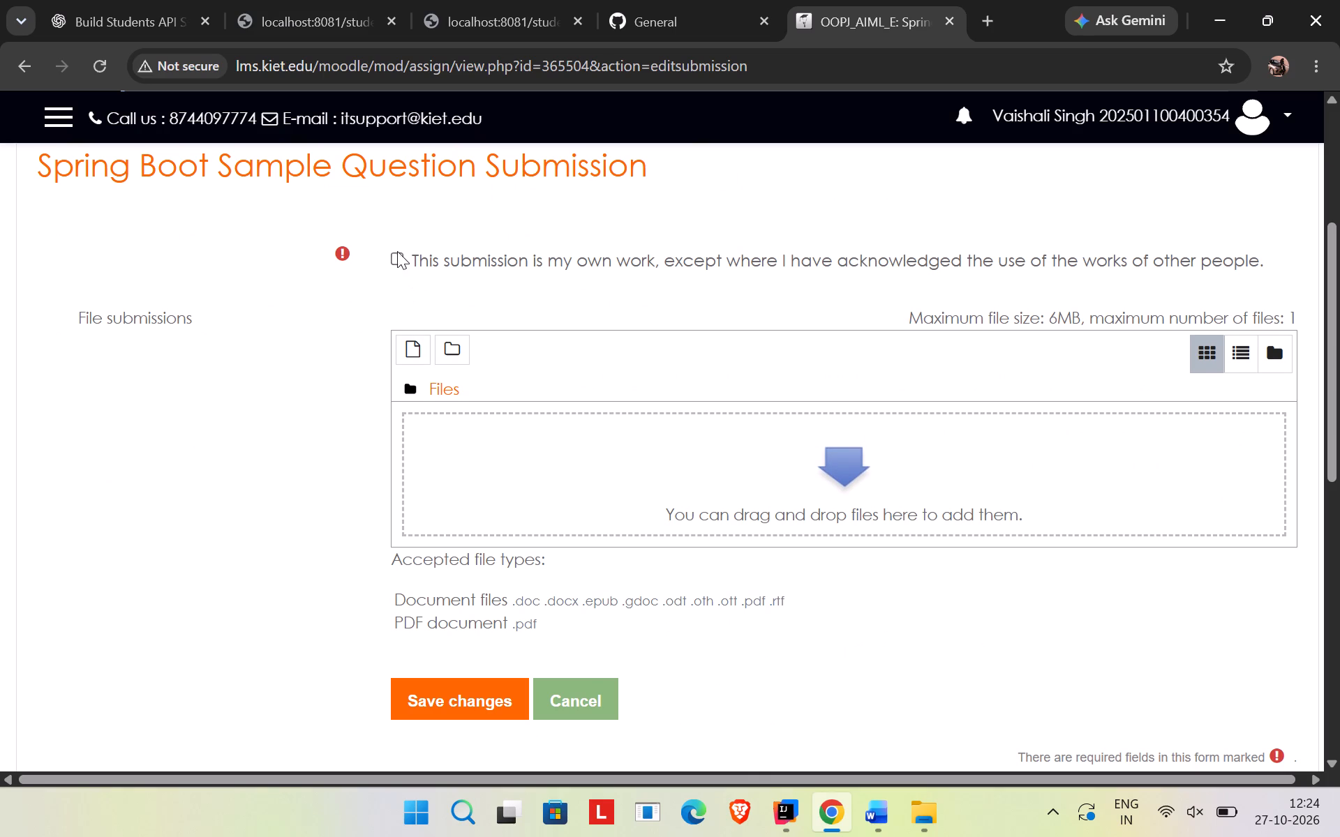
click(396, 250)
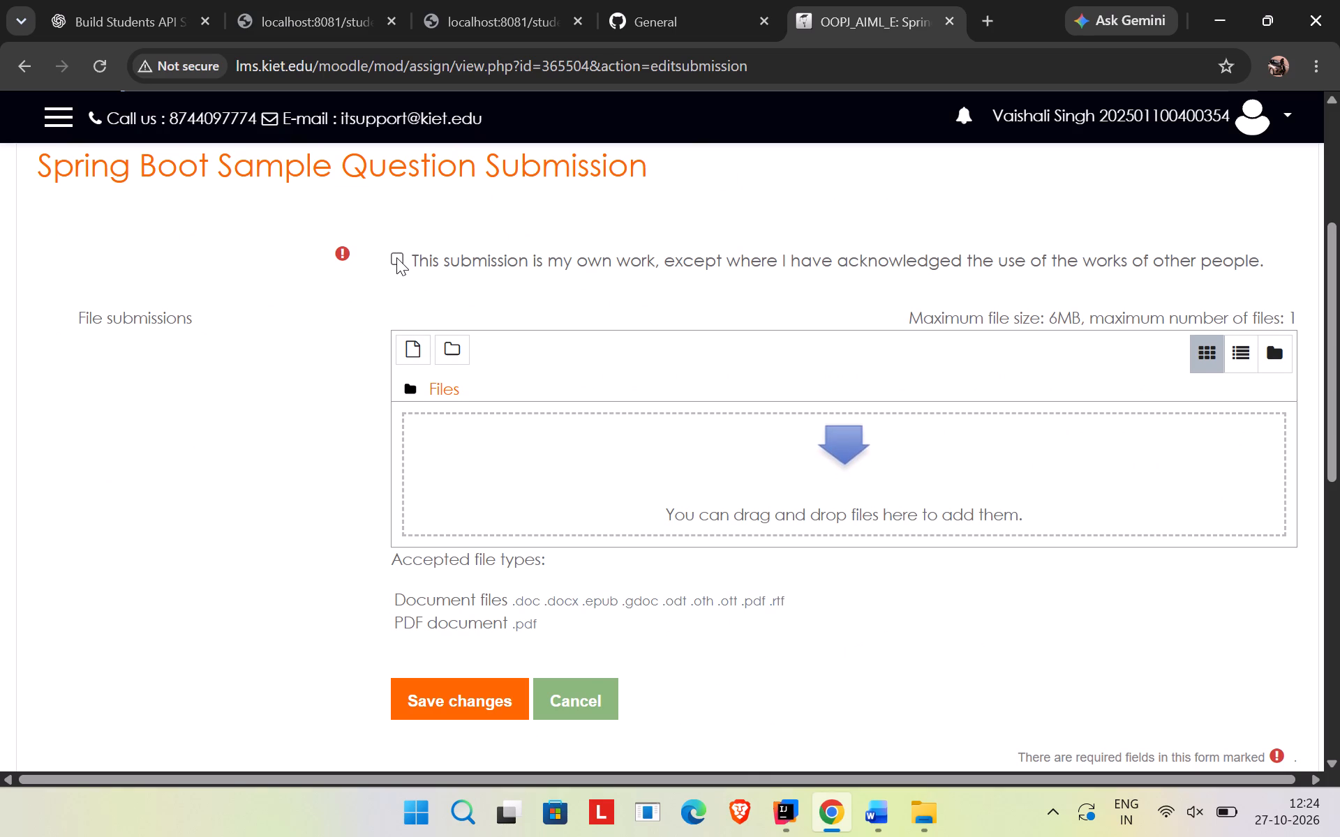
click(396, 257)
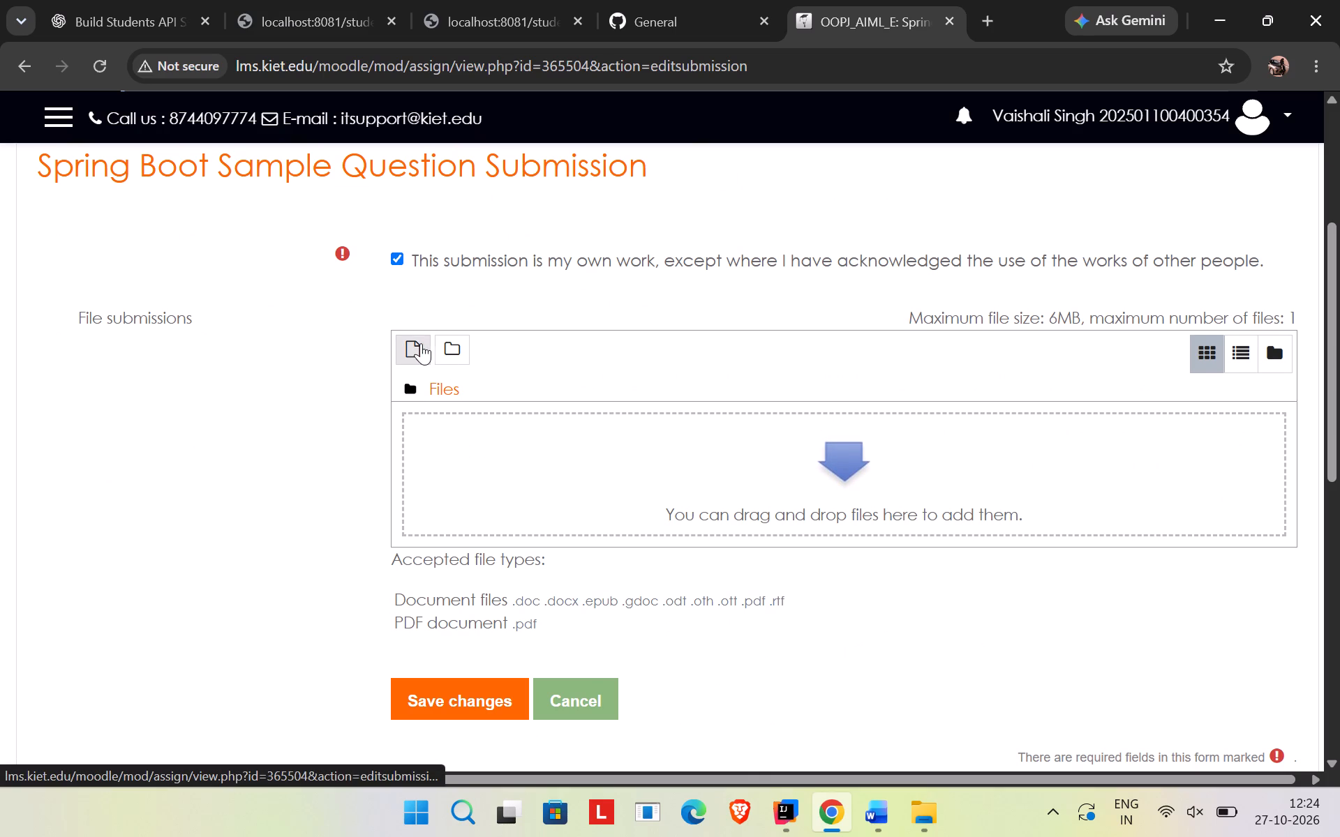
Start a file upload for the submission and look through Downloads, Desktop, Documents and OneDrive for the submission document.
click(418, 343)
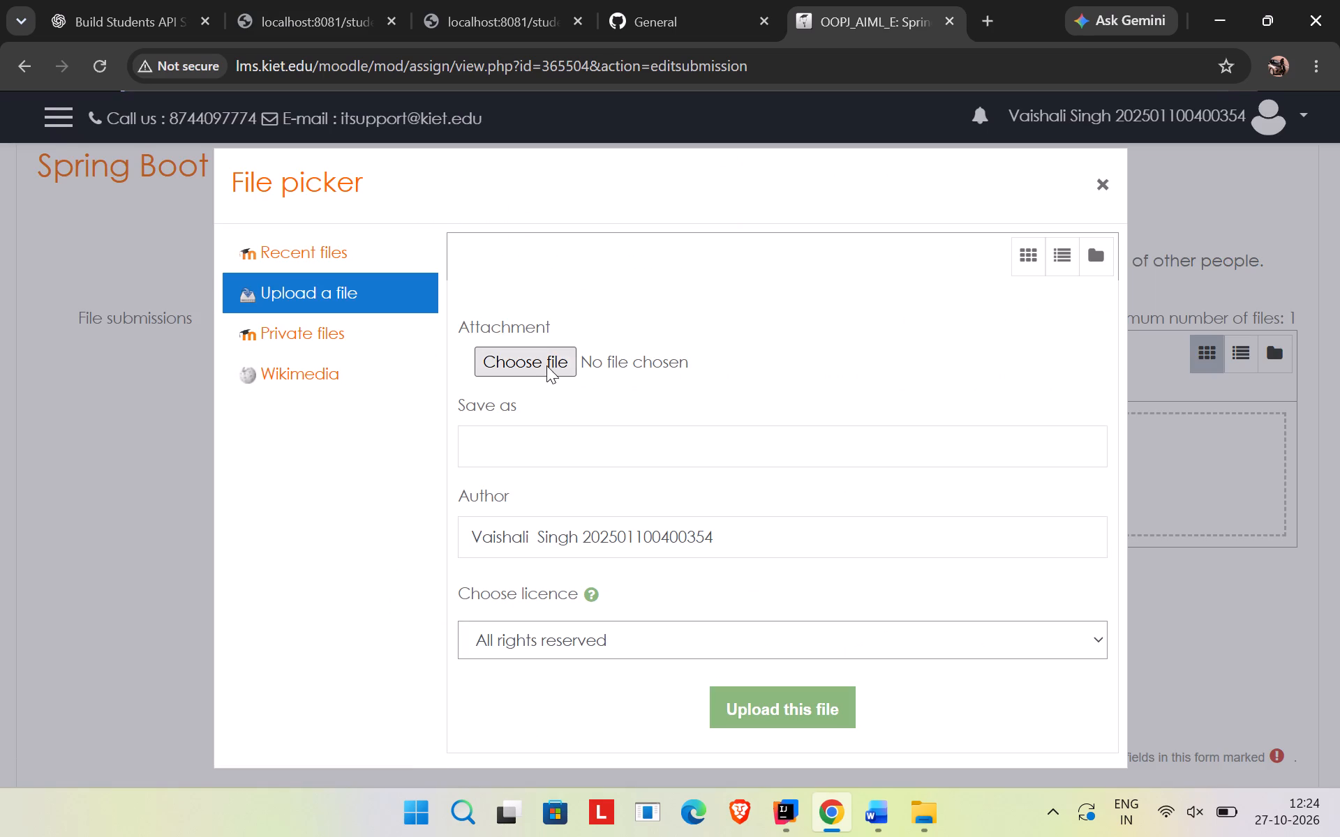
click(549, 359)
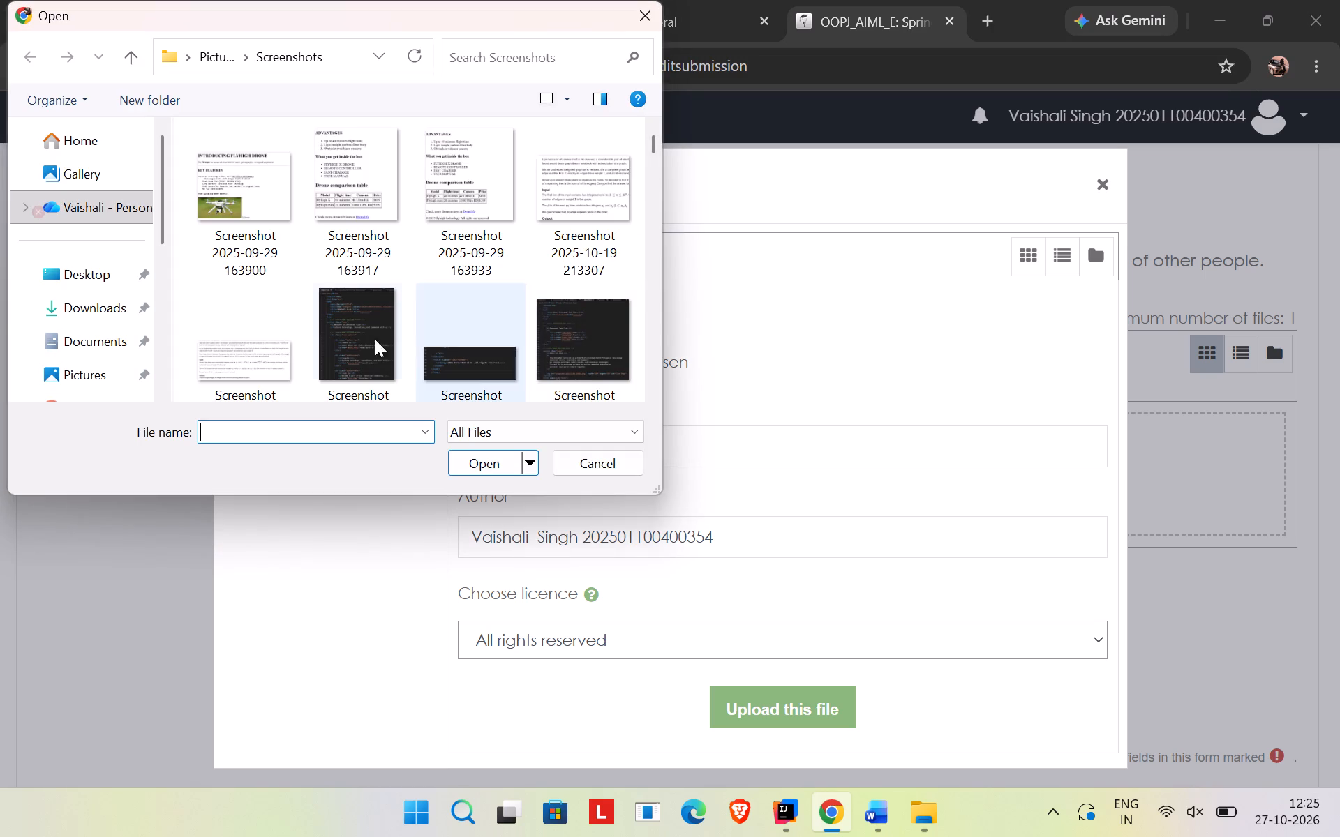
click(77, 304)
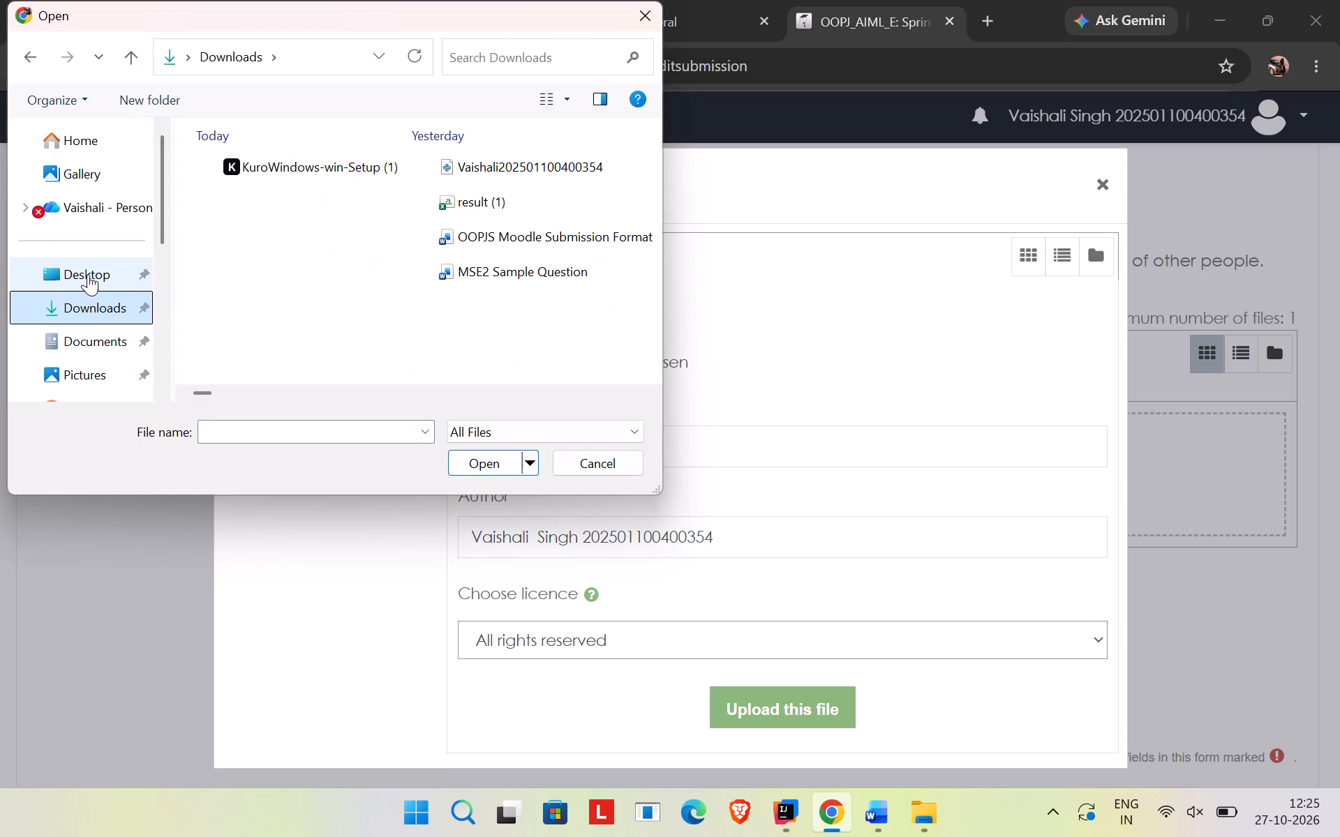
click(88, 274)
click(109, 331)
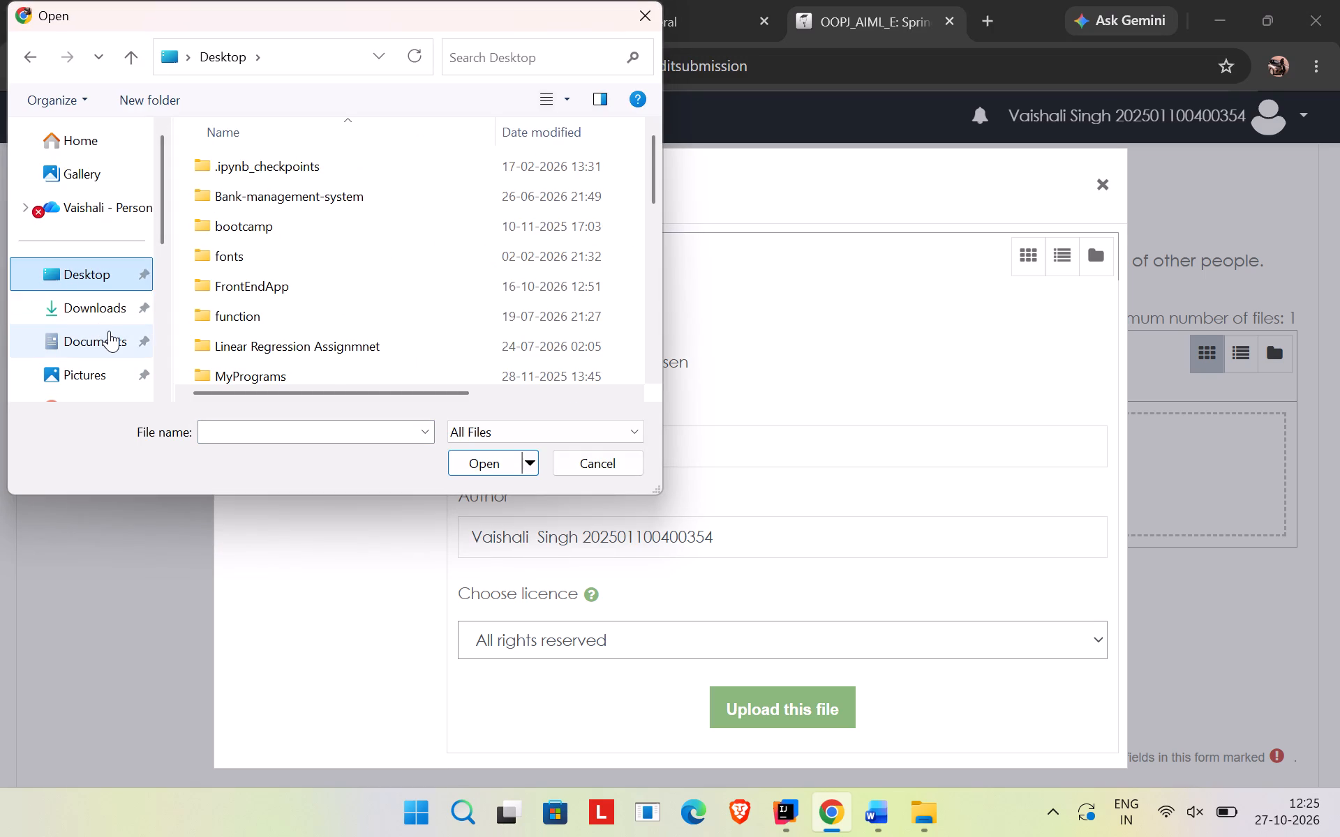
click(89, 207)
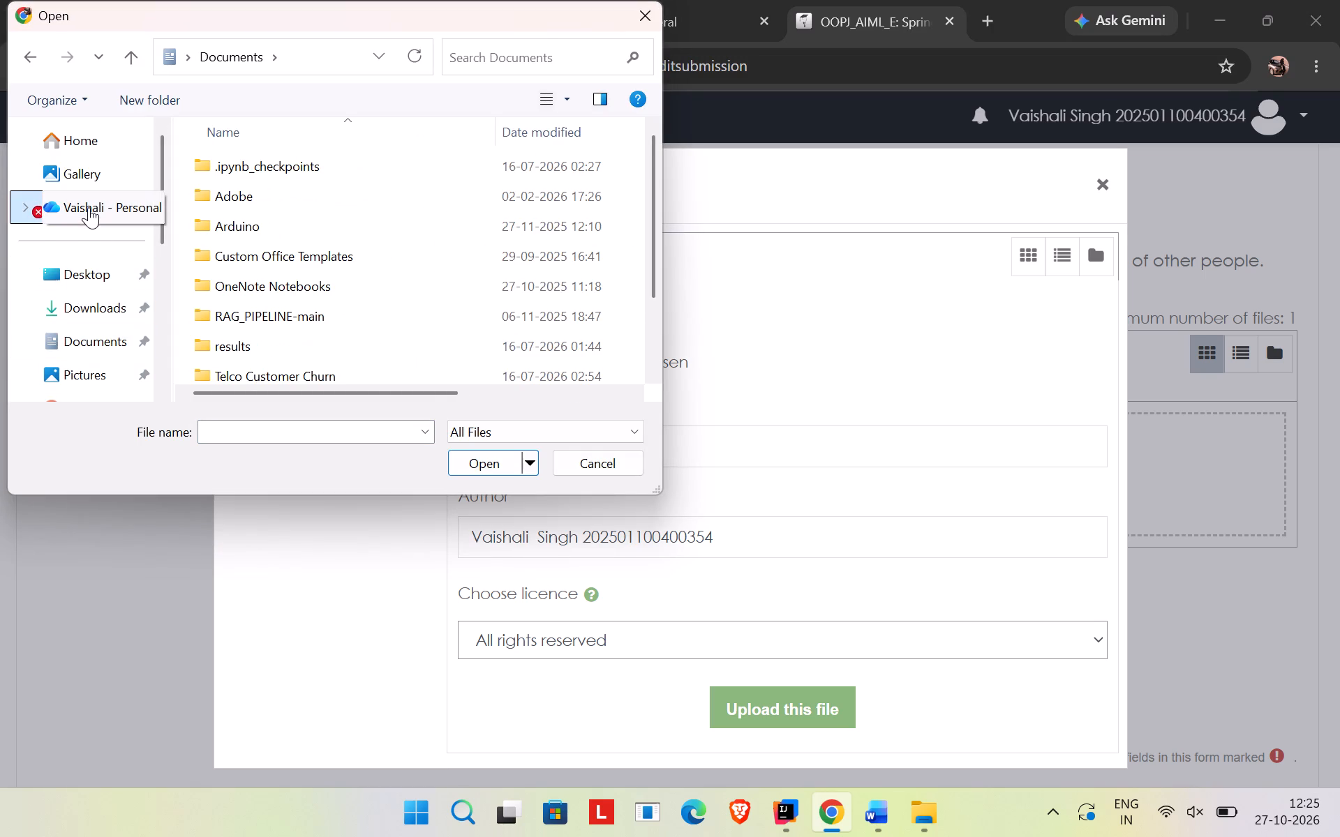
scroll(292, 288, left, 1)
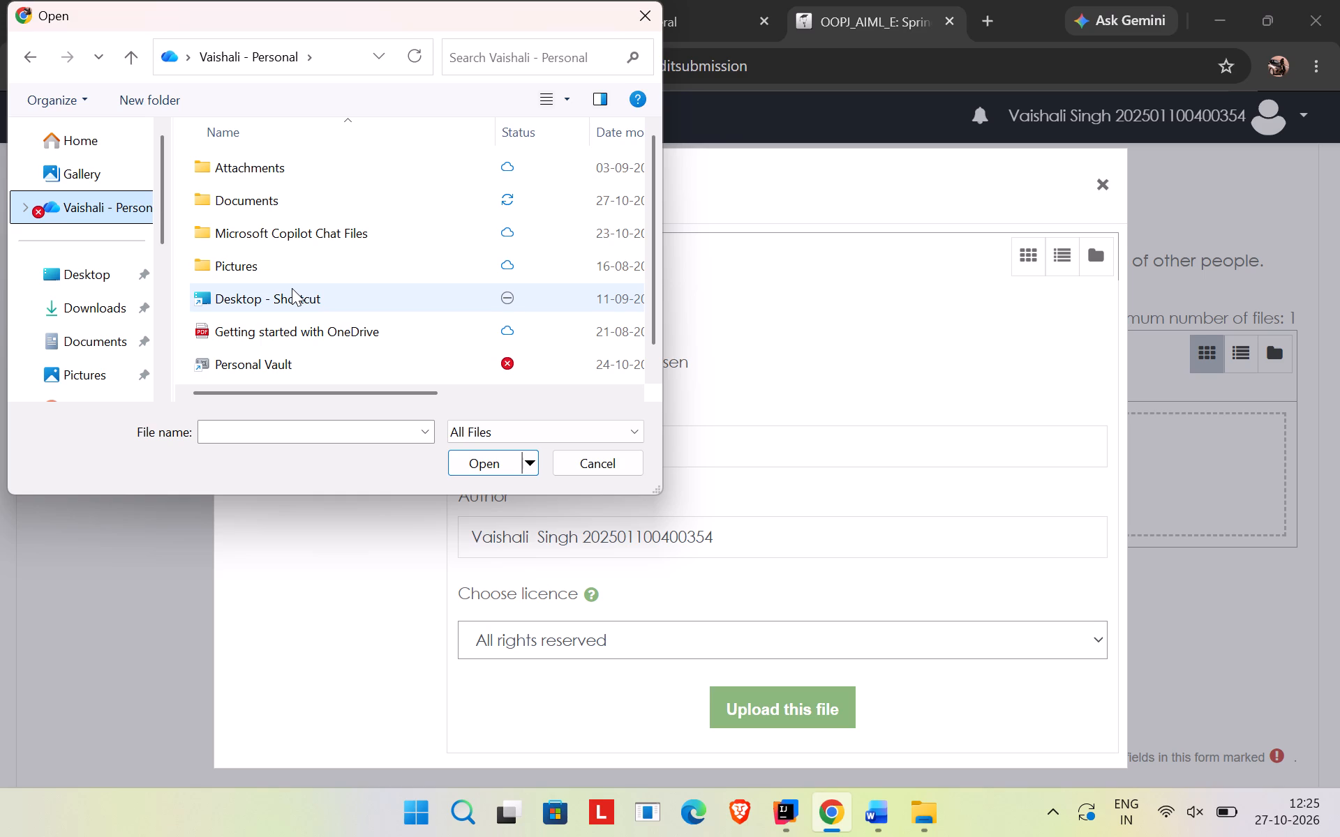
scroll(292, 288, left, 1)
scroll(292, 288, down, 1)
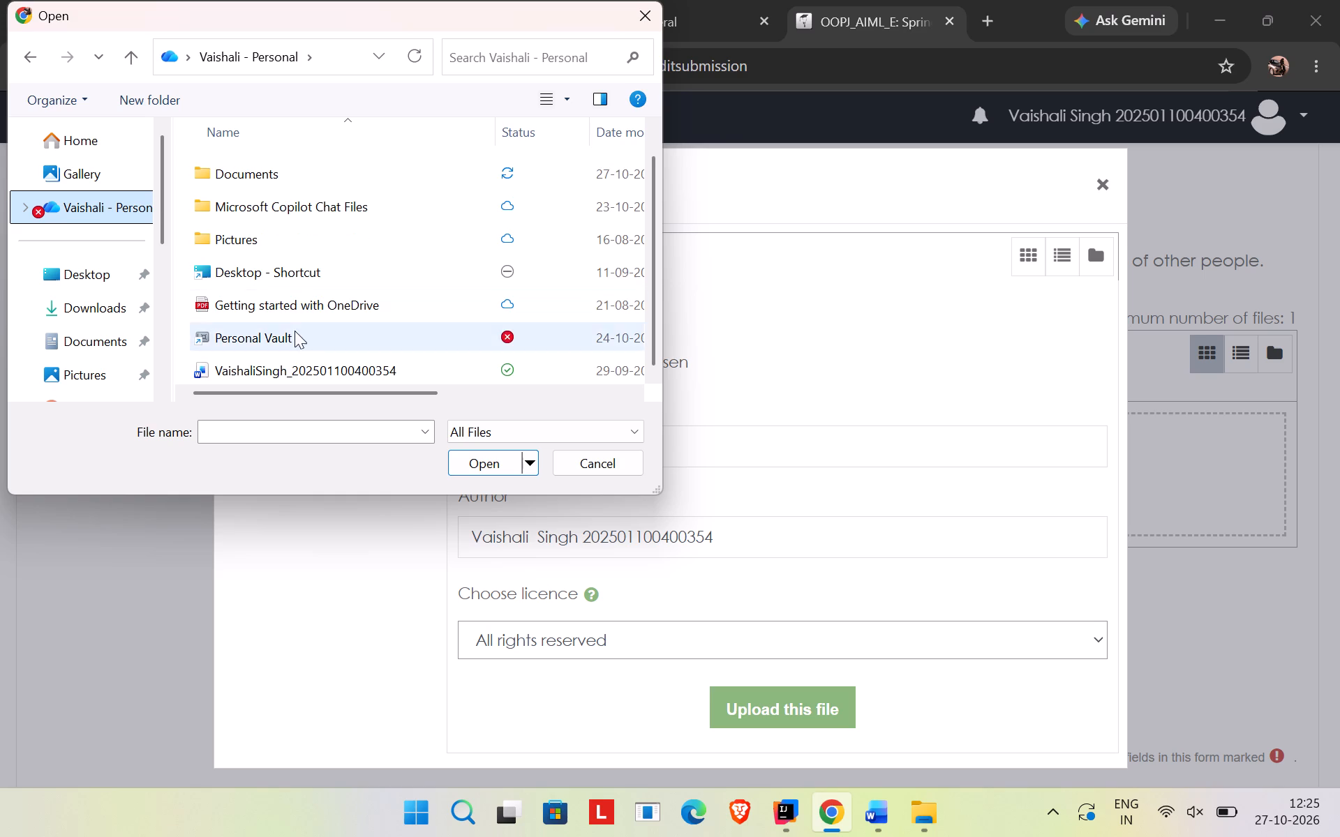
scroll(295, 352, up, 2)
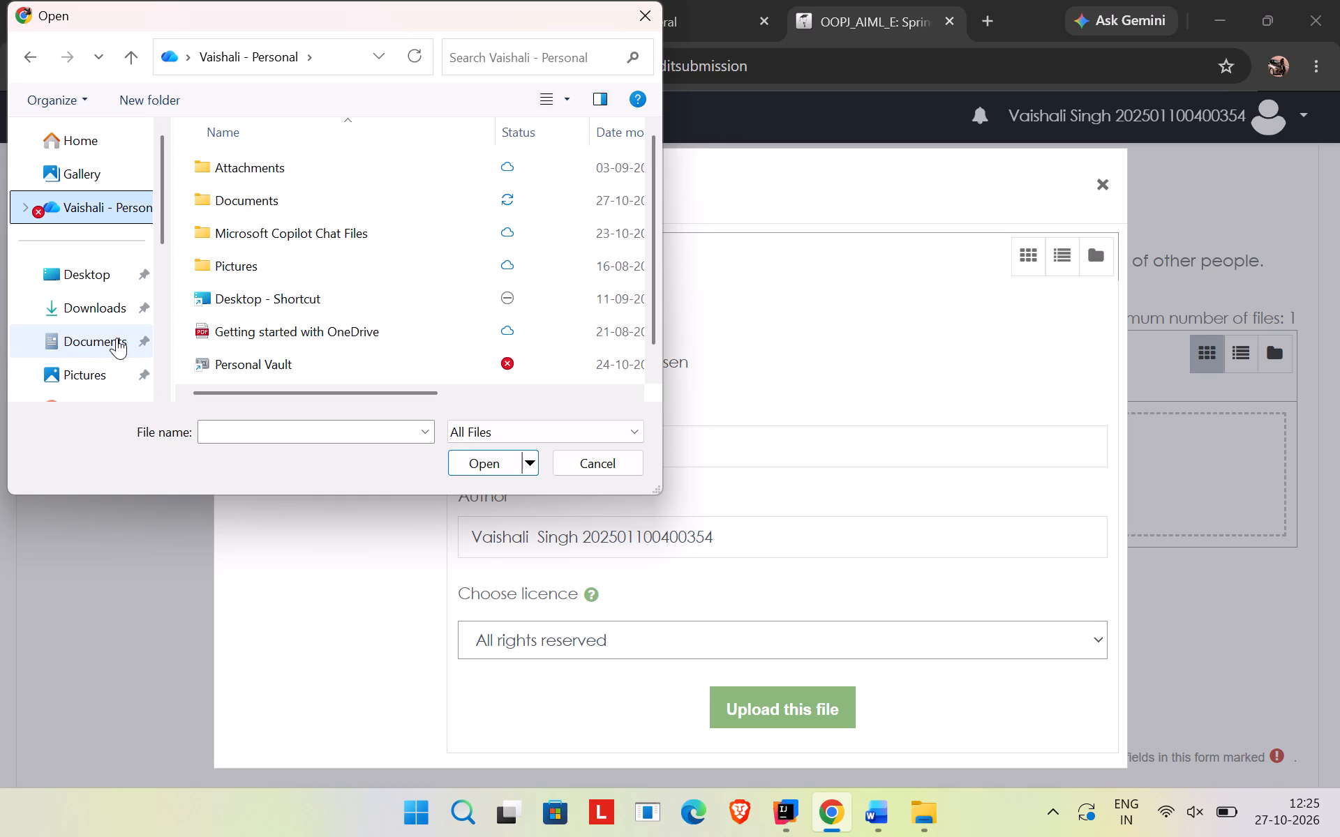
click(117, 338)
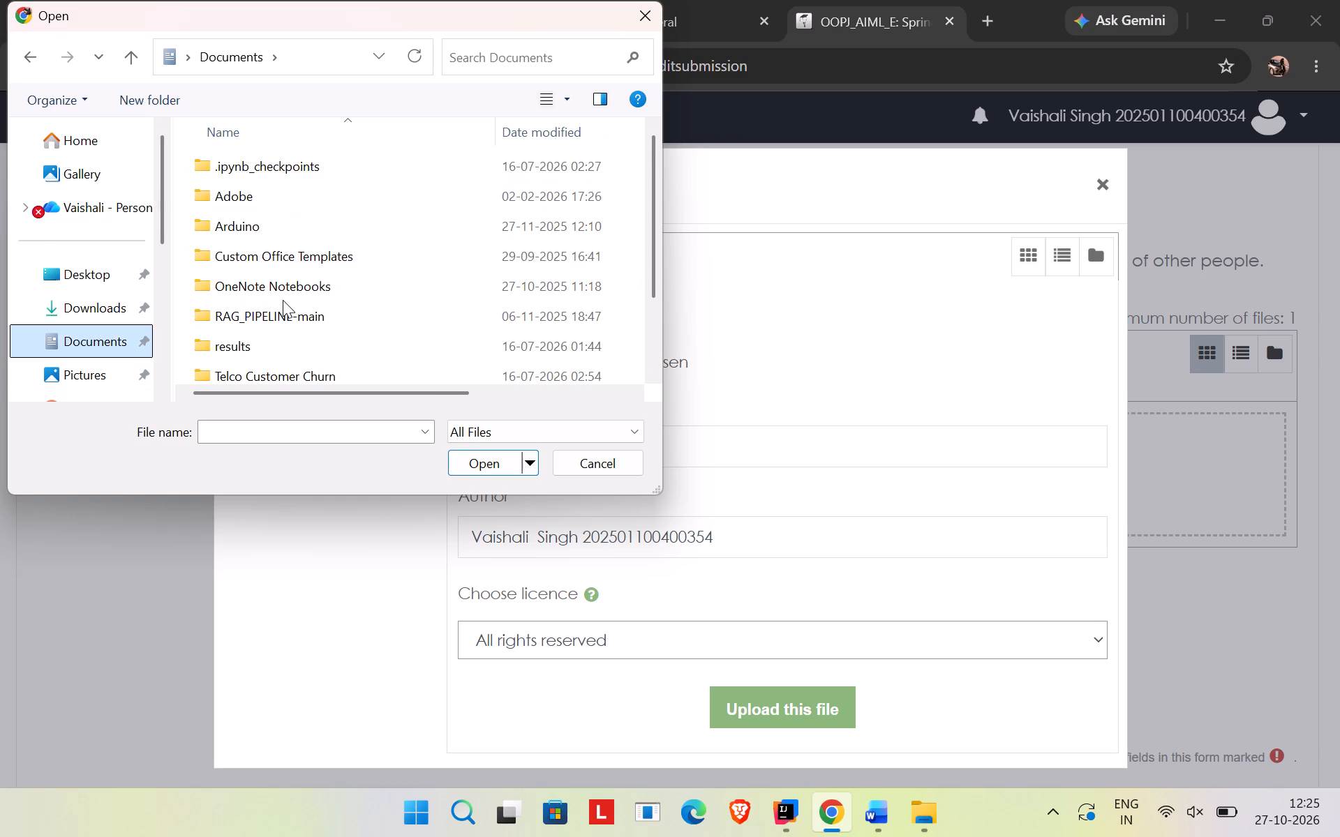
scroll(283, 300, down, 6)
scroll(283, 300, up, 2)
scroll(107, 311, up, 1)
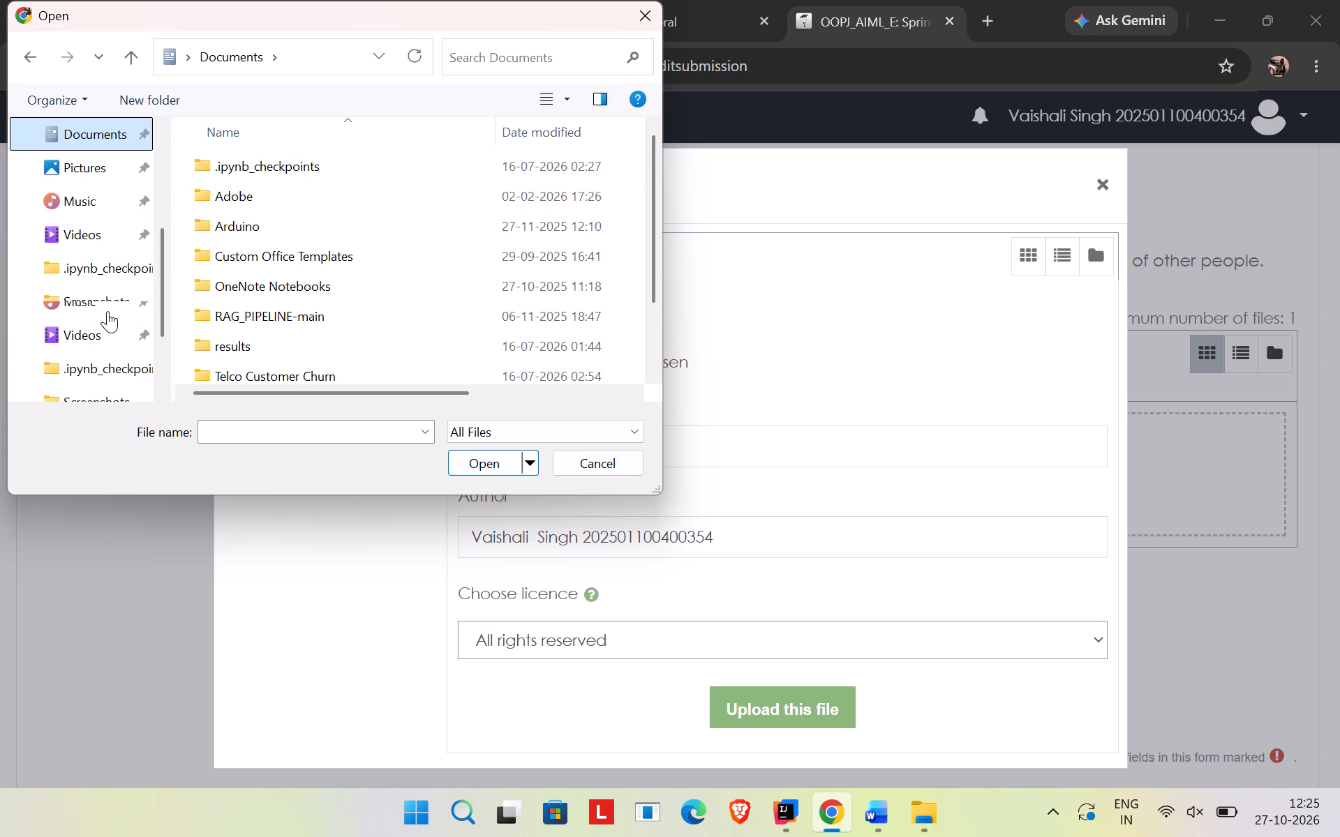
scroll(107, 311, up, 1)
From Home, go to the OneDrive Documents folder and try to attach "OOPJS Moodle Submission Format (1)".
click(79, 134)
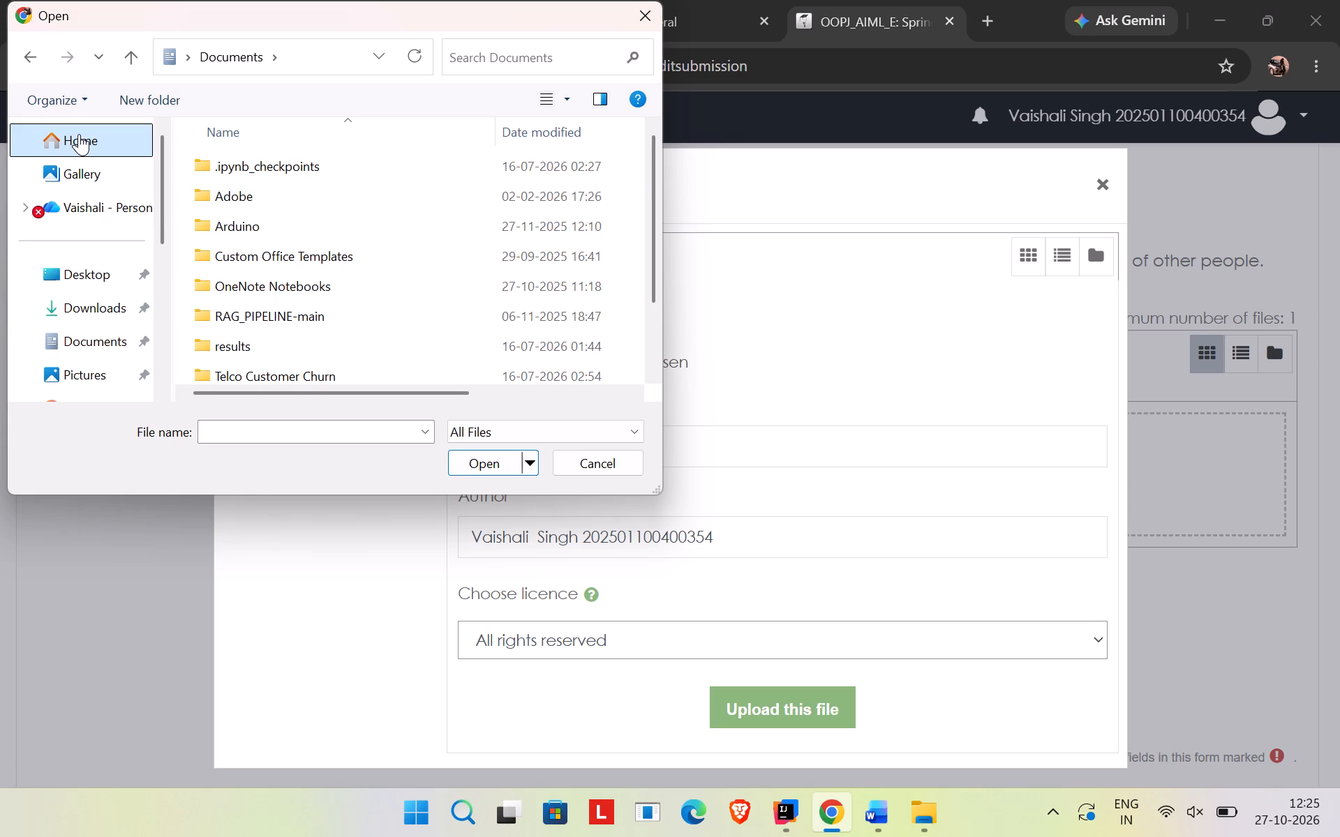
scroll(301, 240, down, 1)
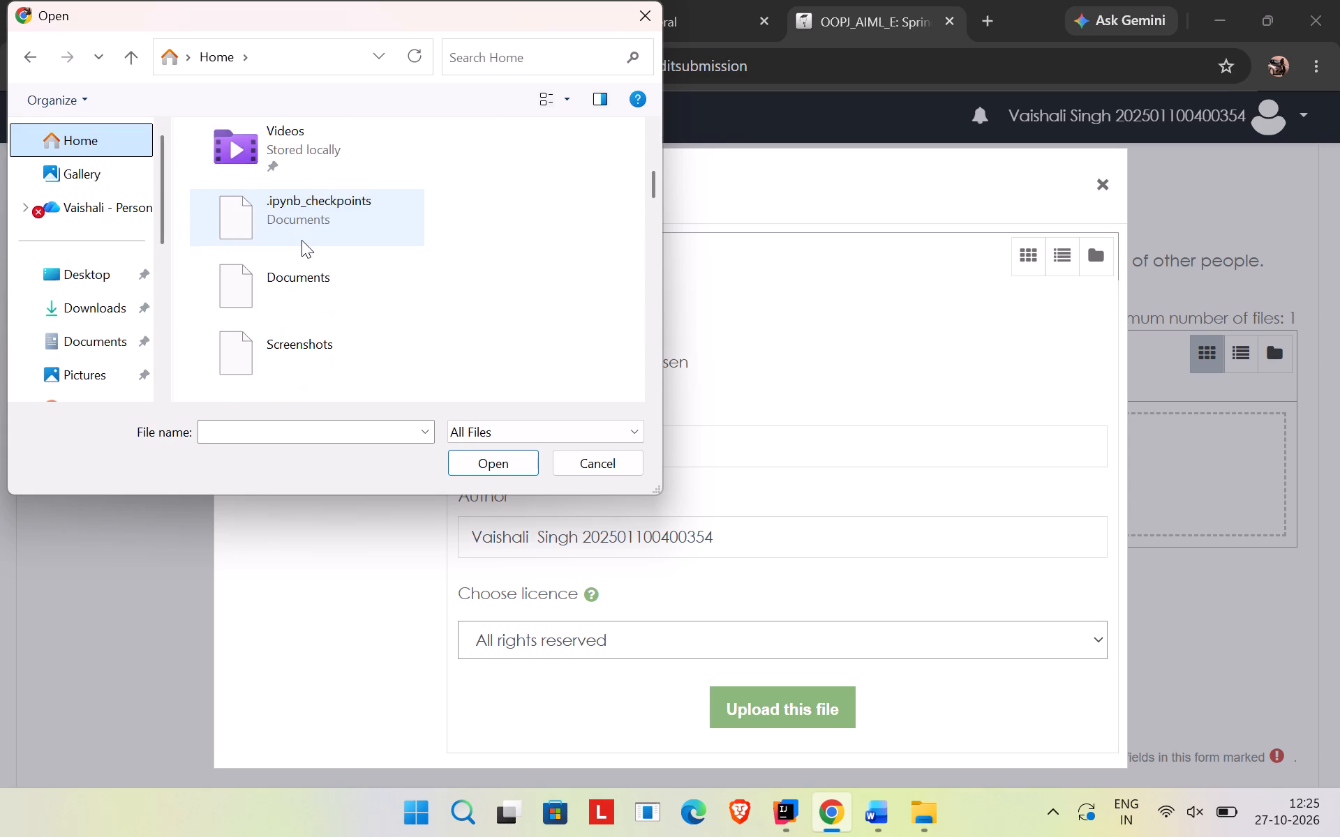
scroll(301, 240, down, 2)
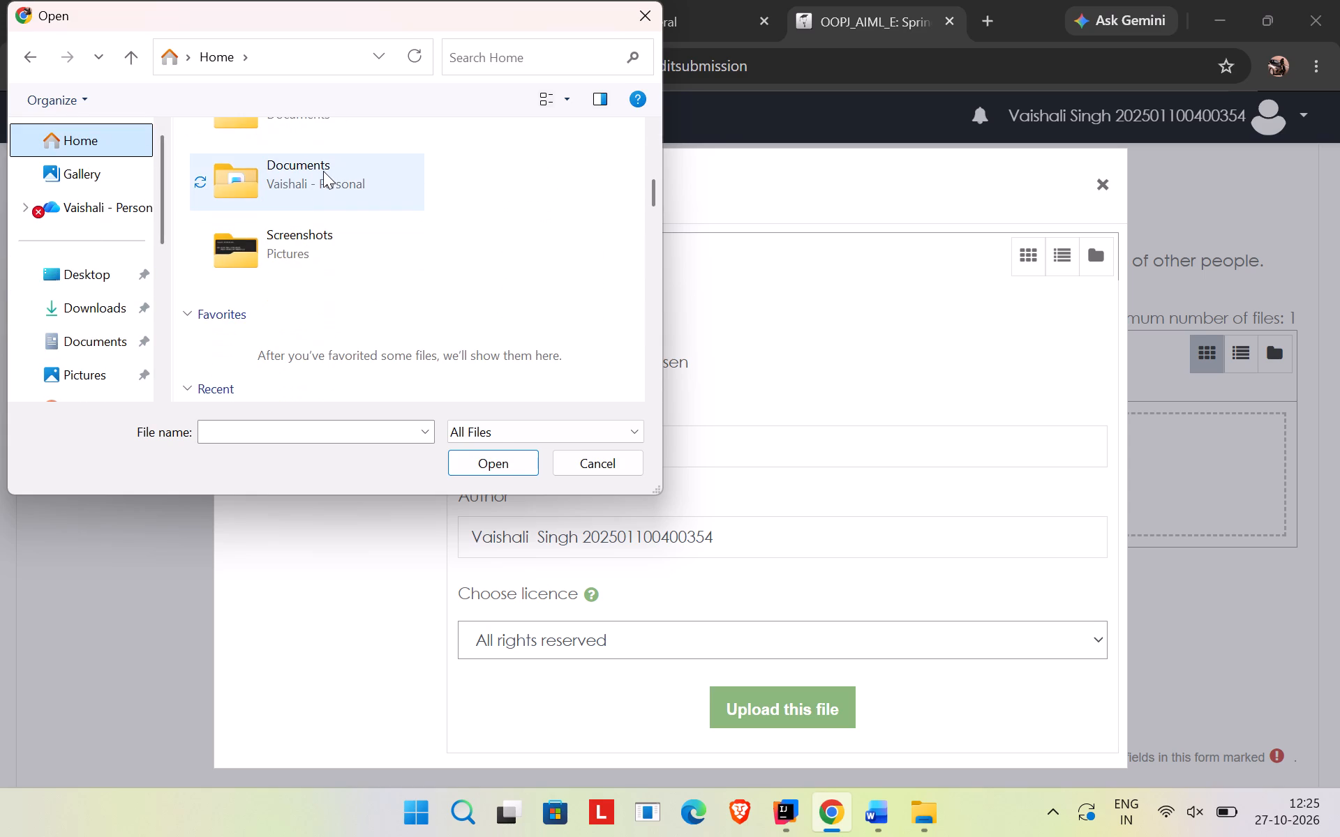
click(323, 171)
double_click(323, 171)
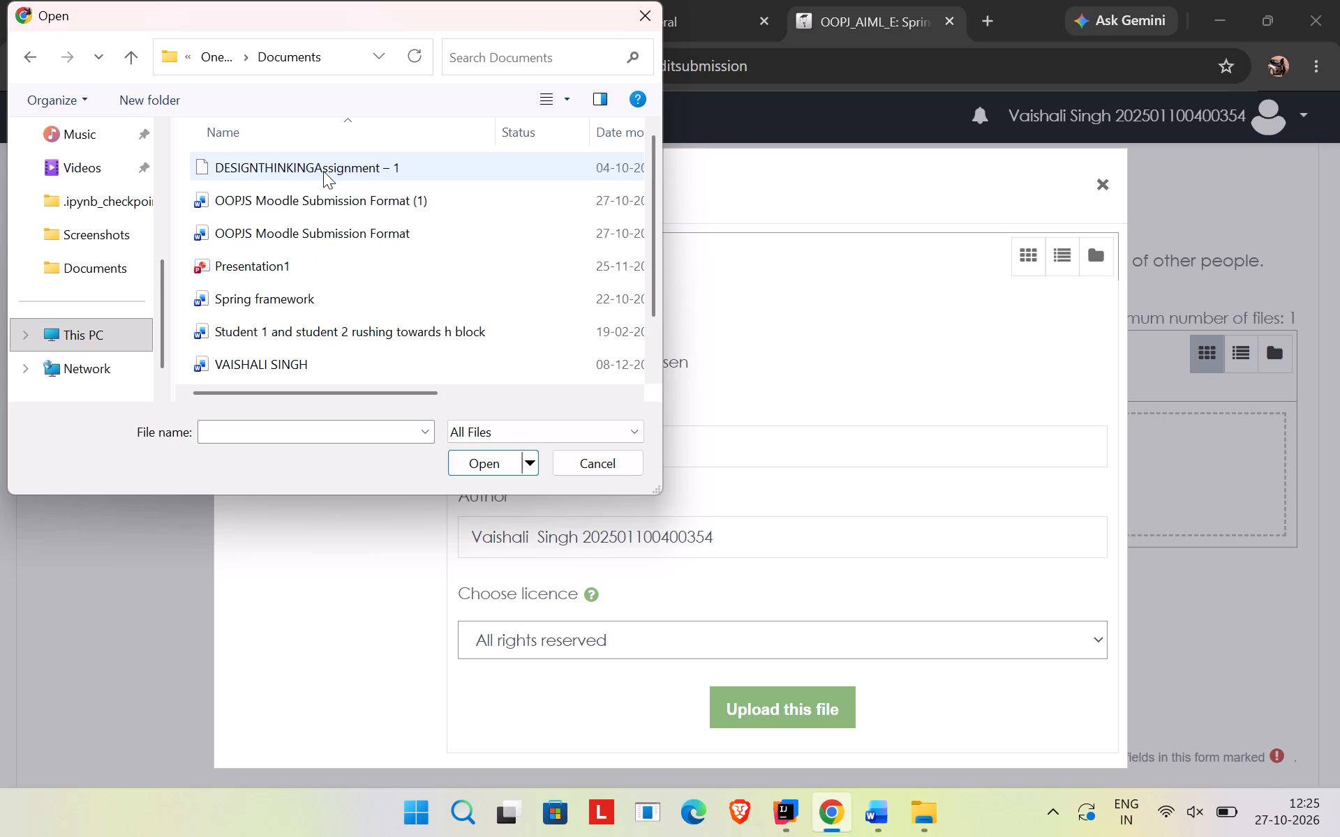
click(406, 197)
double_click(406, 197)
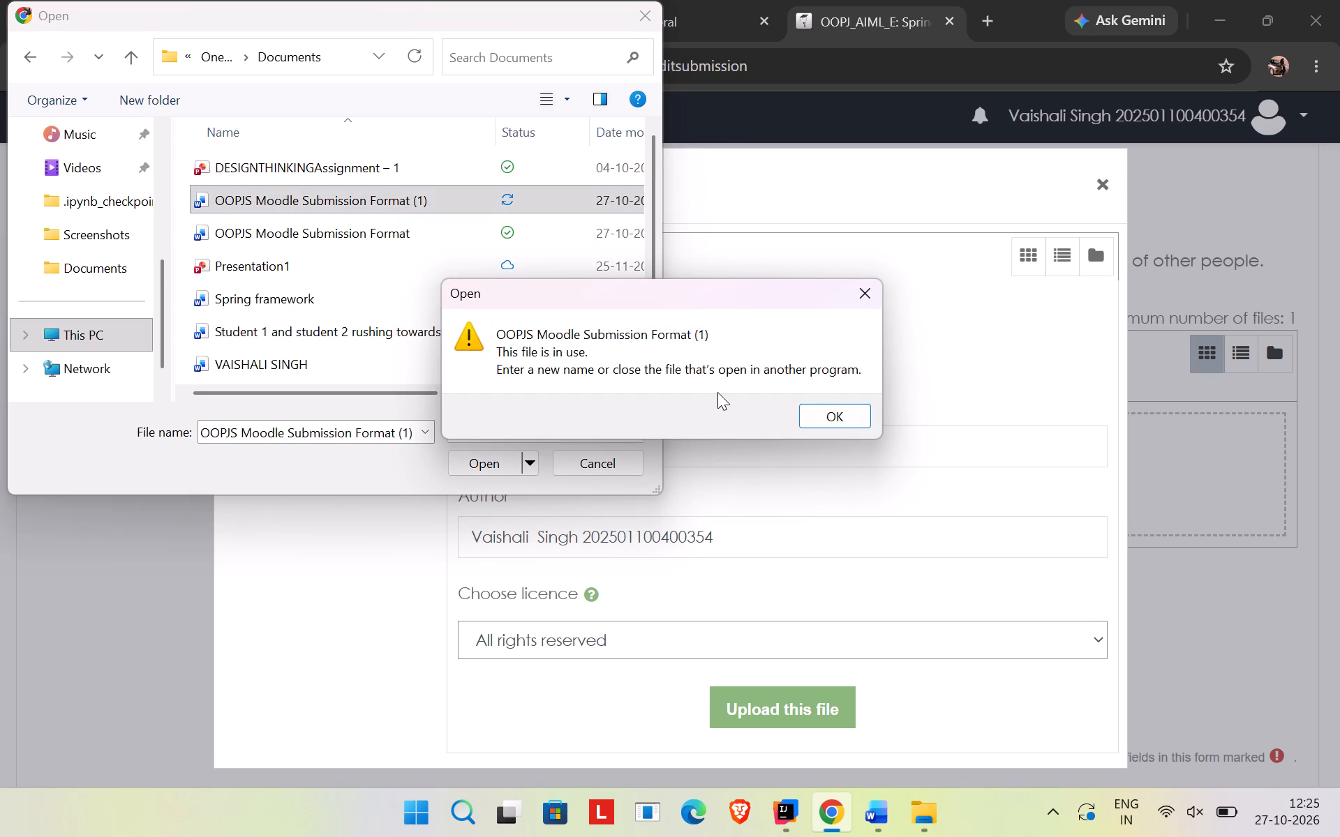
click(837, 406)
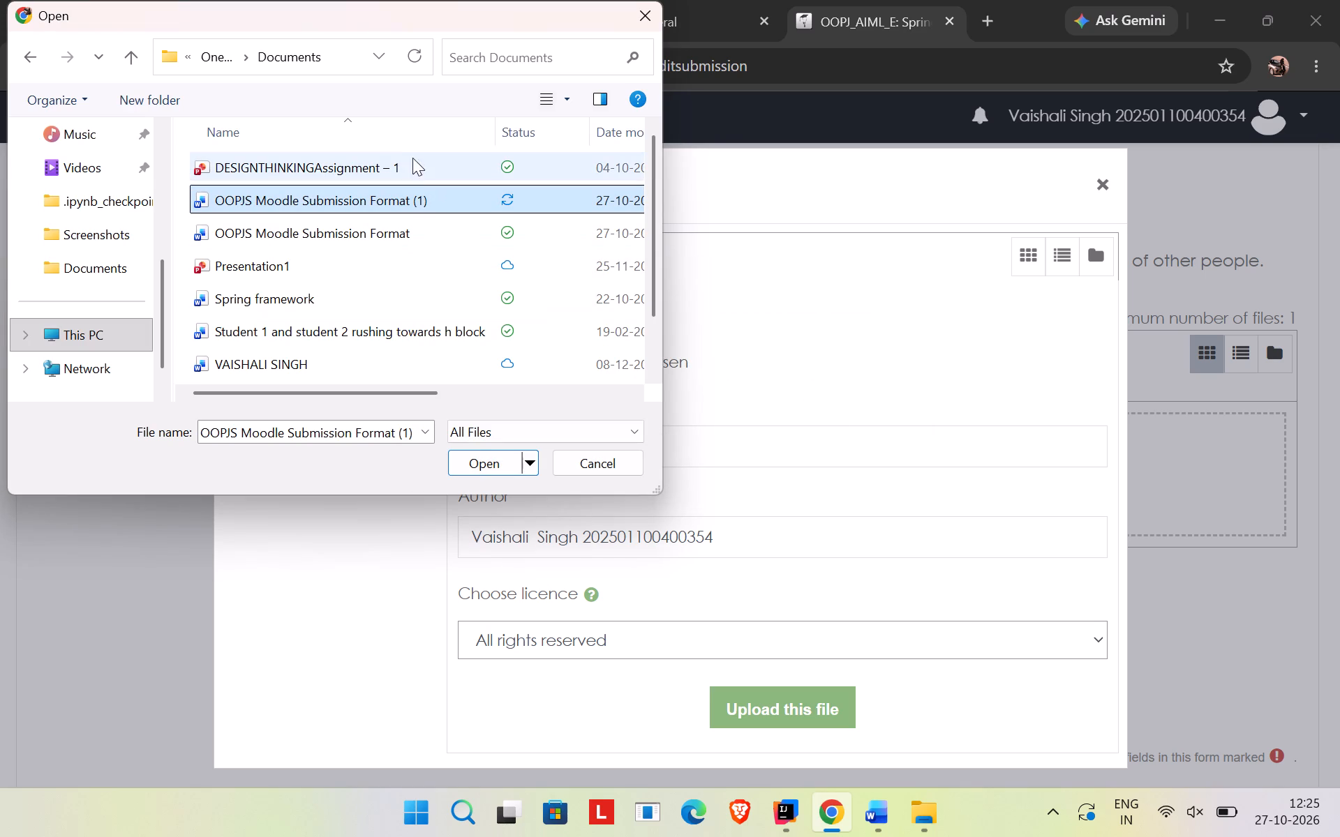
click(479, 465)
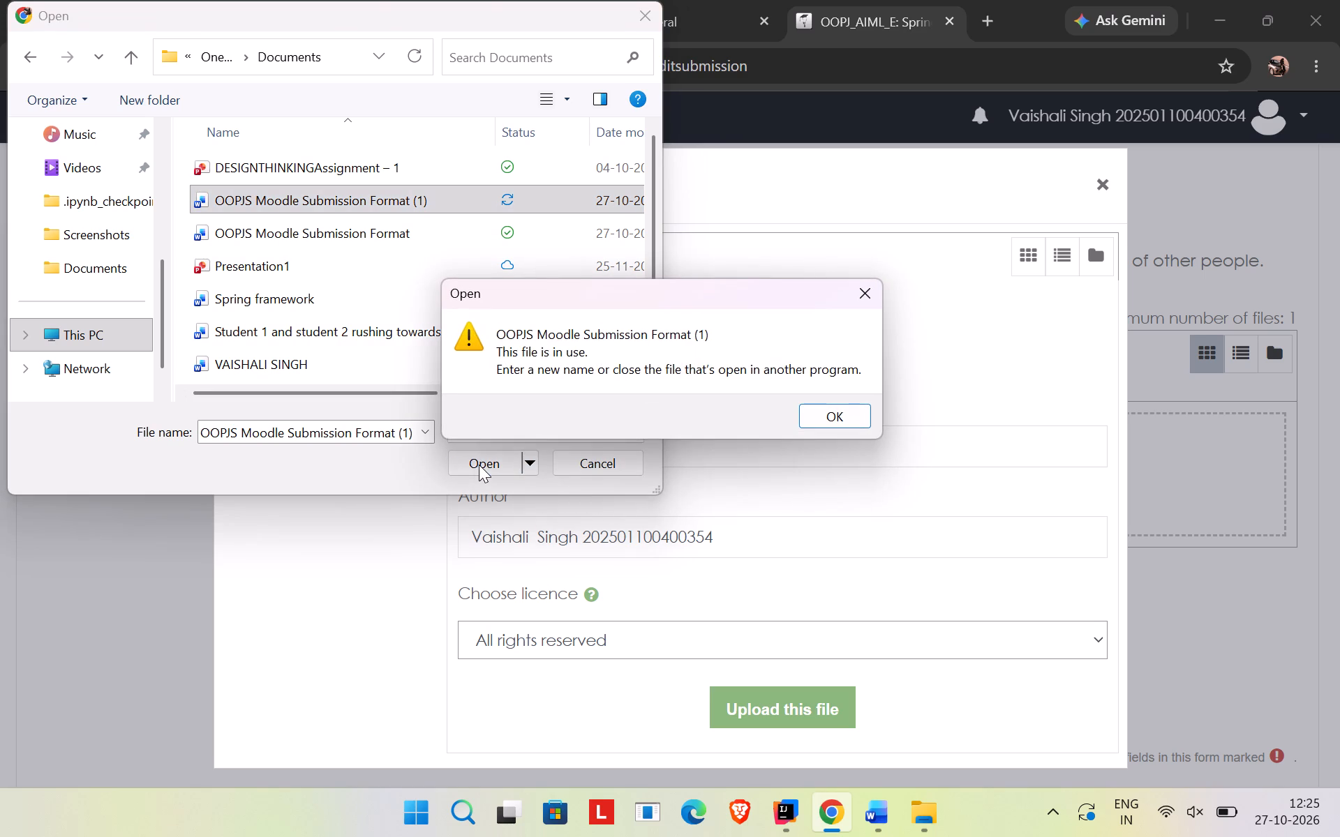
click(810, 402)
click(821, 413)
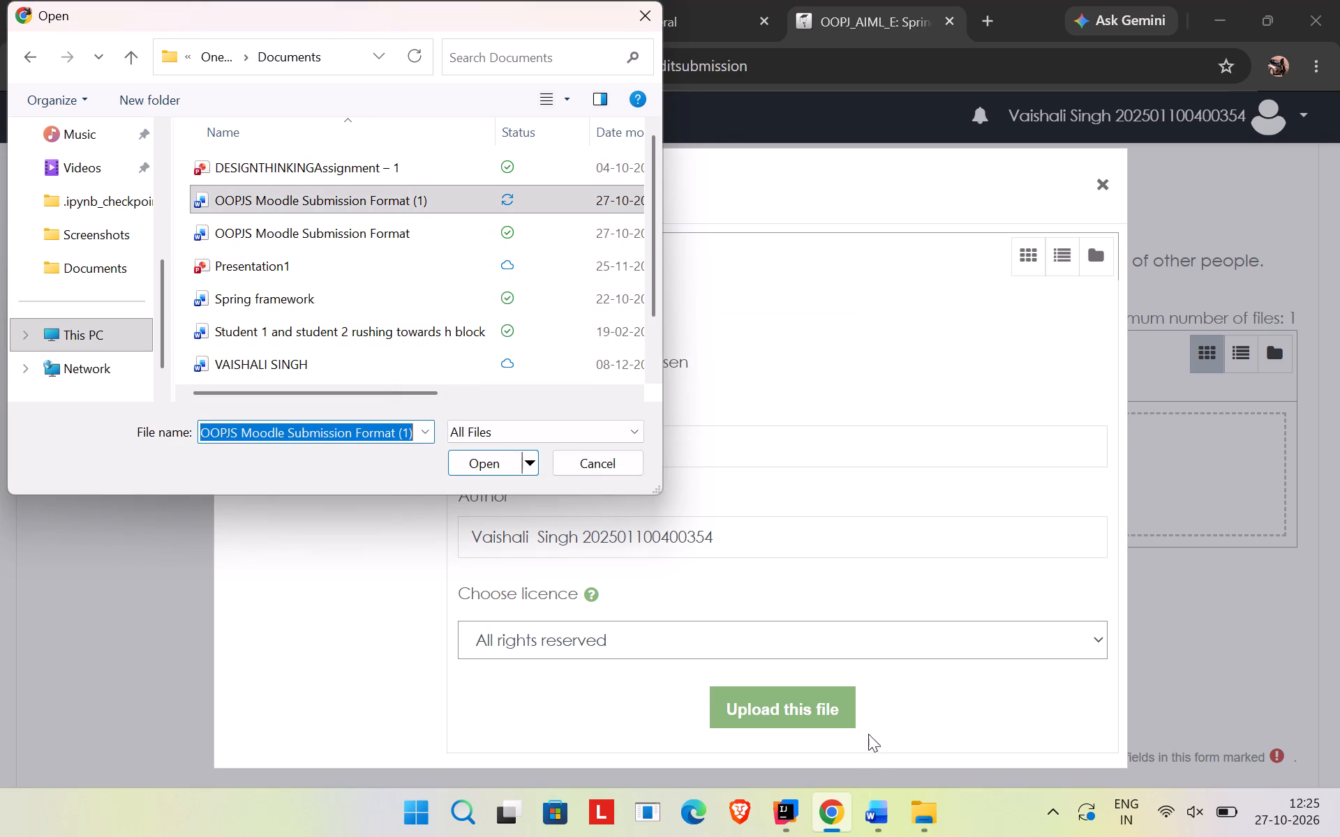
Close the open document in Word, then attach "OOPJS Moodle Submission Format (1)" in Moodle's file picker.
click(876, 819)
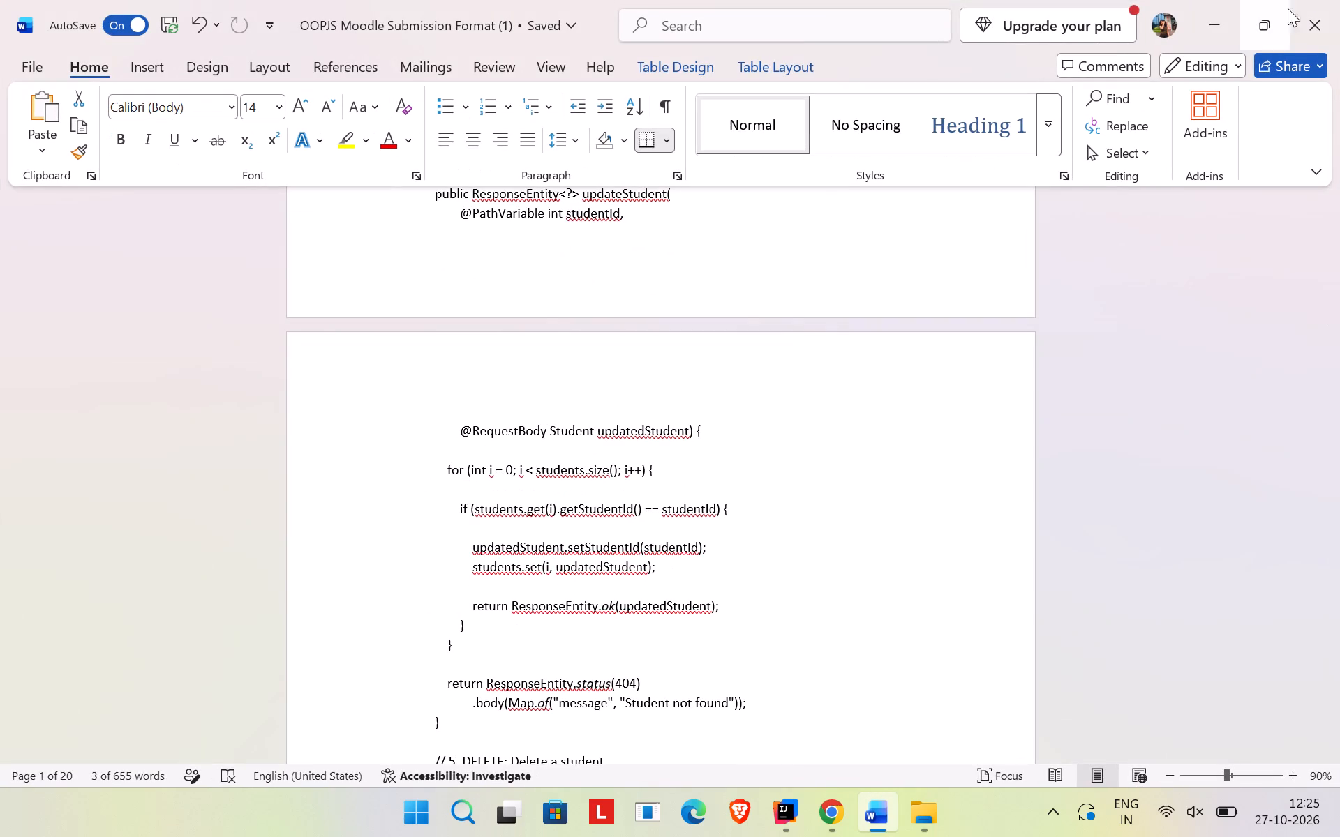
click(1311, 17)
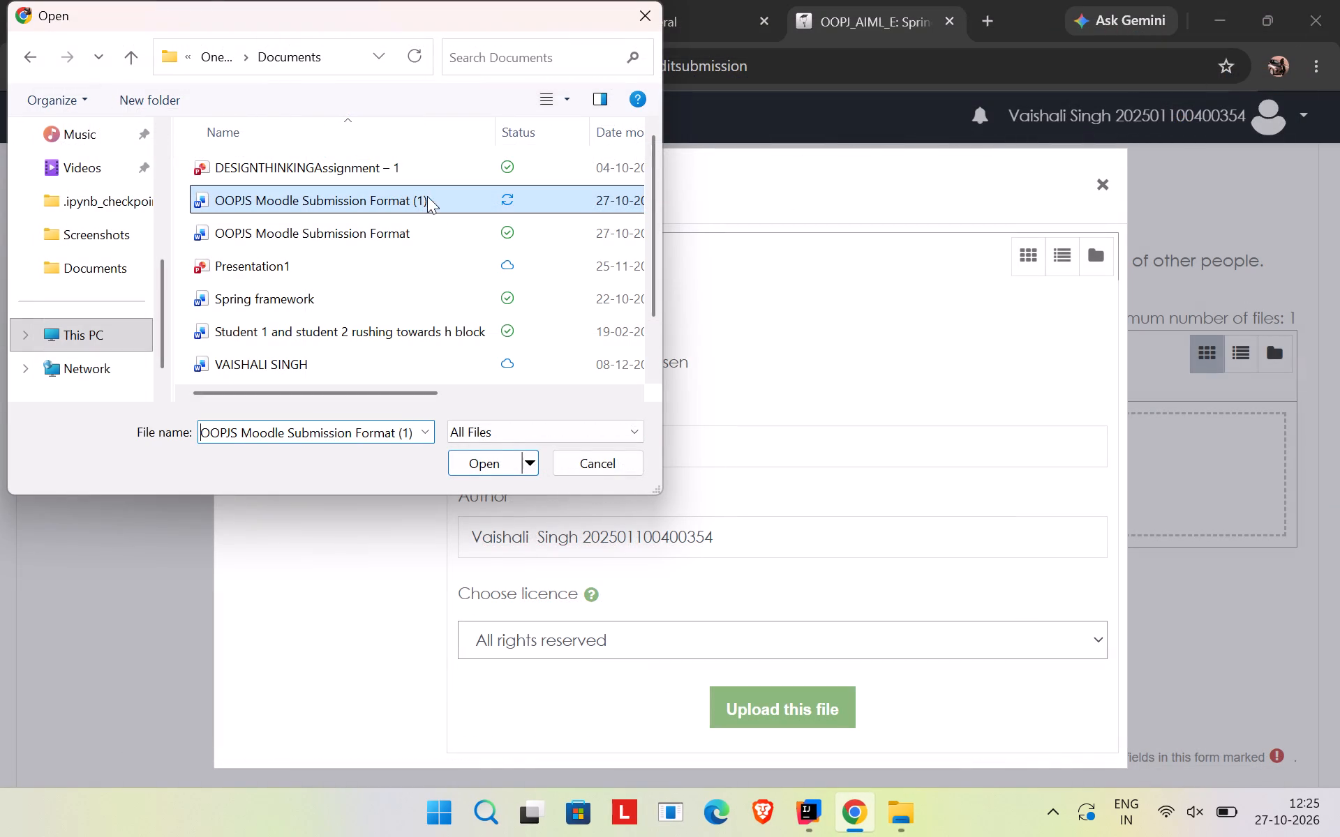
click(496, 453)
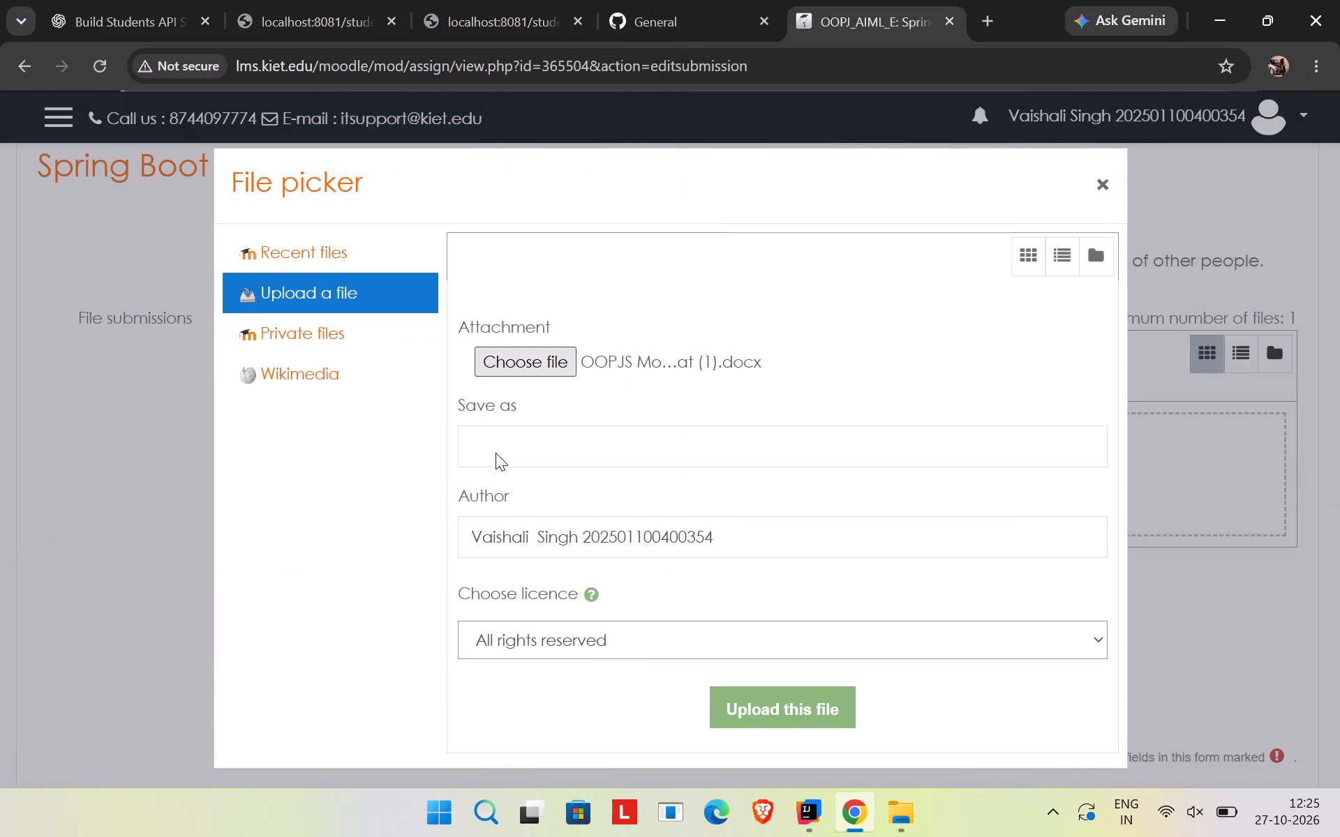
click(673, 371)
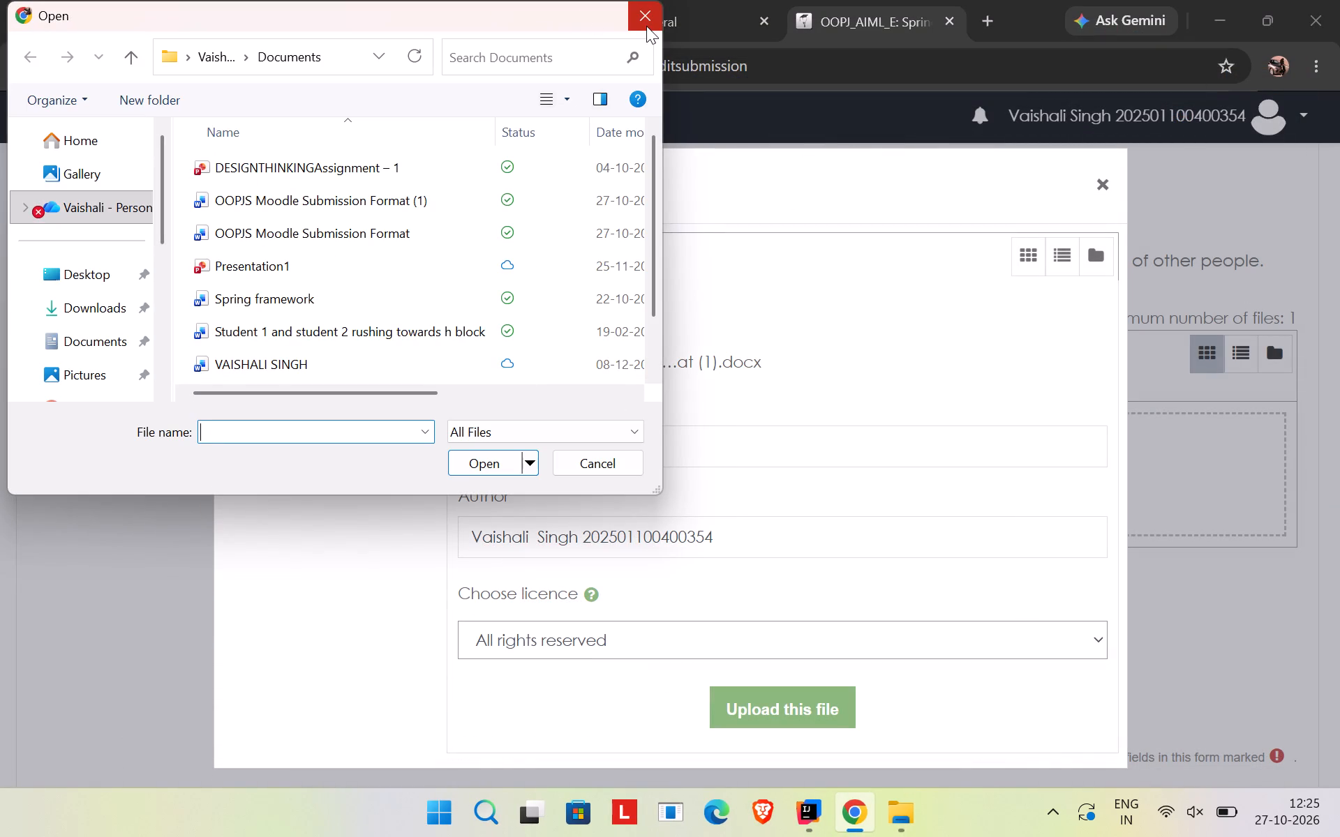
click(648, 26)
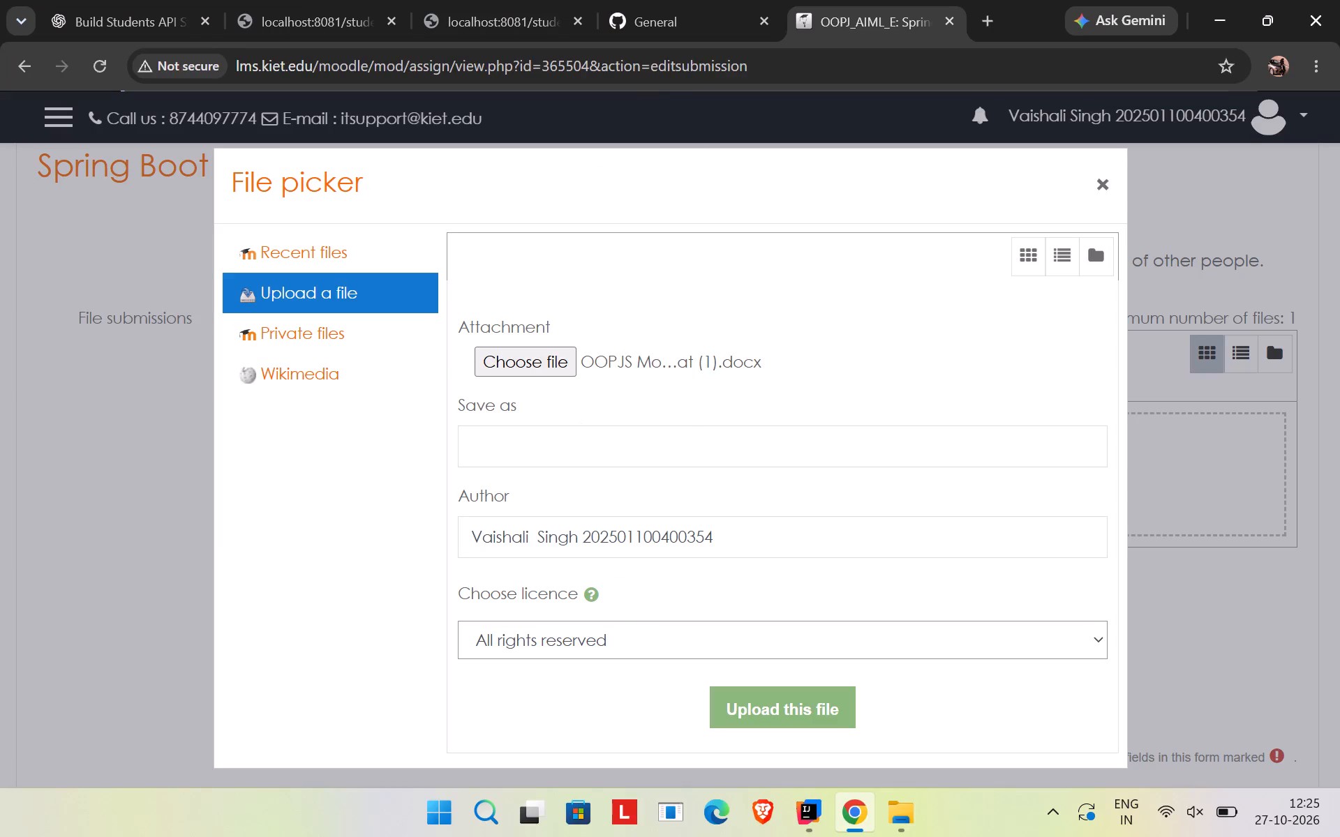
Set the student's name as the save-as name and upload the attached document to the submission.
click(572, 437)
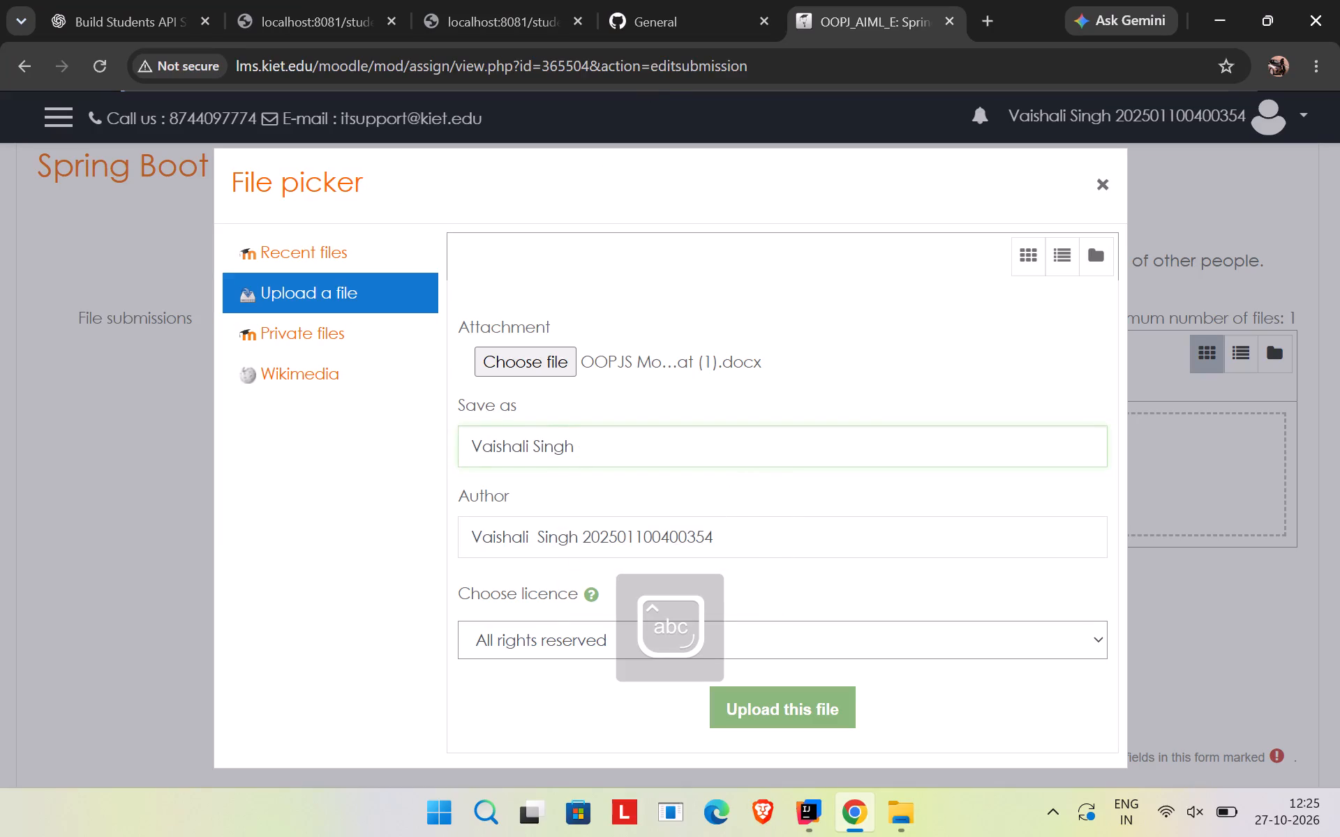
scroll(722, 515, down, 2)
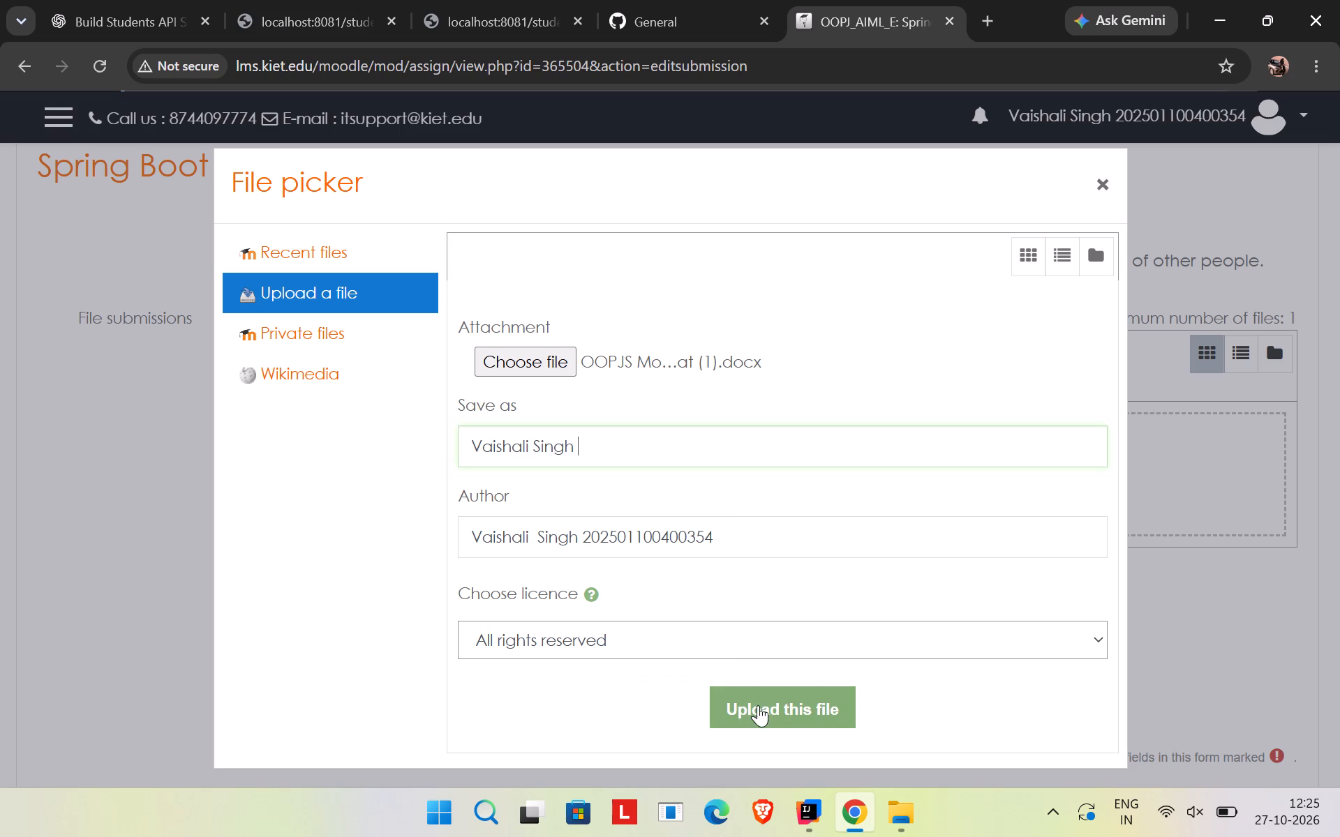
click(760, 706)
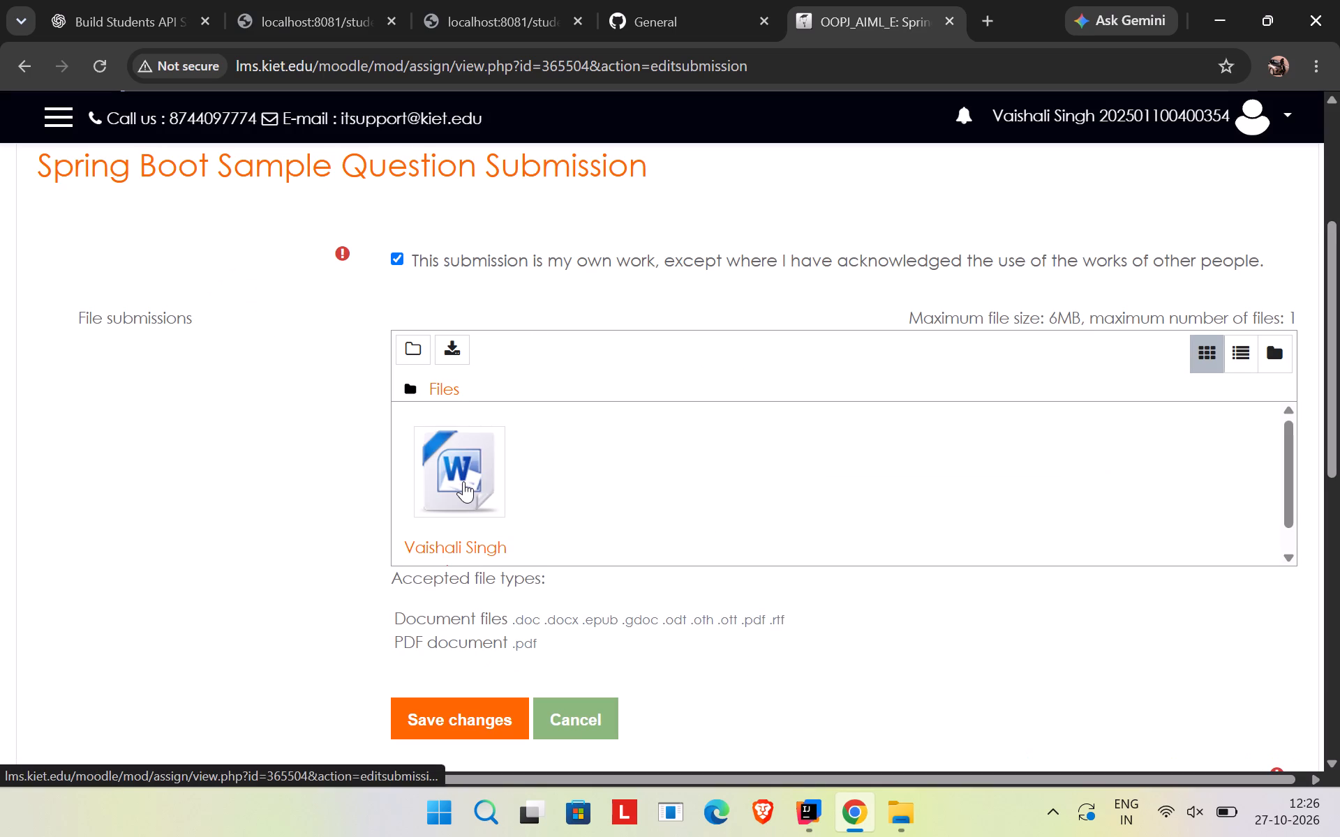
Download the uploaded submission document from its file details, keep the blocked download, and open it in Word.
click(463, 481)
scroll(724, 417, down, 1)
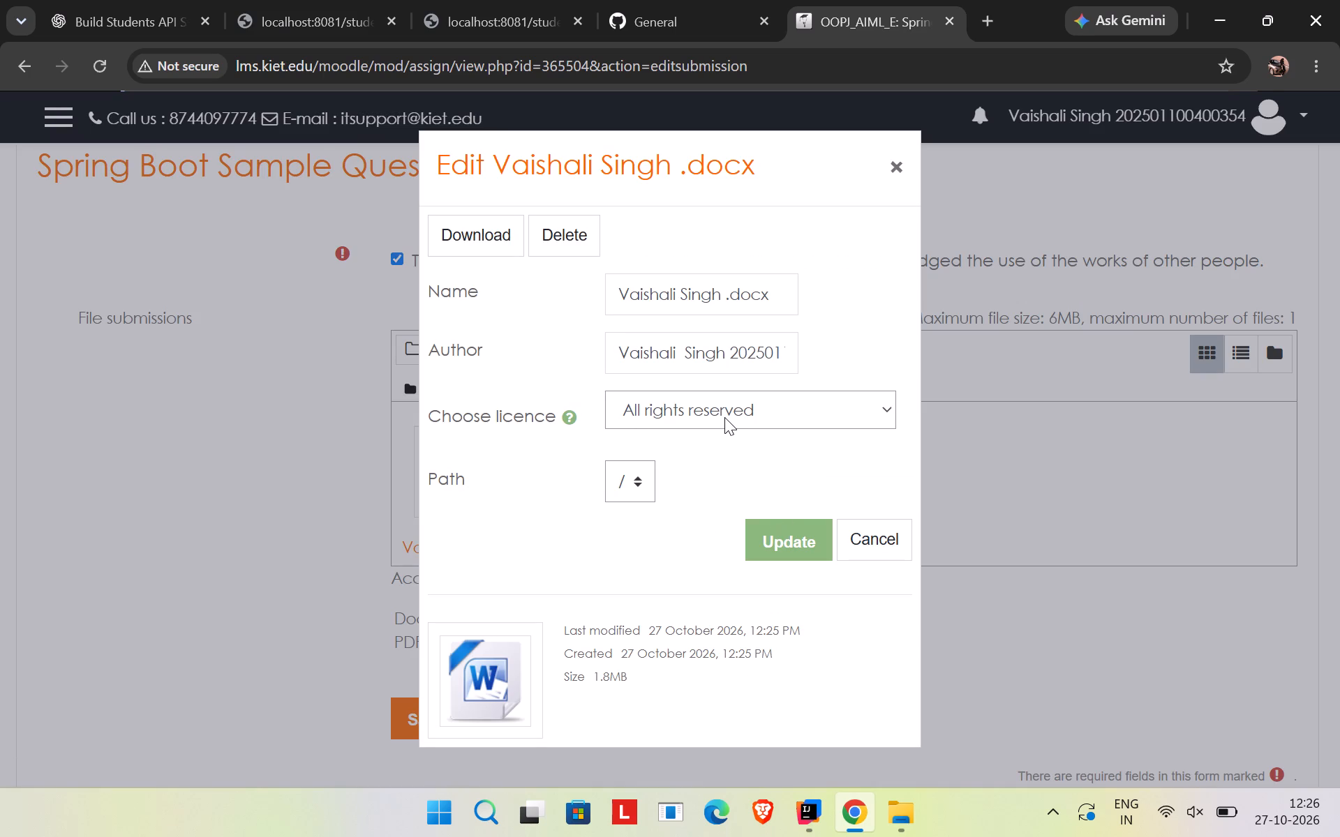
scroll(724, 417, down, 1)
scroll(724, 417, up, 1)
click(480, 241)
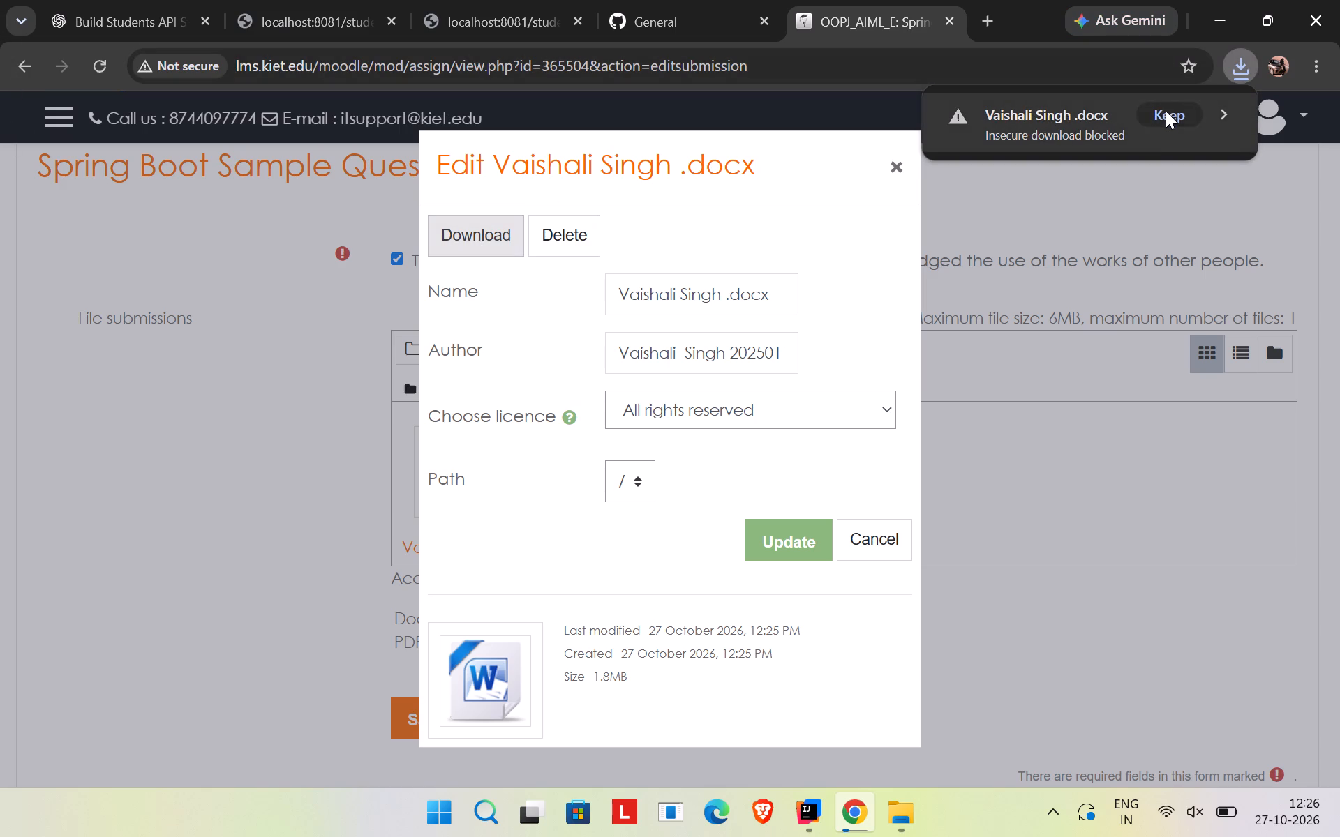
click(1167, 114)
click(1092, 123)
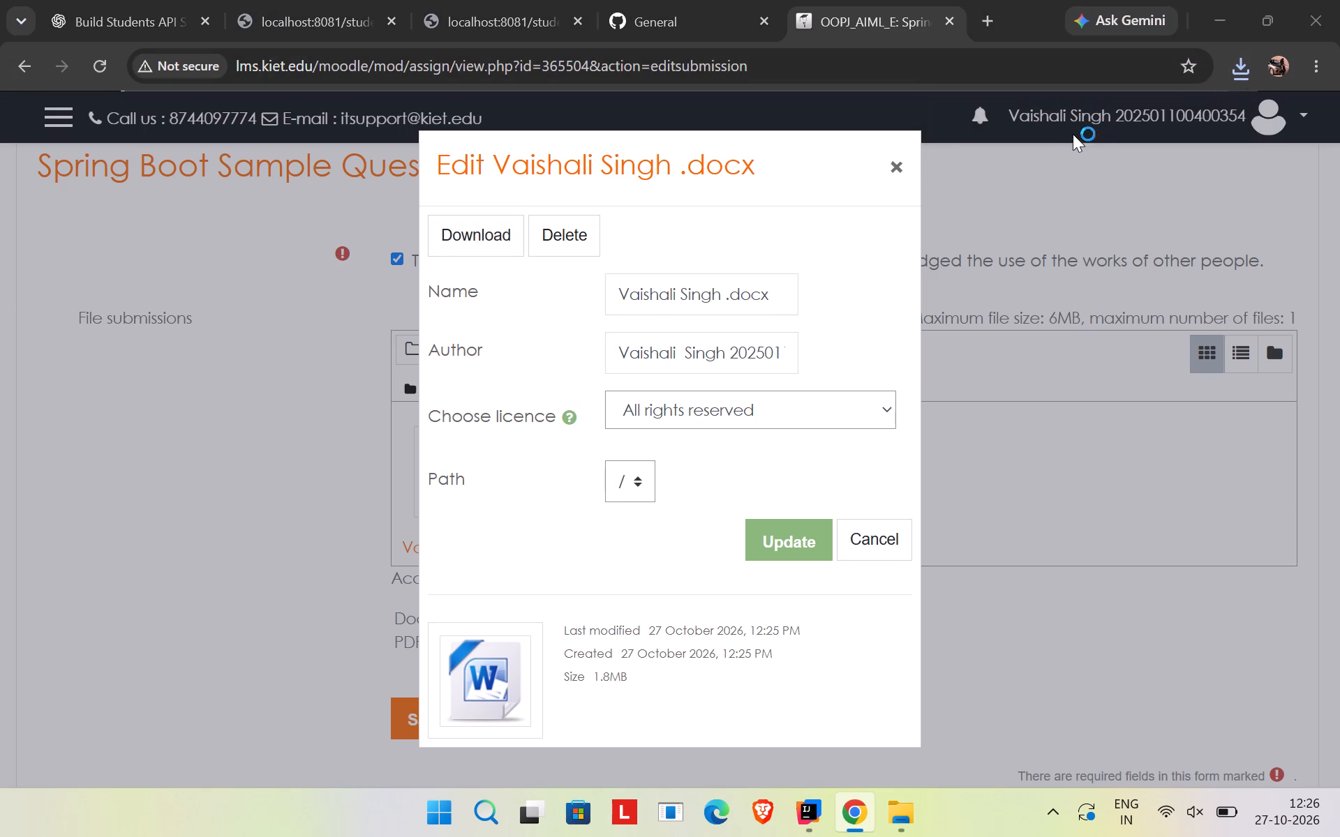
Check the downloaded document's repository link, project code and following pages, then close it and the file details in Moodle.
scroll(771, 319, down, 2)
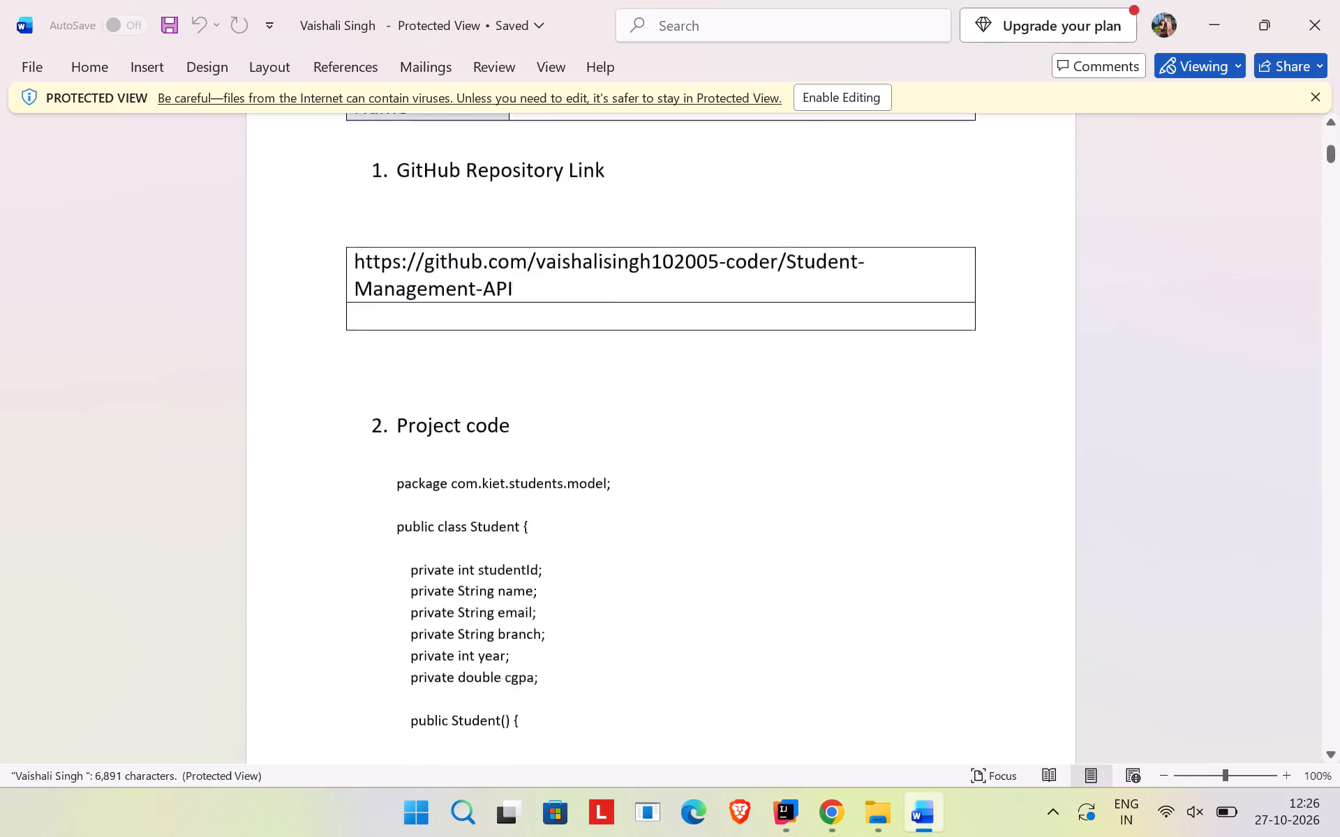
scroll(771, 319, down, 17)
scroll(771, 319, down, 12)
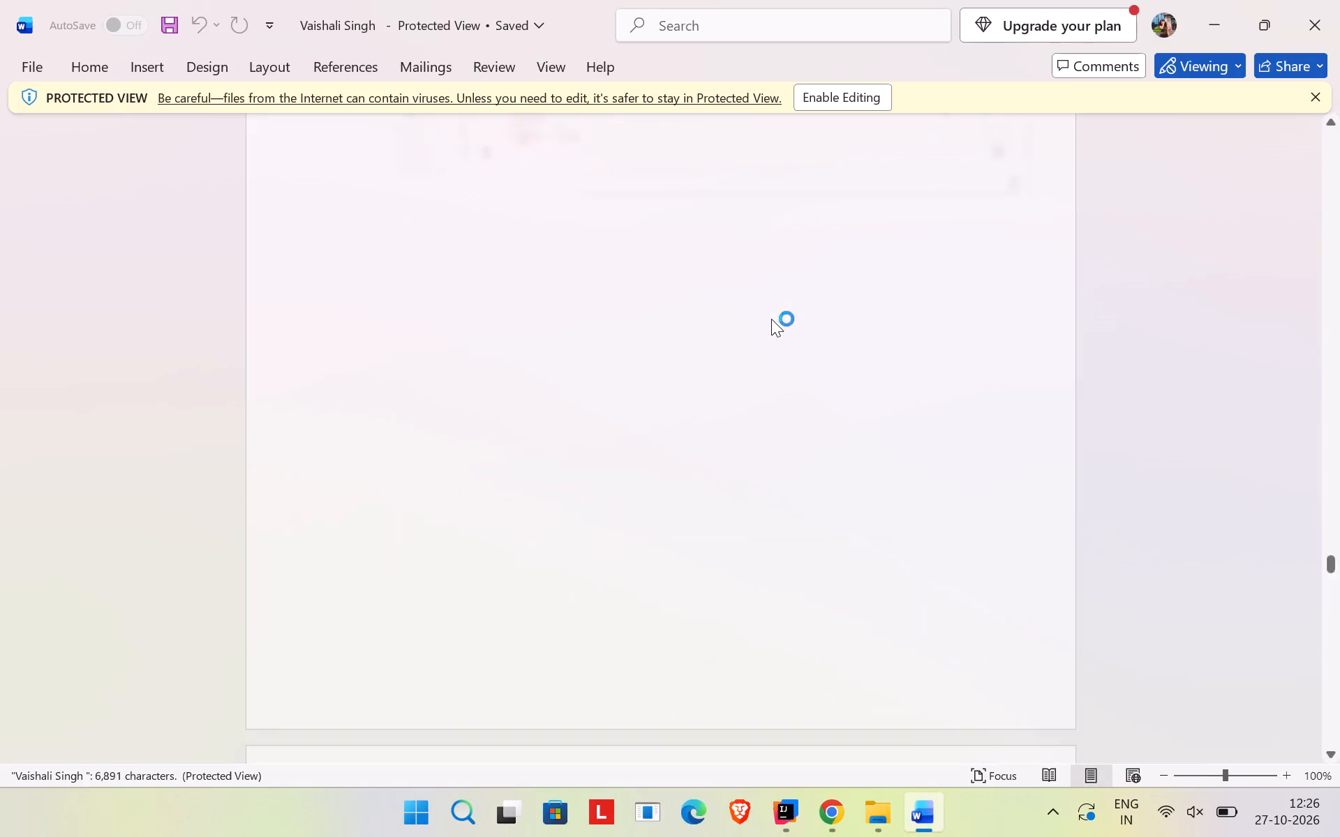
scroll(771, 319, down, 9)
click(1339, 3)
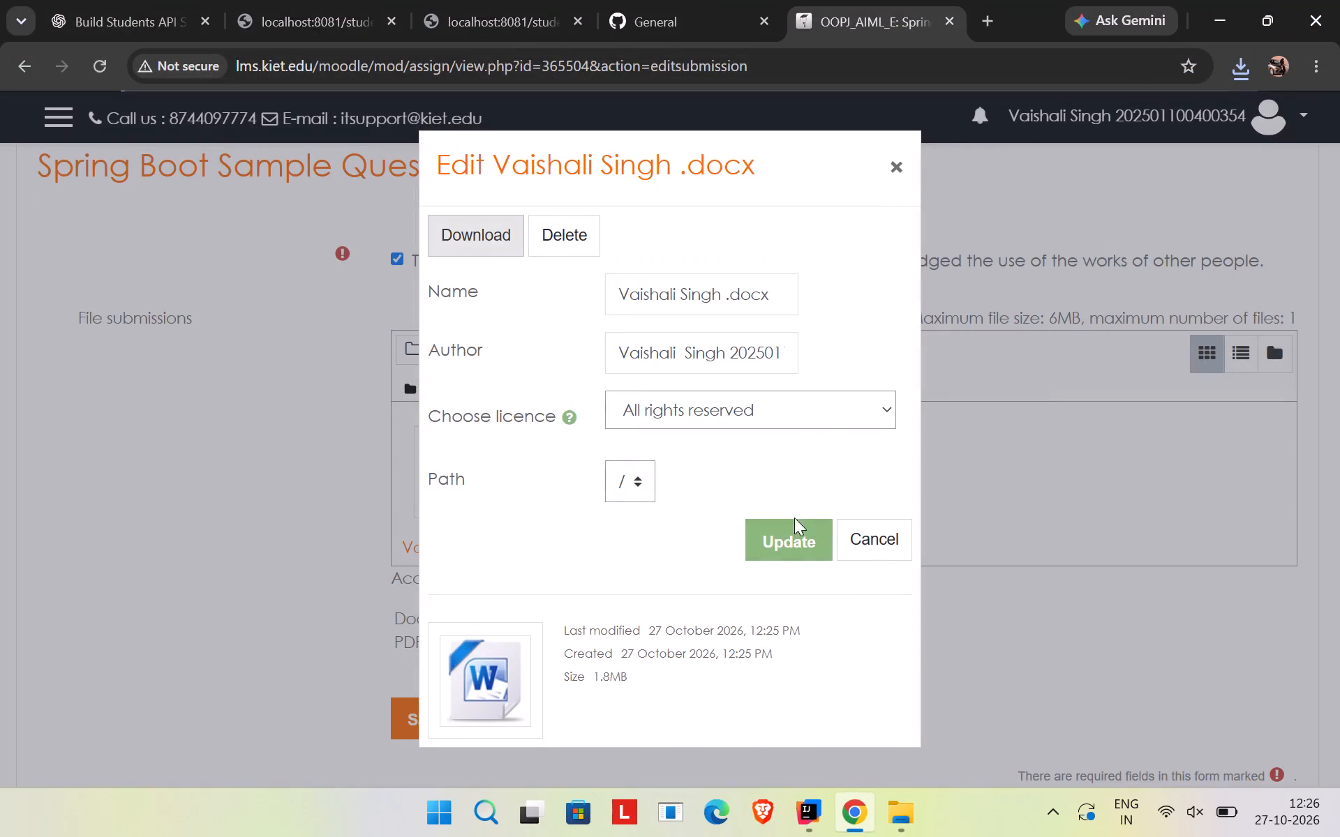
click(897, 165)
Save the changes to the Spring Boot Sample Question Submission and review its submission status.
scroll(623, 469, down, 1)
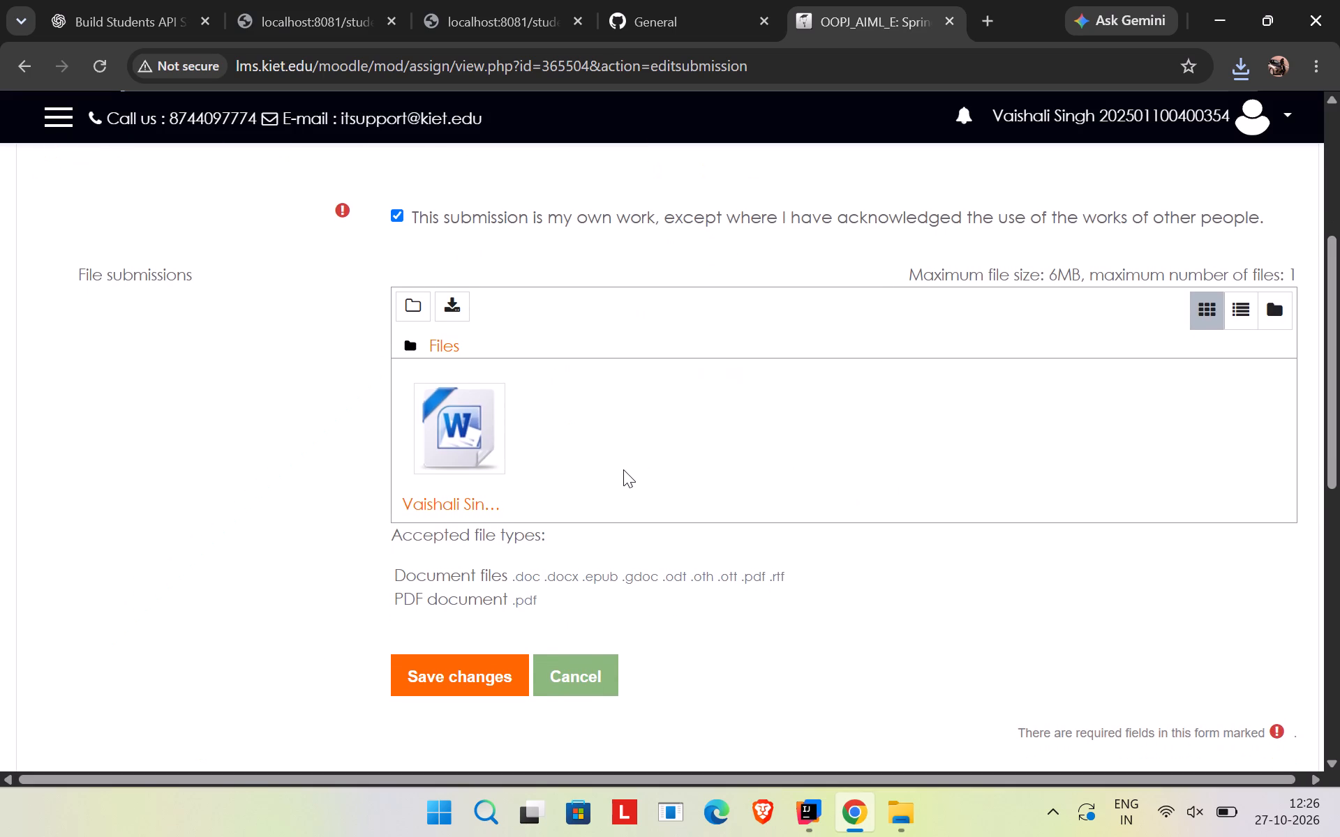
click(460, 683)
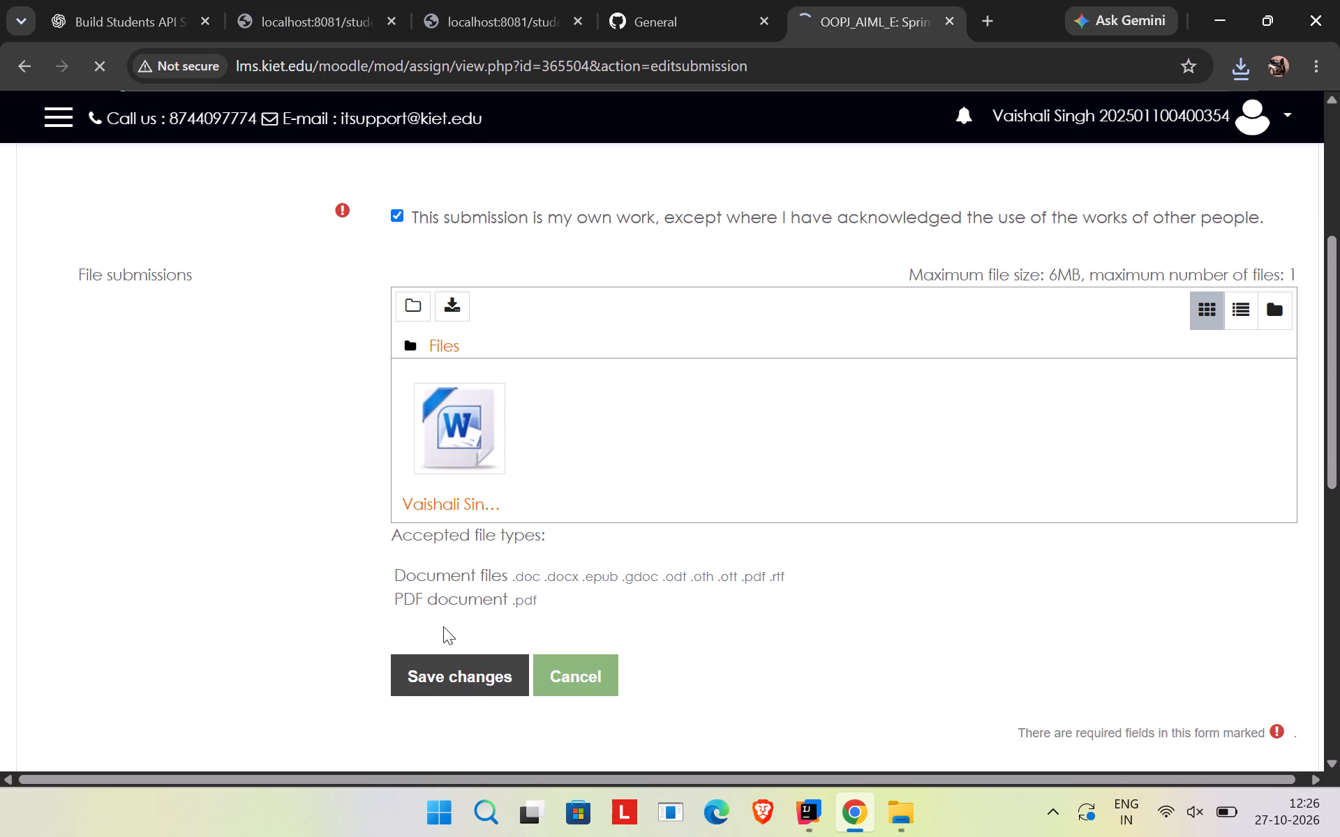
scroll(446, 621, up, 2)
scroll(446, 621, down, 2)
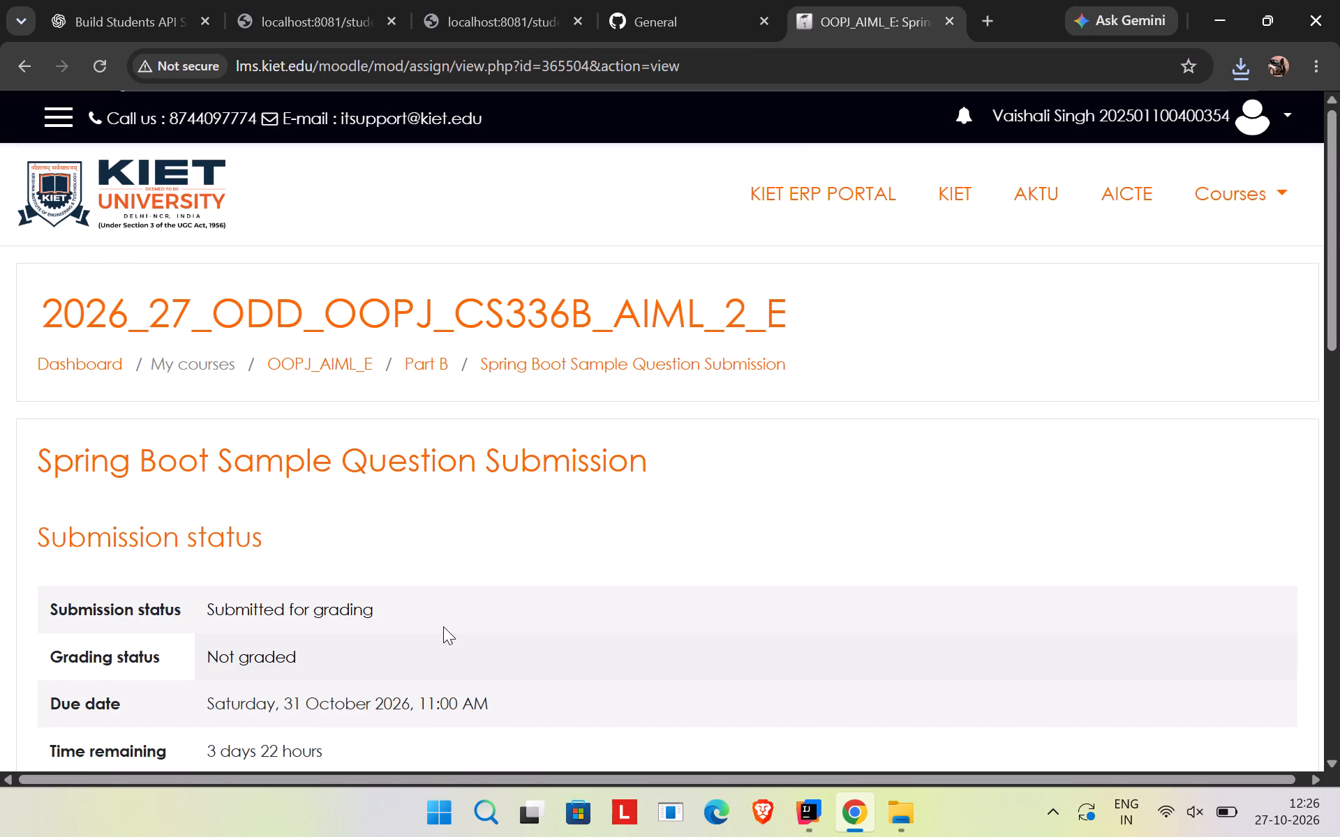
scroll(446, 621, down, 5)
scroll(540, 452, down, 1)
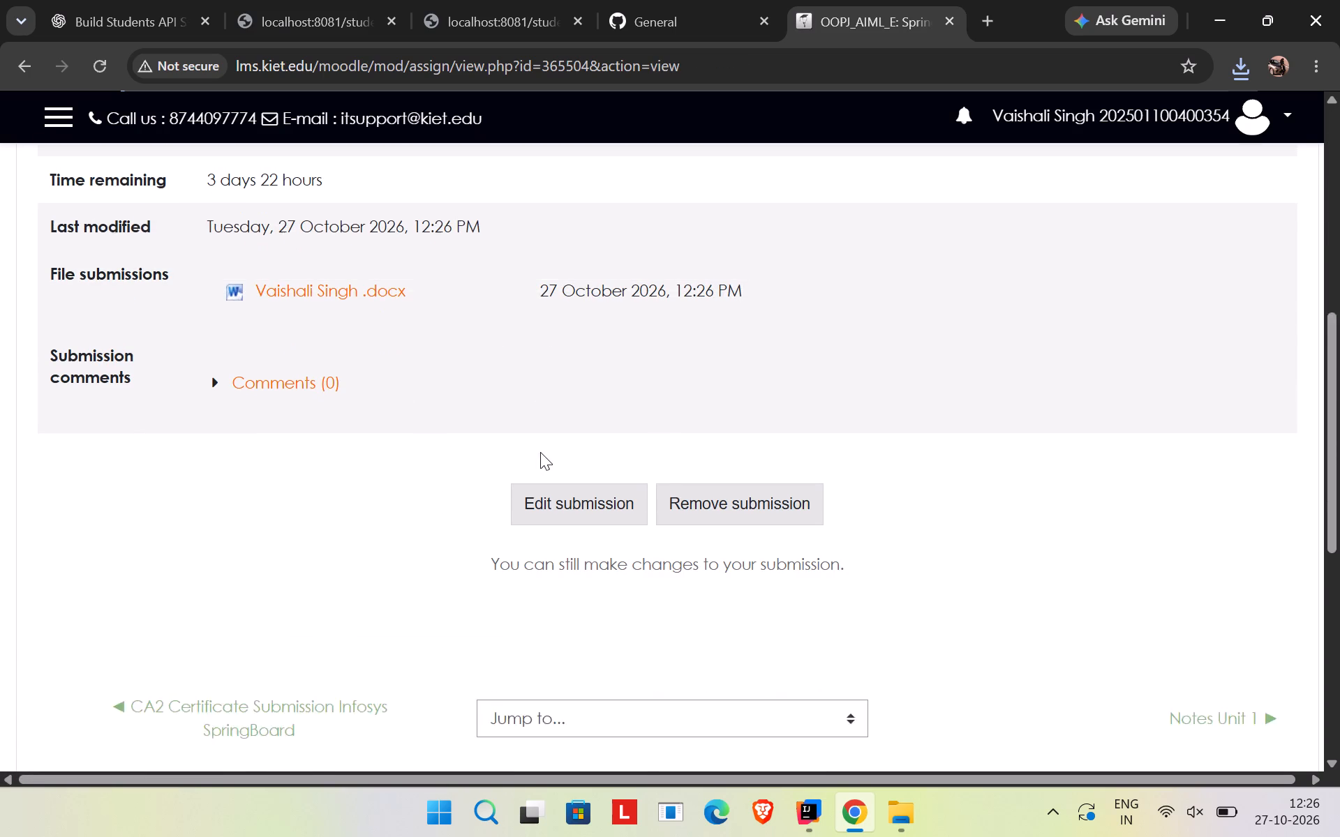
scroll(540, 452, down, 1)
scroll(540, 452, up, 6)
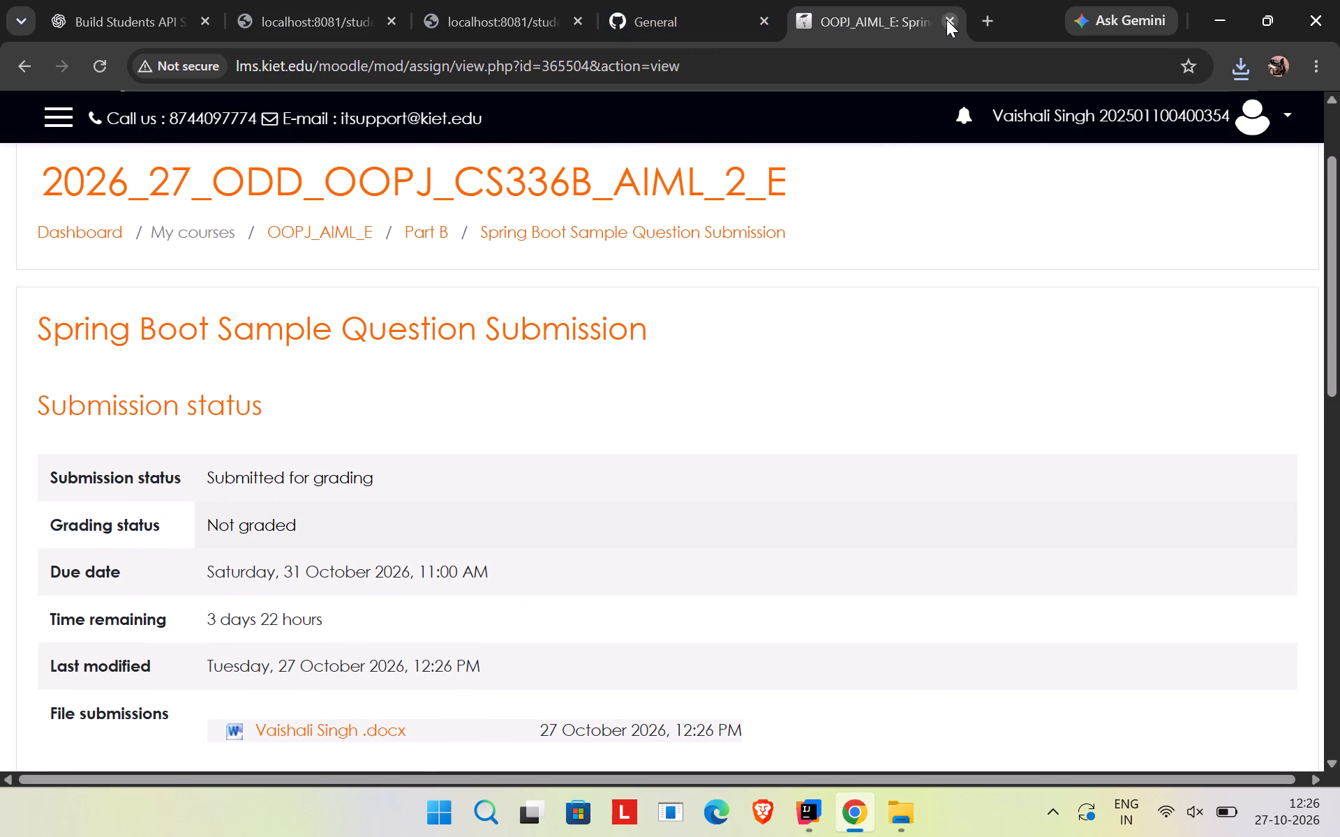
Close the Moodle, GitHub and localhost:8081/students pages, and minimise the browser window.
click(946, 20)
click(946, 20)
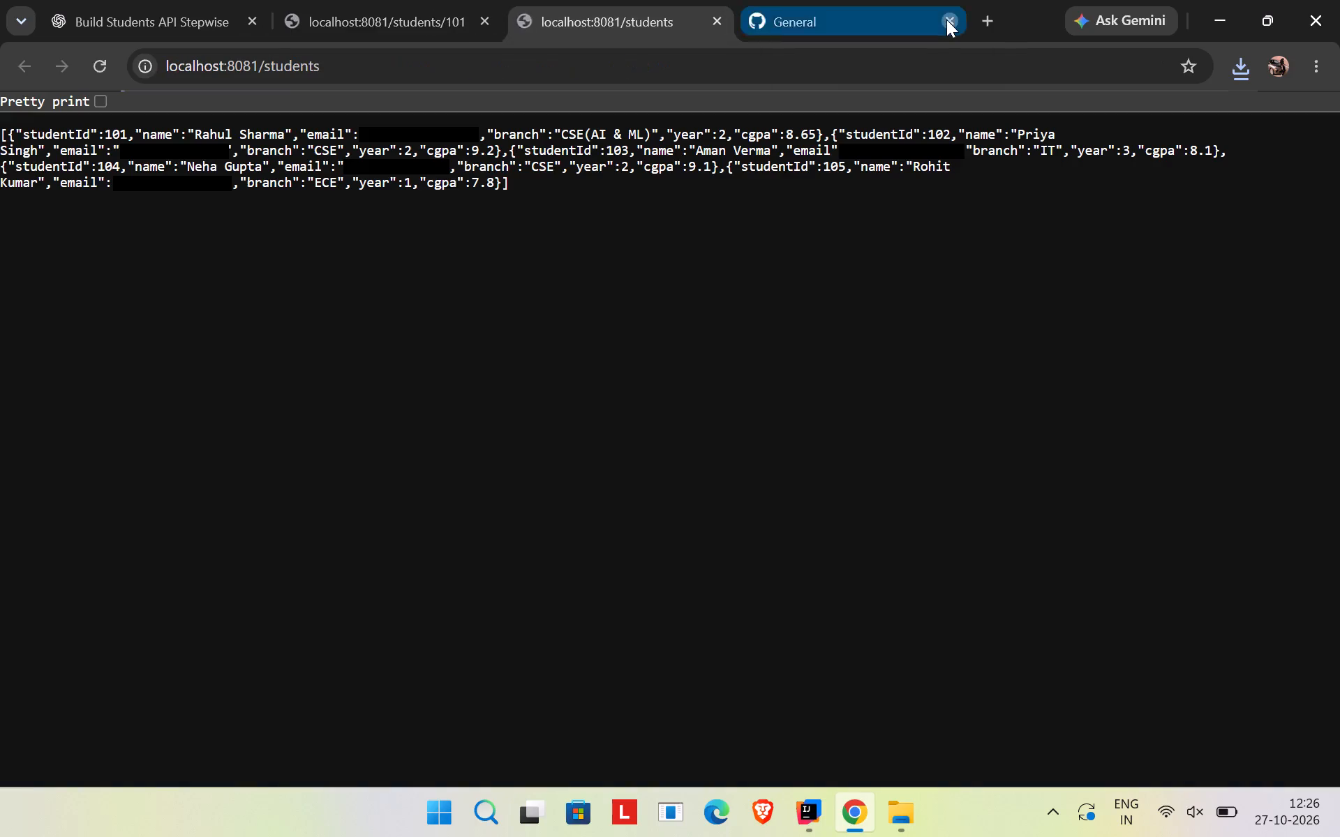
click(766, 19)
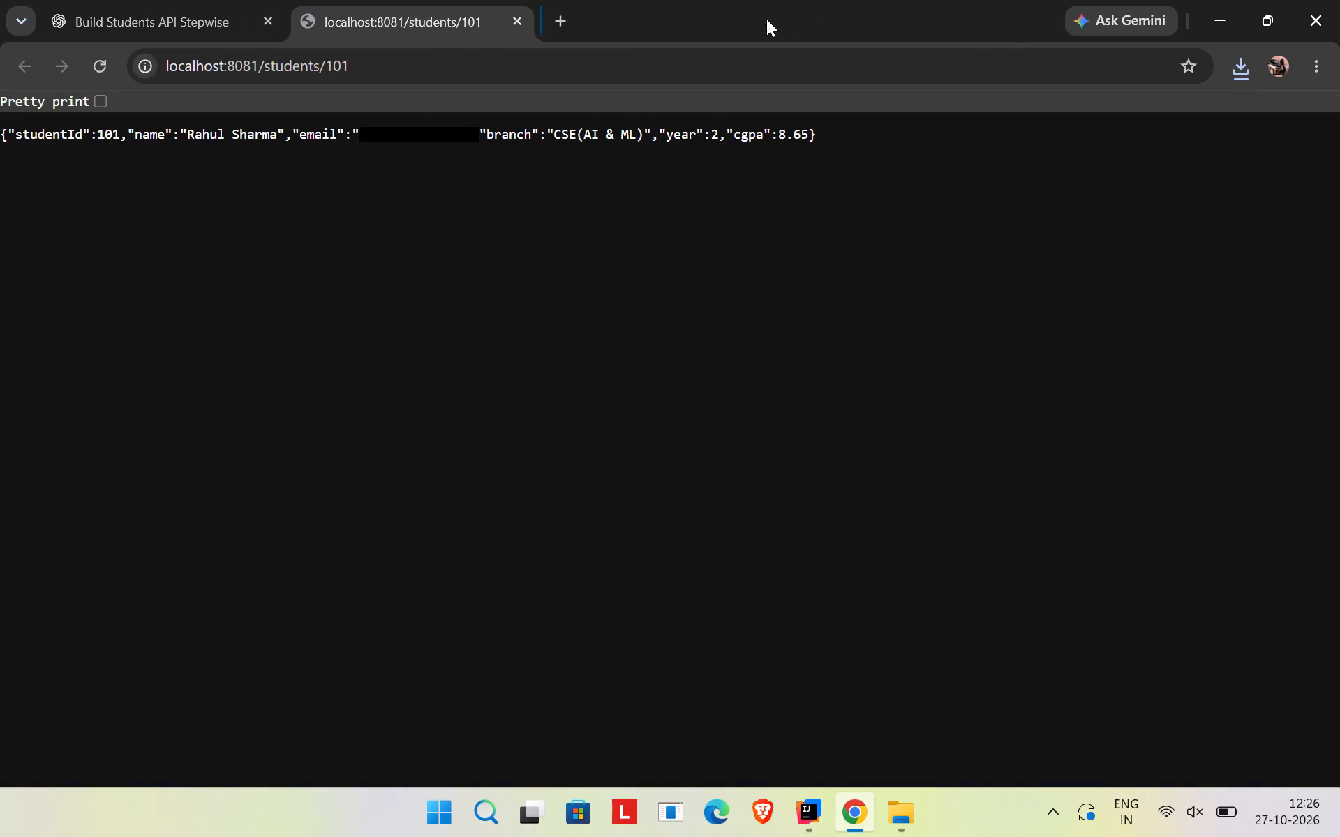
click(1209, 3)
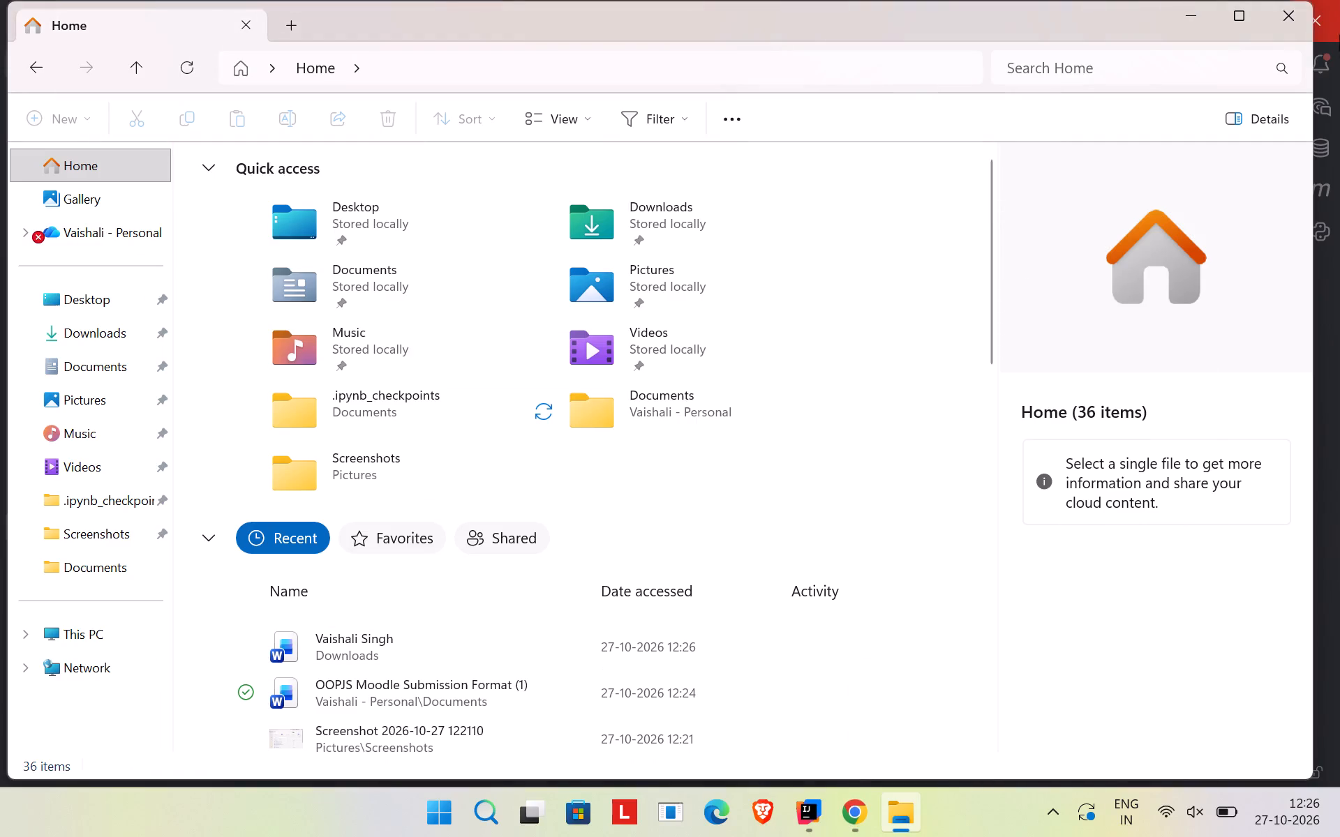
Close the File Explorer window.
click(1284, 16)
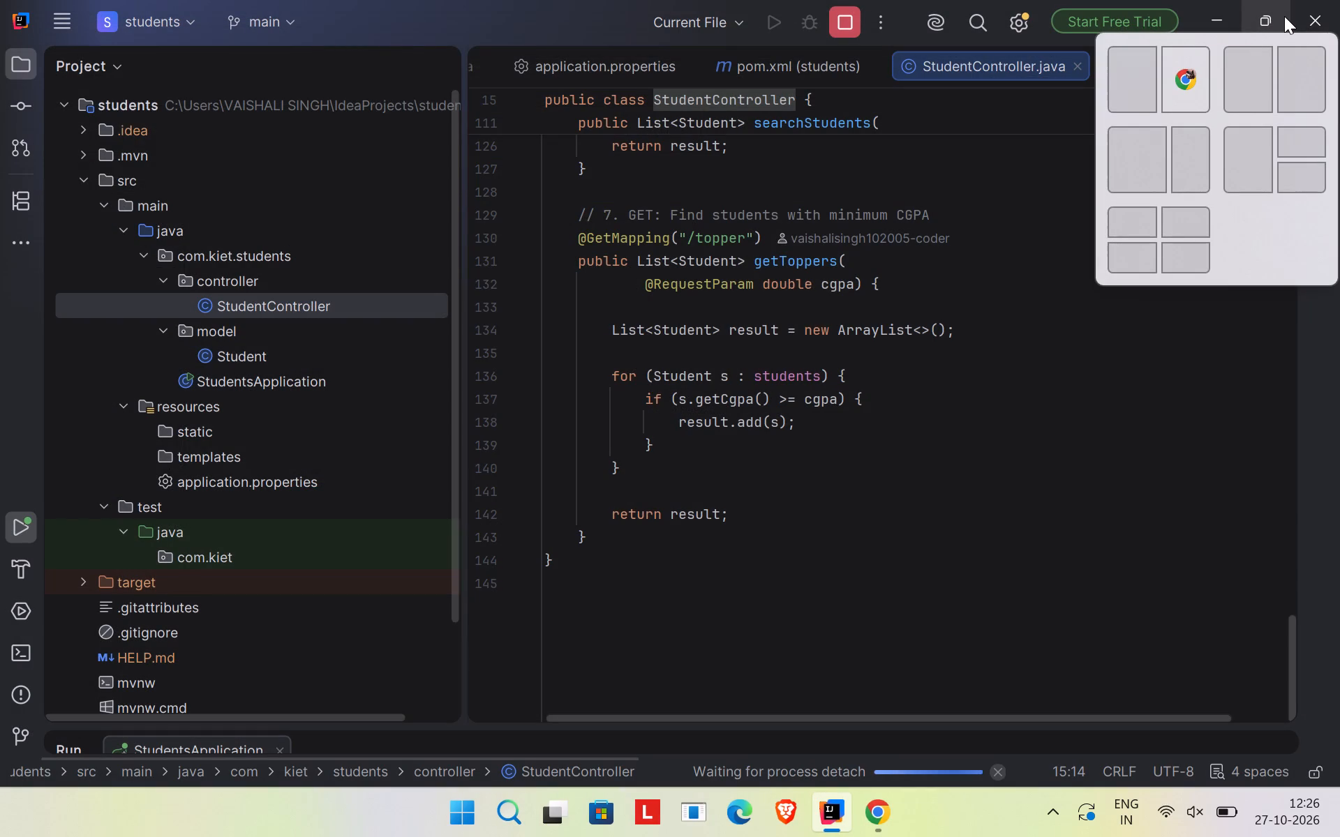
Exit IntelliJ IDEA, stopping its background tasks and terminating the StudentsApplication process.
click(1308, 22)
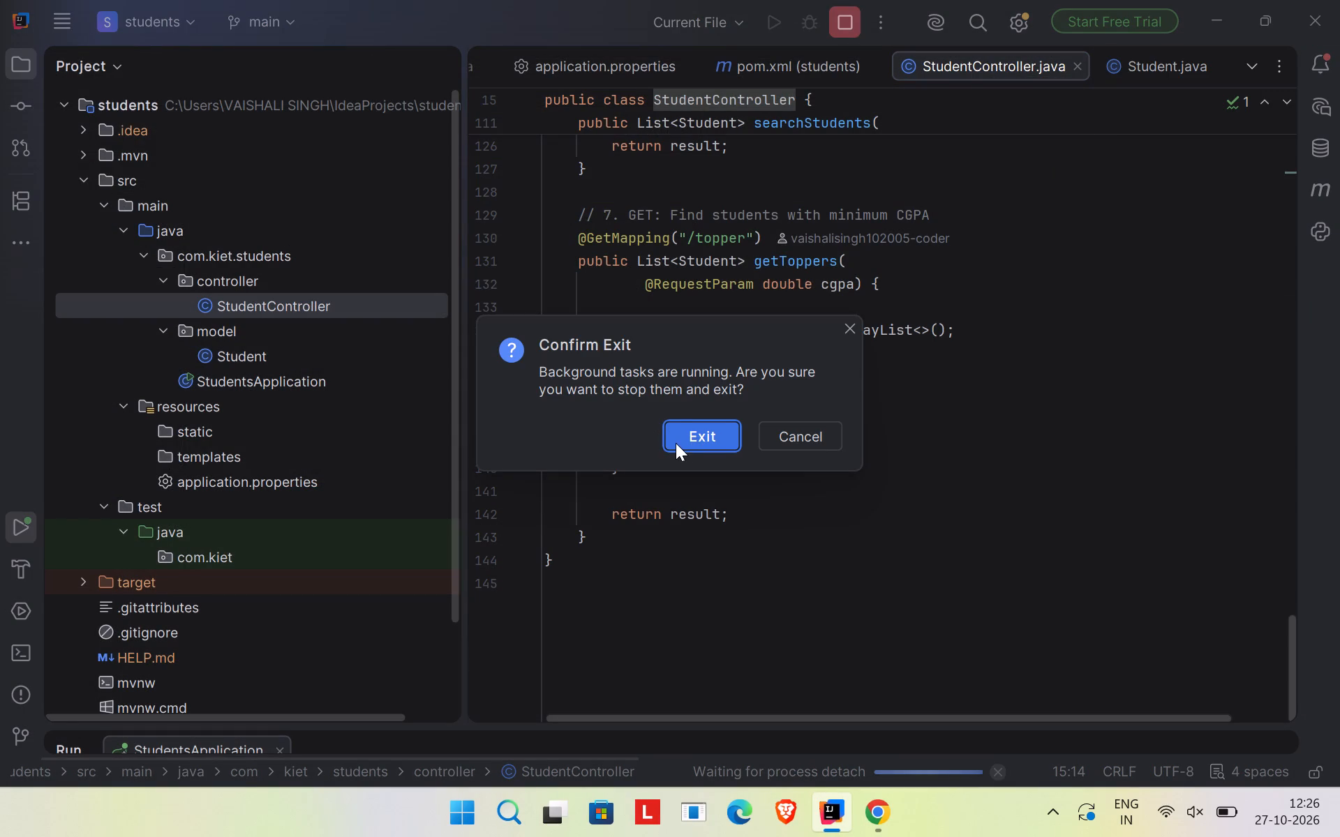
click(682, 444)
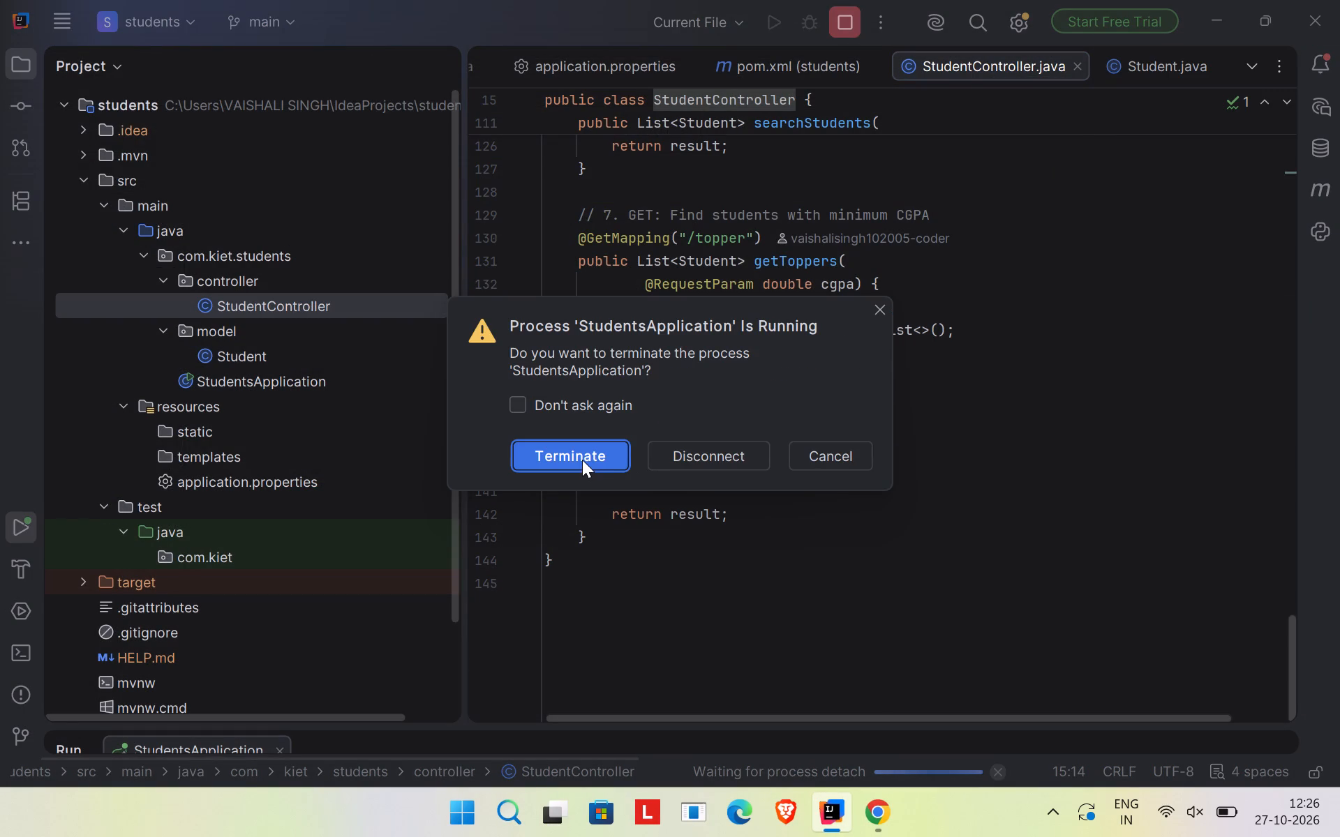
click(582, 460)
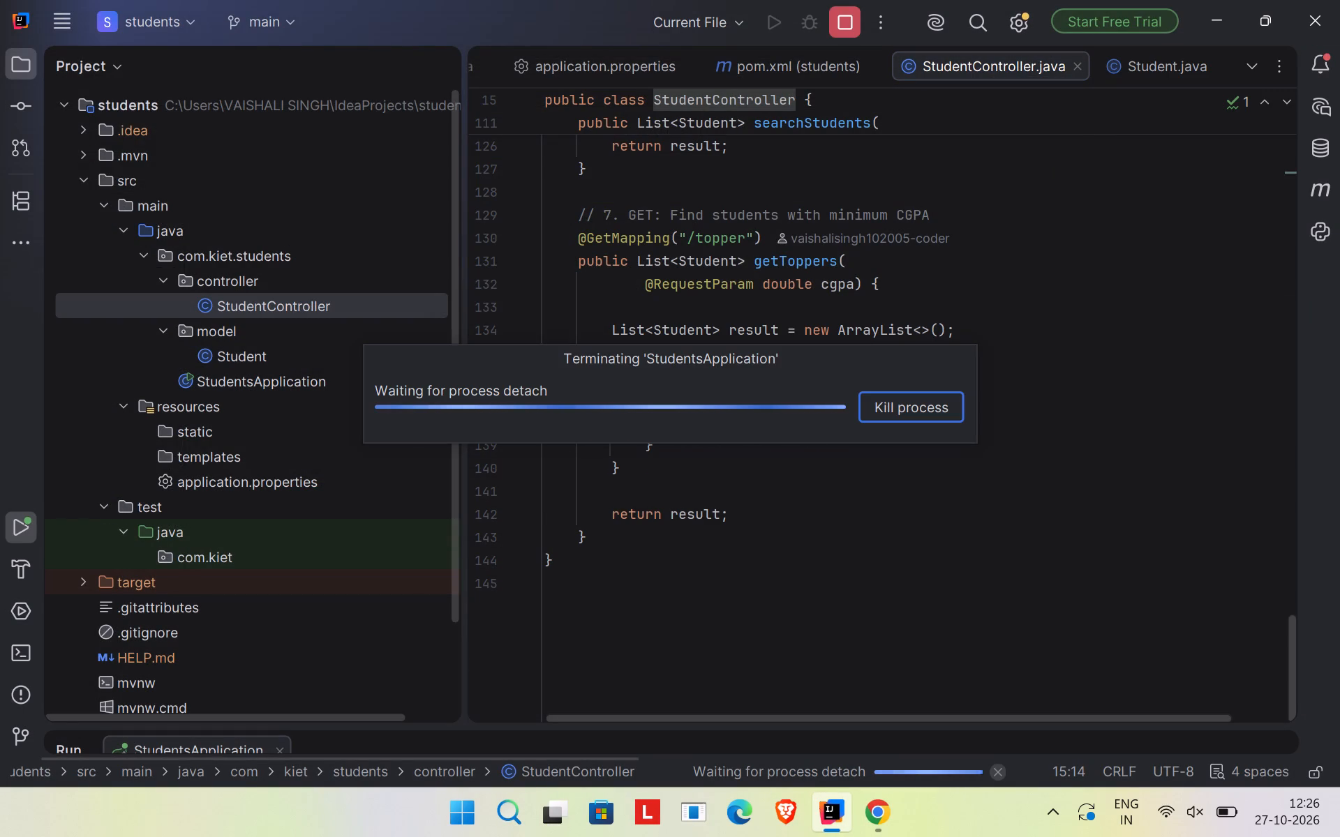
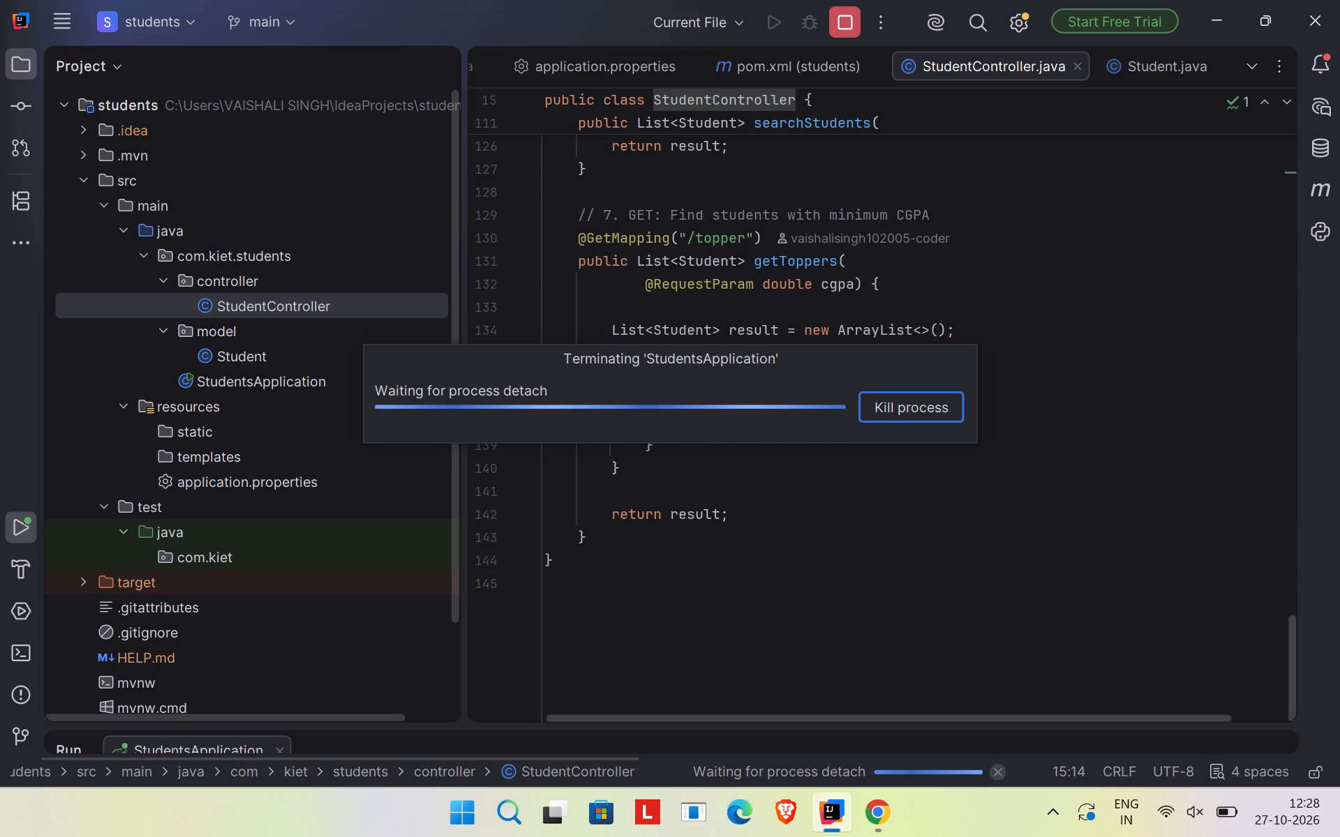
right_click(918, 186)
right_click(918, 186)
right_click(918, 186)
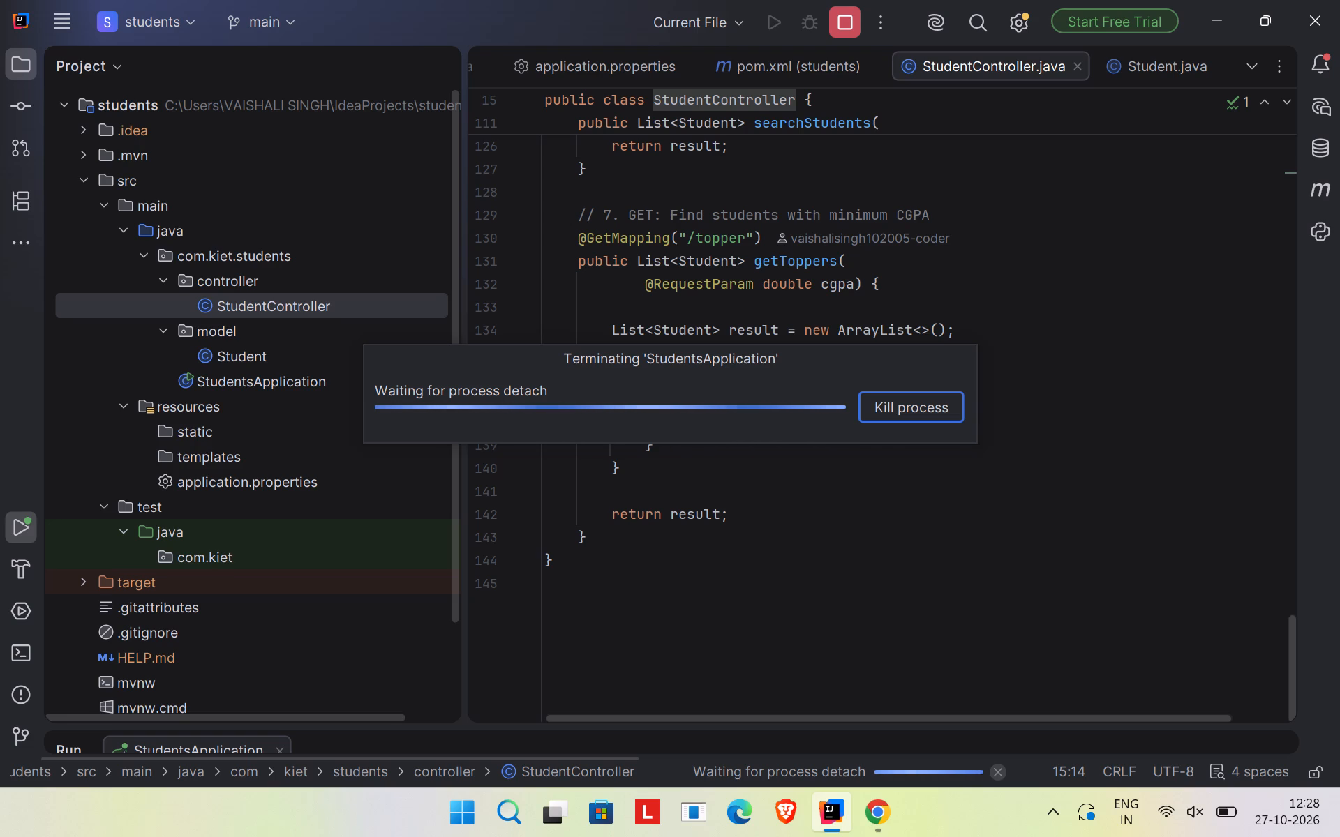